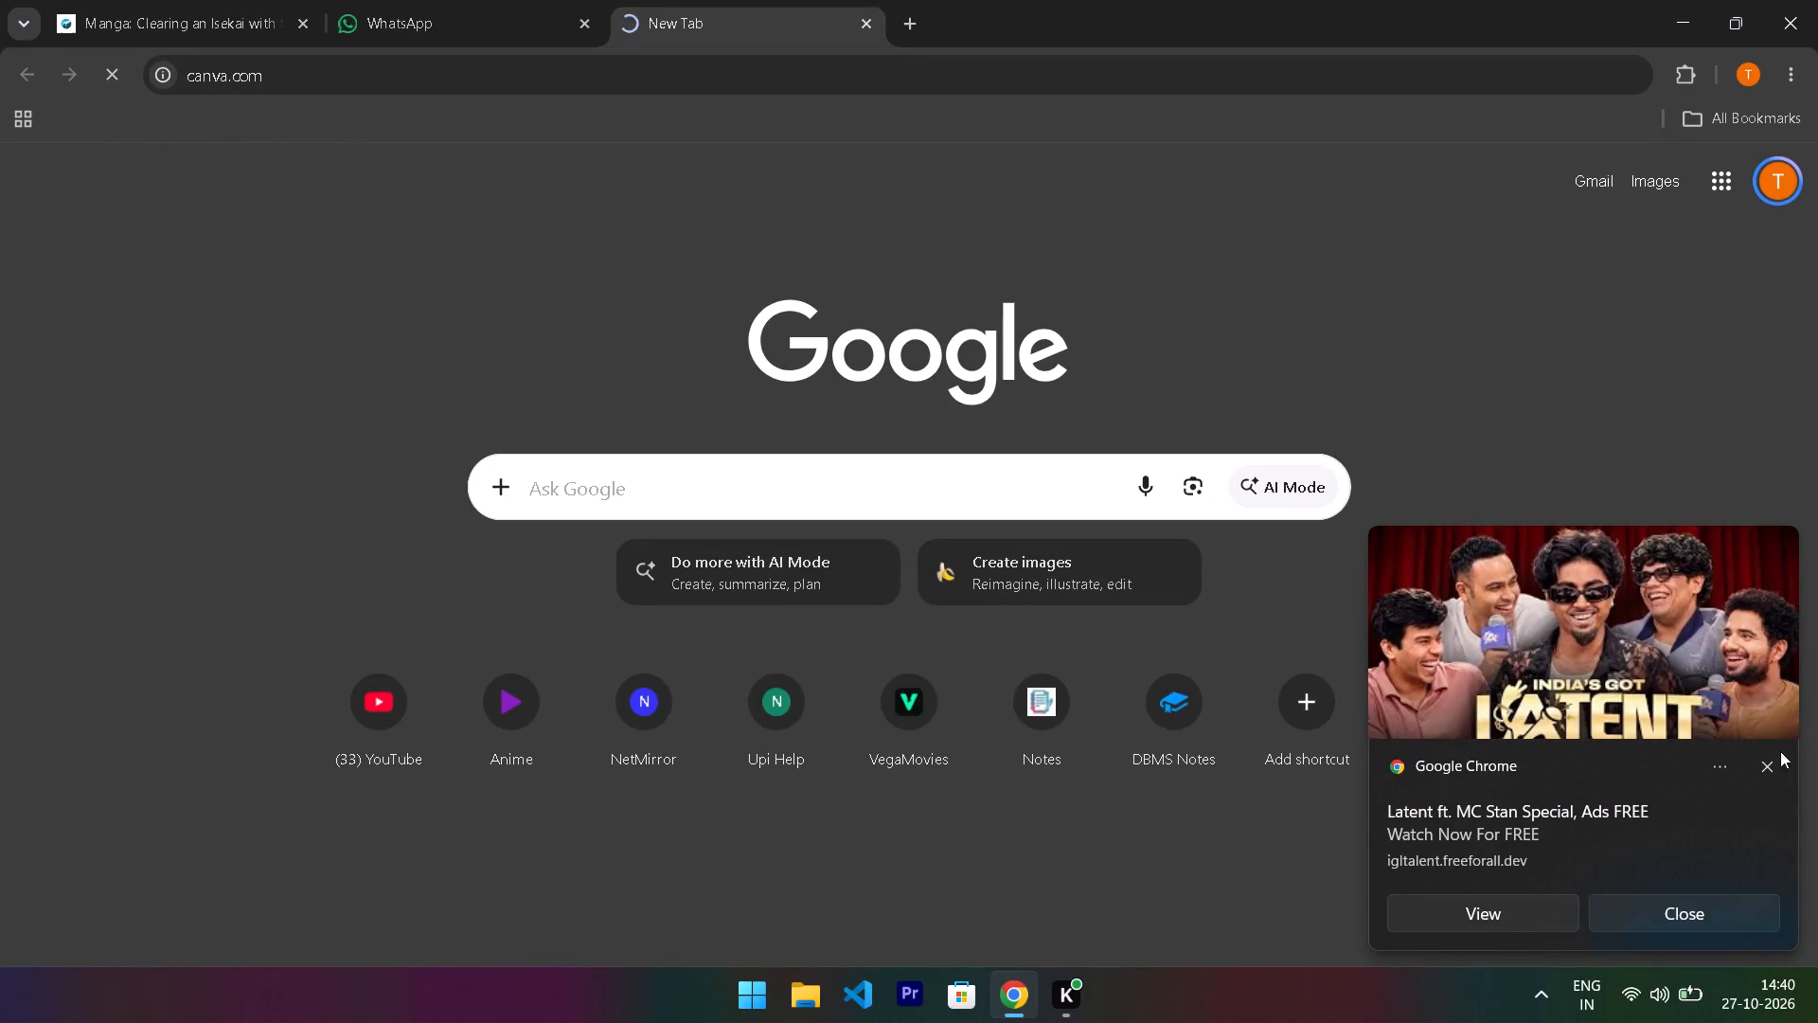
Dismiss the browser notification advertising the Latent show.
{"action": "left_click", "coordinate": [1772, 767]}
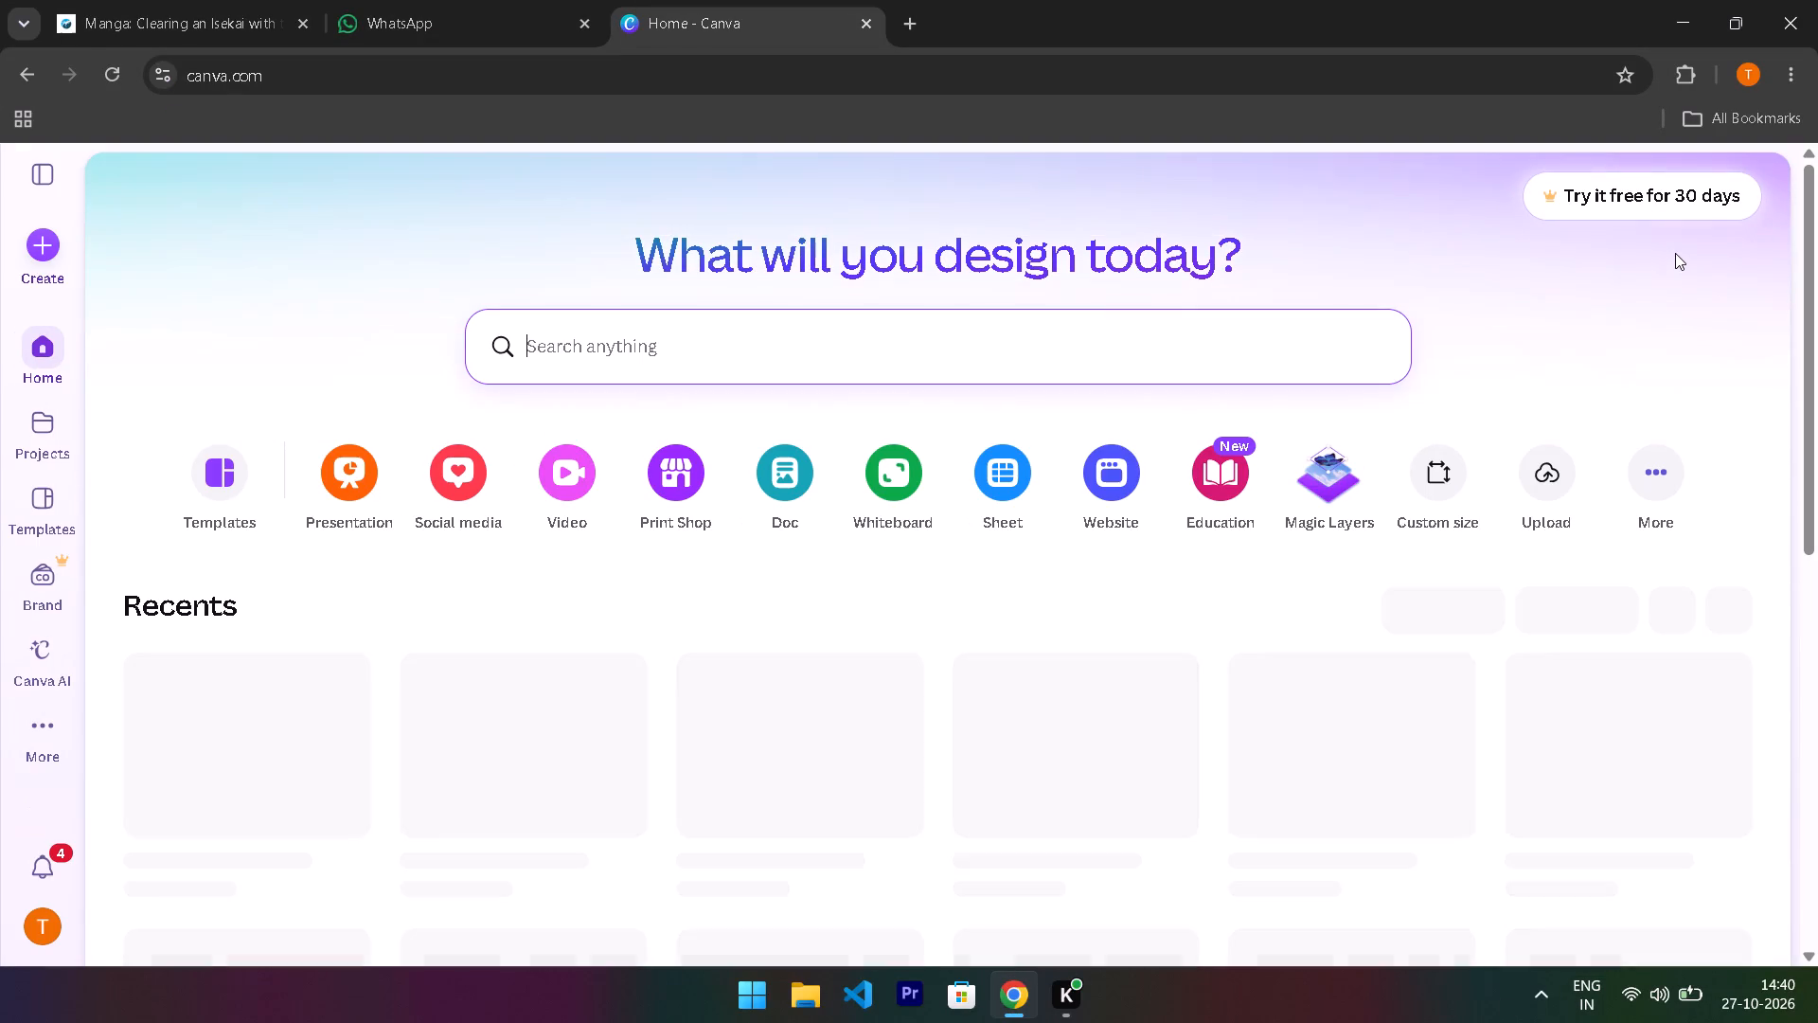
Move the recent design named Untitled Design from the Canva projects to Trash.
{"action": "left_click", "coordinate": [29, 412]}
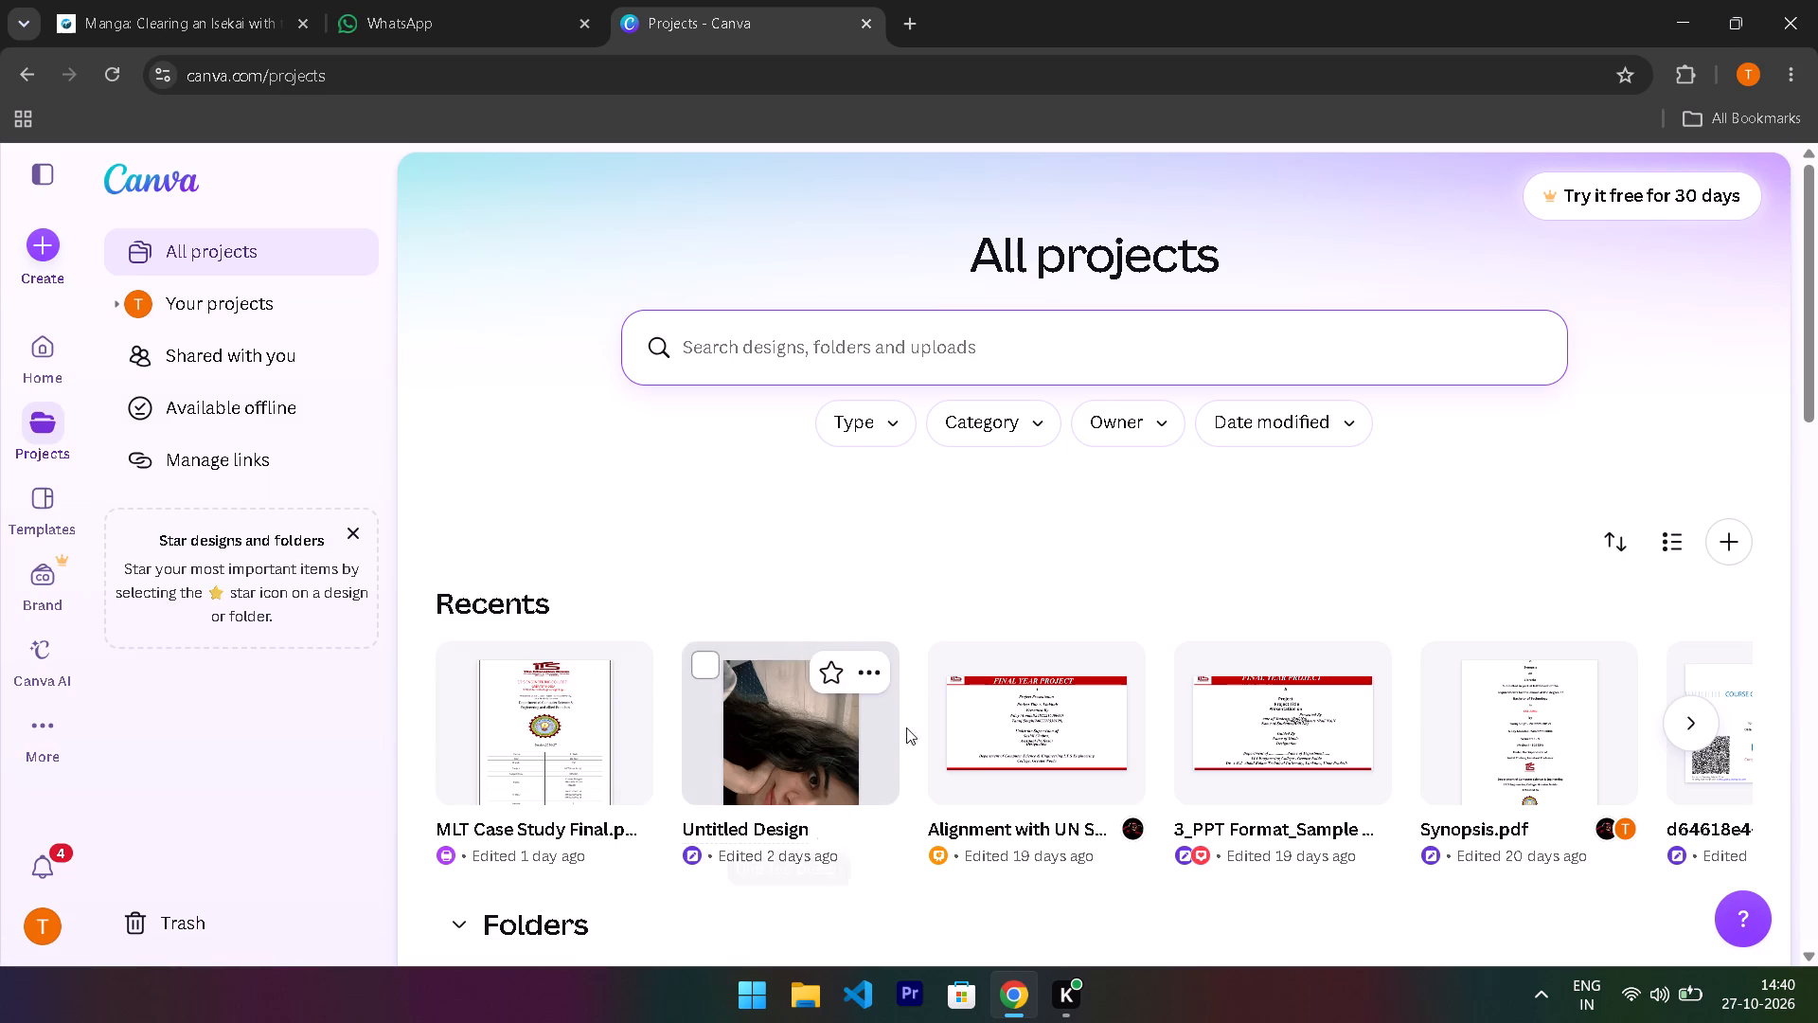
{"action": "left_click", "coordinate": [873, 679]}
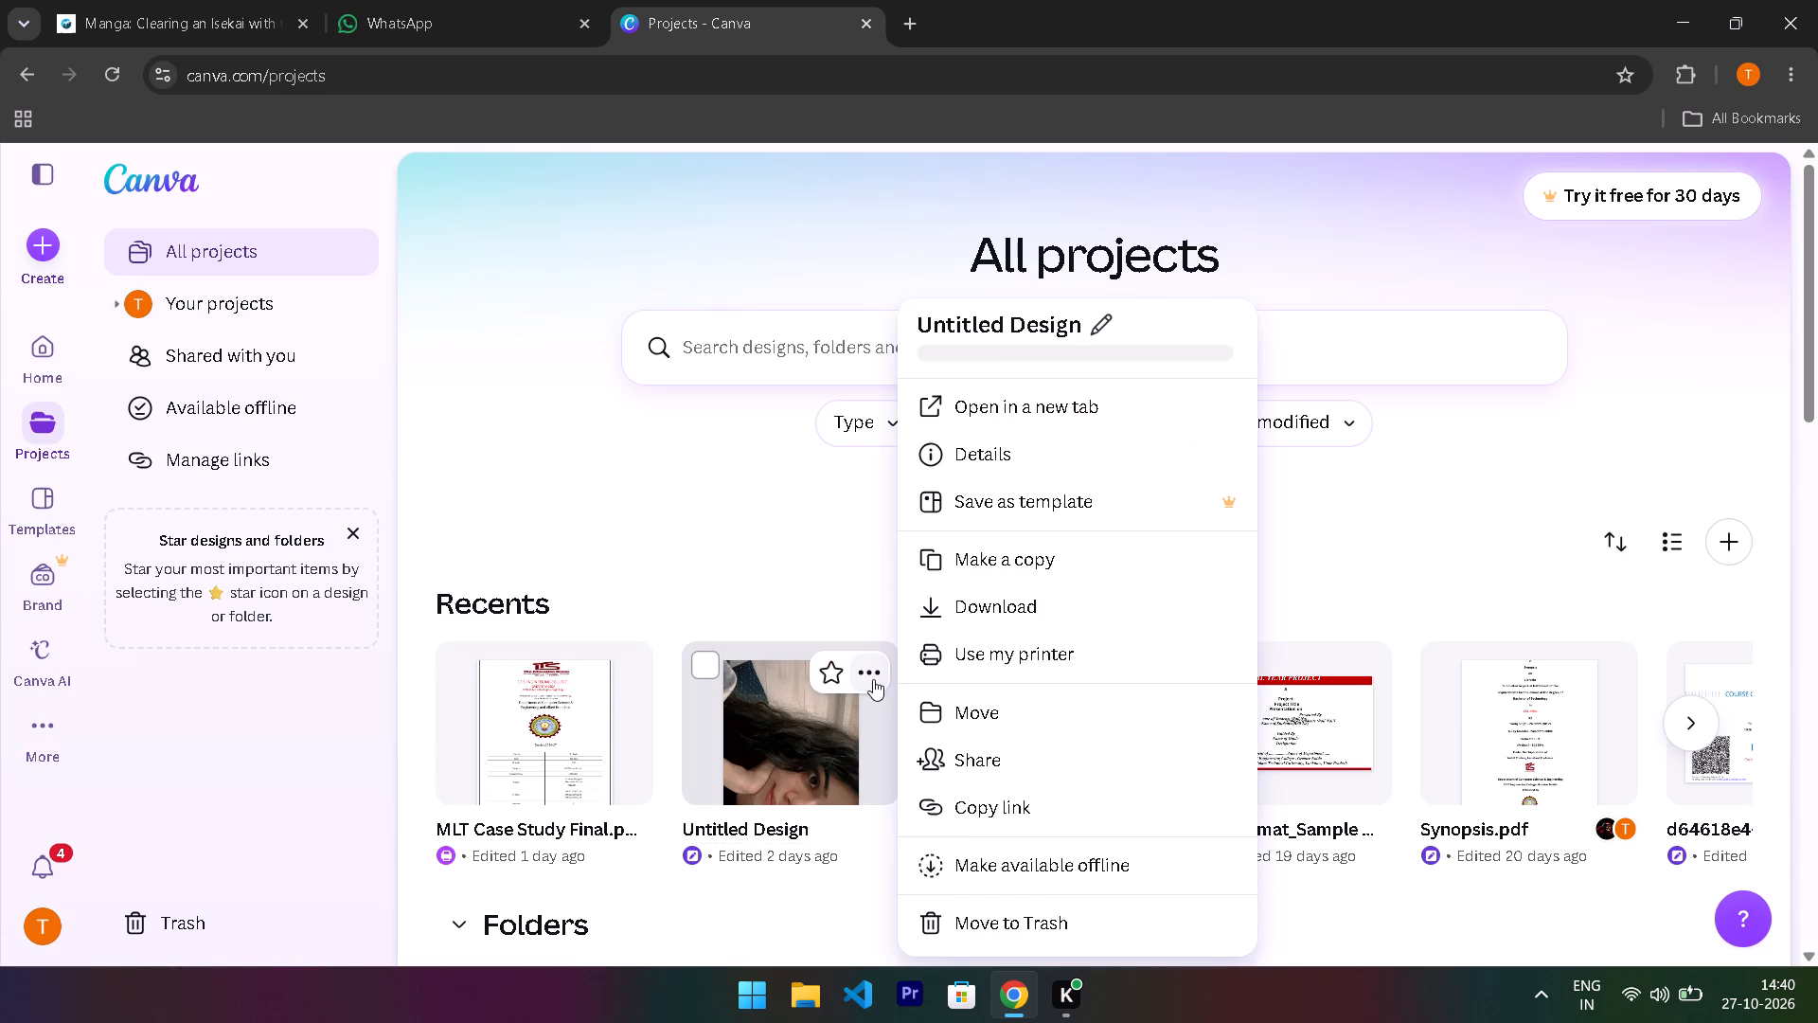
{"action": "left_click", "coordinate": [972, 913]}
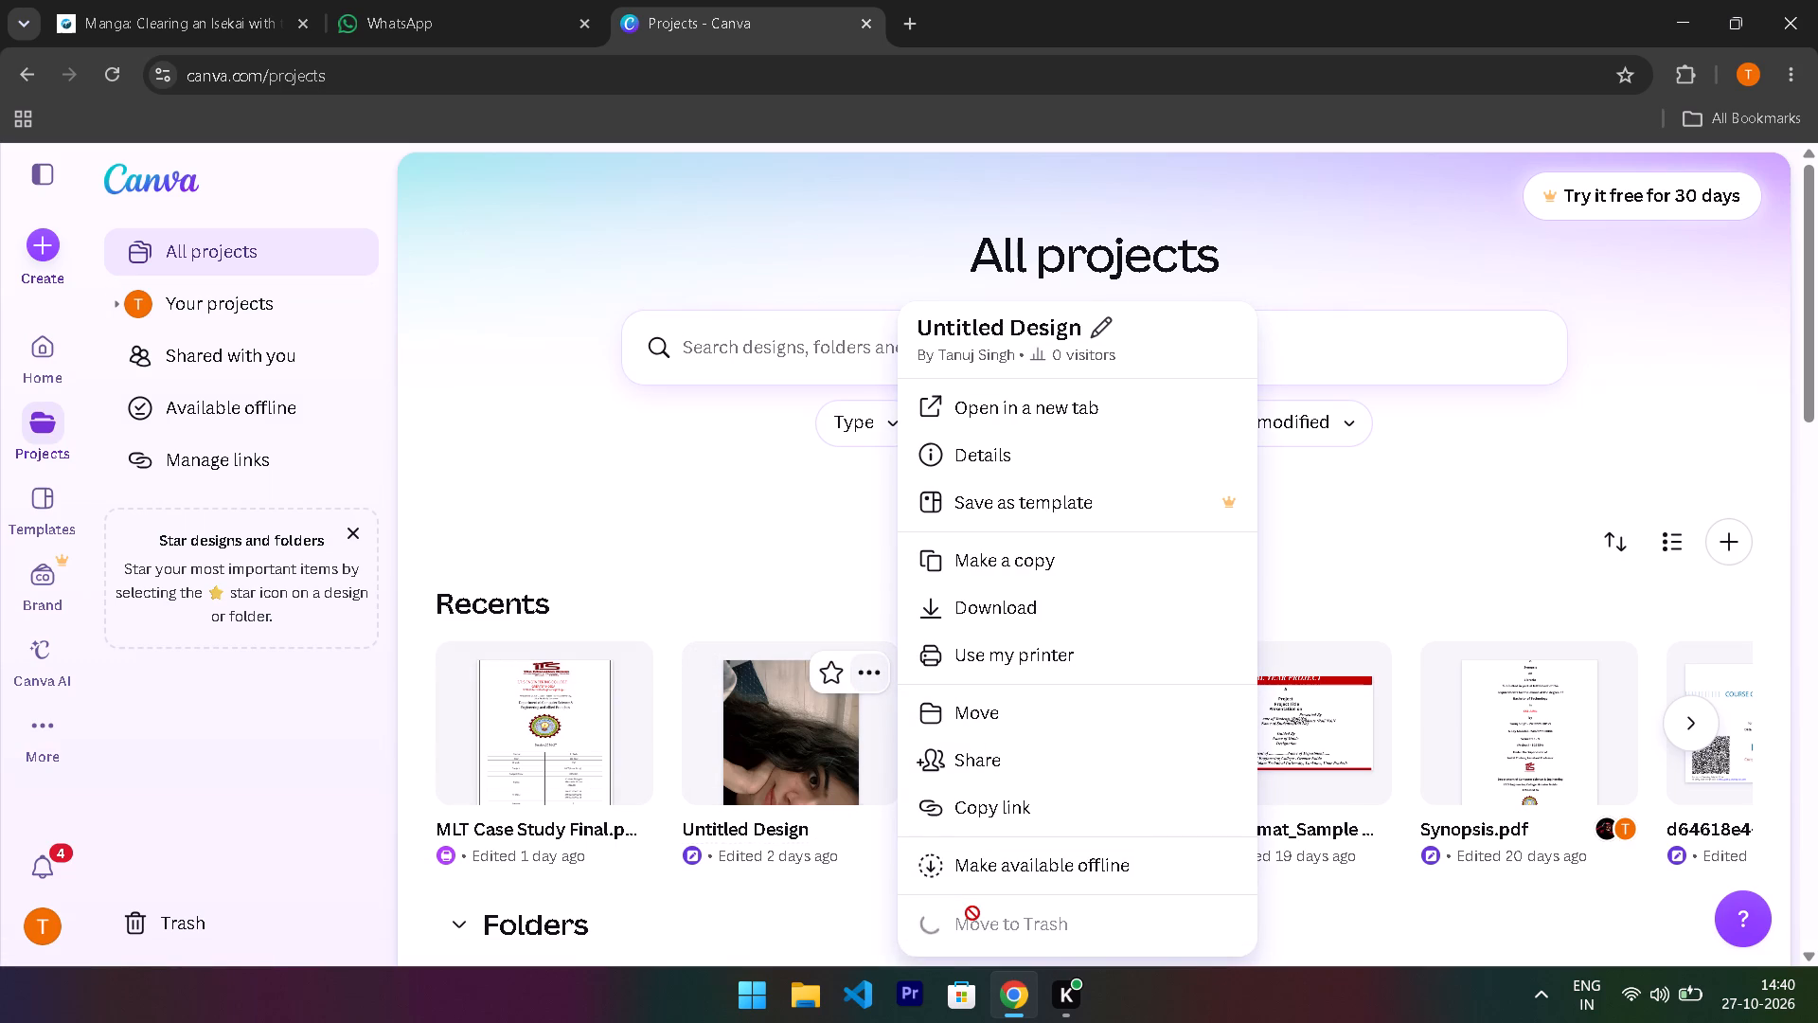
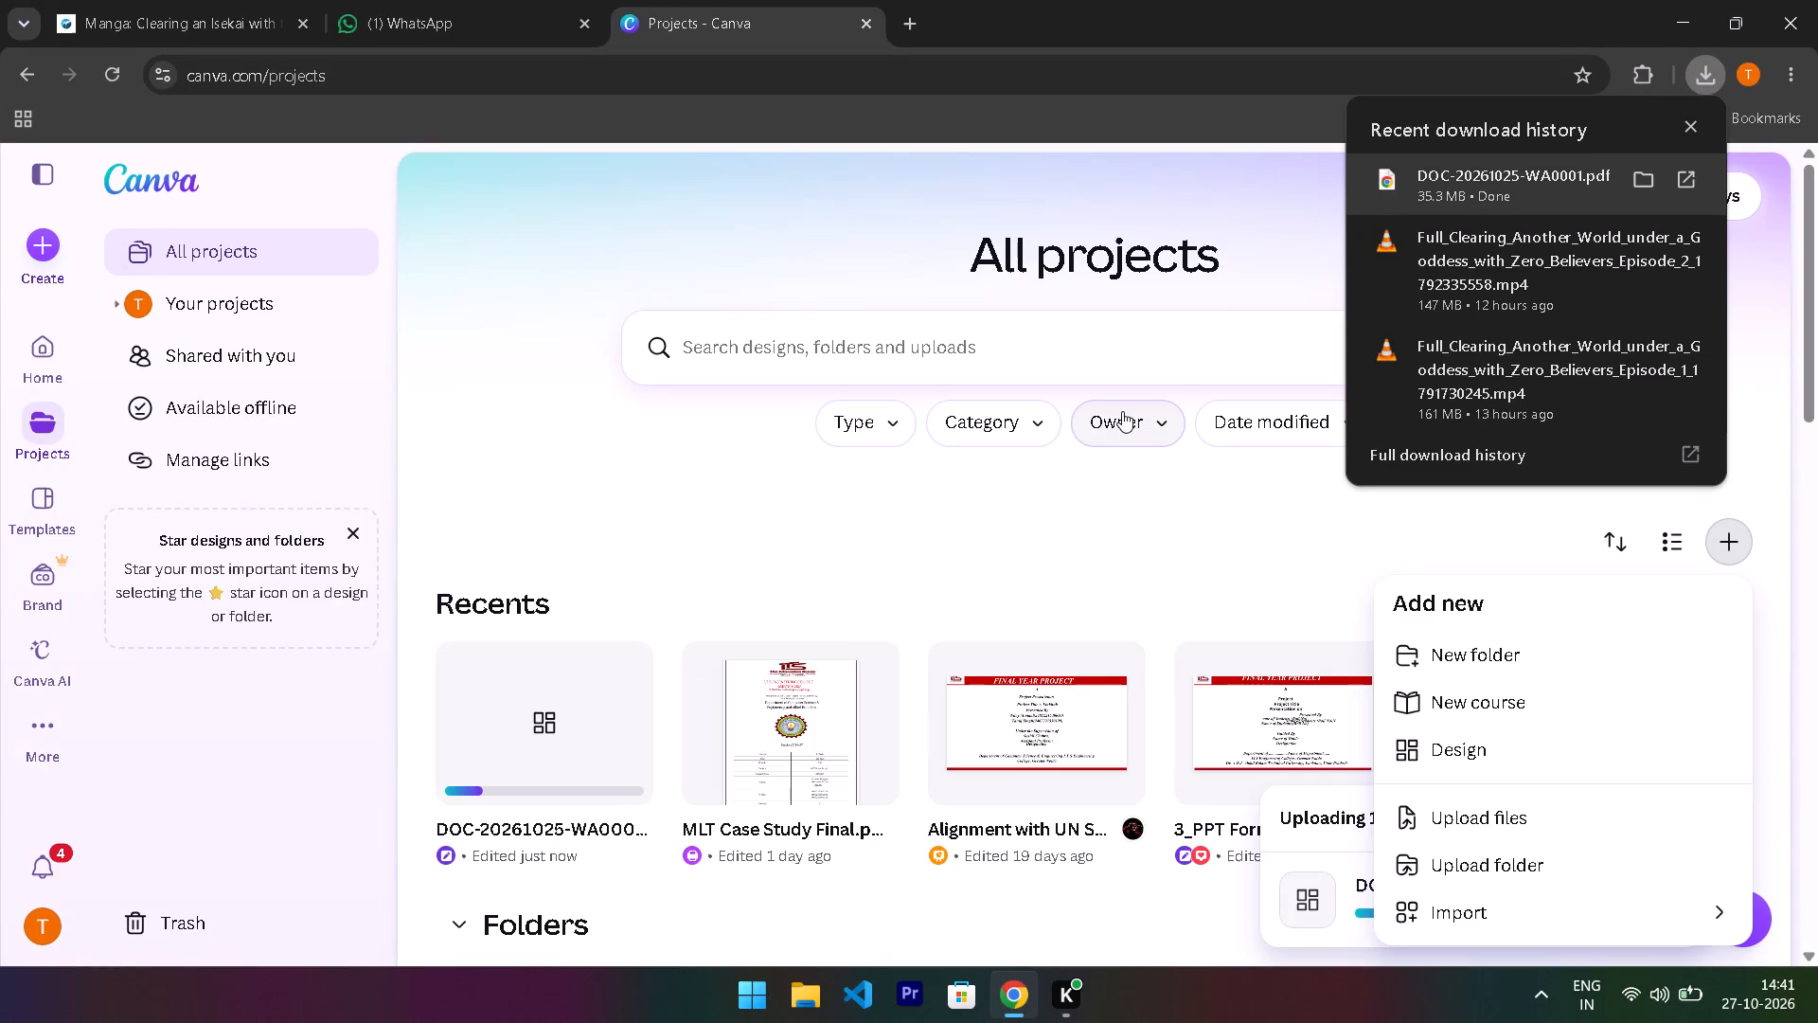
Dismiss the open Add new options and the recent download history over the All projects page.
{"action": "left_click", "coordinate": [764, 270]}
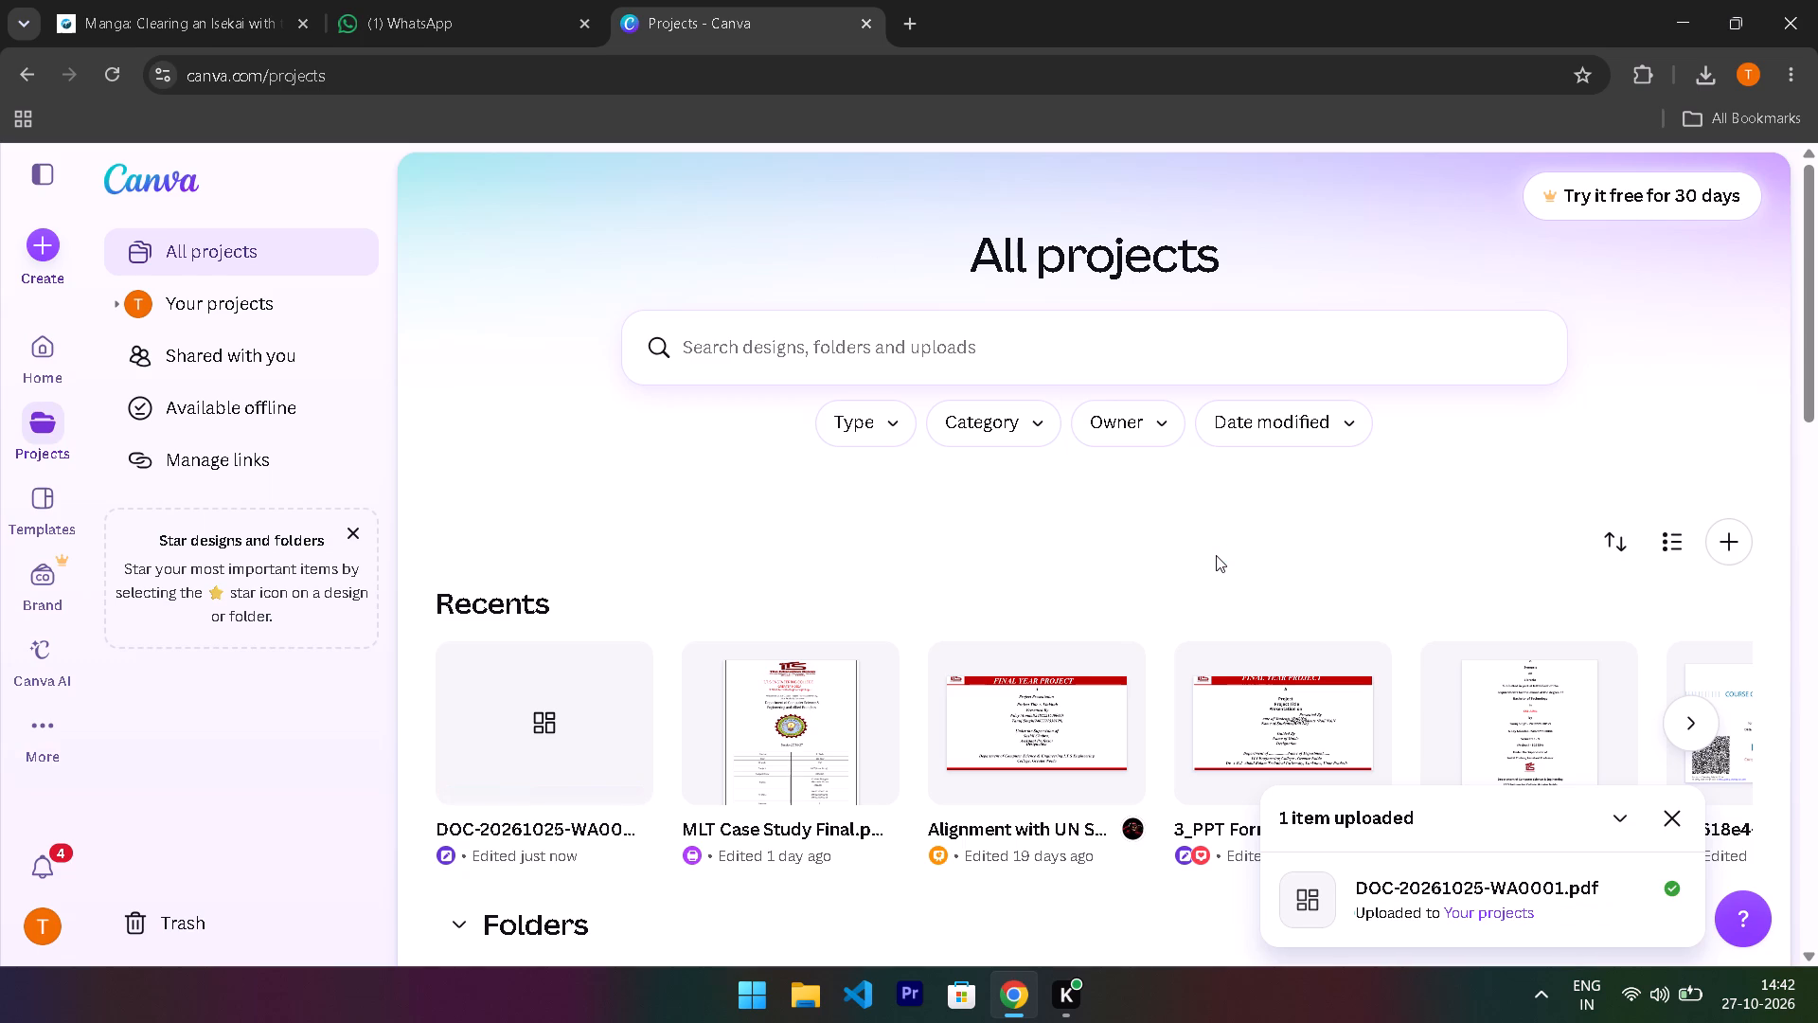
Open the uploaded DOC-20261025-WA0001.pdf from the recent projects for editing.
{"action": "left_click", "coordinate": [549, 782]}
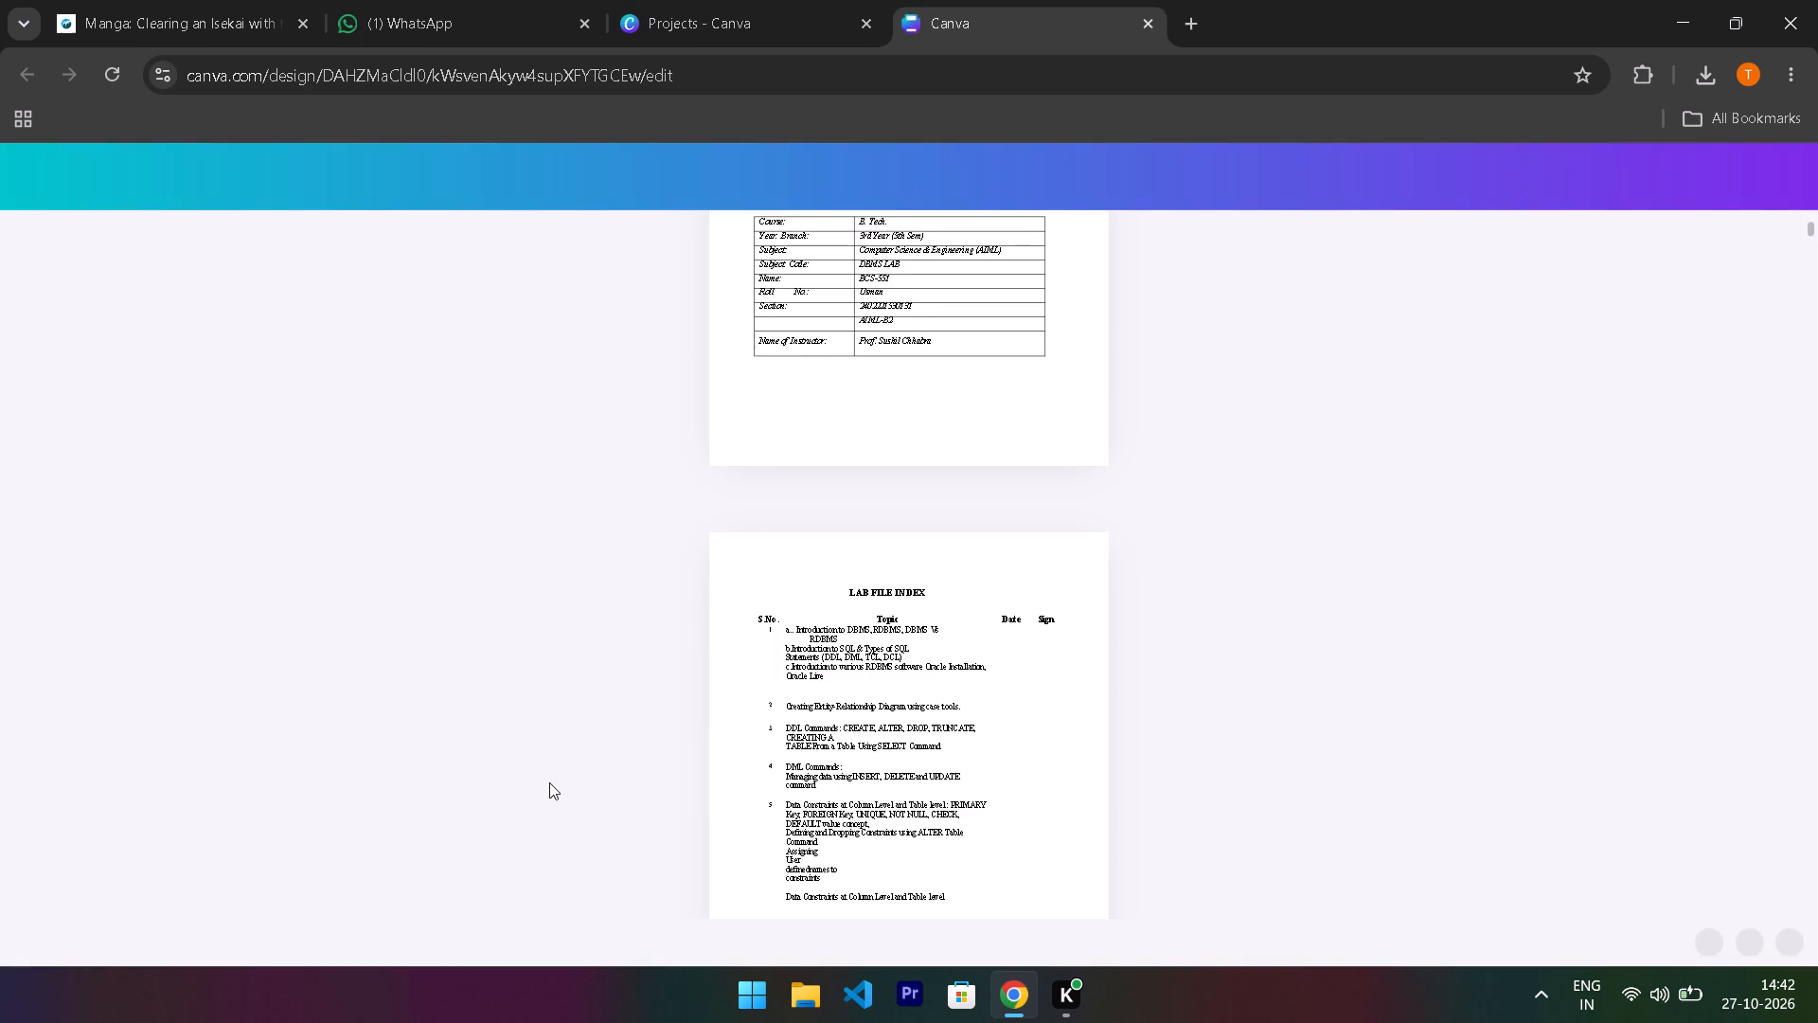
Change the cover page table's label text block to the Open Sans font and turn off its italics.
{"action": "scroll", "coordinate": [549, 782], "scroll_direction": "up", "scroll_amount": 6}
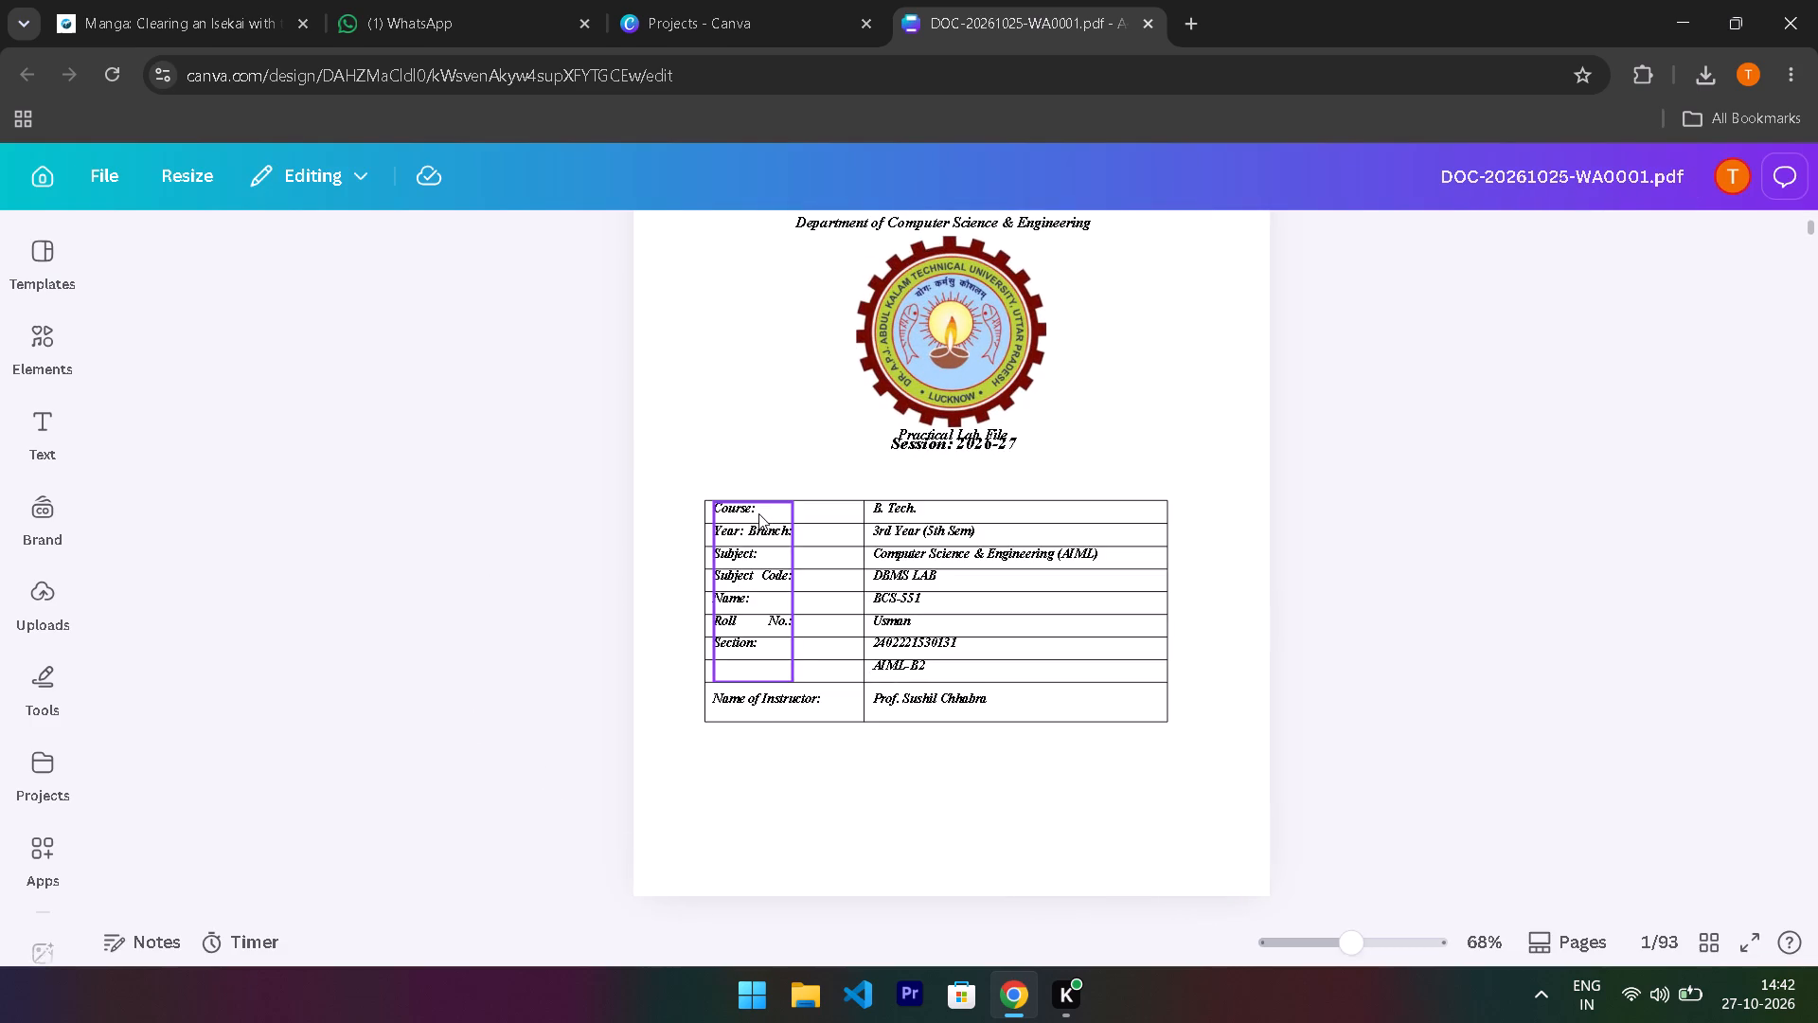
{"action": "left_click", "coordinate": [755, 519]}
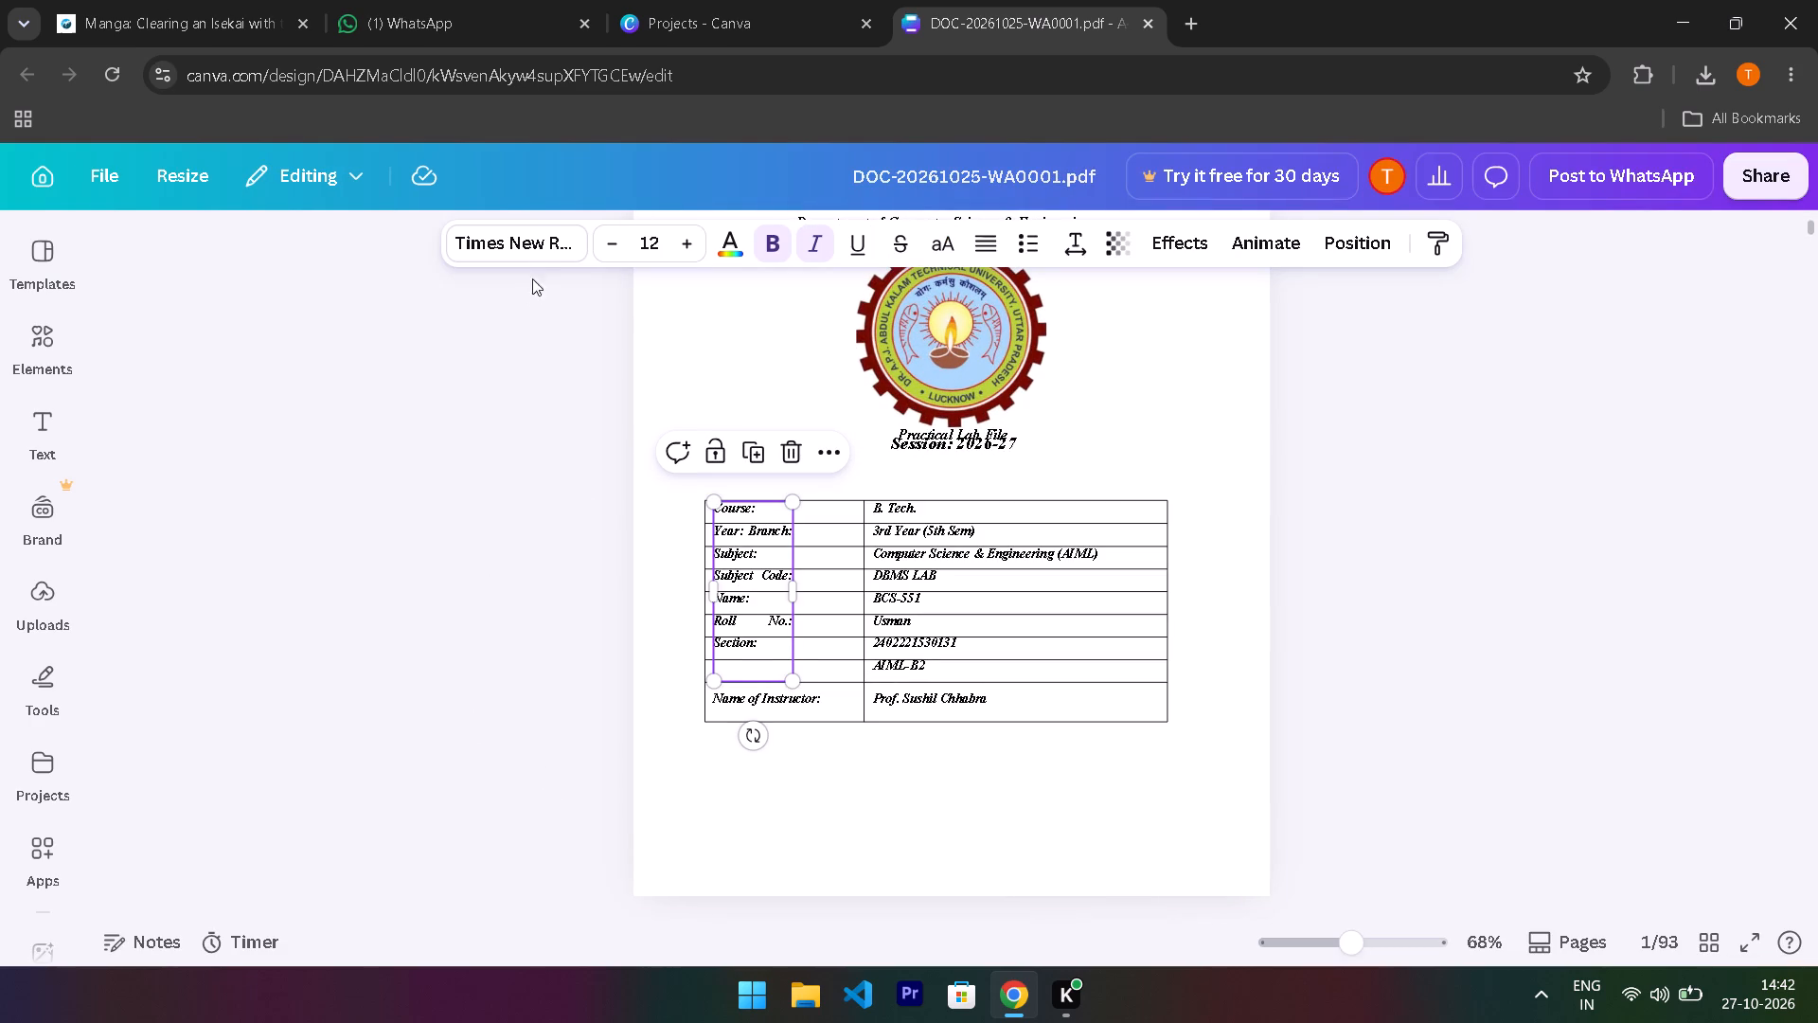
{"action": "left_click", "coordinate": [533, 233]}
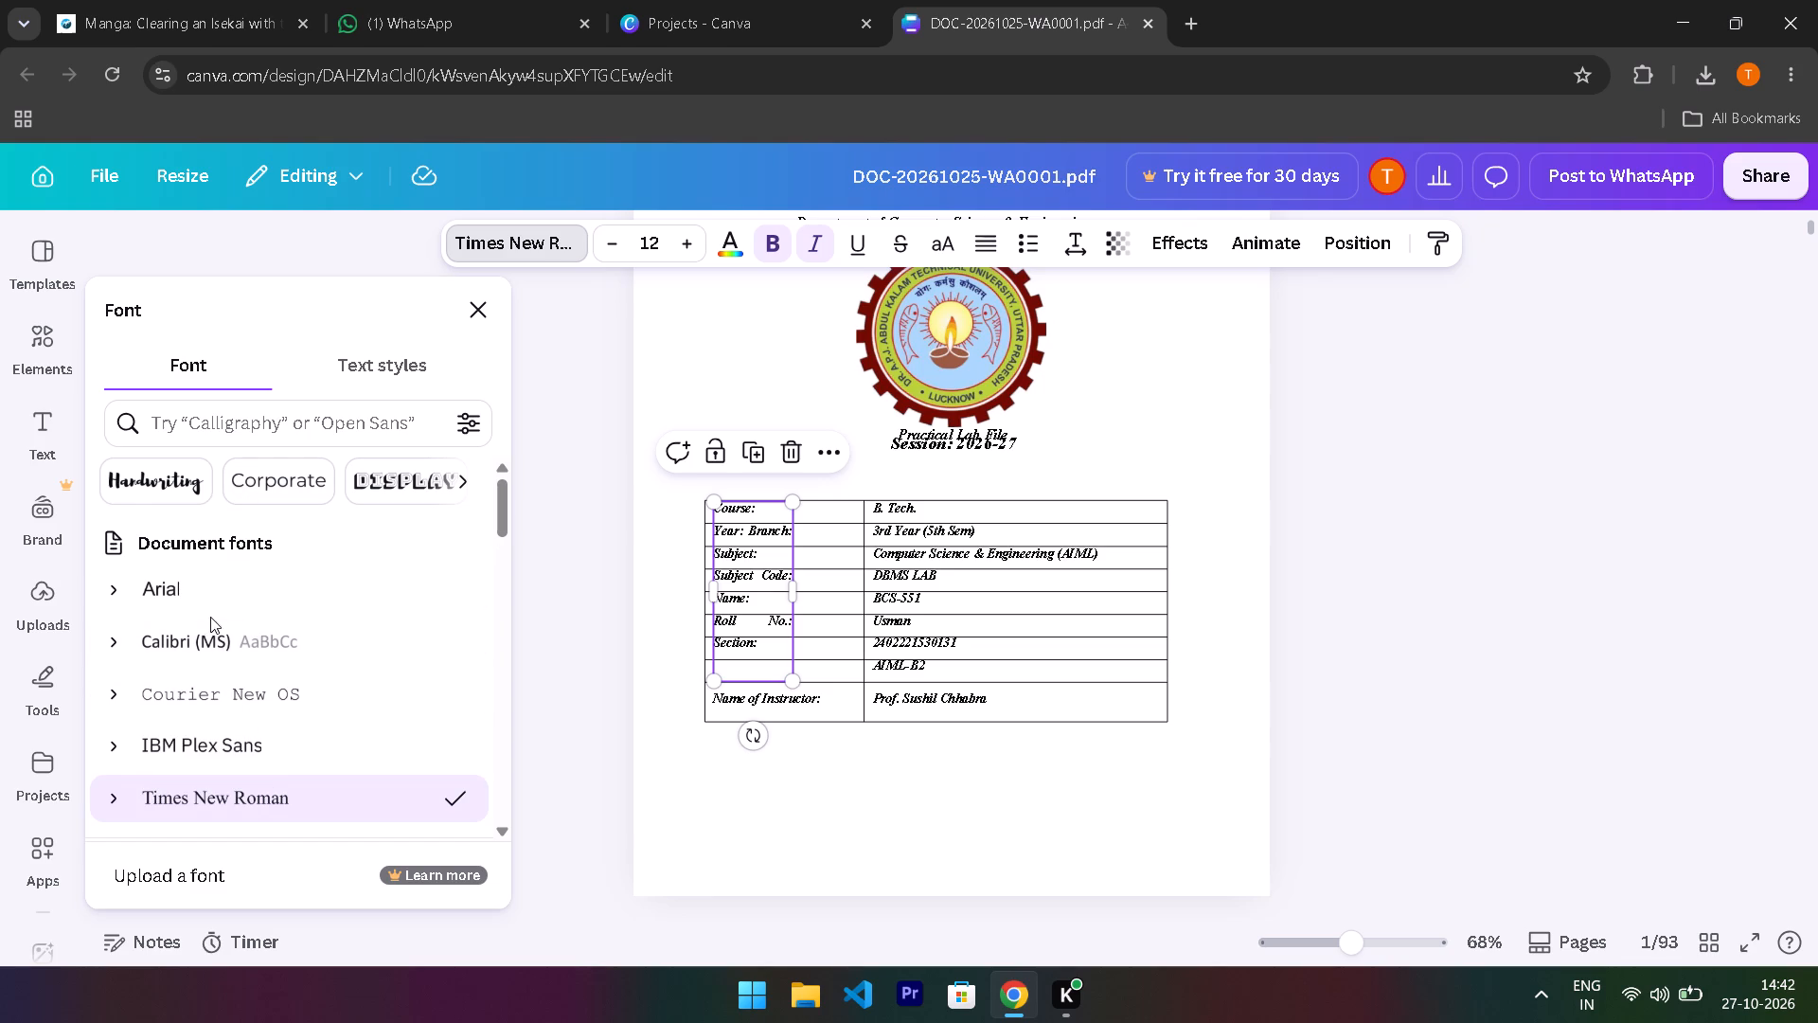
{"action": "scroll", "coordinate": [270, 739], "scroll_direction": "down", "scroll_amount": 3}
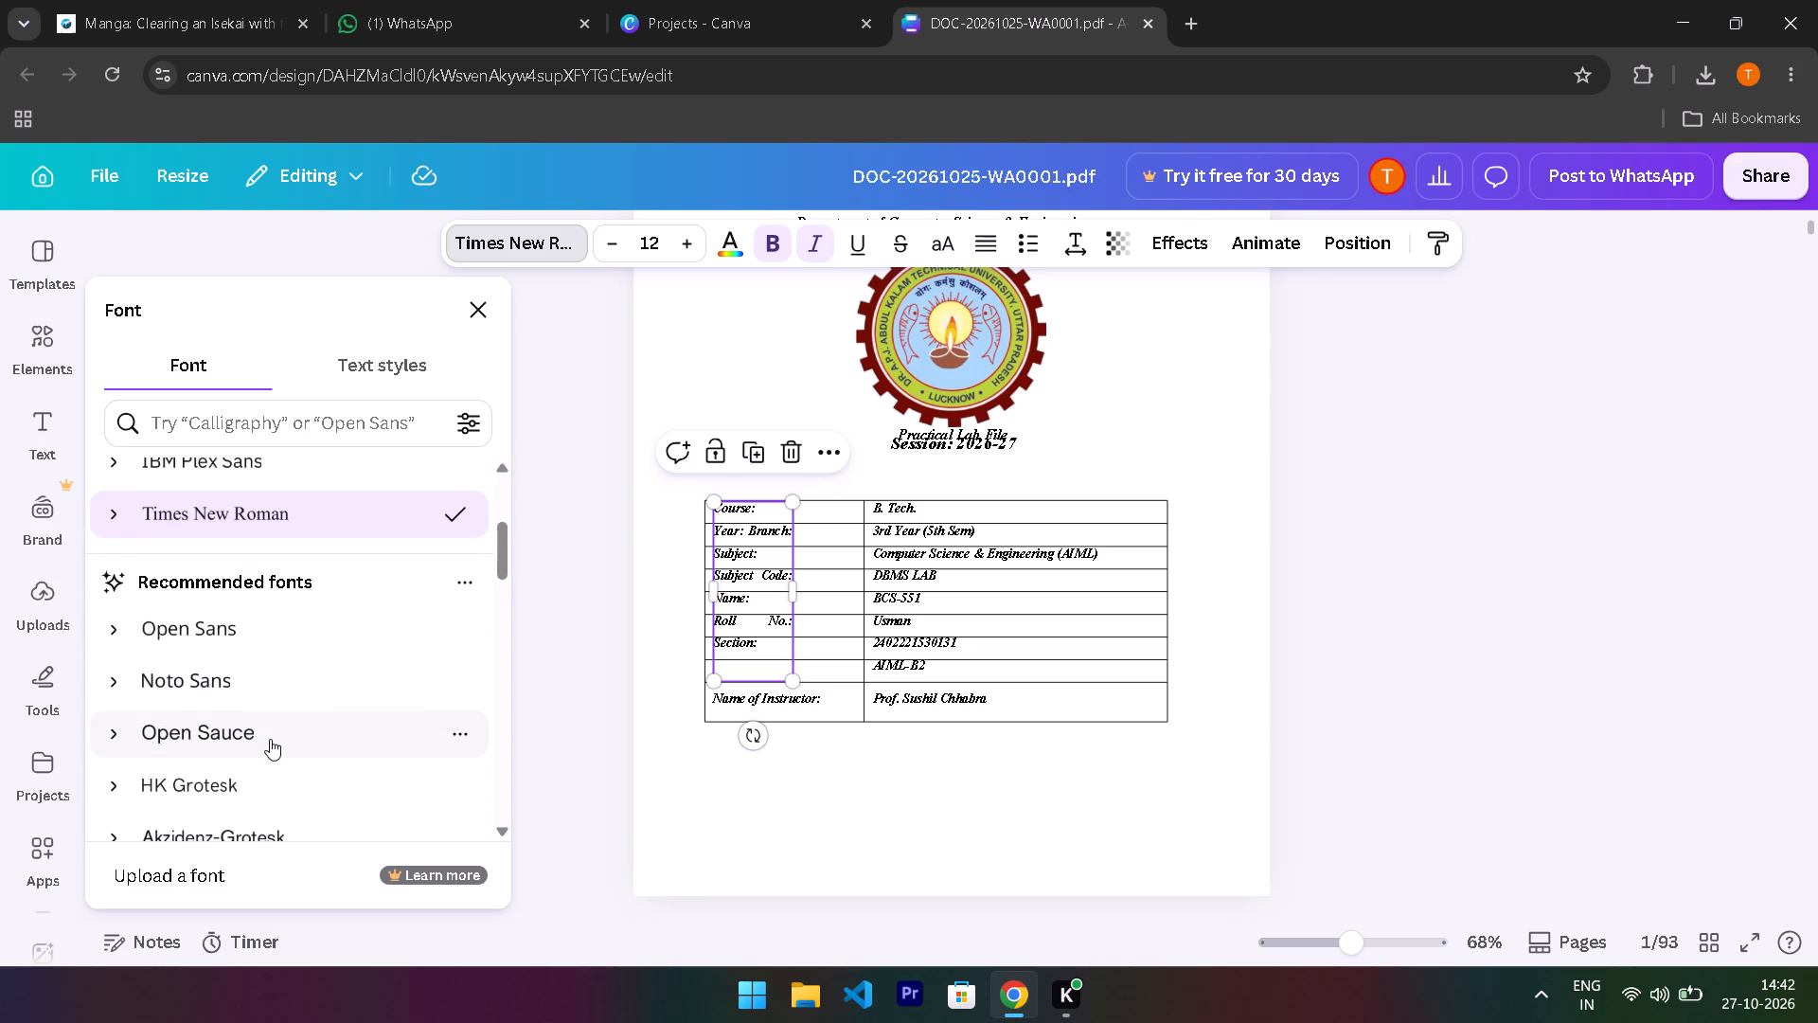
{"action": "scroll", "coordinate": [270, 739], "scroll_direction": "left", "scroll_amount": 1}
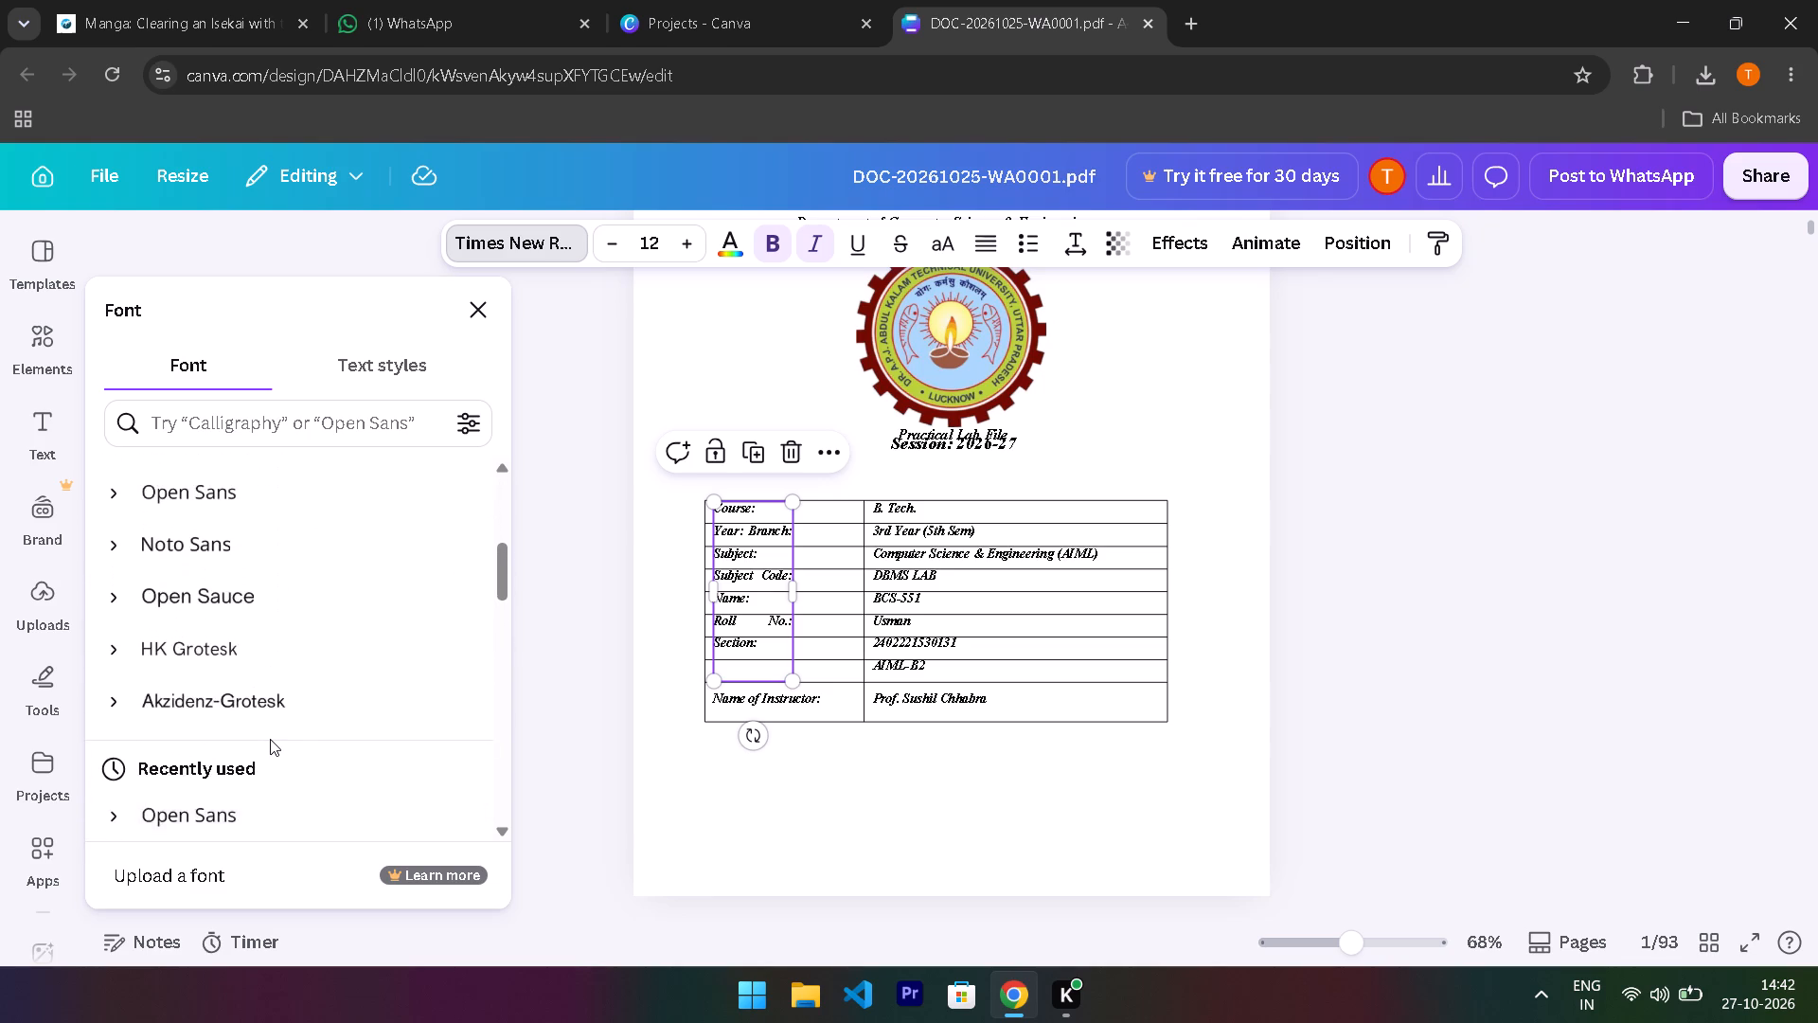
{"action": "scroll", "coordinate": [270, 739], "scroll_direction": "left", "scroll_amount": 1}
{"action": "left_click", "coordinate": [232, 593]}
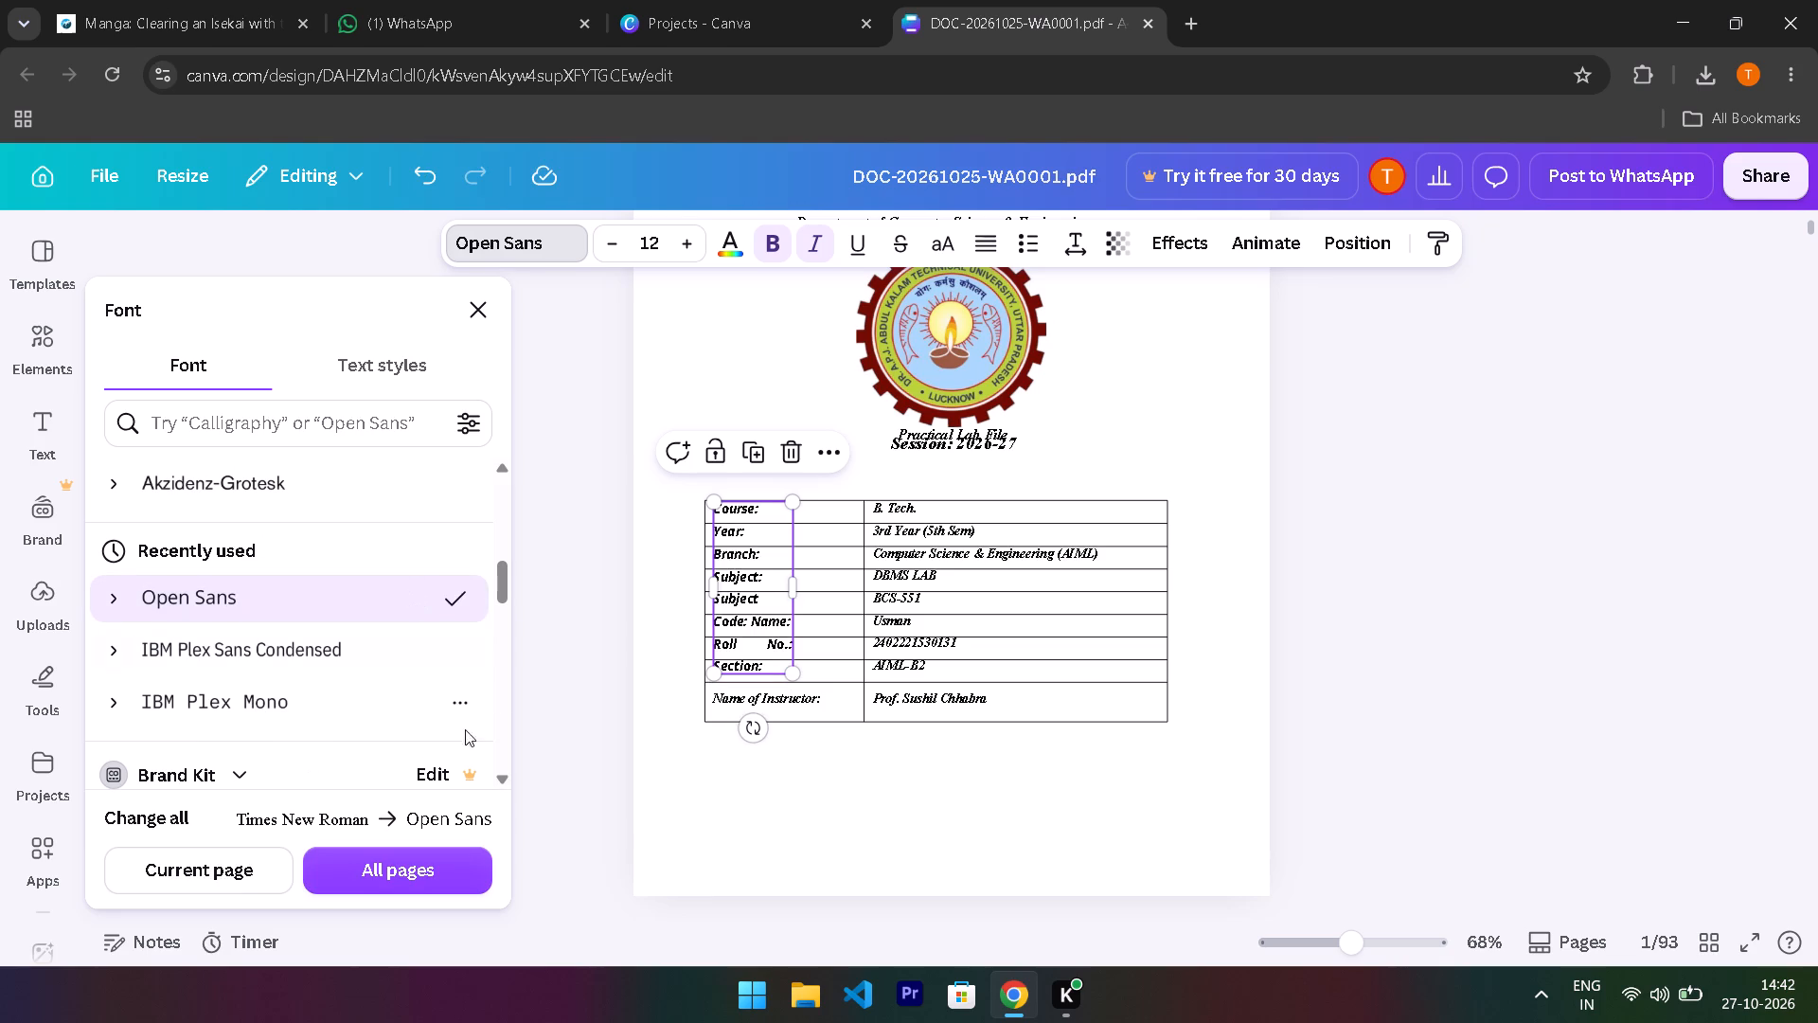
{"action": "left_click", "coordinate": [818, 242]}
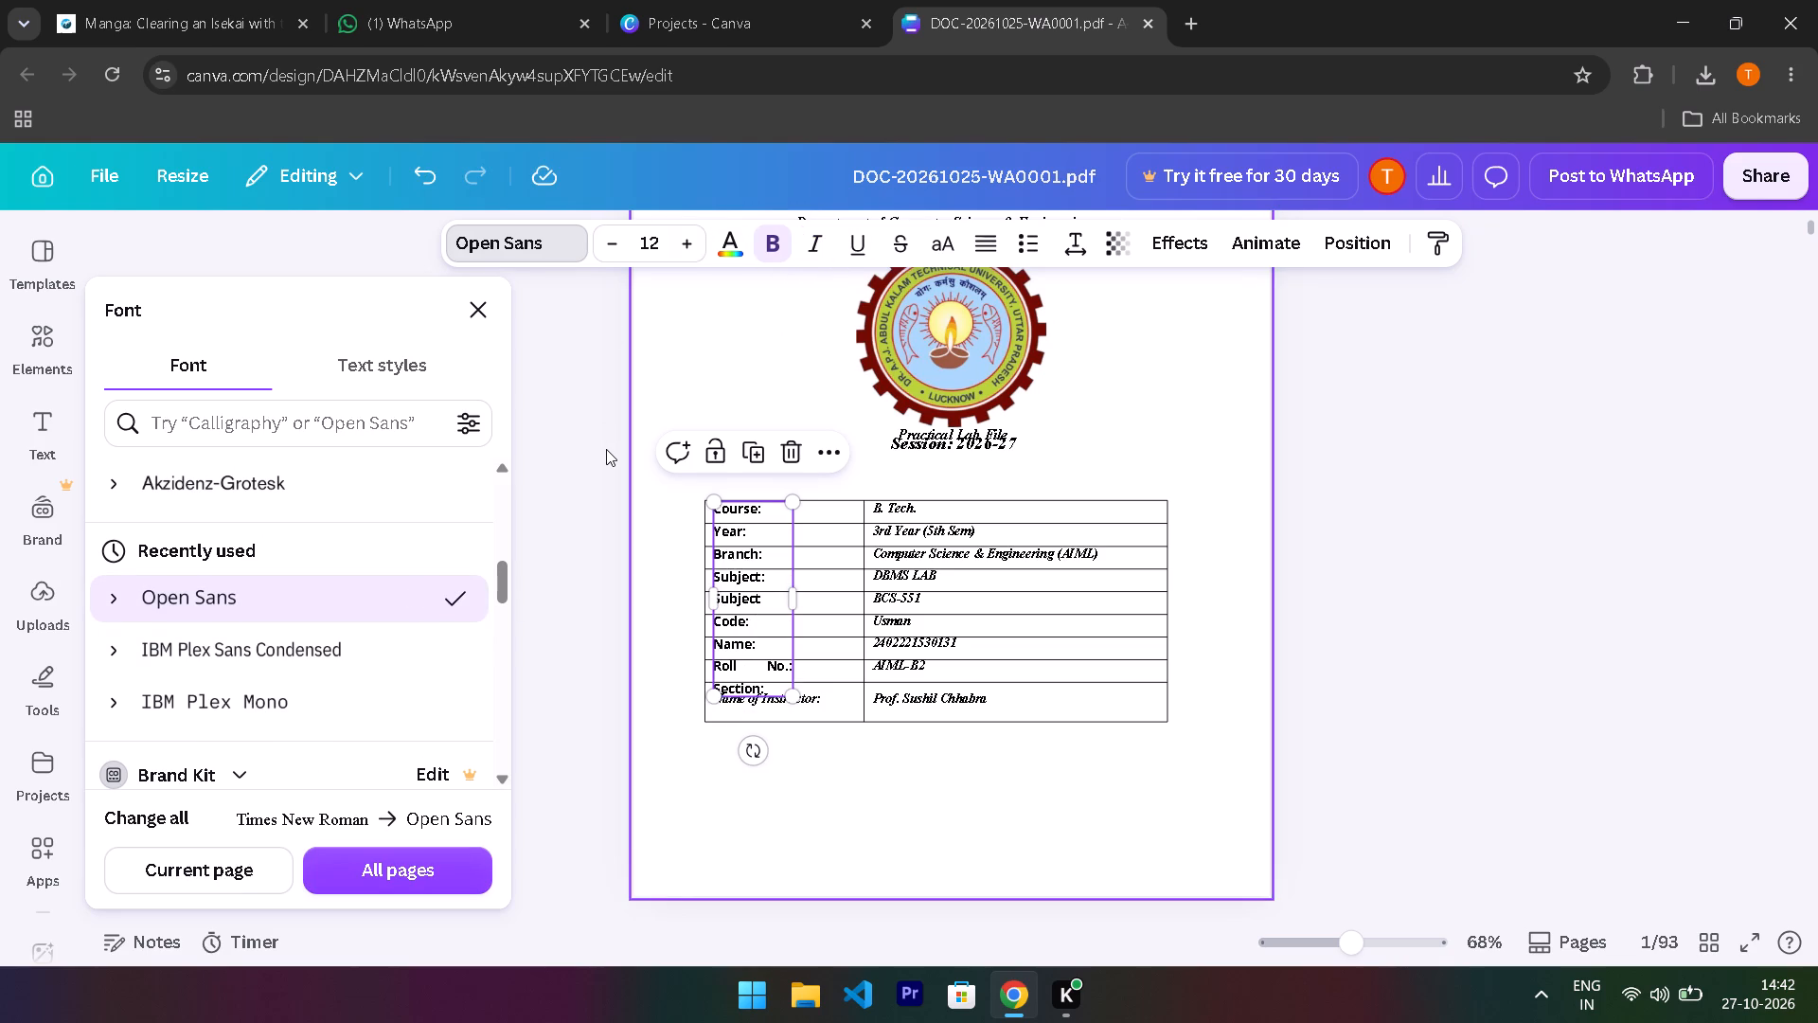
{"action": "left_click", "coordinate": [606, 446]}
{"action": "left_click", "coordinate": [606, 446]}
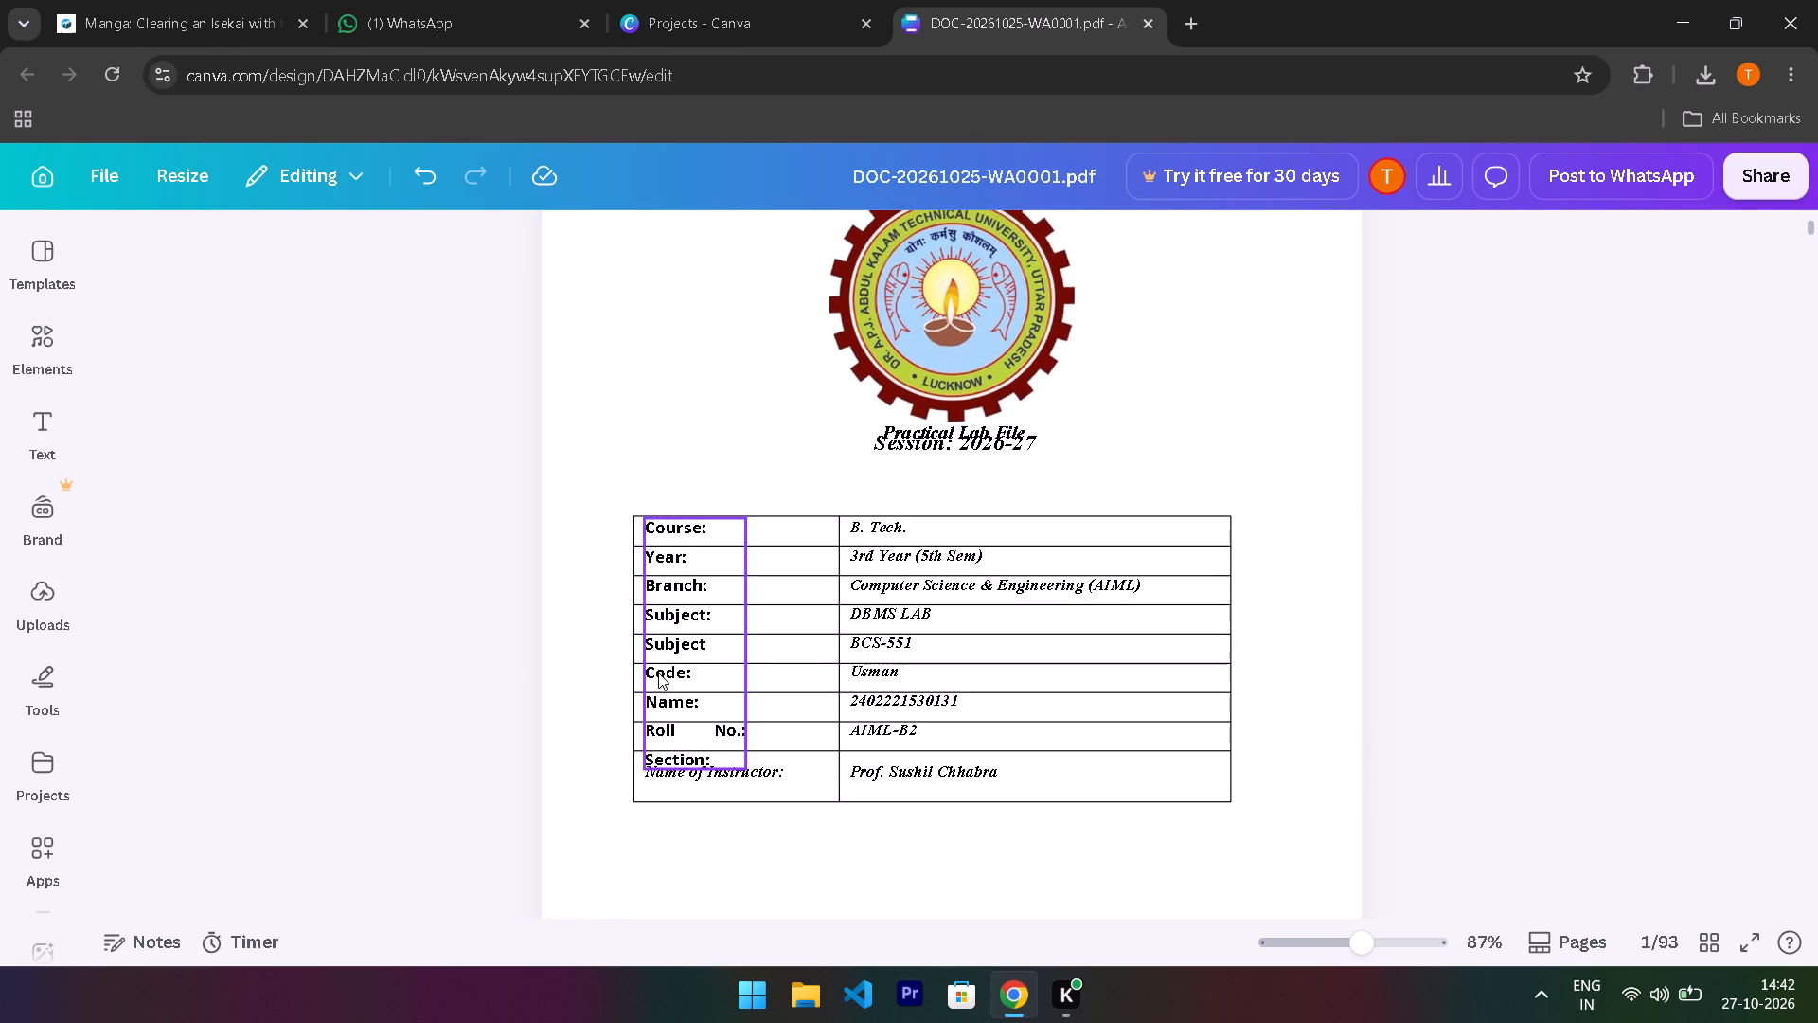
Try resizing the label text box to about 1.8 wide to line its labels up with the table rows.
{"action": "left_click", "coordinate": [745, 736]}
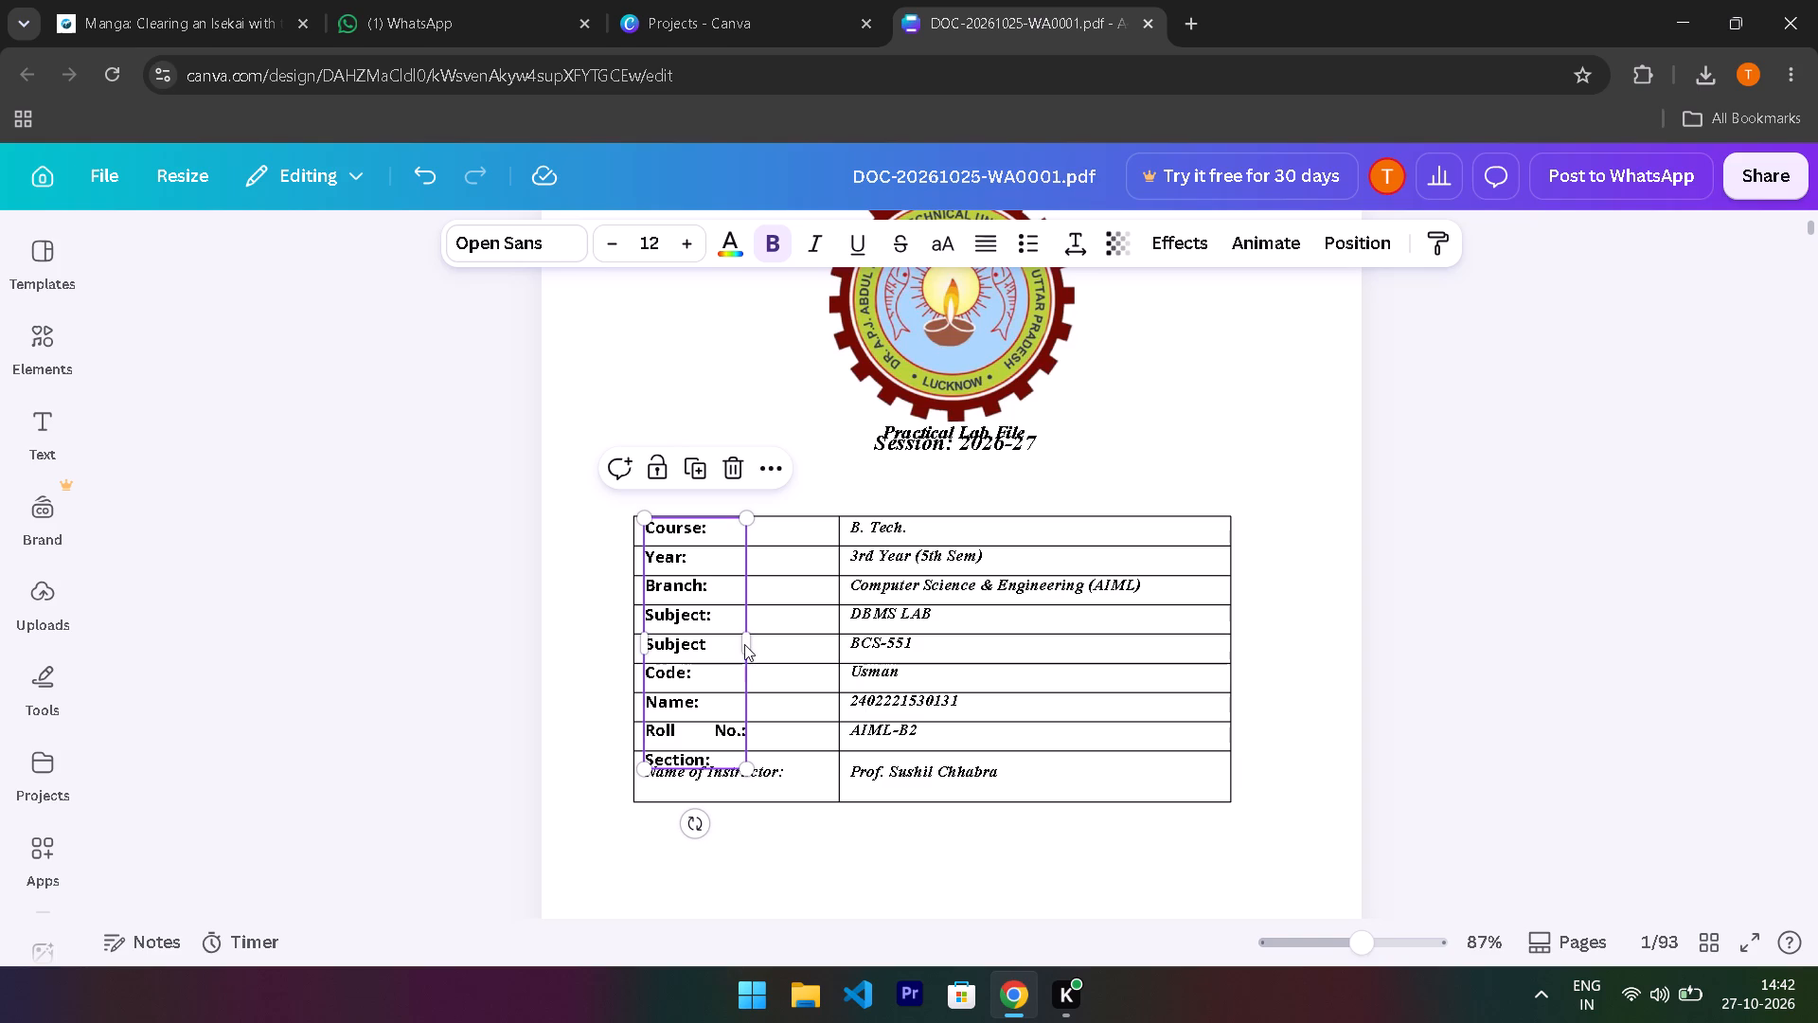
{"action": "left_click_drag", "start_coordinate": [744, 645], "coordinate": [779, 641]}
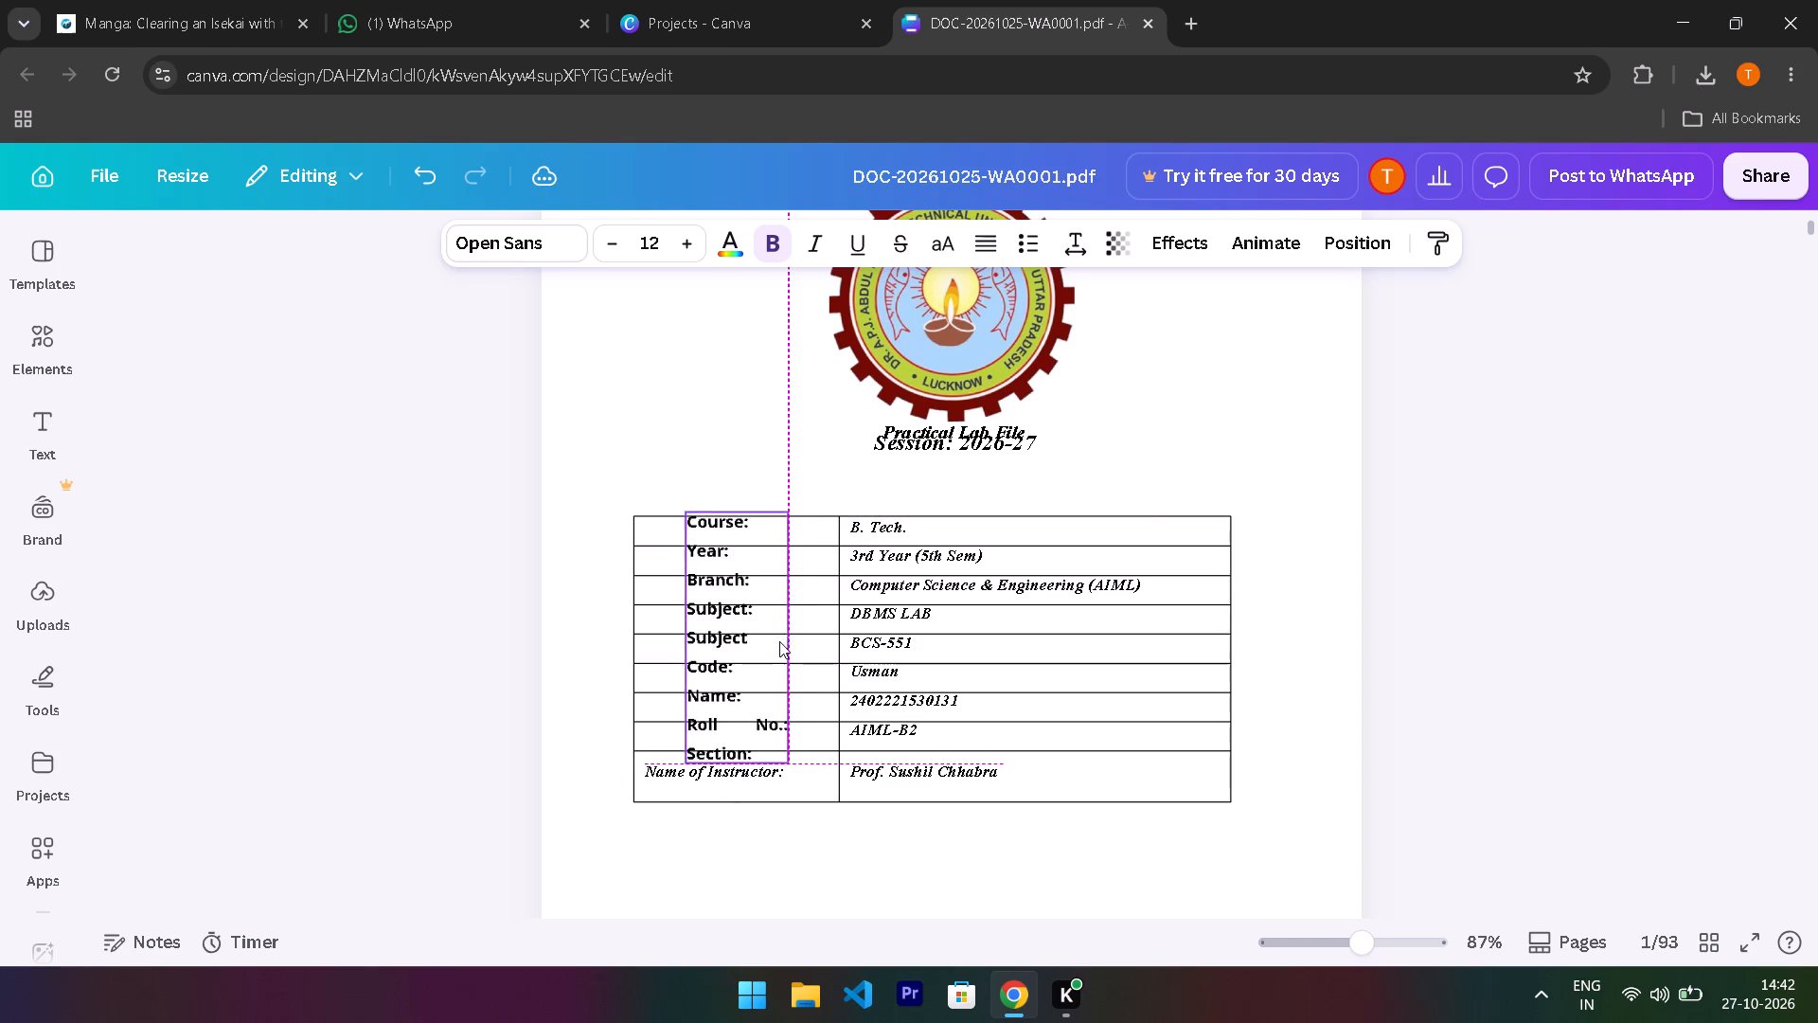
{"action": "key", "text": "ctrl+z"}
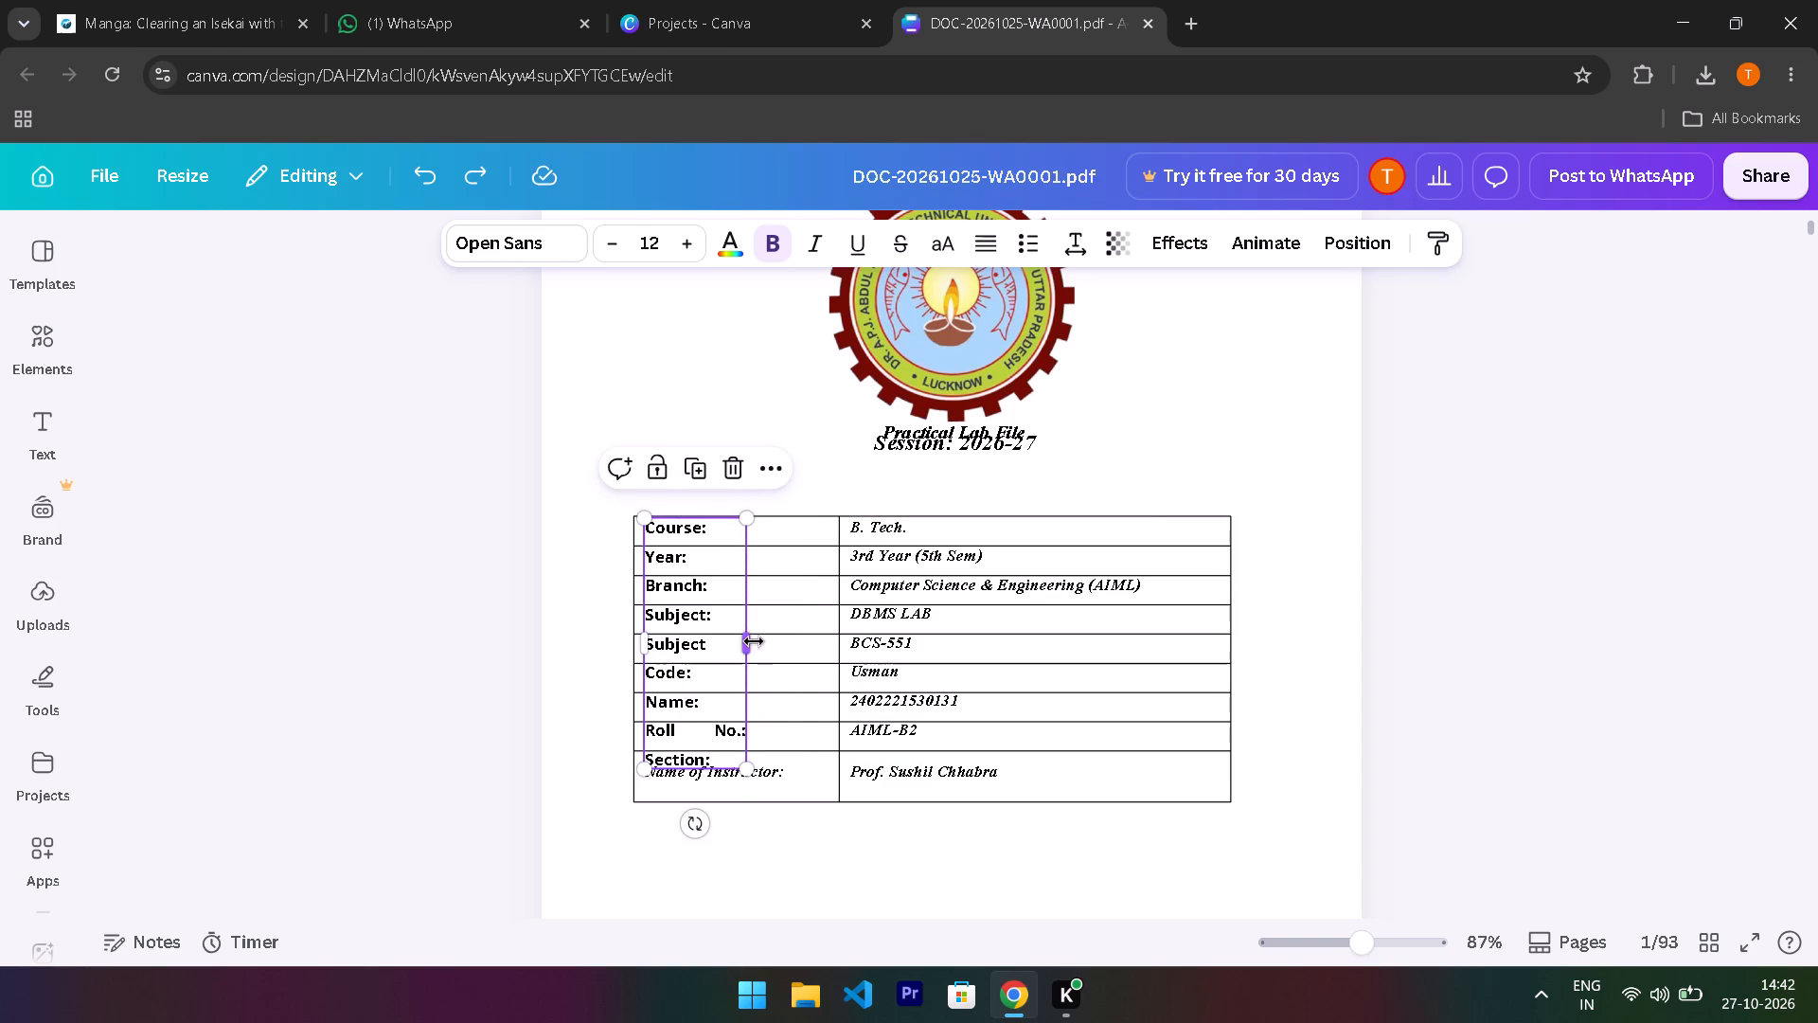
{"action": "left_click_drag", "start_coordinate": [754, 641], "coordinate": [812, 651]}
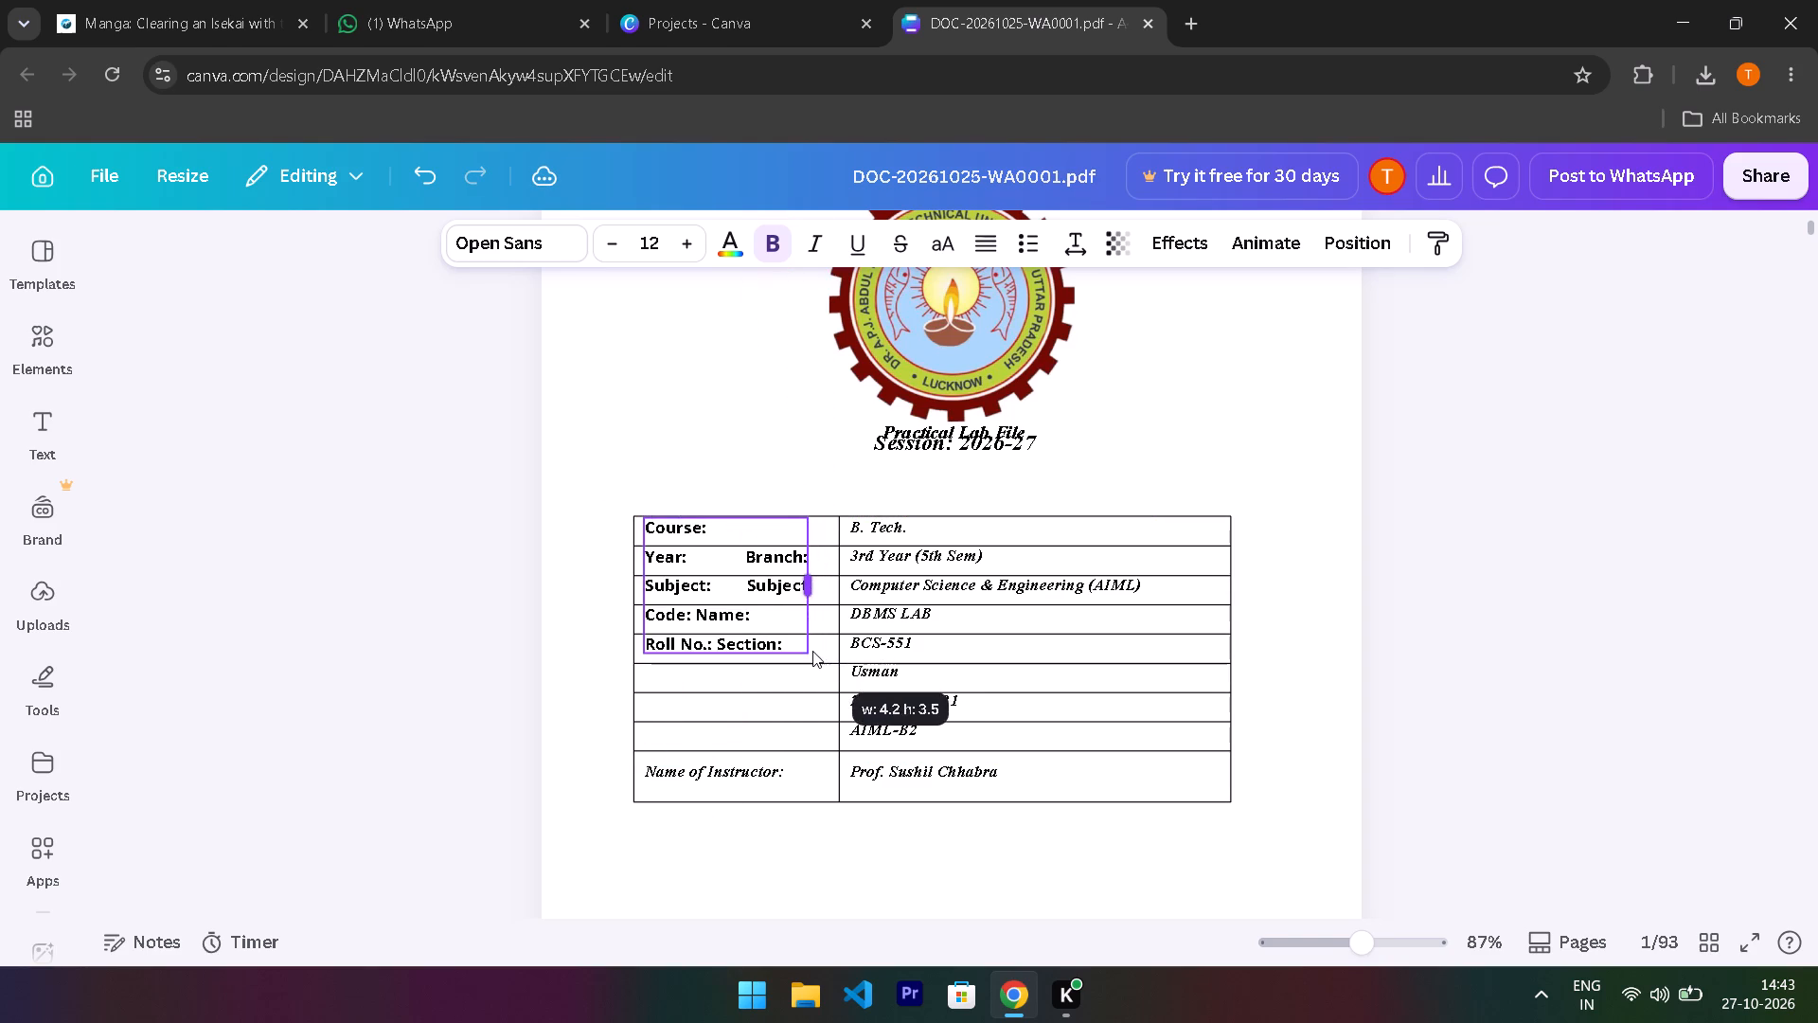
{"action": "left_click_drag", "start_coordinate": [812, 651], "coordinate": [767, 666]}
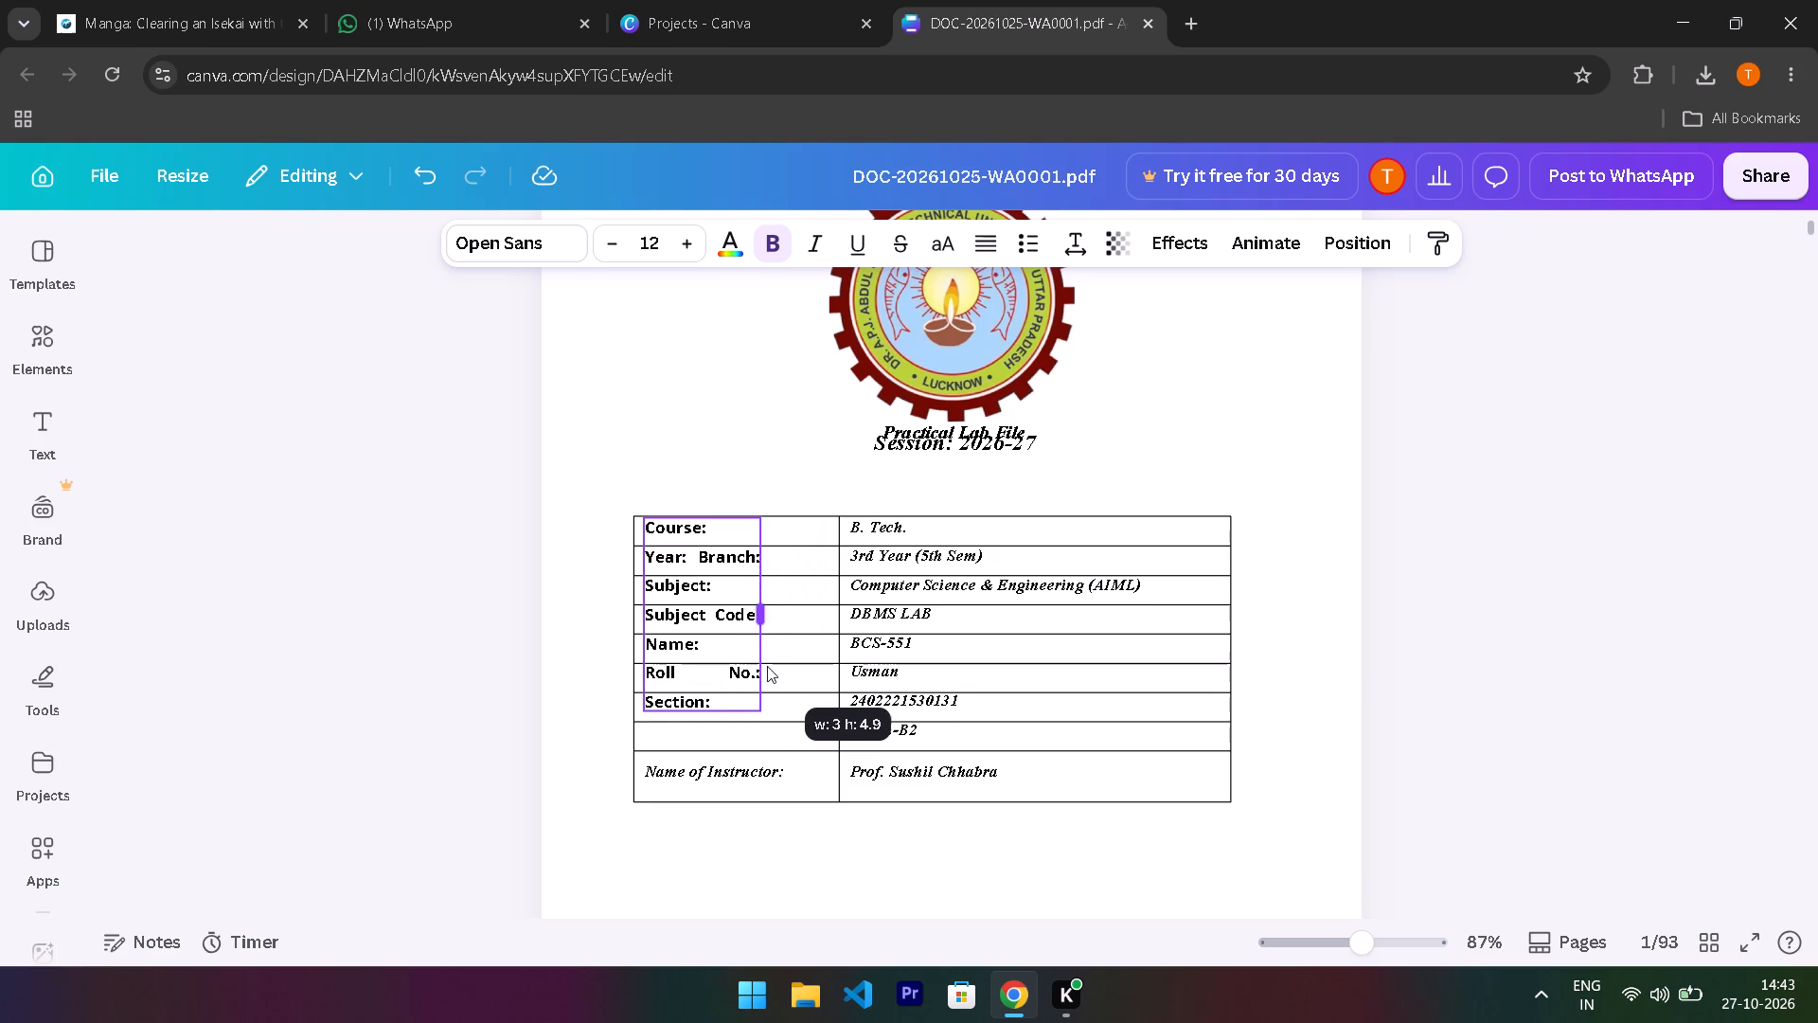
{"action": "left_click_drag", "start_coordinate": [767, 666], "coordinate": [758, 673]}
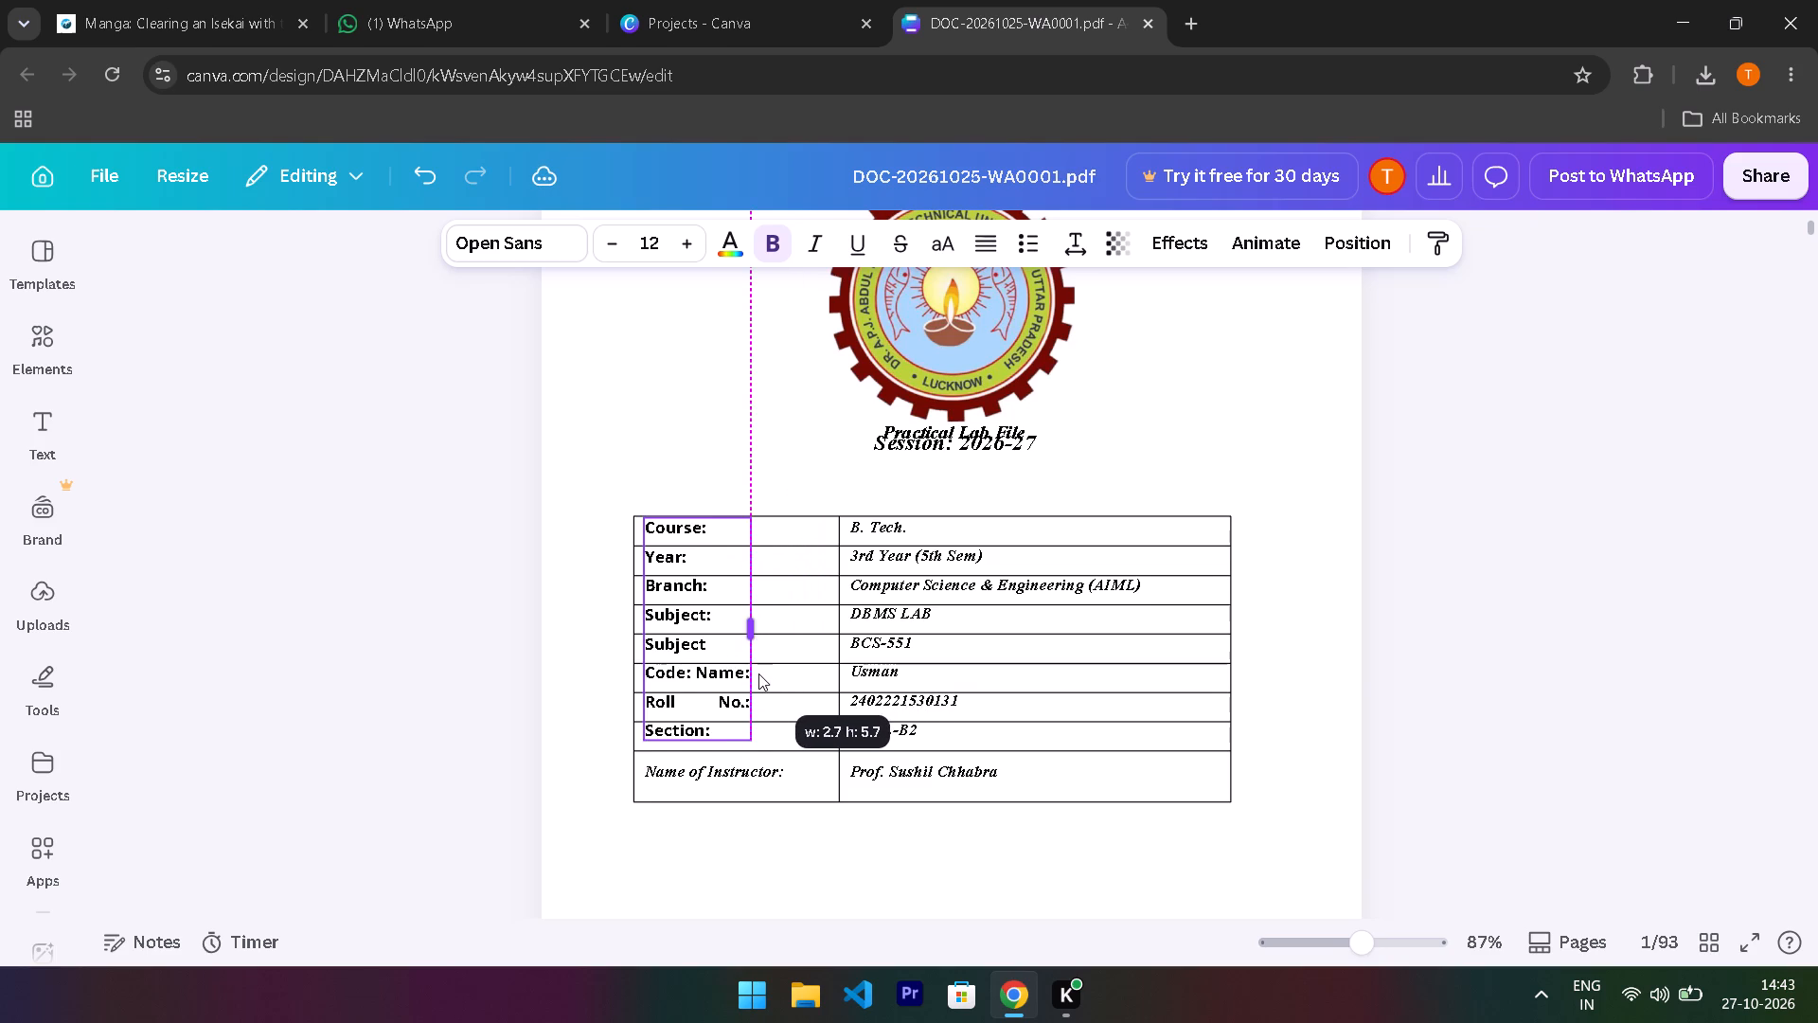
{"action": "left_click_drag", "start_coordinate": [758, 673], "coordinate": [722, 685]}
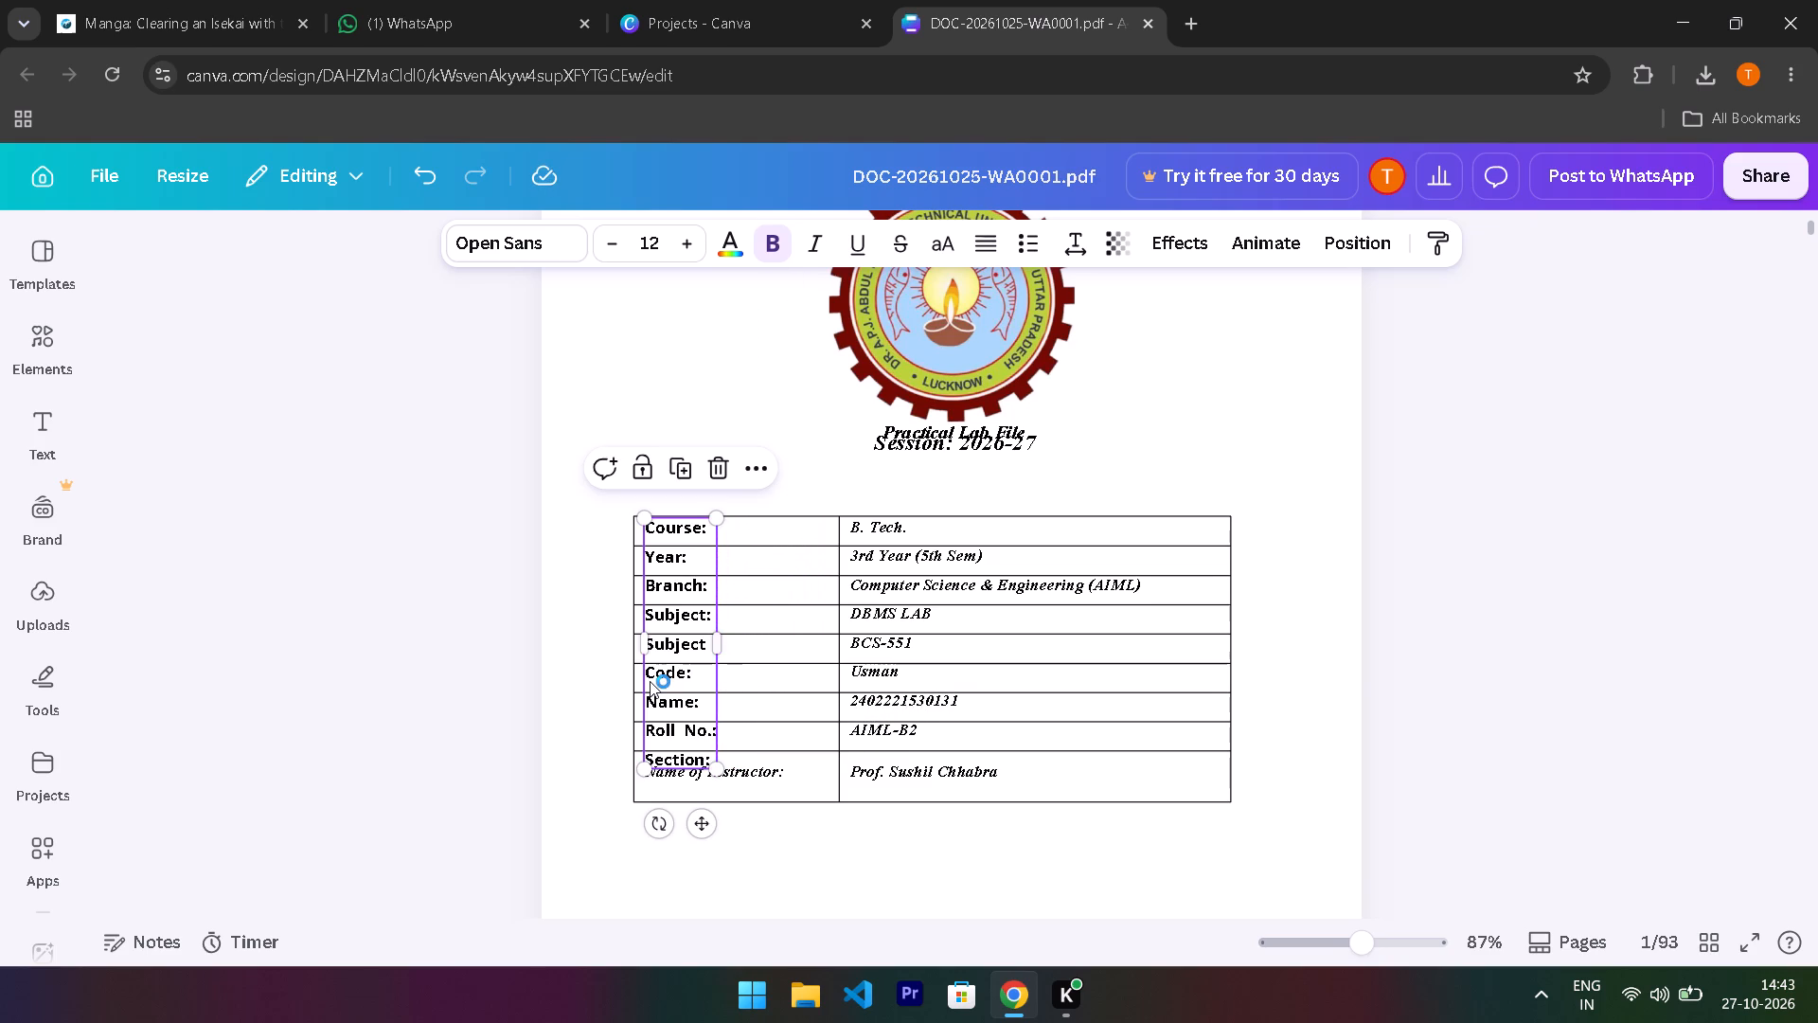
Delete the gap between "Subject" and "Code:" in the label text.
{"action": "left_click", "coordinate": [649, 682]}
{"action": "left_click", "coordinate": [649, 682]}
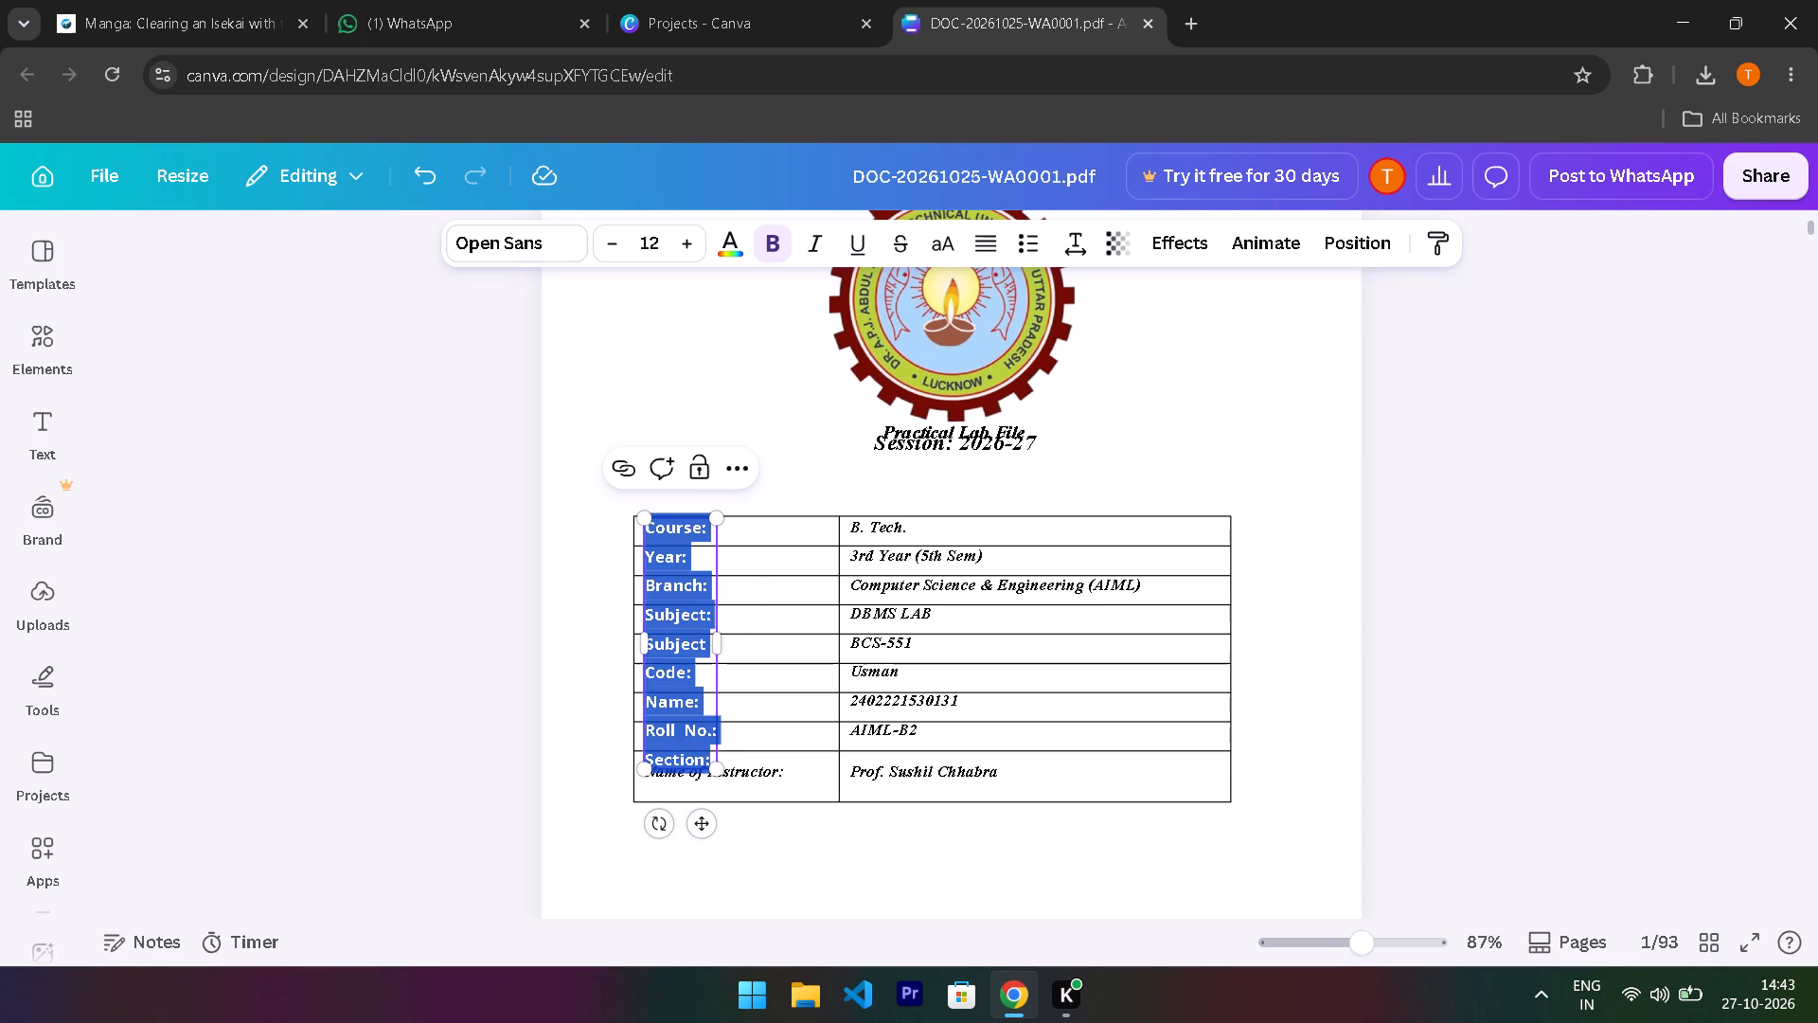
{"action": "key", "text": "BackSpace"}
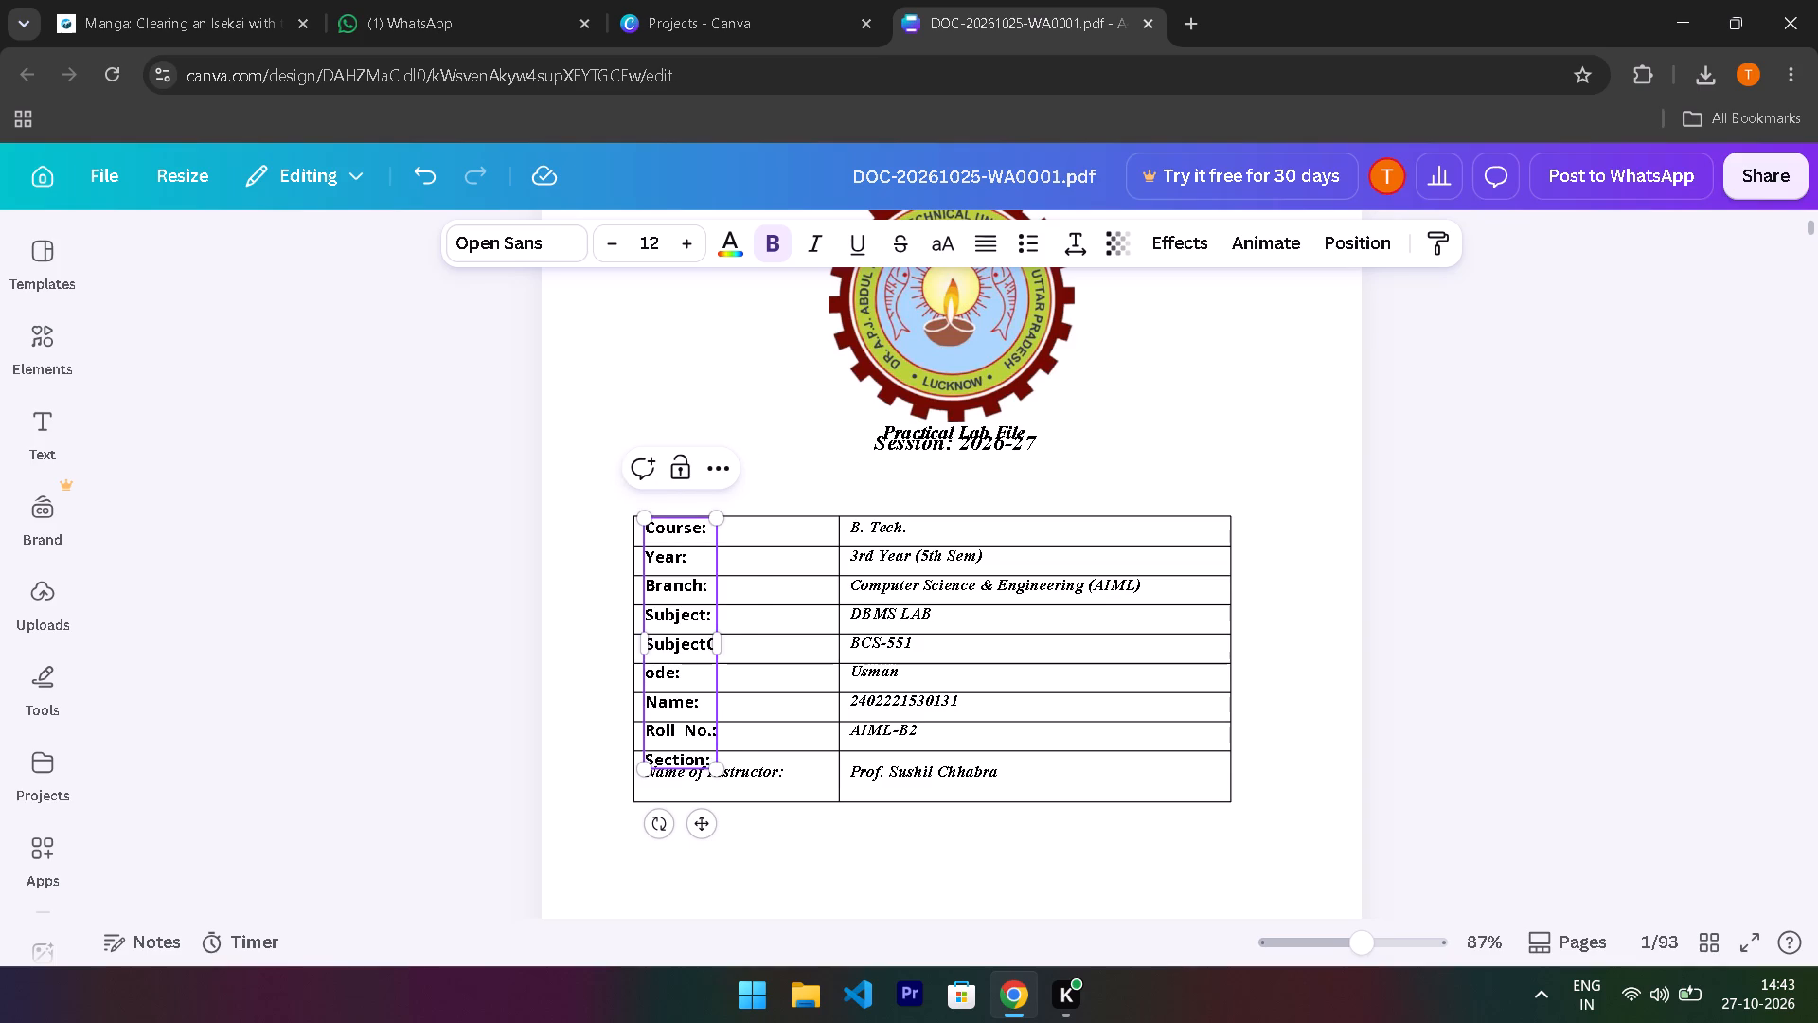
Widen the label text box to about 3 so that "SubjectCode:" fits on one line.
{"action": "left_click_drag", "start_coordinate": [720, 767], "coordinate": [733, 764]}
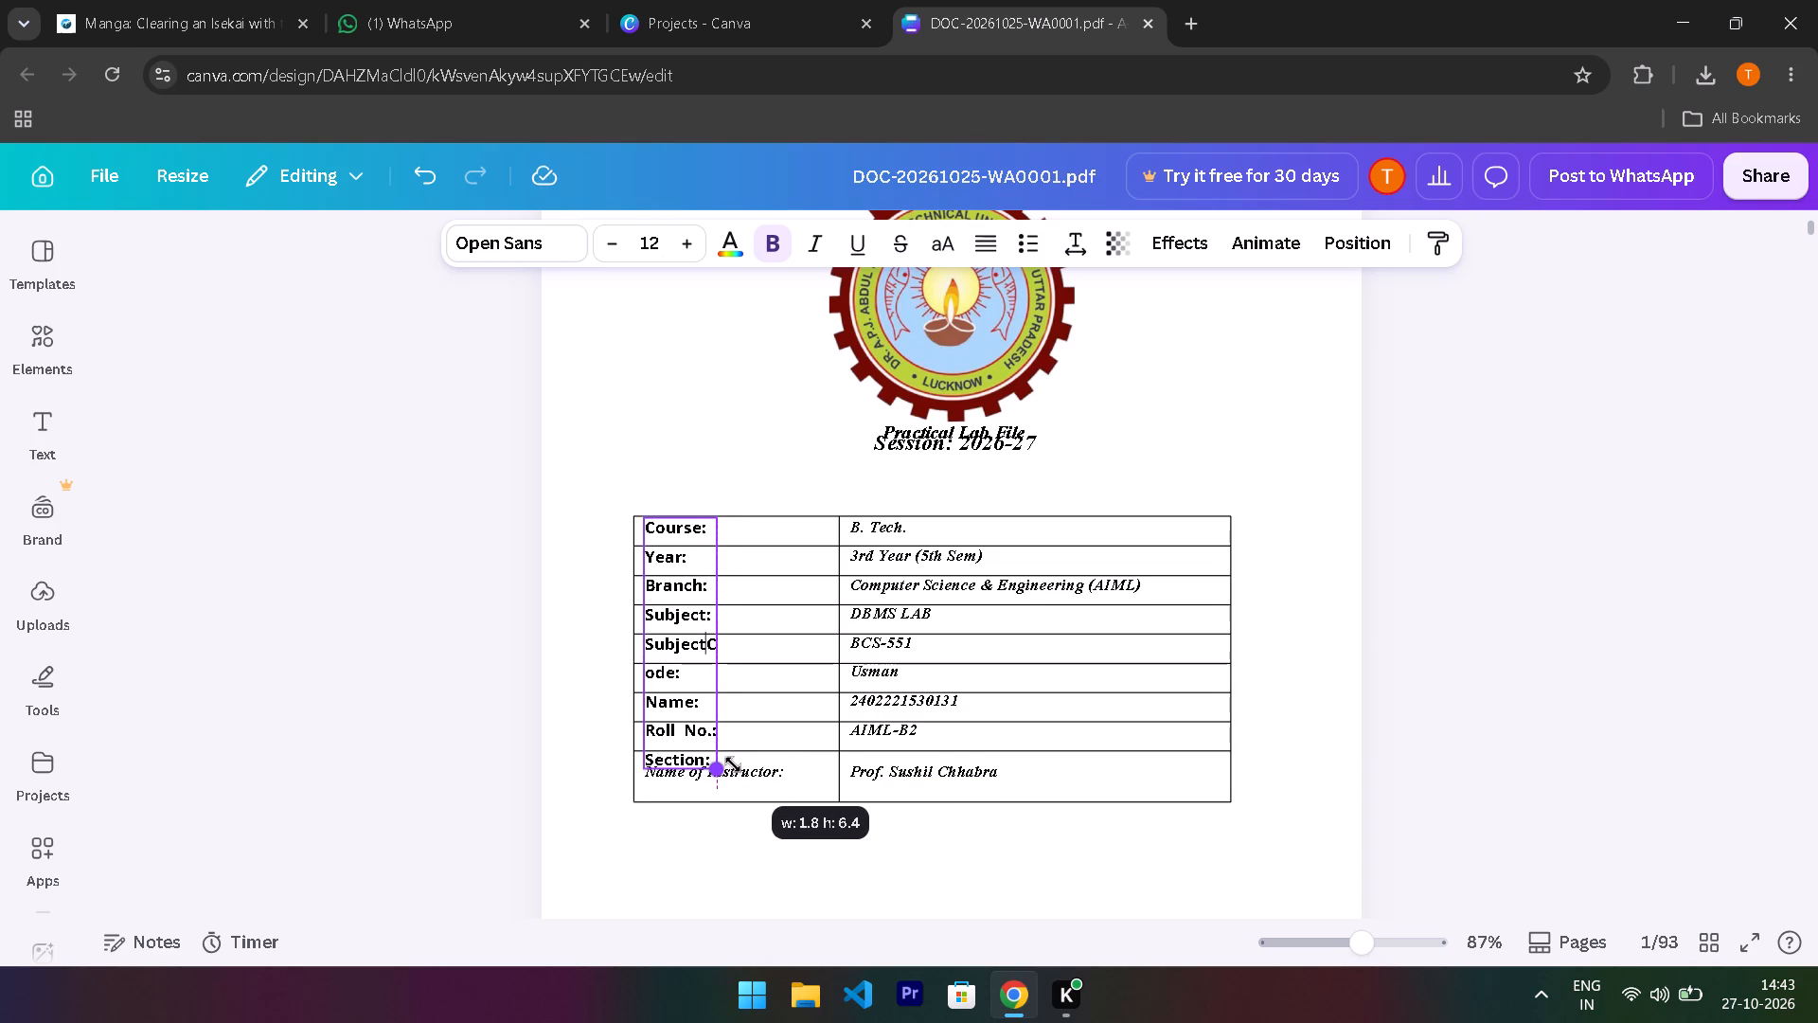
{"action": "left_click_drag", "start_coordinate": [722, 650], "coordinate": [732, 650]}
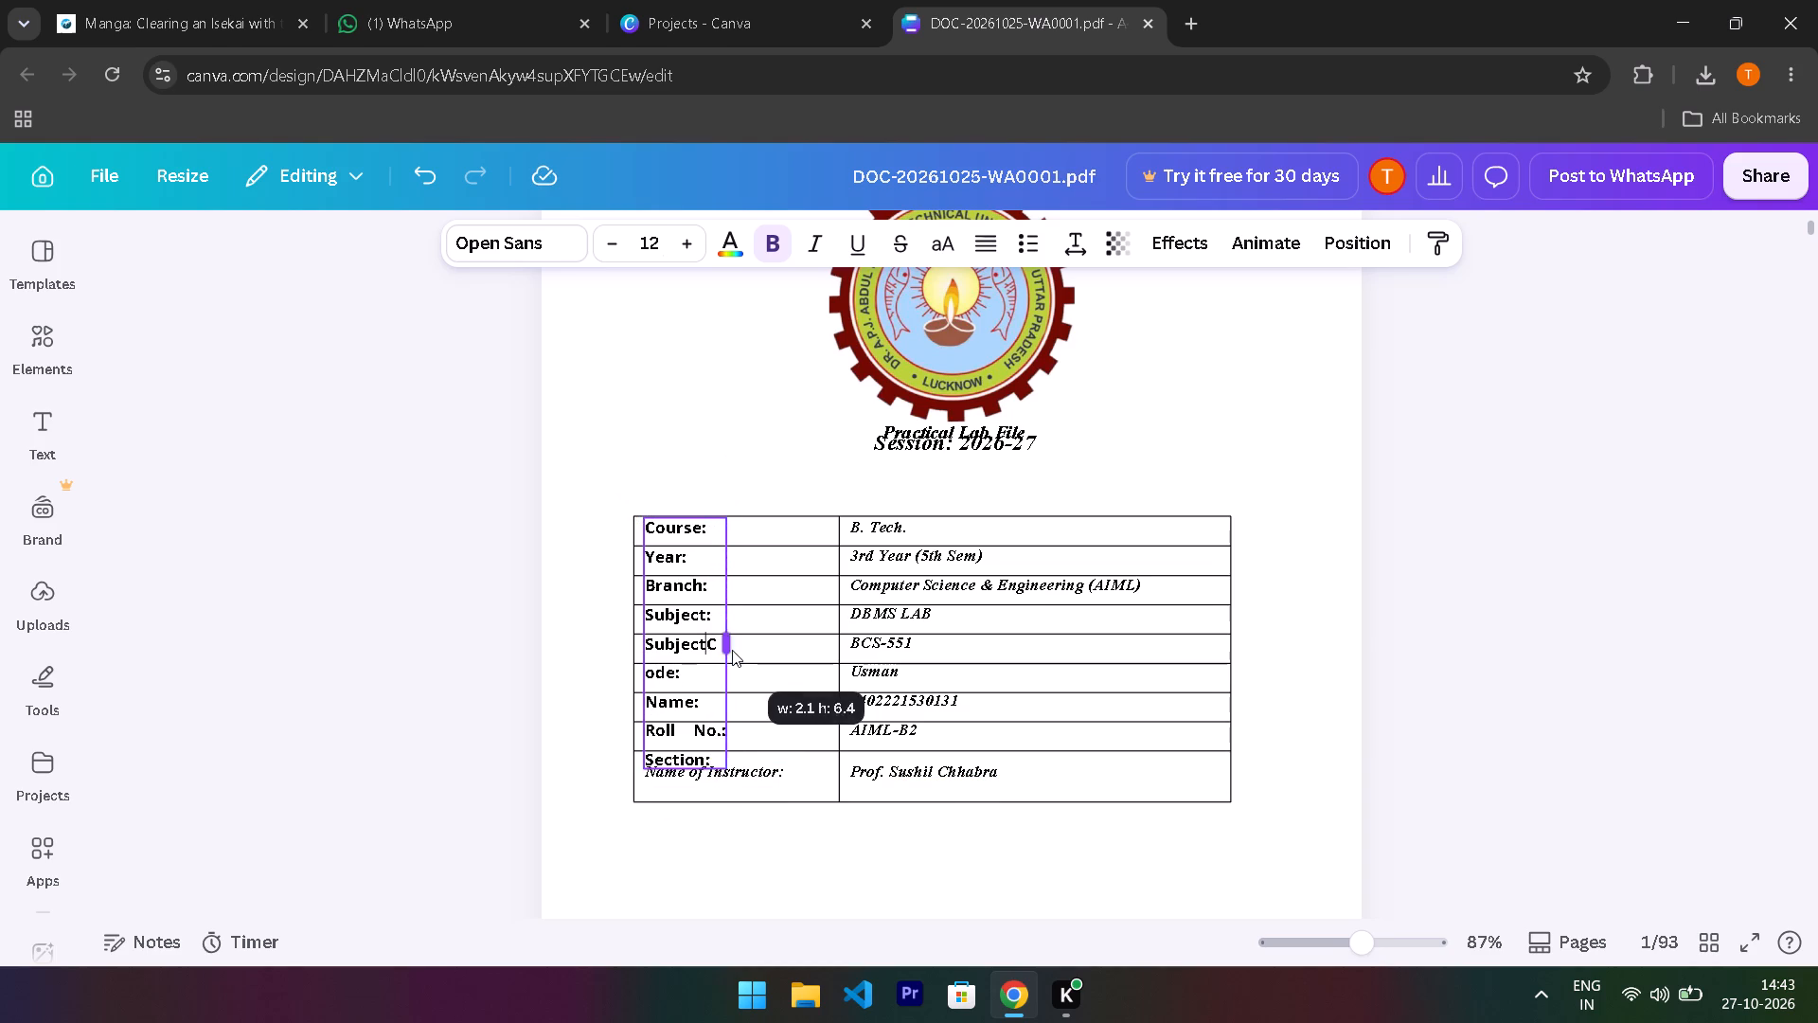
{"action": "left_click_drag", "start_coordinate": [732, 650], "coordinate": [774, 648]}
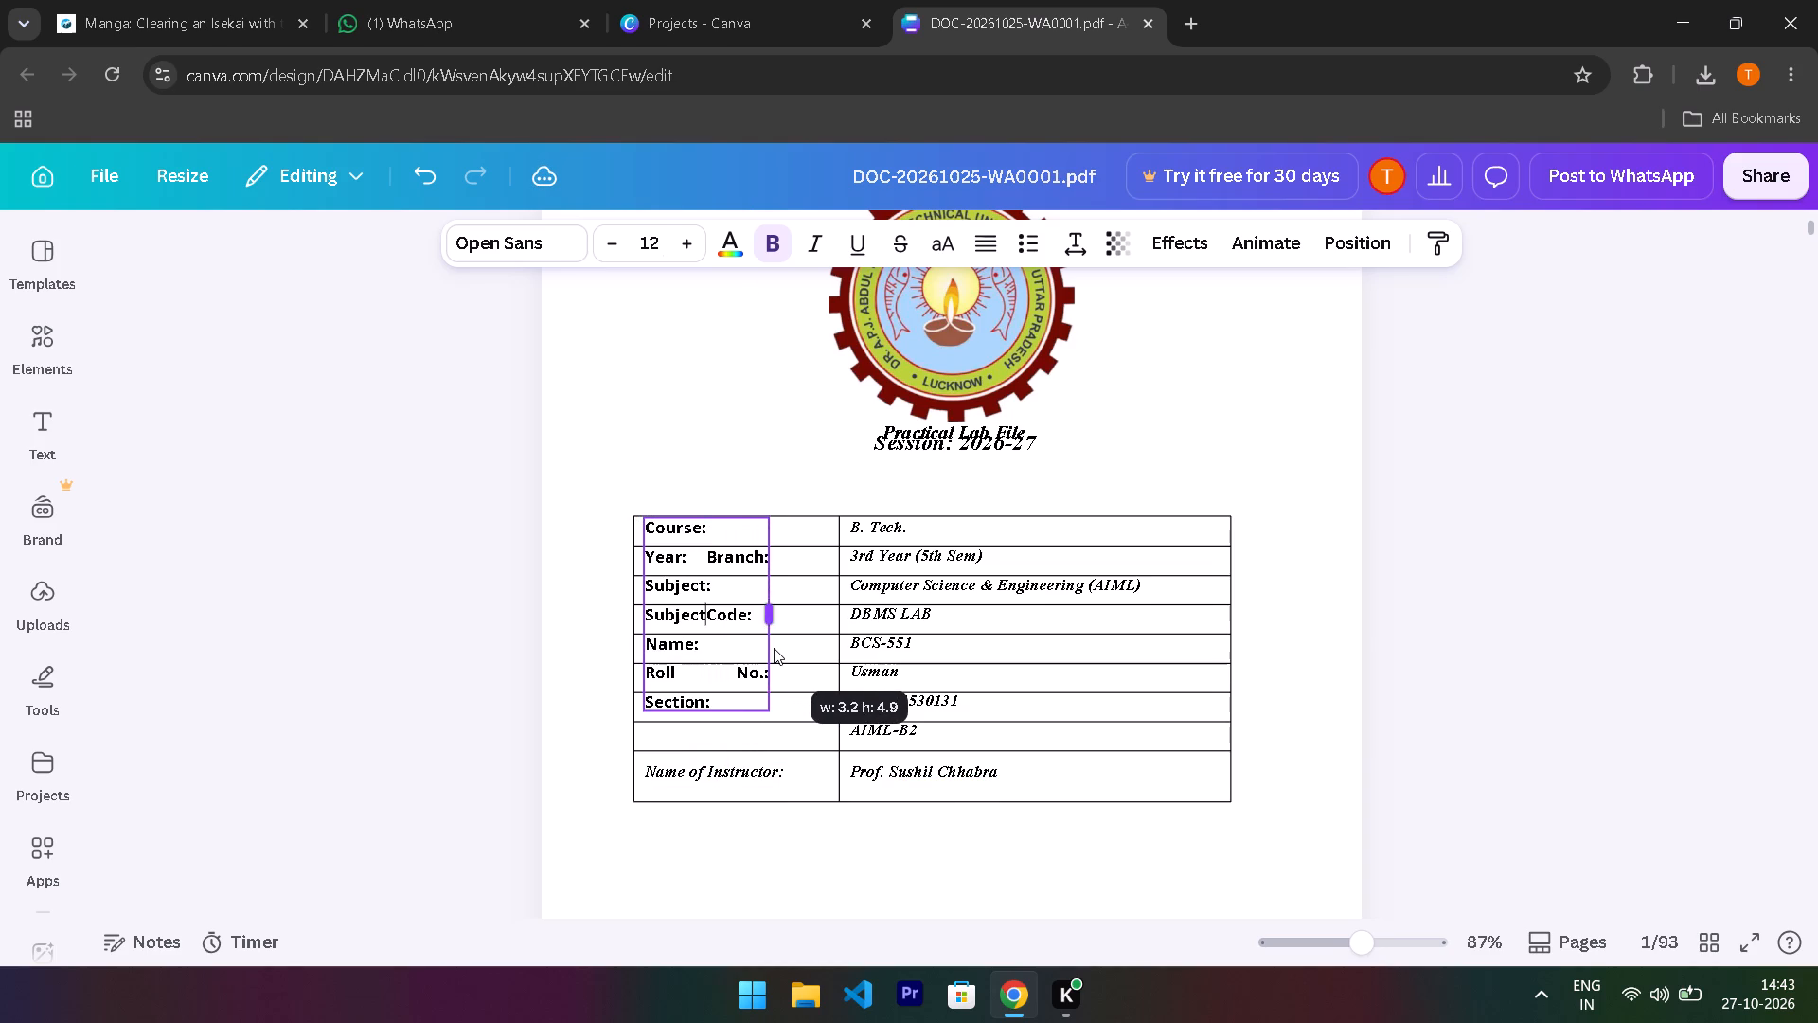
{"action": "left_click_drag", "start_coordinate": [774, 648], "coordinate": [773, 648]}
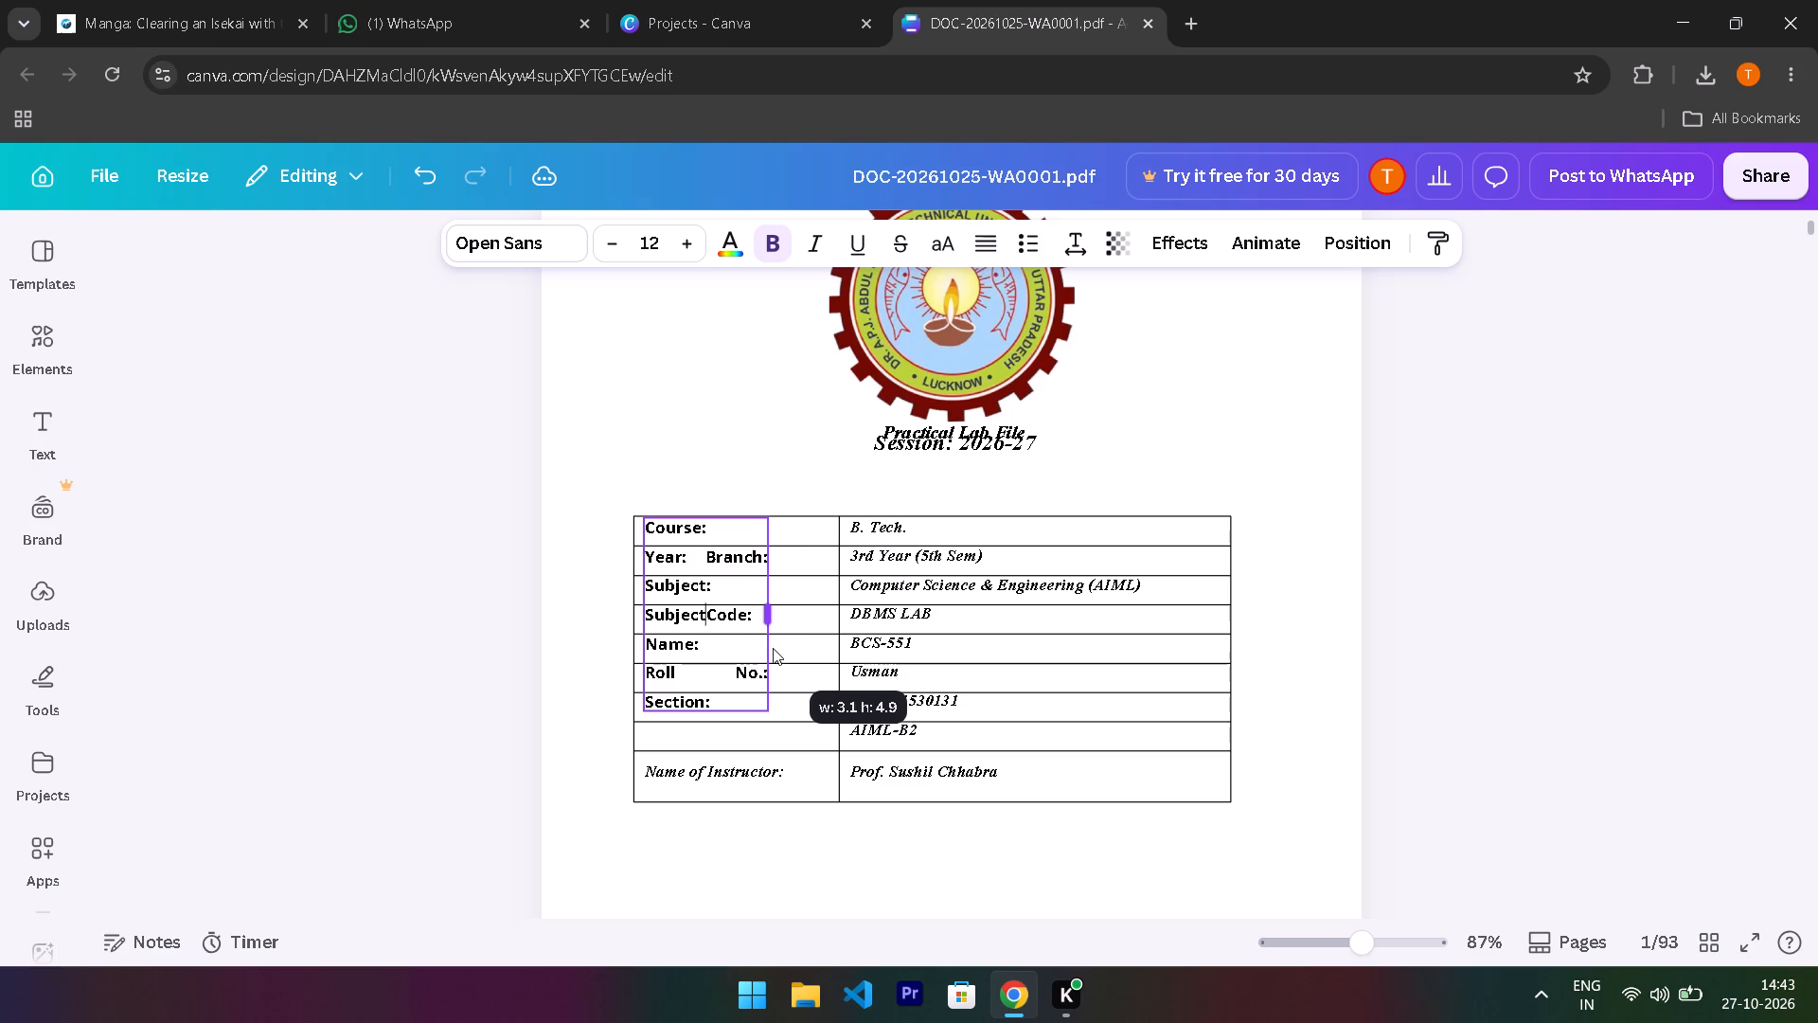
{"action": "left_click_drag", "start_coordinate": [773, 648], "coordinate": [764, 650]}
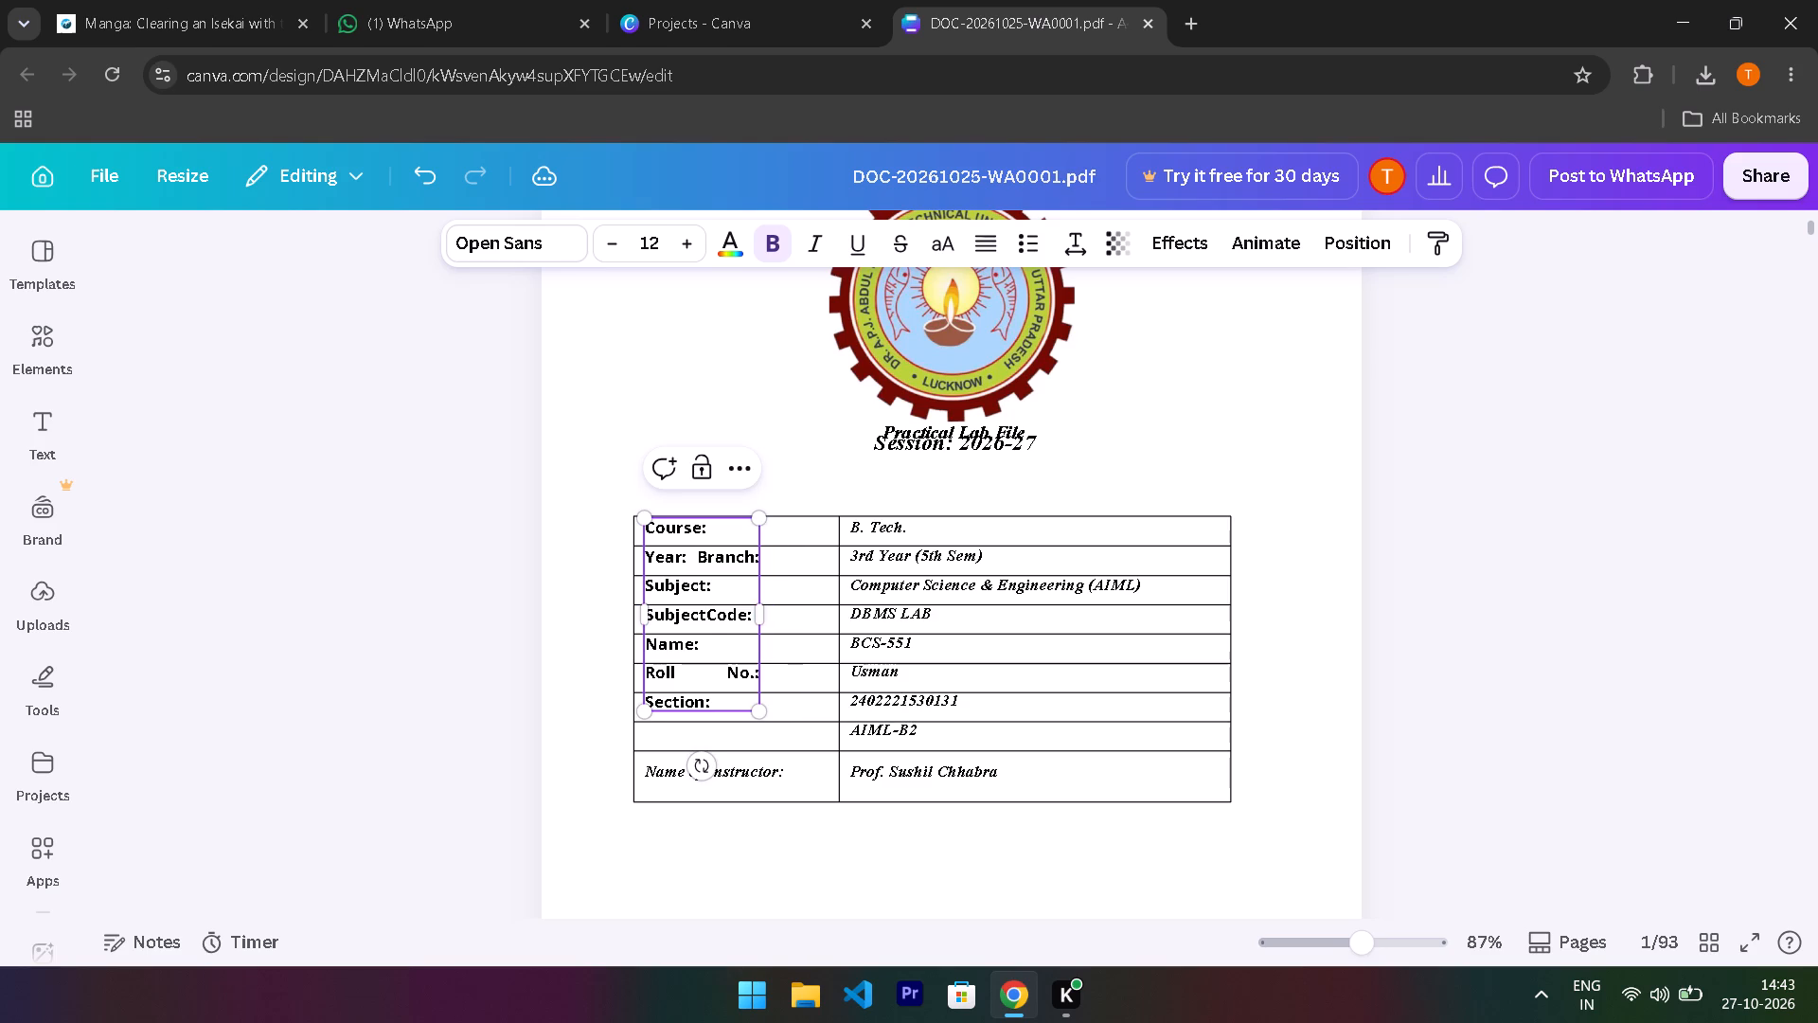
Put "Branch:" on its own line below "Year:", flush with the other labels and without a leading space.
{"action": "left_click", "coordinate": [690, 557]}
{"action": "key", "text": "Return"}
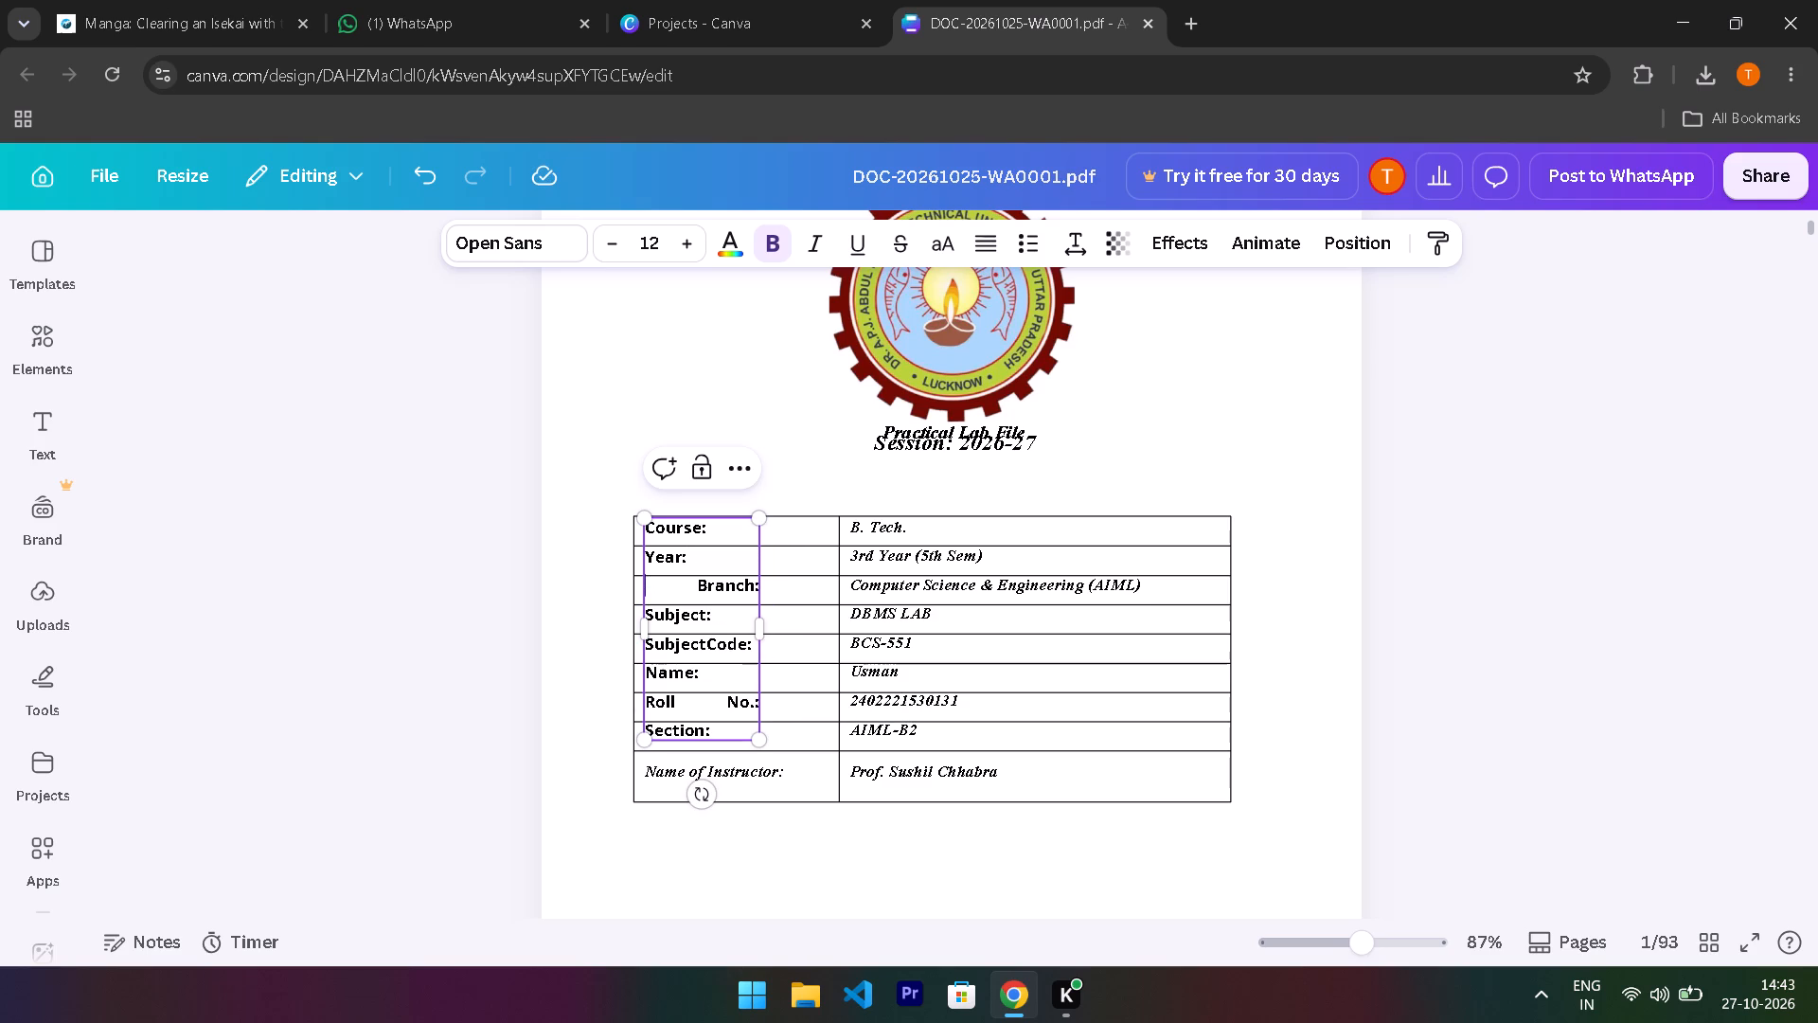
{"action": "left_click", "coordinate": [698, 593]}
{"action": "key", "text": "BackSpace"}
Insert a space between "Subject" and "Code:" in the label text.
{"action": "left_click", "coordinate": [709, 649]}
{"action": "key", "text": "space"}
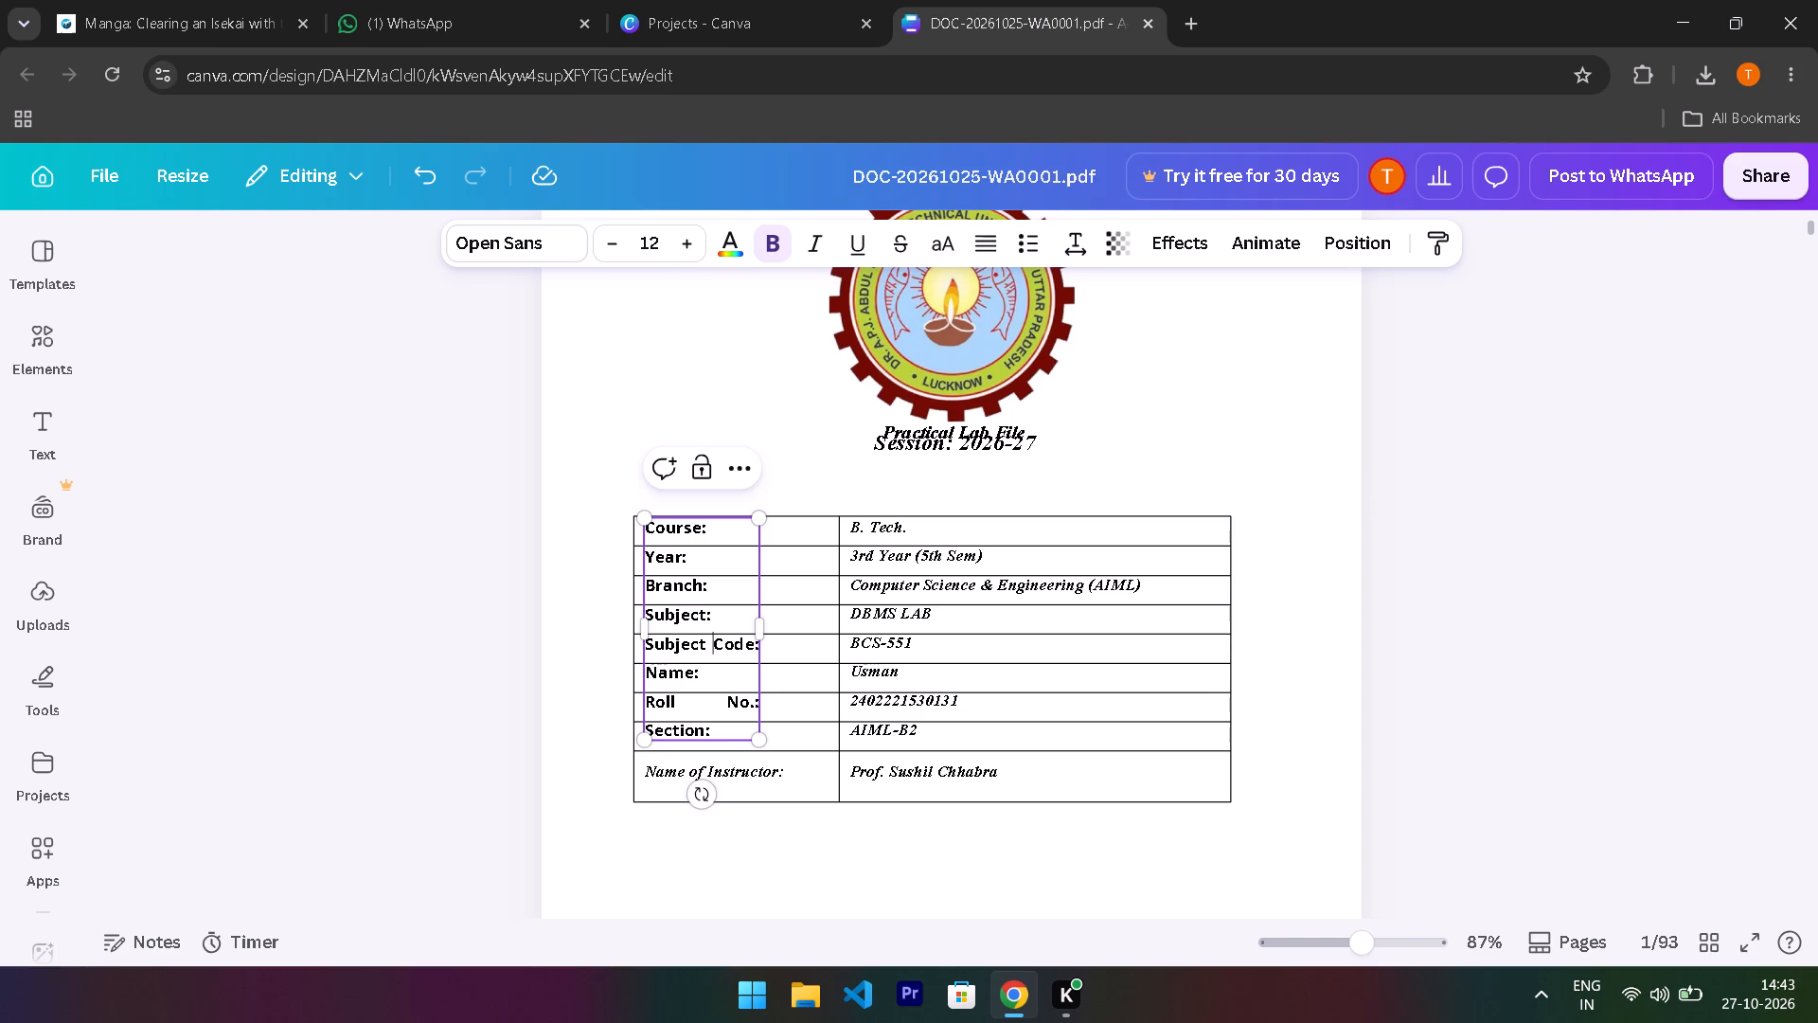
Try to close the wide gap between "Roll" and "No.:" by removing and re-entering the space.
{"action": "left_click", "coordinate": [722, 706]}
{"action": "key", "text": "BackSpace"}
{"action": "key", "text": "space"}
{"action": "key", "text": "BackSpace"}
Replace the "Roll No." label text with "ROLL NO", keeping the colon after it.
{"action": "key", "text": "Right"}
{"action": "key", "text": "Right"}
{"action": "key", "text": "Right"}
{"action": "key", "text": "BackSpace"}
{"action": "key", "text": "BackSpace"}
{"action": "key", "text": "BackSpace"}
{"action": "key", "text": "space"}
{"action": "key", "text": "BackSpace"}
{"action": "key", "text": "BackSpace"}
{"action": "key", "text": "BackSpace"}
{"action": "key", "text": "BackSpace"}
{"action": "key", "text": "BackSpace"}
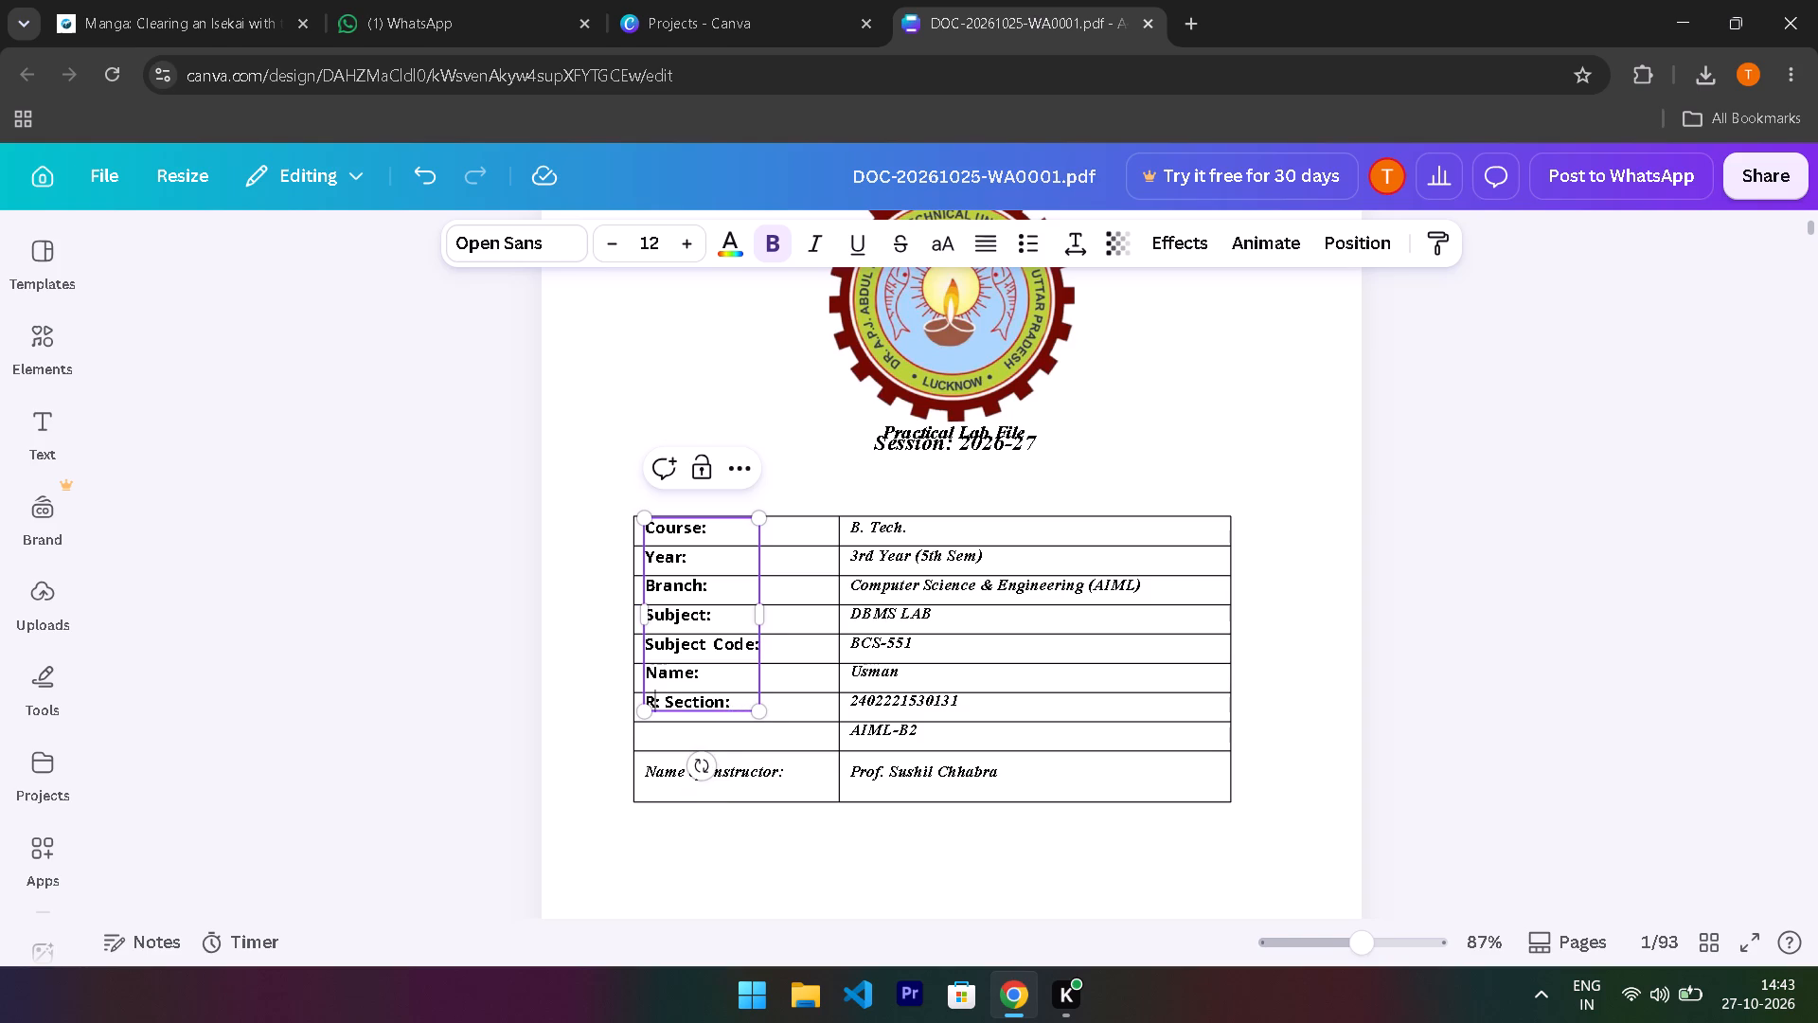
{"action": "key", "text": "BackSpace"}
{"action": "type", "text": "ROLL NO"}
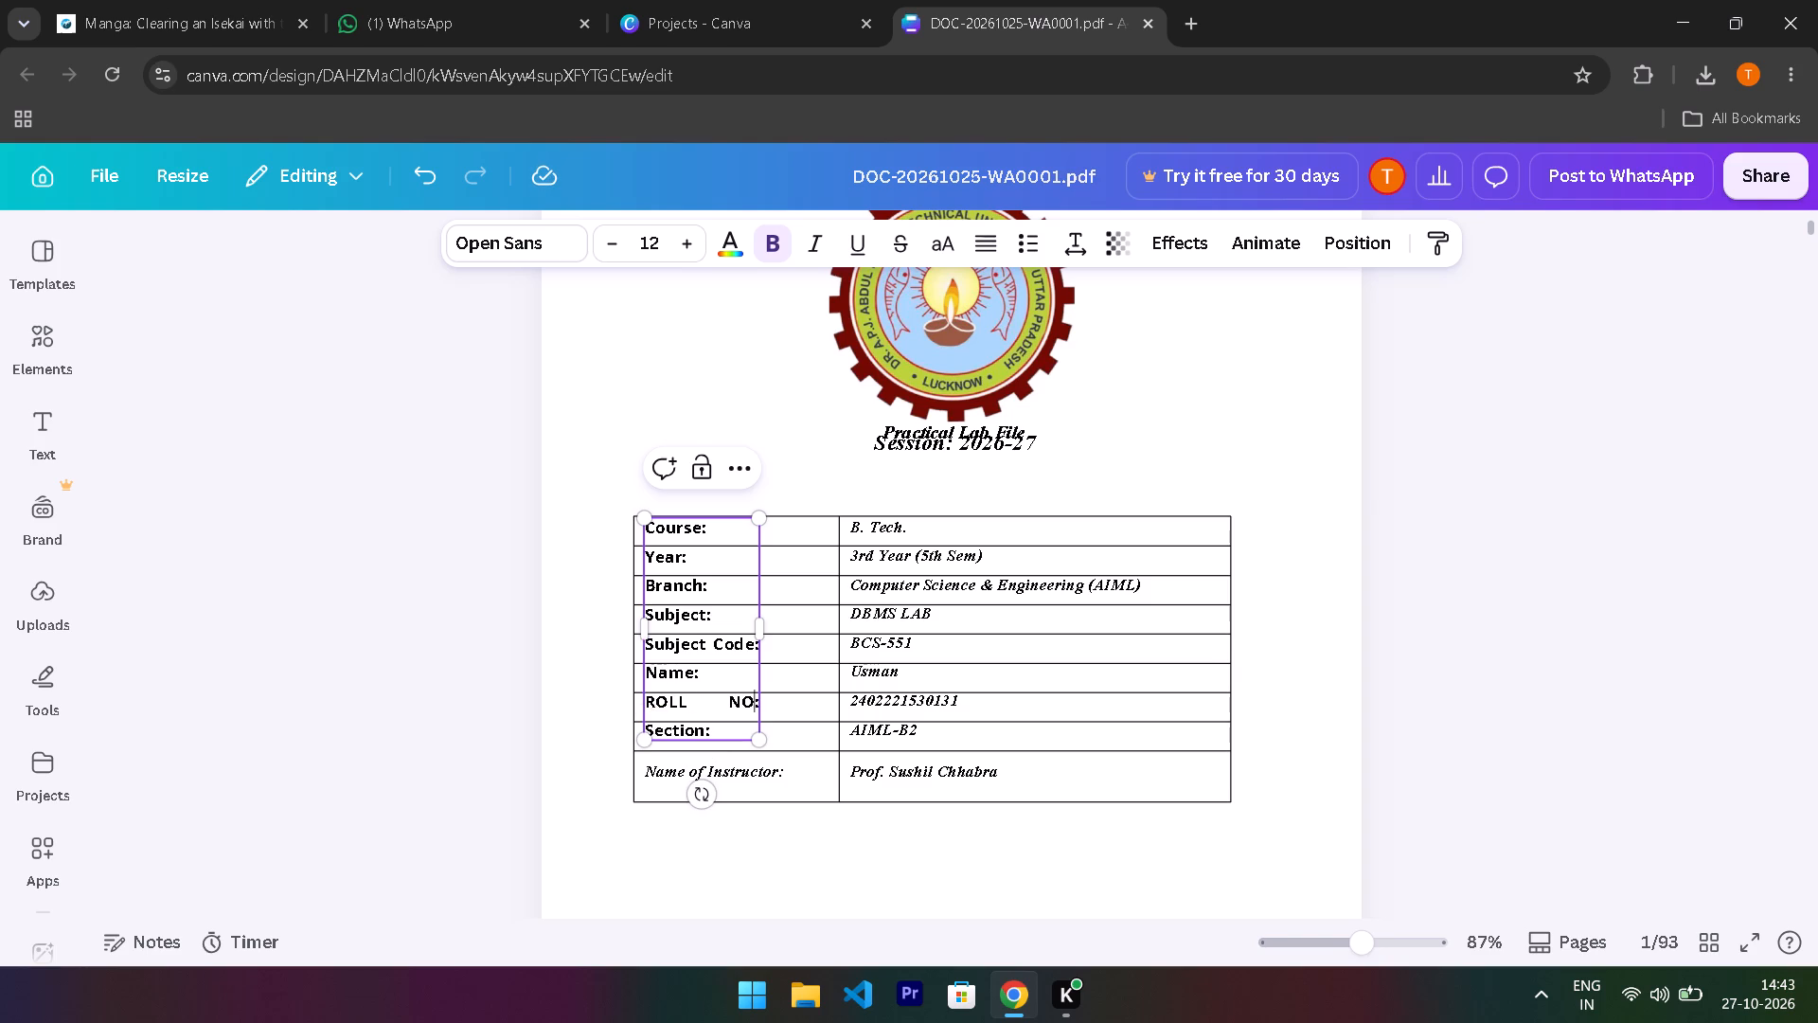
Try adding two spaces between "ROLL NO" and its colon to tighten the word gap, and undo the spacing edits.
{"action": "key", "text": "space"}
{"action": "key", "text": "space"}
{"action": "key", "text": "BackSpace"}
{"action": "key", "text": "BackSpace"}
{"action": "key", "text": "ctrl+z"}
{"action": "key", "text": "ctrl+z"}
Undo the "ROLL NO" label edits back to "RollNo.:" without a space.
{"action": "key", "text": "ctrl+z"}
{"action": "key", "text": "ctrl+z"}
{"action": "key", "text": "ctrl+z"}
{"action": "key", "text": "ctrl+z"}
{"action": "key", "text": "ctrl+z"}
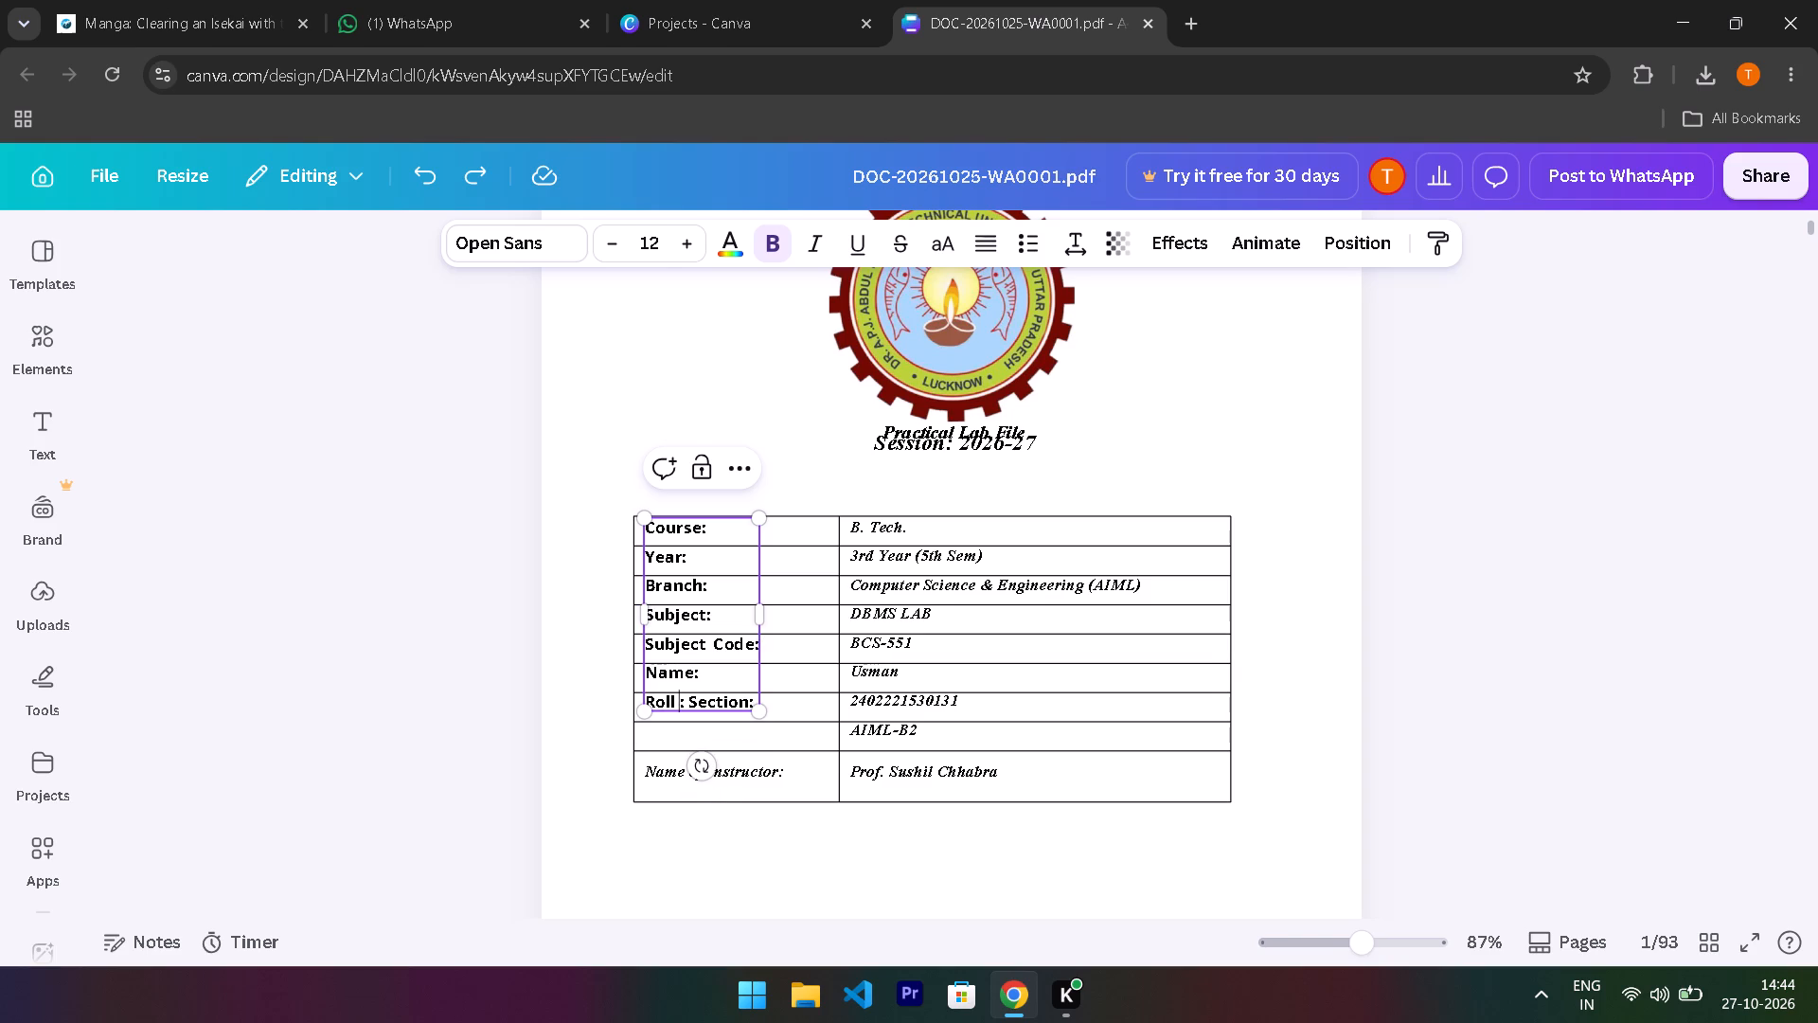
{"action": "key", "text": "ctrl+z"}
{"action": "key", "text": "ctrl+z"}
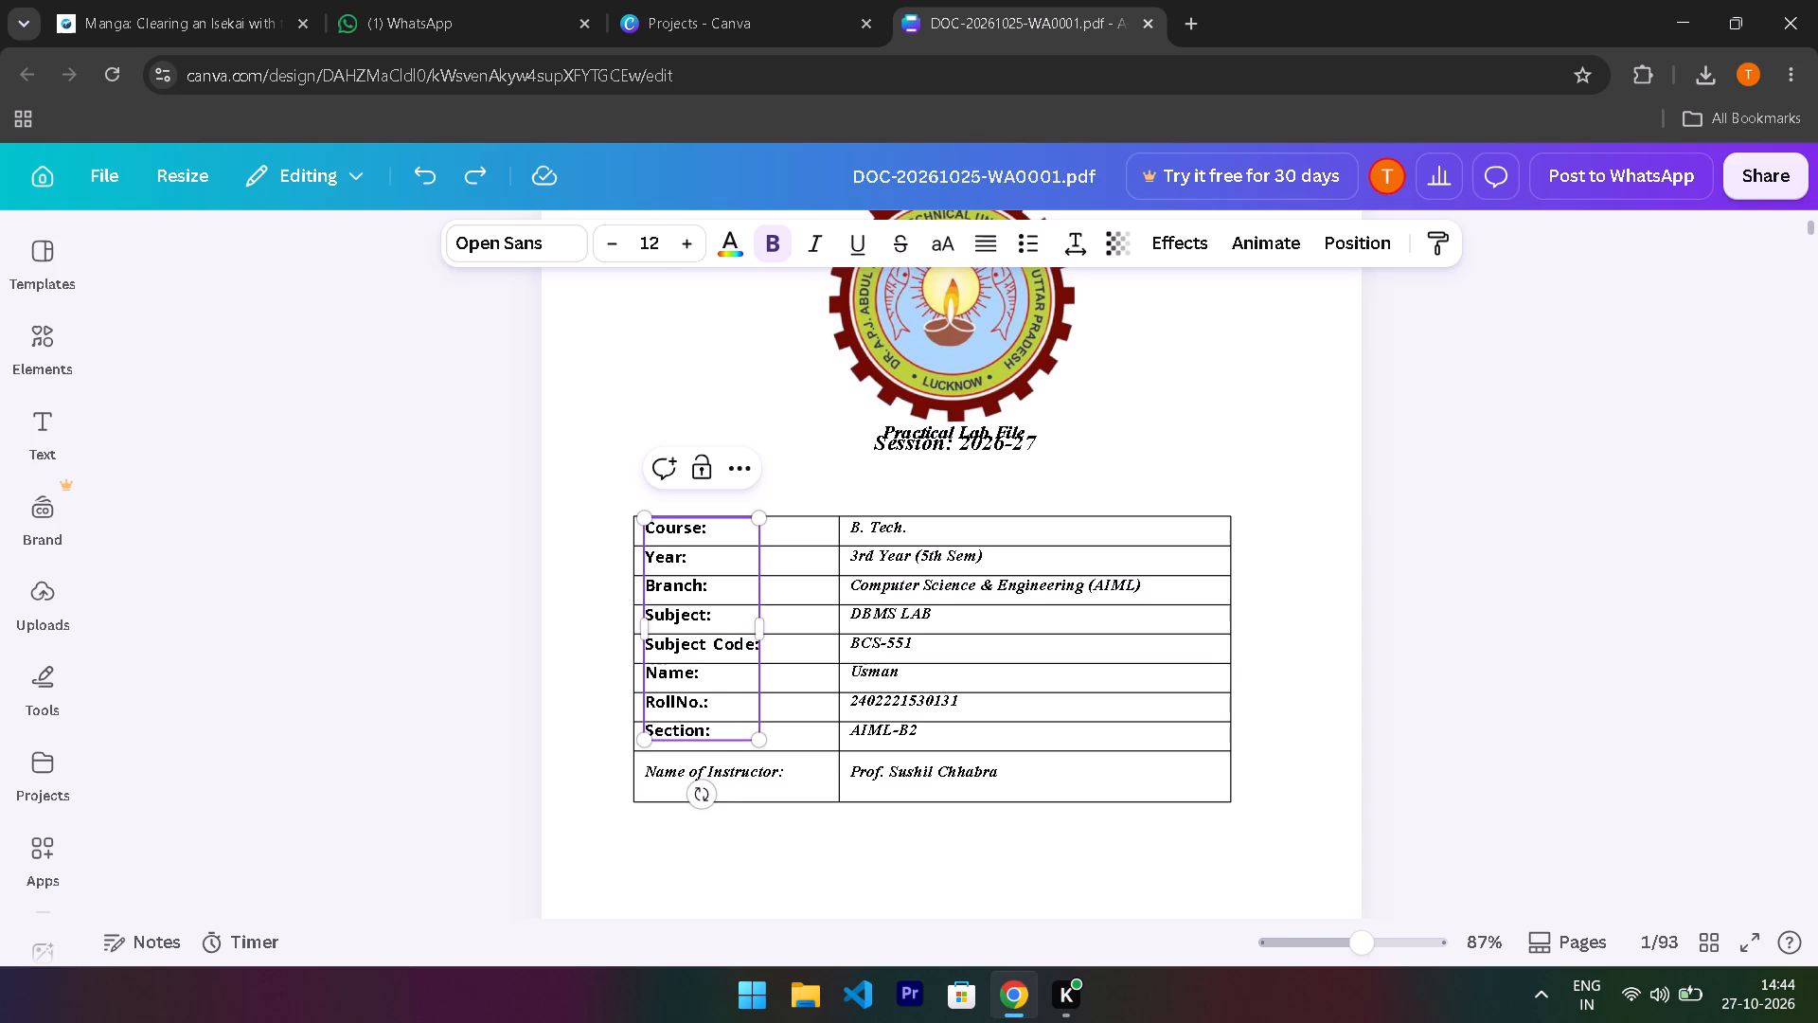
Insert two spaces between "Roll" and "No.:" in the roll number label.
{"action": "left_click", "coordinate": [675, 693]}
{"action": "key", "text": "space"}
{"action": "key", "text": "space"}
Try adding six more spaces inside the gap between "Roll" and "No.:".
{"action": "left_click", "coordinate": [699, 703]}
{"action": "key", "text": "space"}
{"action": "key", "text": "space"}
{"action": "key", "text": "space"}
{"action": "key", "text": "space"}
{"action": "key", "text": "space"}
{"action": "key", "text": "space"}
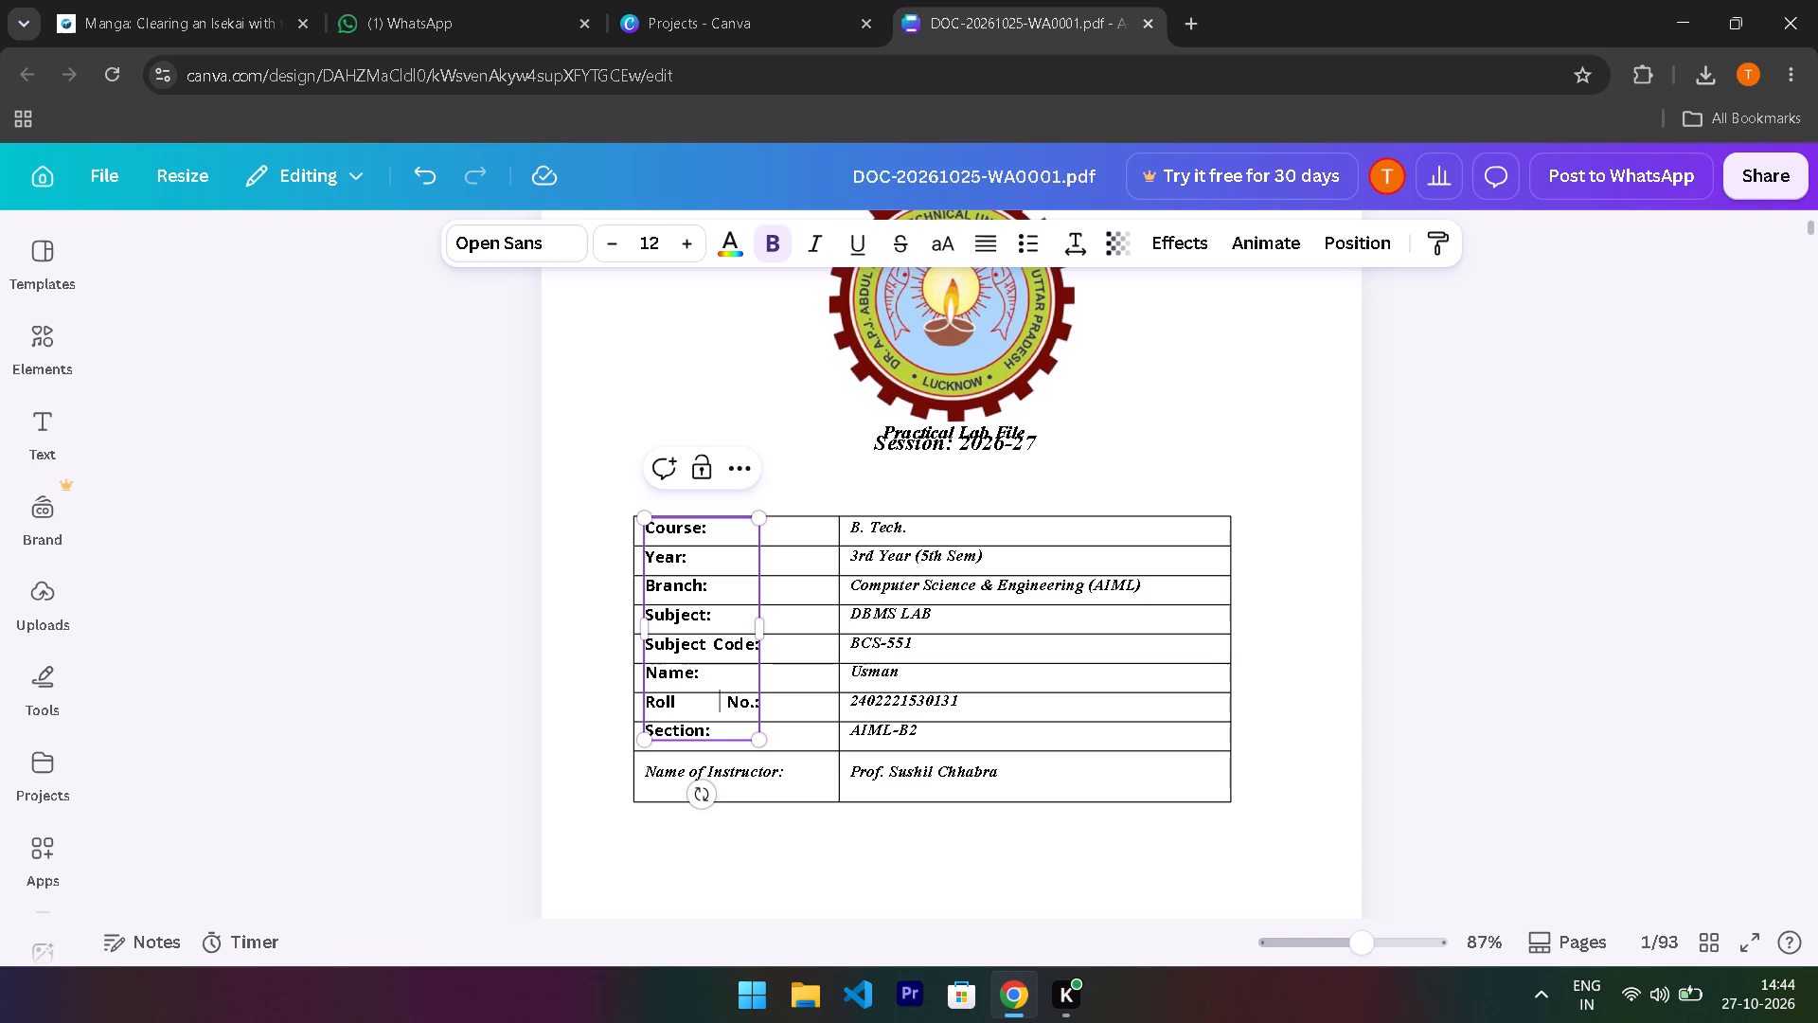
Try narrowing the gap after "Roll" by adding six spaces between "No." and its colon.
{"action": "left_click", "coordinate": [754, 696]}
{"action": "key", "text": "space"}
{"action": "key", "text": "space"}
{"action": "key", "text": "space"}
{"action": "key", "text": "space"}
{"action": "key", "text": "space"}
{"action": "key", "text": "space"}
Delete the stray colon and the space before "Section:".
{"action": "left_click", "coordinate": [718, 701]}
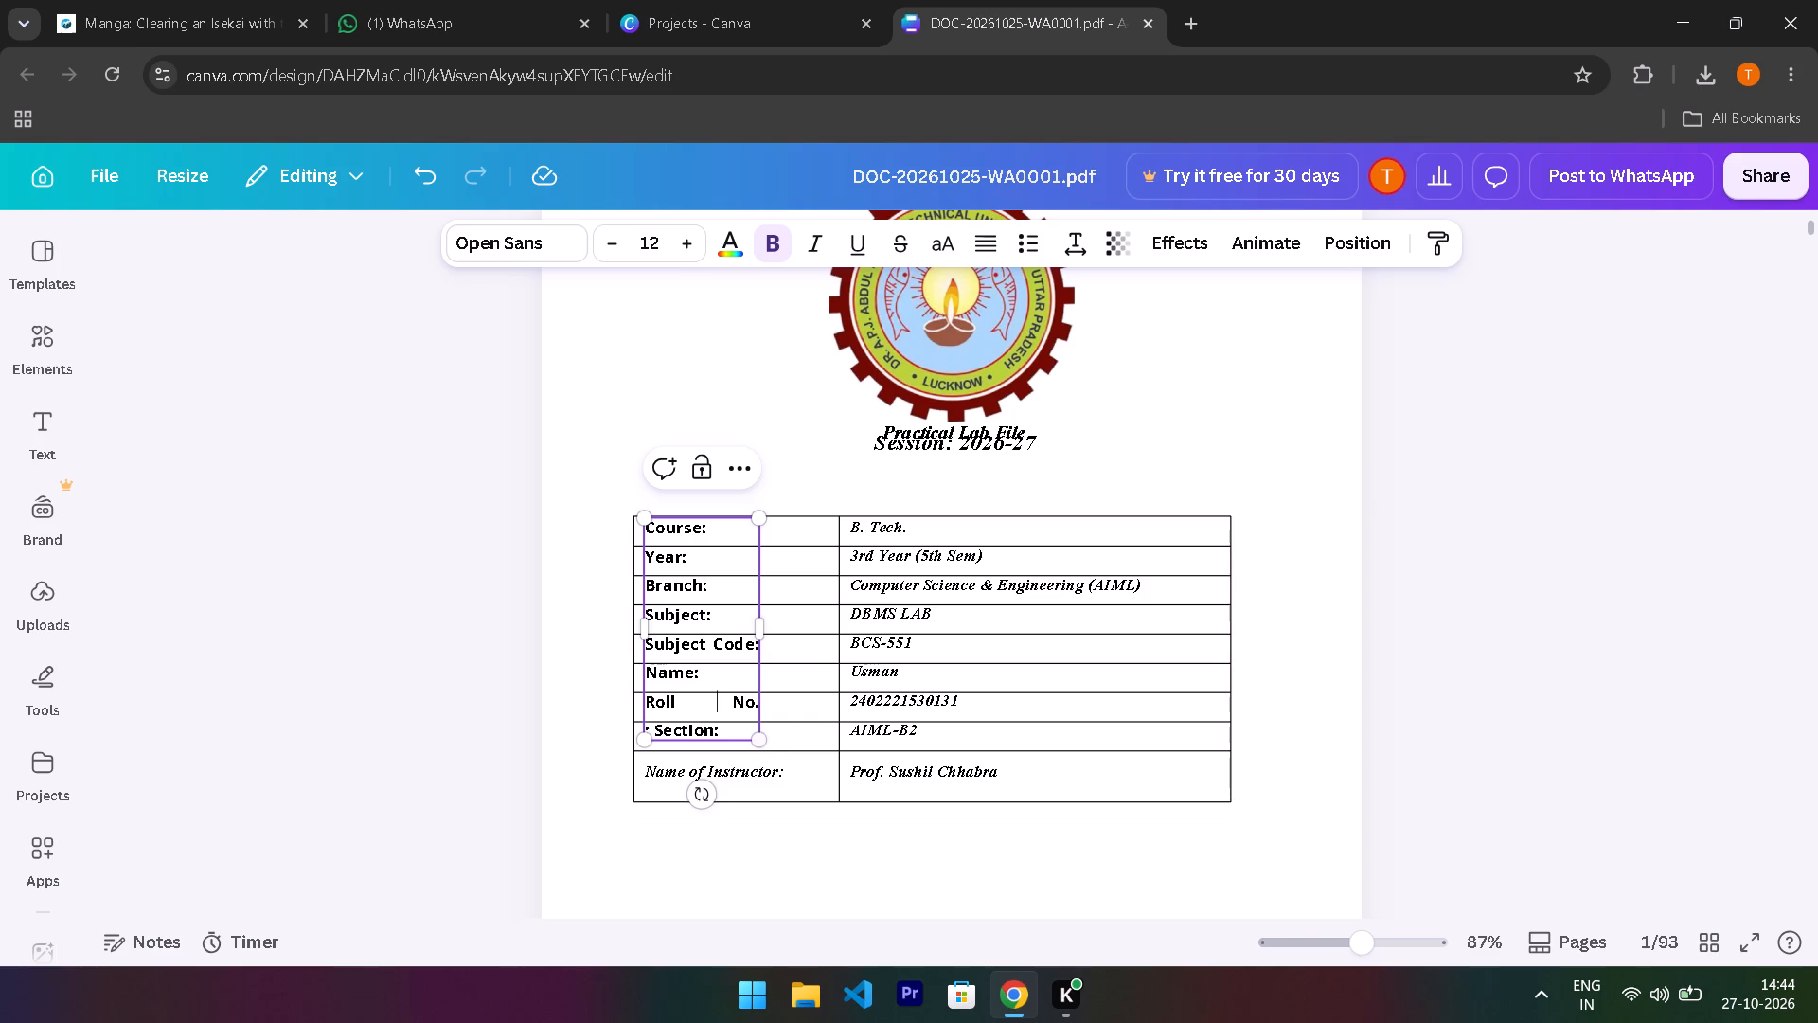
{"action": "left_click", "coordinate": [653, 730]}
{"action": "key", "text": "BackSpace"}
{"action": "key", "text": "BackSpace"}
Delete "No." and the surplus spaces from the roll number label, keeping only "Roll".
{"action": "left_click", "coordinate": [757, 704]}
{"action": "key", "text": "space"}
{"action": "key", "text": "space"}
{"action": "key", "text": "BackSpace"}
{"action": "key", "text": "BackSpace"}
{"action": "key", "text": "BackSpace"}
{"action": "key", "text": "BackSpace"}
{"action": "key", "text": "BackSpace"}
{"action": "key", "text": "BackSpace"}
{"action": "key", "text": "BackSpace"}
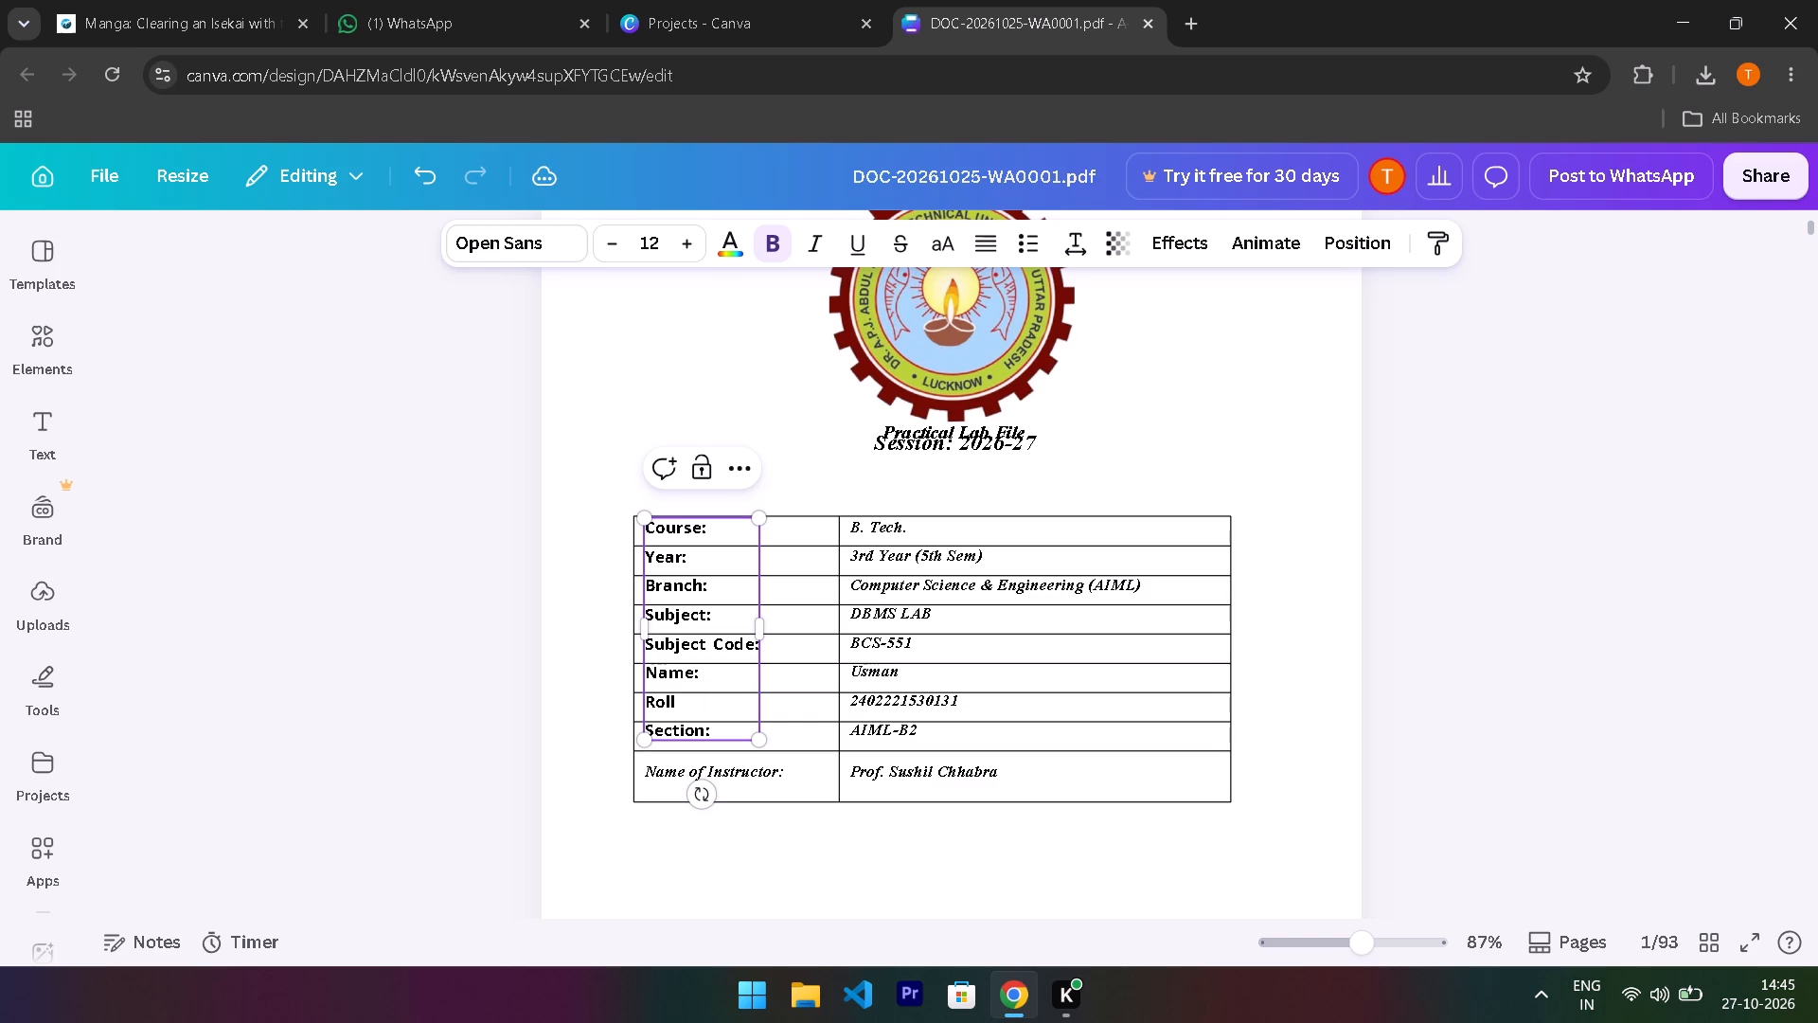
{"action": "key", "text": "BackSpace"}
{"action": "key", "text": "BackSpace"}
{"action": "key", "text": "BackSpace"}
{"action": "key", "text": "BackSpace"}
{"action": "key", "text": "BackSpace"}
Re-enter "No." after "Roll" in the label, followed by two spaces.
{"action": "key", "text": "n"}
{"action": "key", "text": "o"}
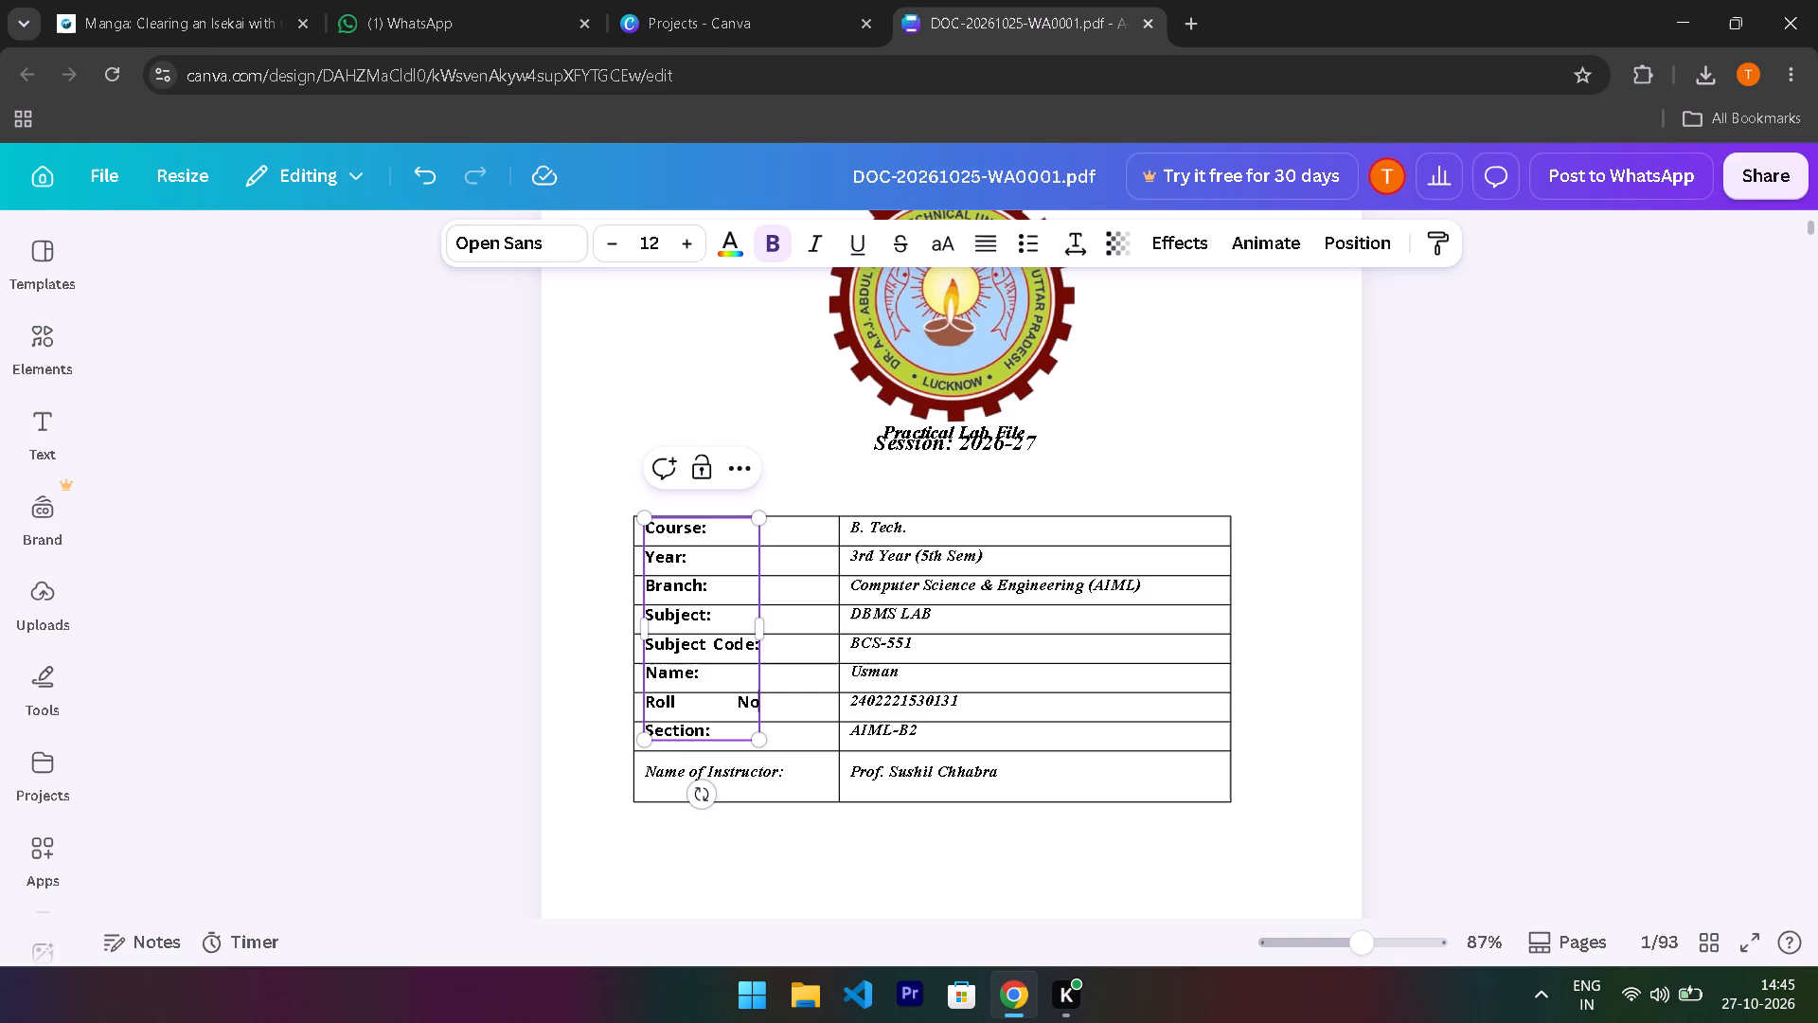
{"action": "key", "text": "period"}
{"action": "key", "text": "space"}
{"action": "key", "text": "space"}
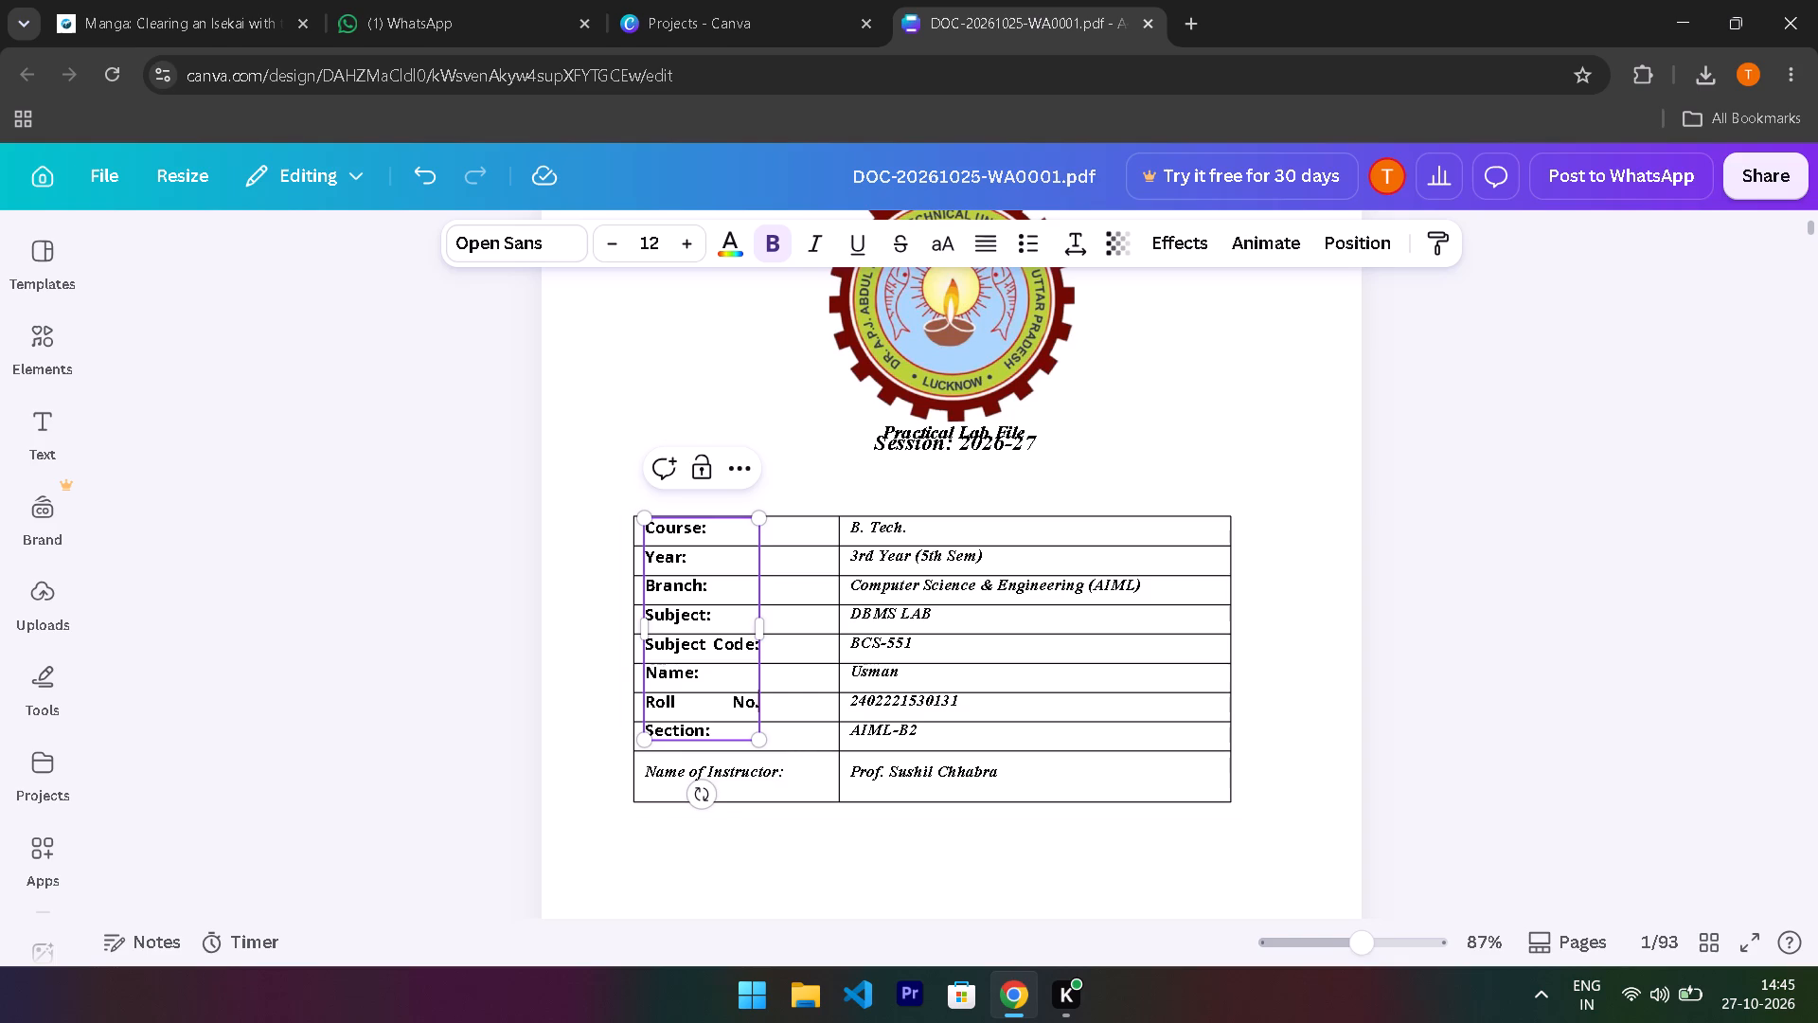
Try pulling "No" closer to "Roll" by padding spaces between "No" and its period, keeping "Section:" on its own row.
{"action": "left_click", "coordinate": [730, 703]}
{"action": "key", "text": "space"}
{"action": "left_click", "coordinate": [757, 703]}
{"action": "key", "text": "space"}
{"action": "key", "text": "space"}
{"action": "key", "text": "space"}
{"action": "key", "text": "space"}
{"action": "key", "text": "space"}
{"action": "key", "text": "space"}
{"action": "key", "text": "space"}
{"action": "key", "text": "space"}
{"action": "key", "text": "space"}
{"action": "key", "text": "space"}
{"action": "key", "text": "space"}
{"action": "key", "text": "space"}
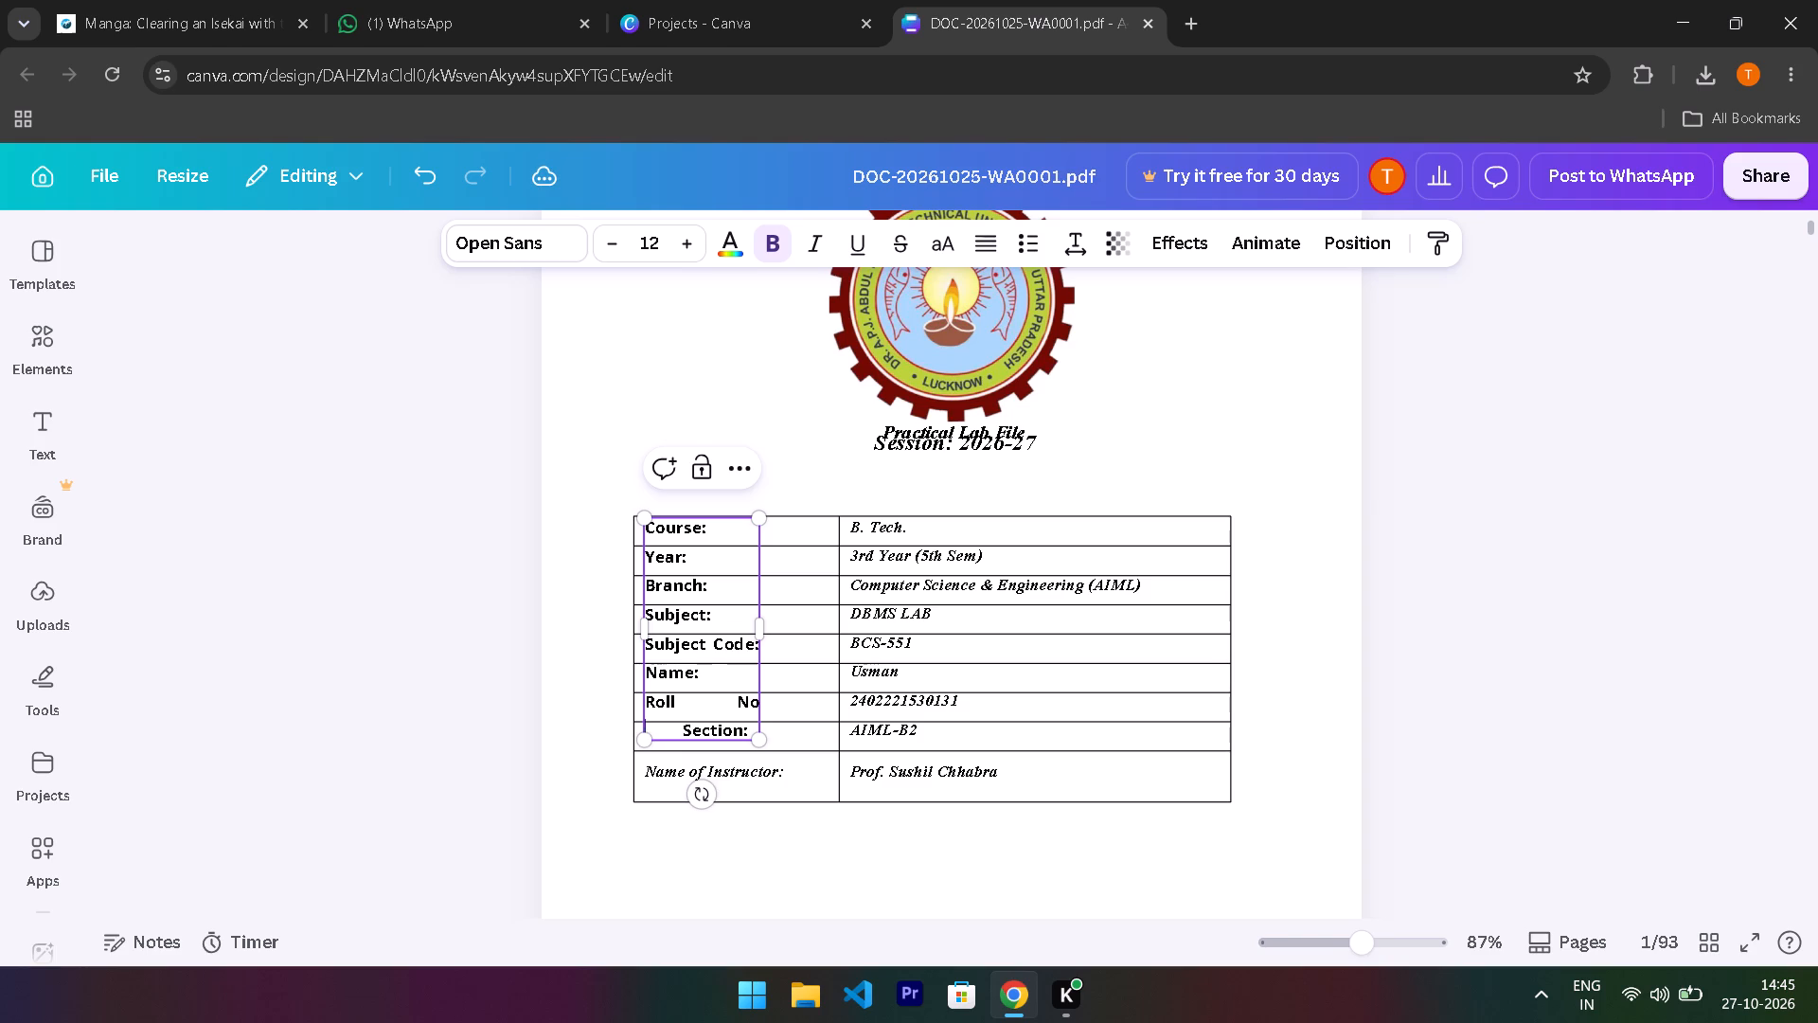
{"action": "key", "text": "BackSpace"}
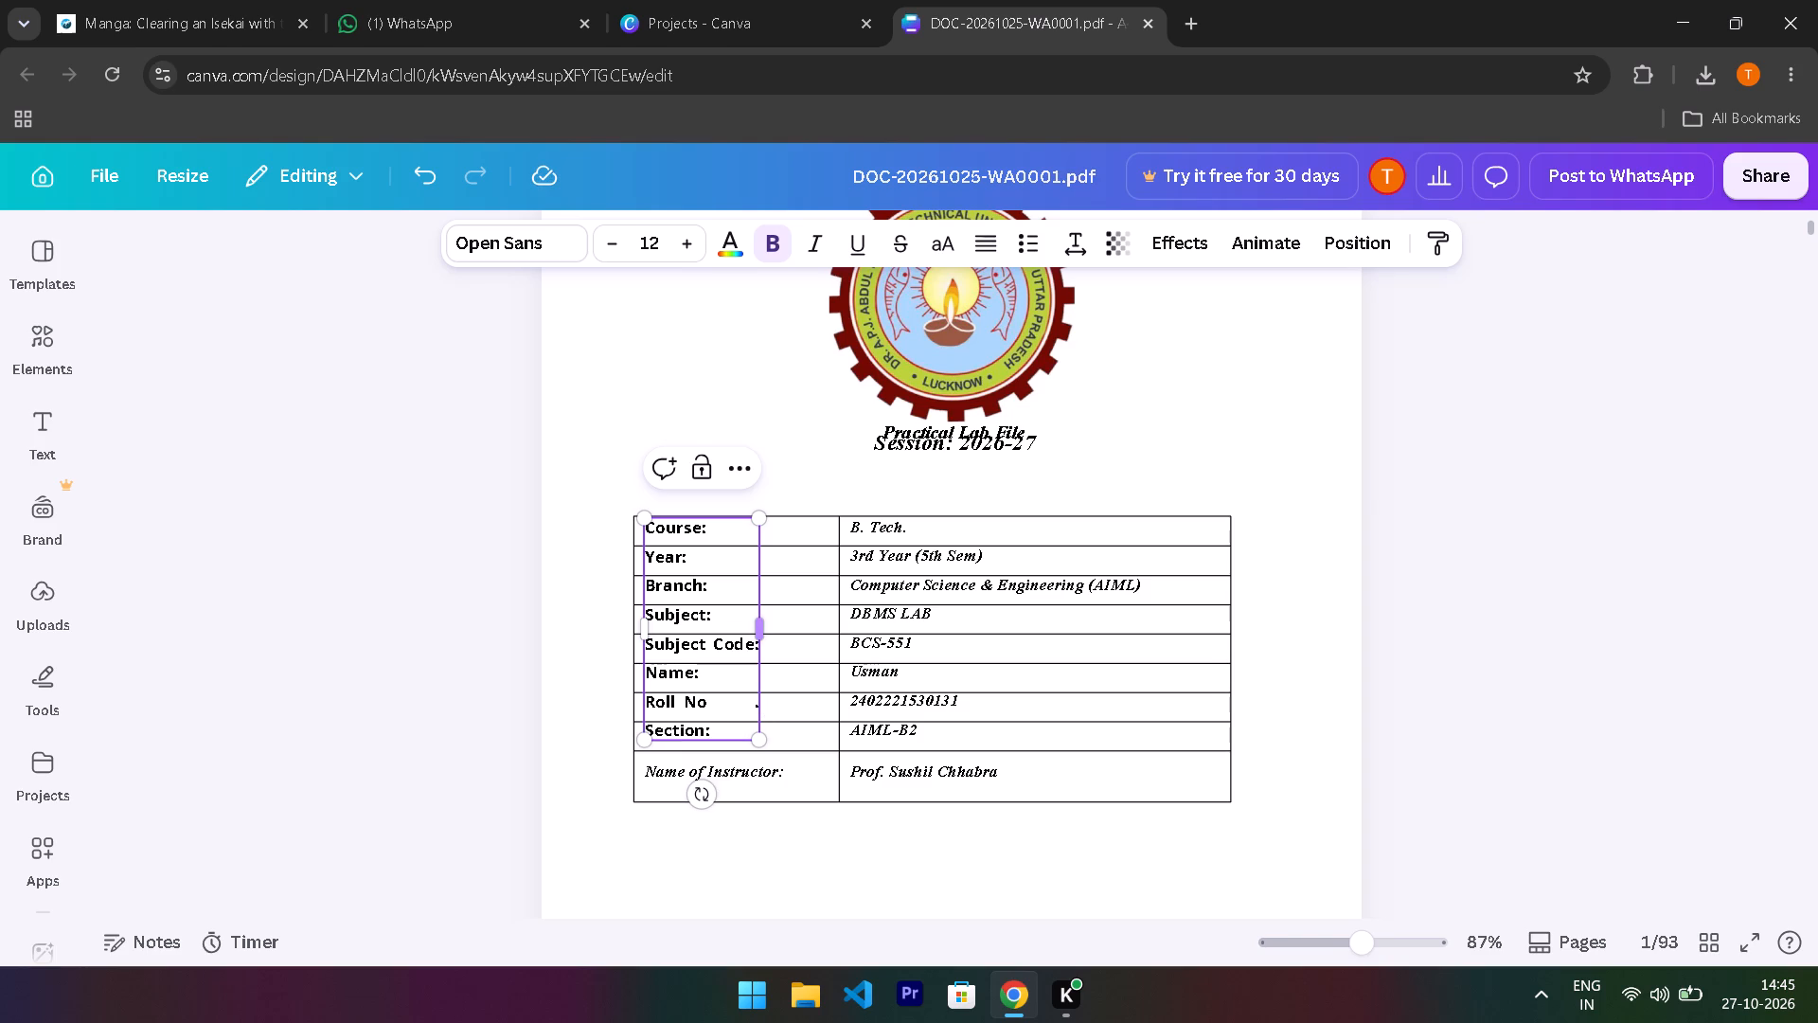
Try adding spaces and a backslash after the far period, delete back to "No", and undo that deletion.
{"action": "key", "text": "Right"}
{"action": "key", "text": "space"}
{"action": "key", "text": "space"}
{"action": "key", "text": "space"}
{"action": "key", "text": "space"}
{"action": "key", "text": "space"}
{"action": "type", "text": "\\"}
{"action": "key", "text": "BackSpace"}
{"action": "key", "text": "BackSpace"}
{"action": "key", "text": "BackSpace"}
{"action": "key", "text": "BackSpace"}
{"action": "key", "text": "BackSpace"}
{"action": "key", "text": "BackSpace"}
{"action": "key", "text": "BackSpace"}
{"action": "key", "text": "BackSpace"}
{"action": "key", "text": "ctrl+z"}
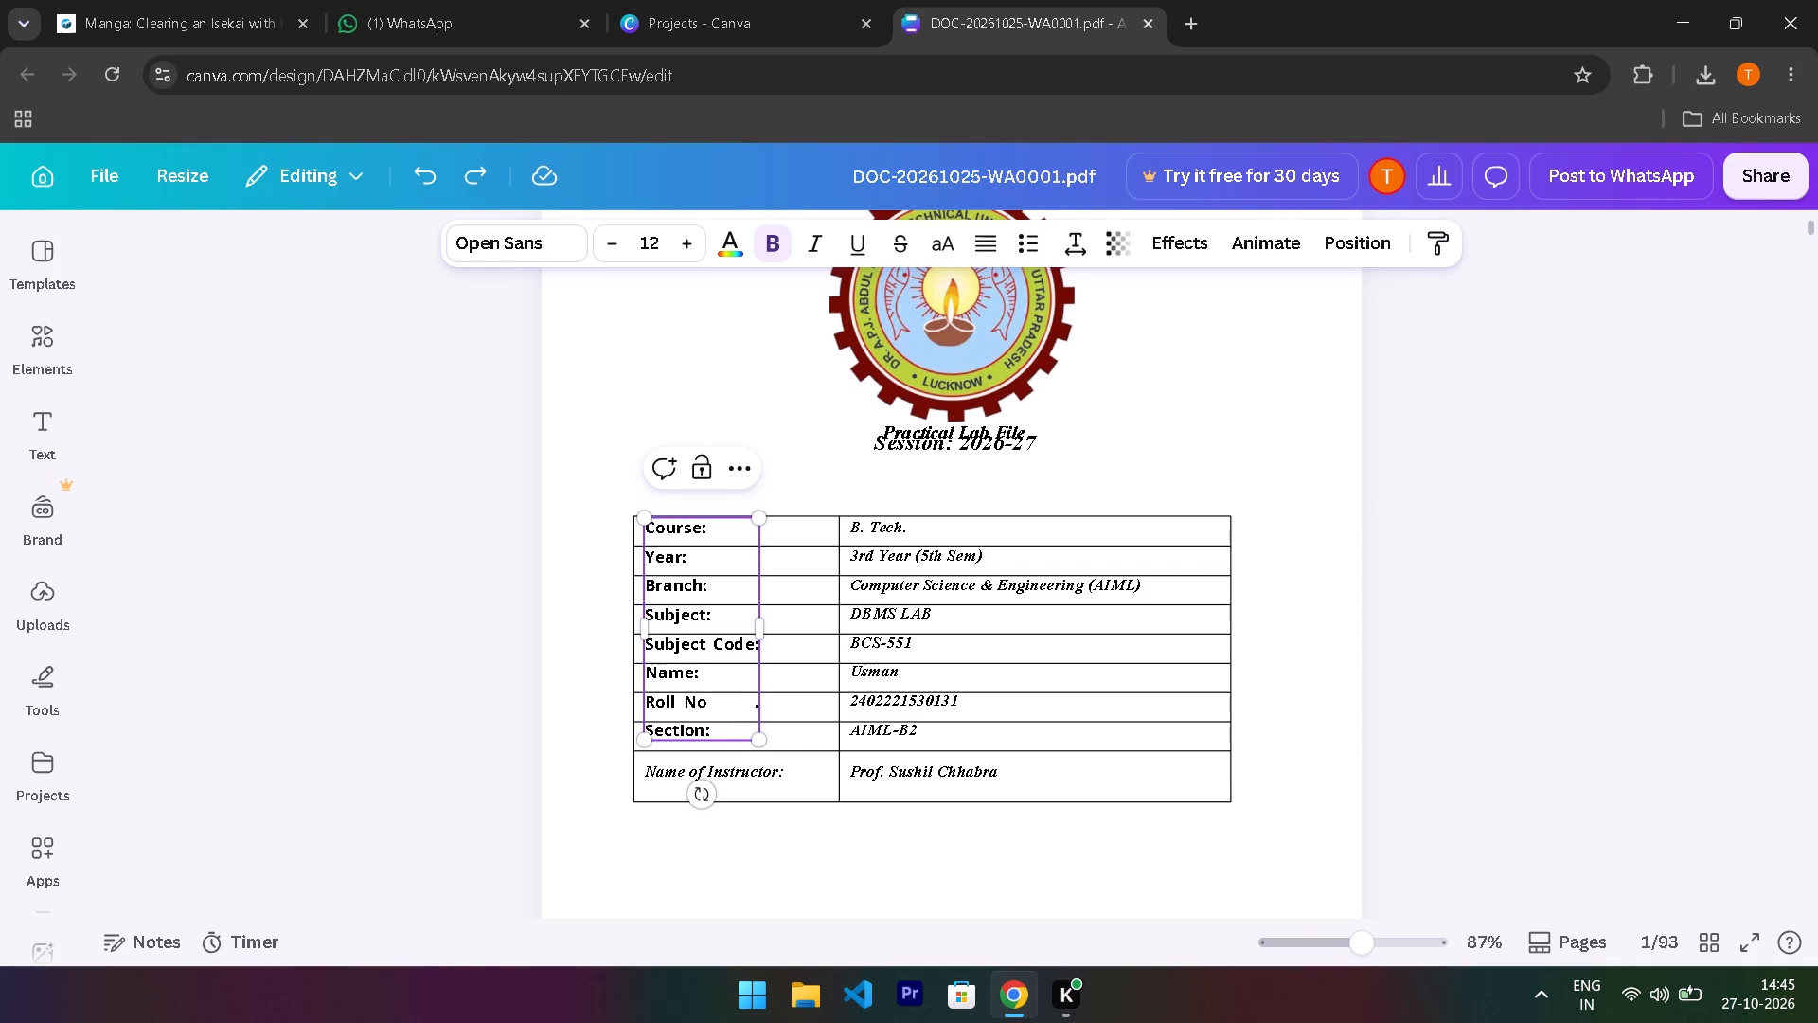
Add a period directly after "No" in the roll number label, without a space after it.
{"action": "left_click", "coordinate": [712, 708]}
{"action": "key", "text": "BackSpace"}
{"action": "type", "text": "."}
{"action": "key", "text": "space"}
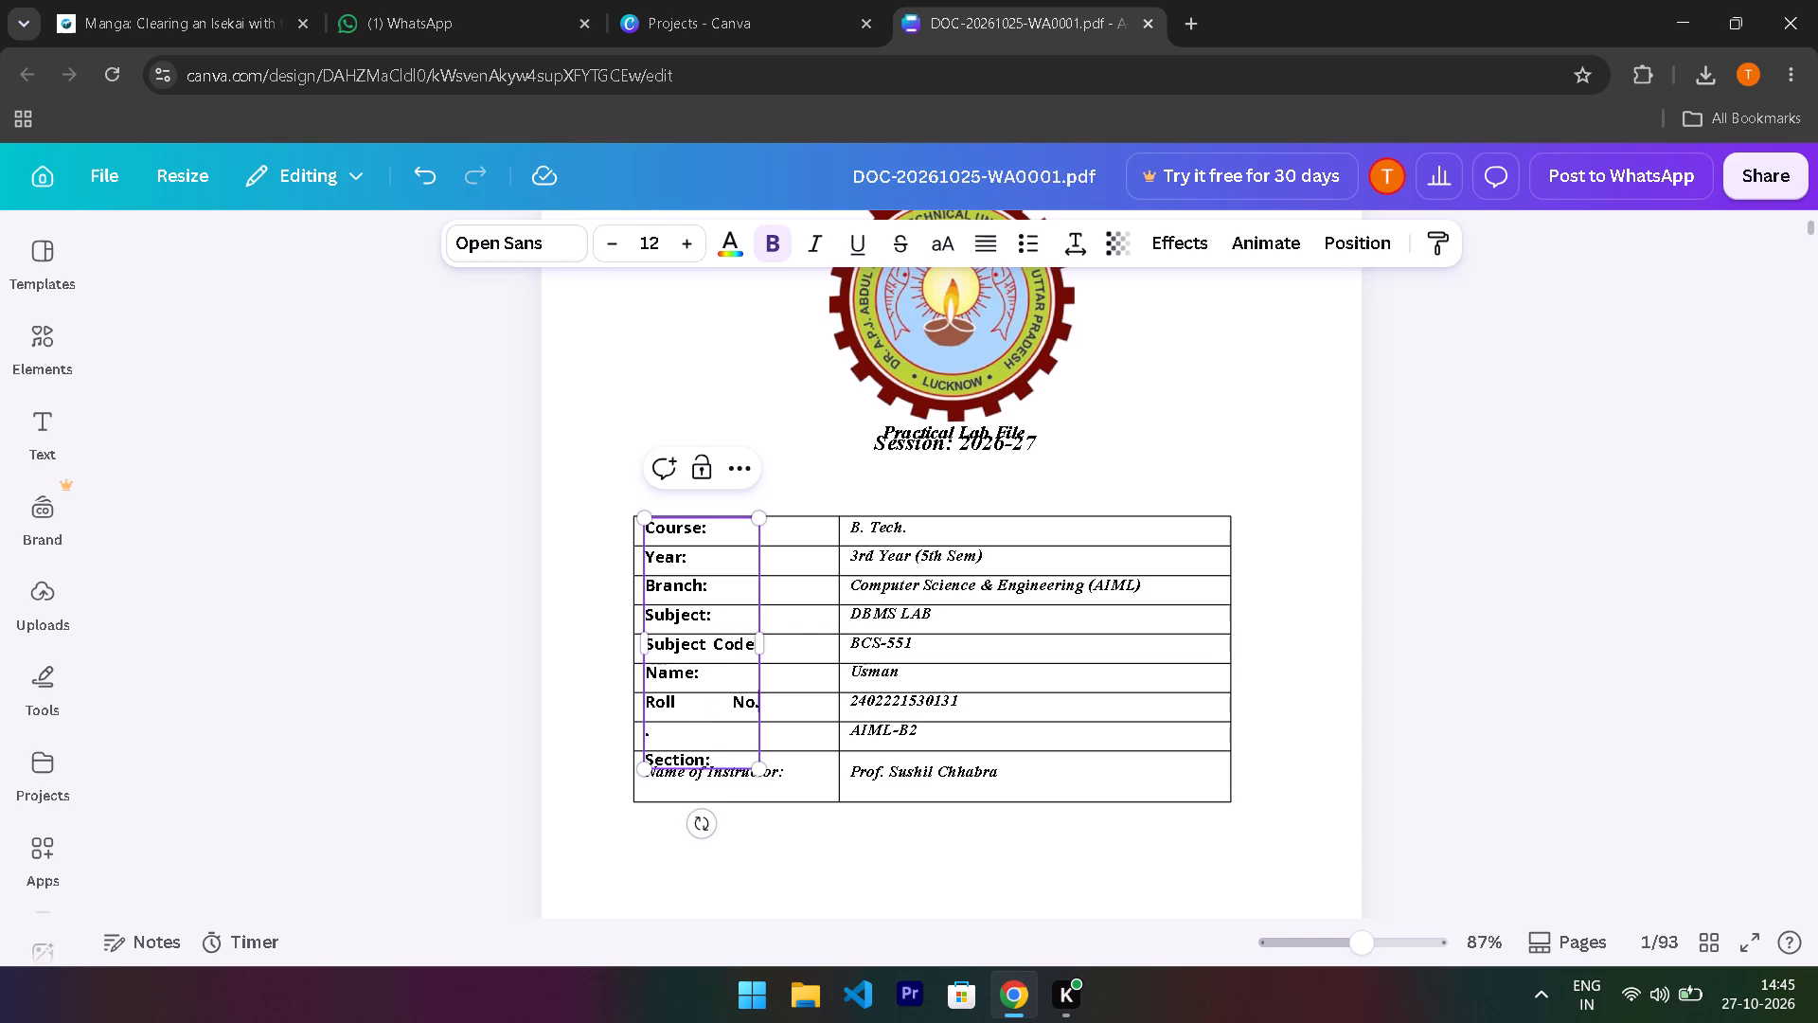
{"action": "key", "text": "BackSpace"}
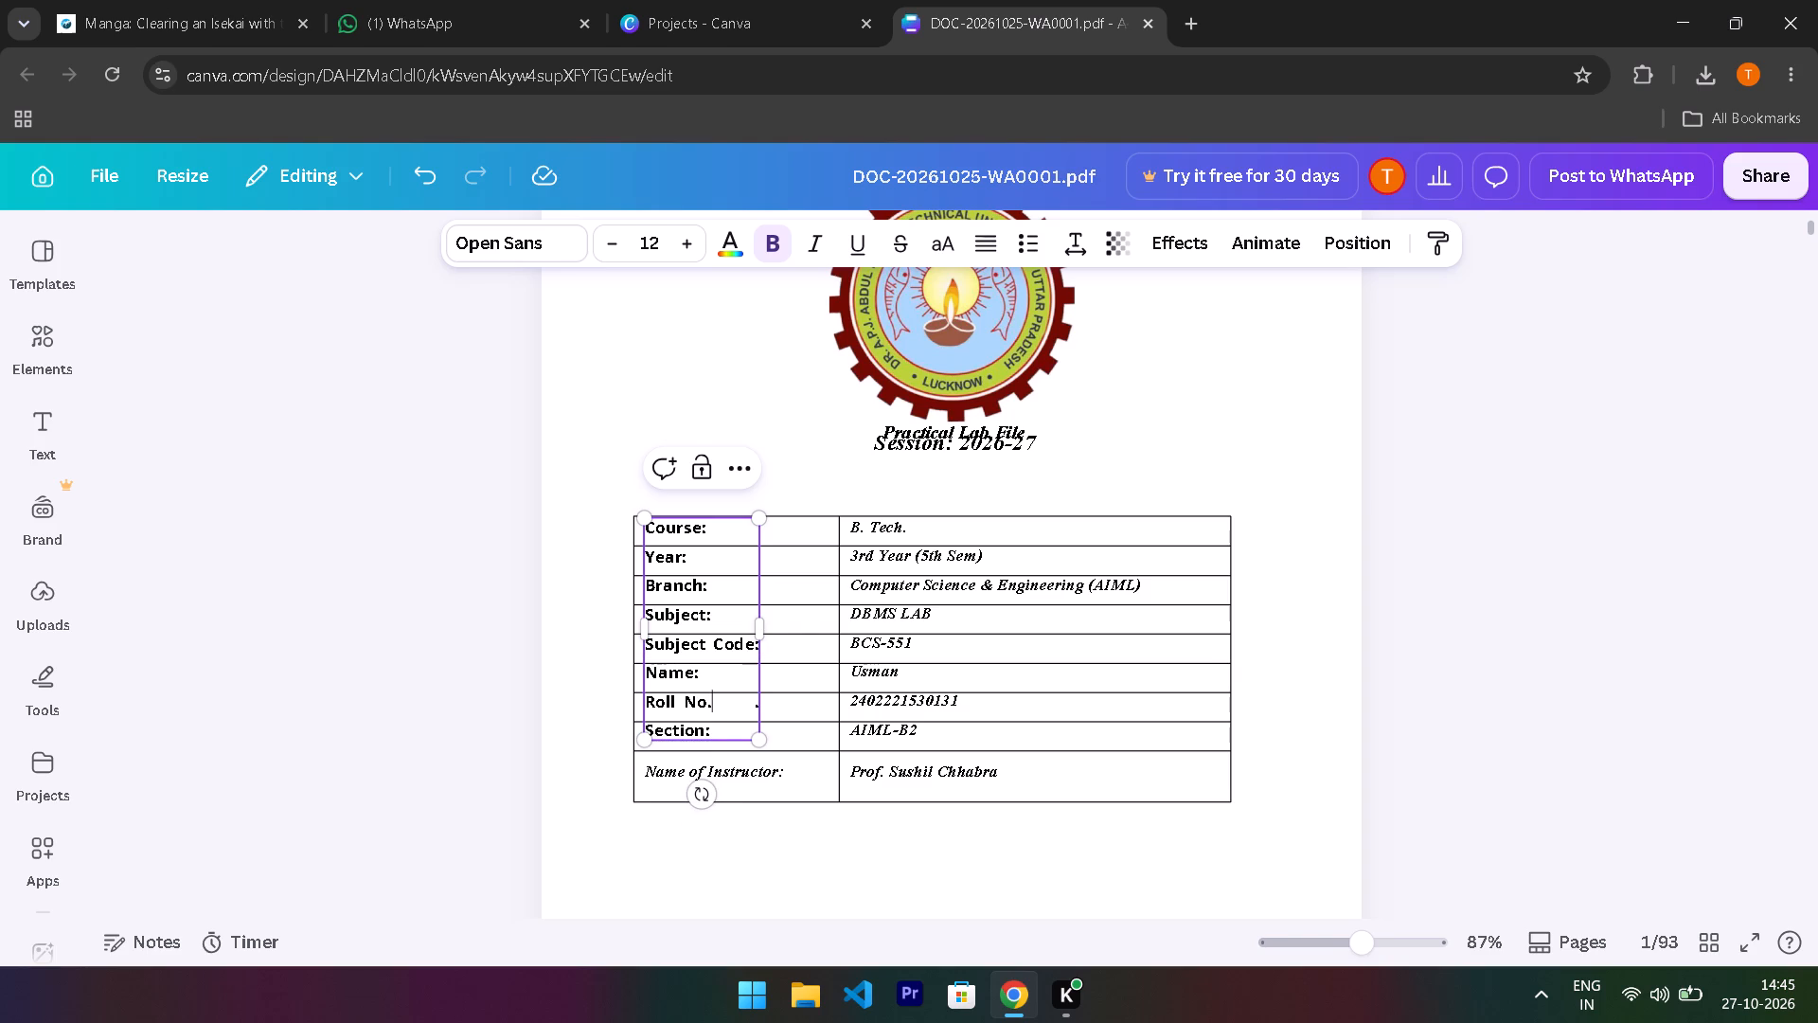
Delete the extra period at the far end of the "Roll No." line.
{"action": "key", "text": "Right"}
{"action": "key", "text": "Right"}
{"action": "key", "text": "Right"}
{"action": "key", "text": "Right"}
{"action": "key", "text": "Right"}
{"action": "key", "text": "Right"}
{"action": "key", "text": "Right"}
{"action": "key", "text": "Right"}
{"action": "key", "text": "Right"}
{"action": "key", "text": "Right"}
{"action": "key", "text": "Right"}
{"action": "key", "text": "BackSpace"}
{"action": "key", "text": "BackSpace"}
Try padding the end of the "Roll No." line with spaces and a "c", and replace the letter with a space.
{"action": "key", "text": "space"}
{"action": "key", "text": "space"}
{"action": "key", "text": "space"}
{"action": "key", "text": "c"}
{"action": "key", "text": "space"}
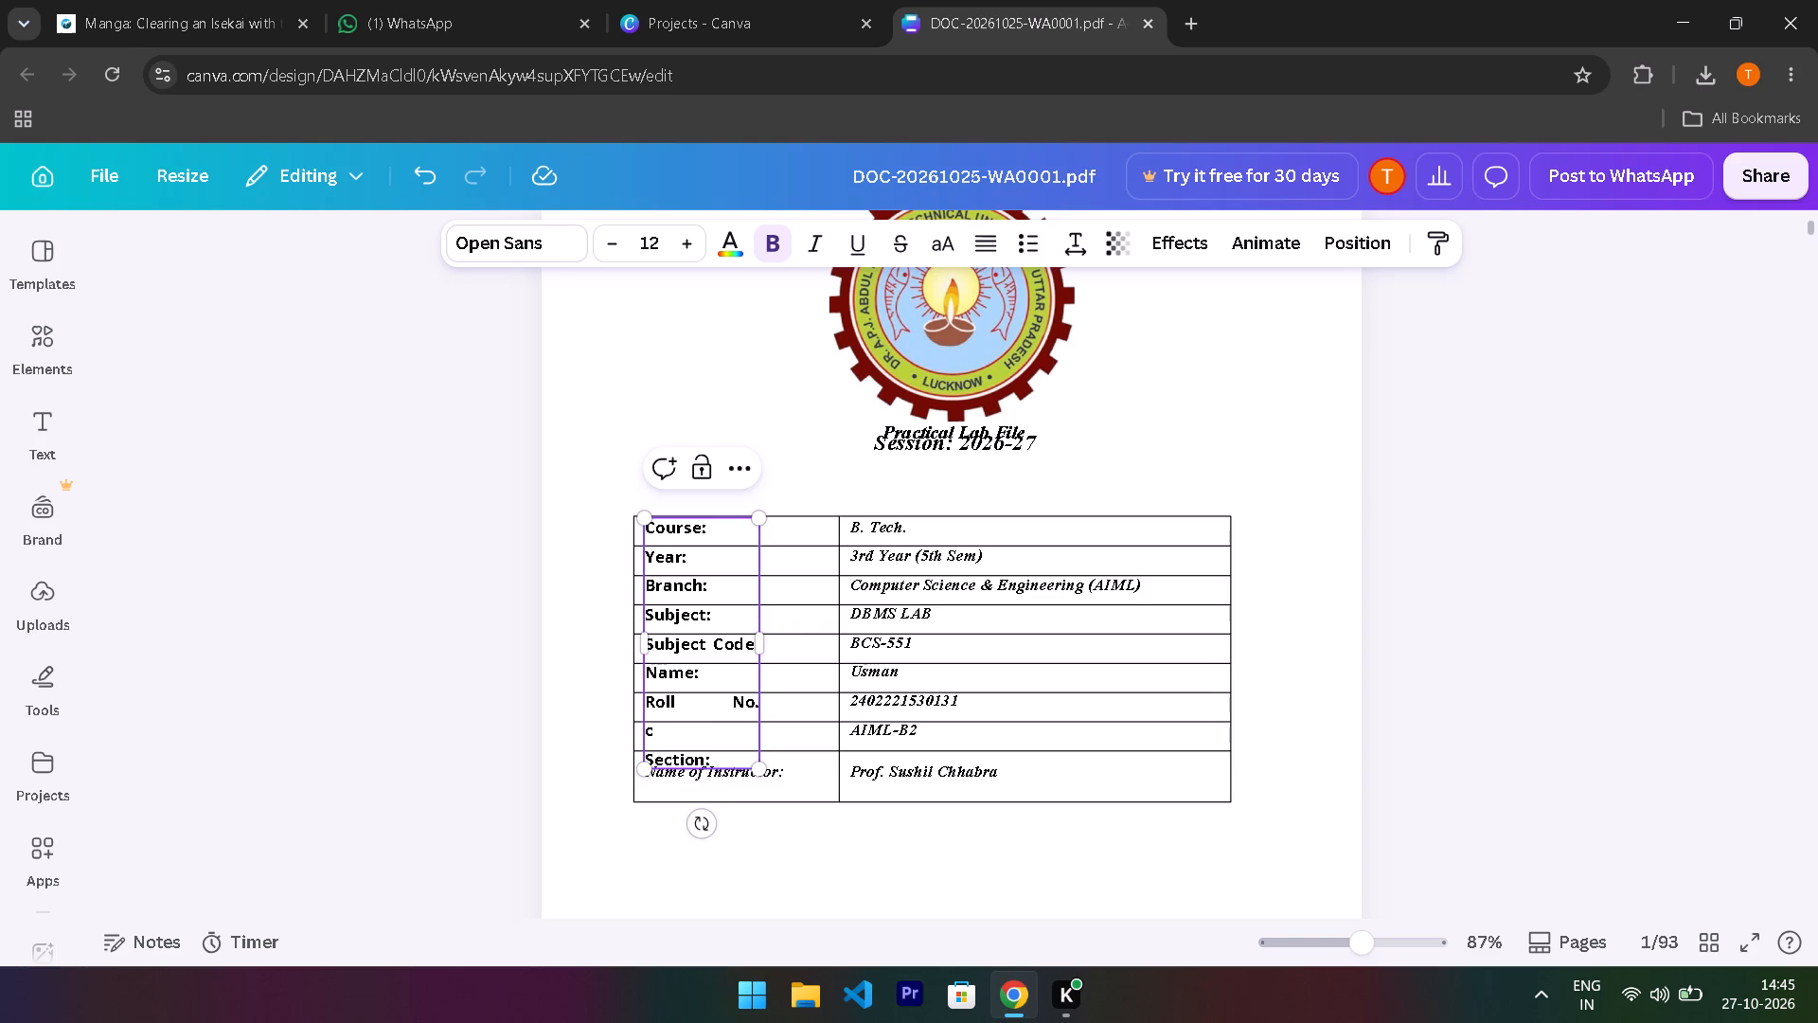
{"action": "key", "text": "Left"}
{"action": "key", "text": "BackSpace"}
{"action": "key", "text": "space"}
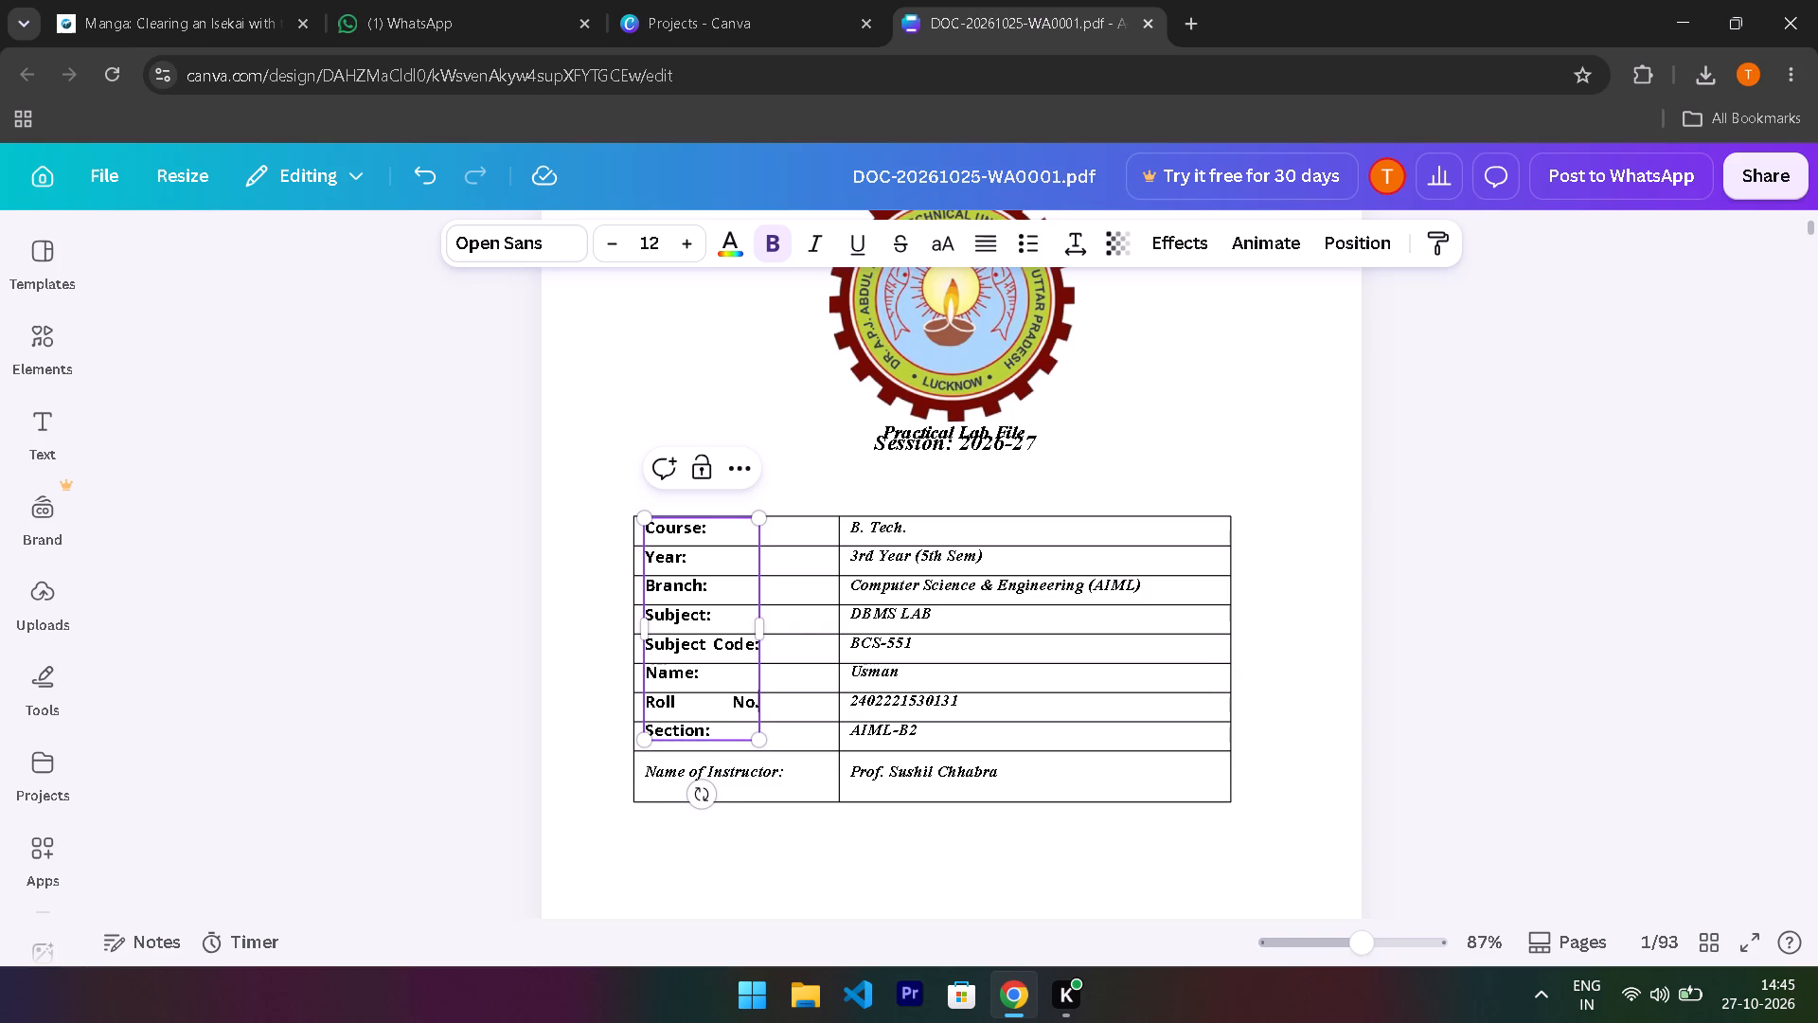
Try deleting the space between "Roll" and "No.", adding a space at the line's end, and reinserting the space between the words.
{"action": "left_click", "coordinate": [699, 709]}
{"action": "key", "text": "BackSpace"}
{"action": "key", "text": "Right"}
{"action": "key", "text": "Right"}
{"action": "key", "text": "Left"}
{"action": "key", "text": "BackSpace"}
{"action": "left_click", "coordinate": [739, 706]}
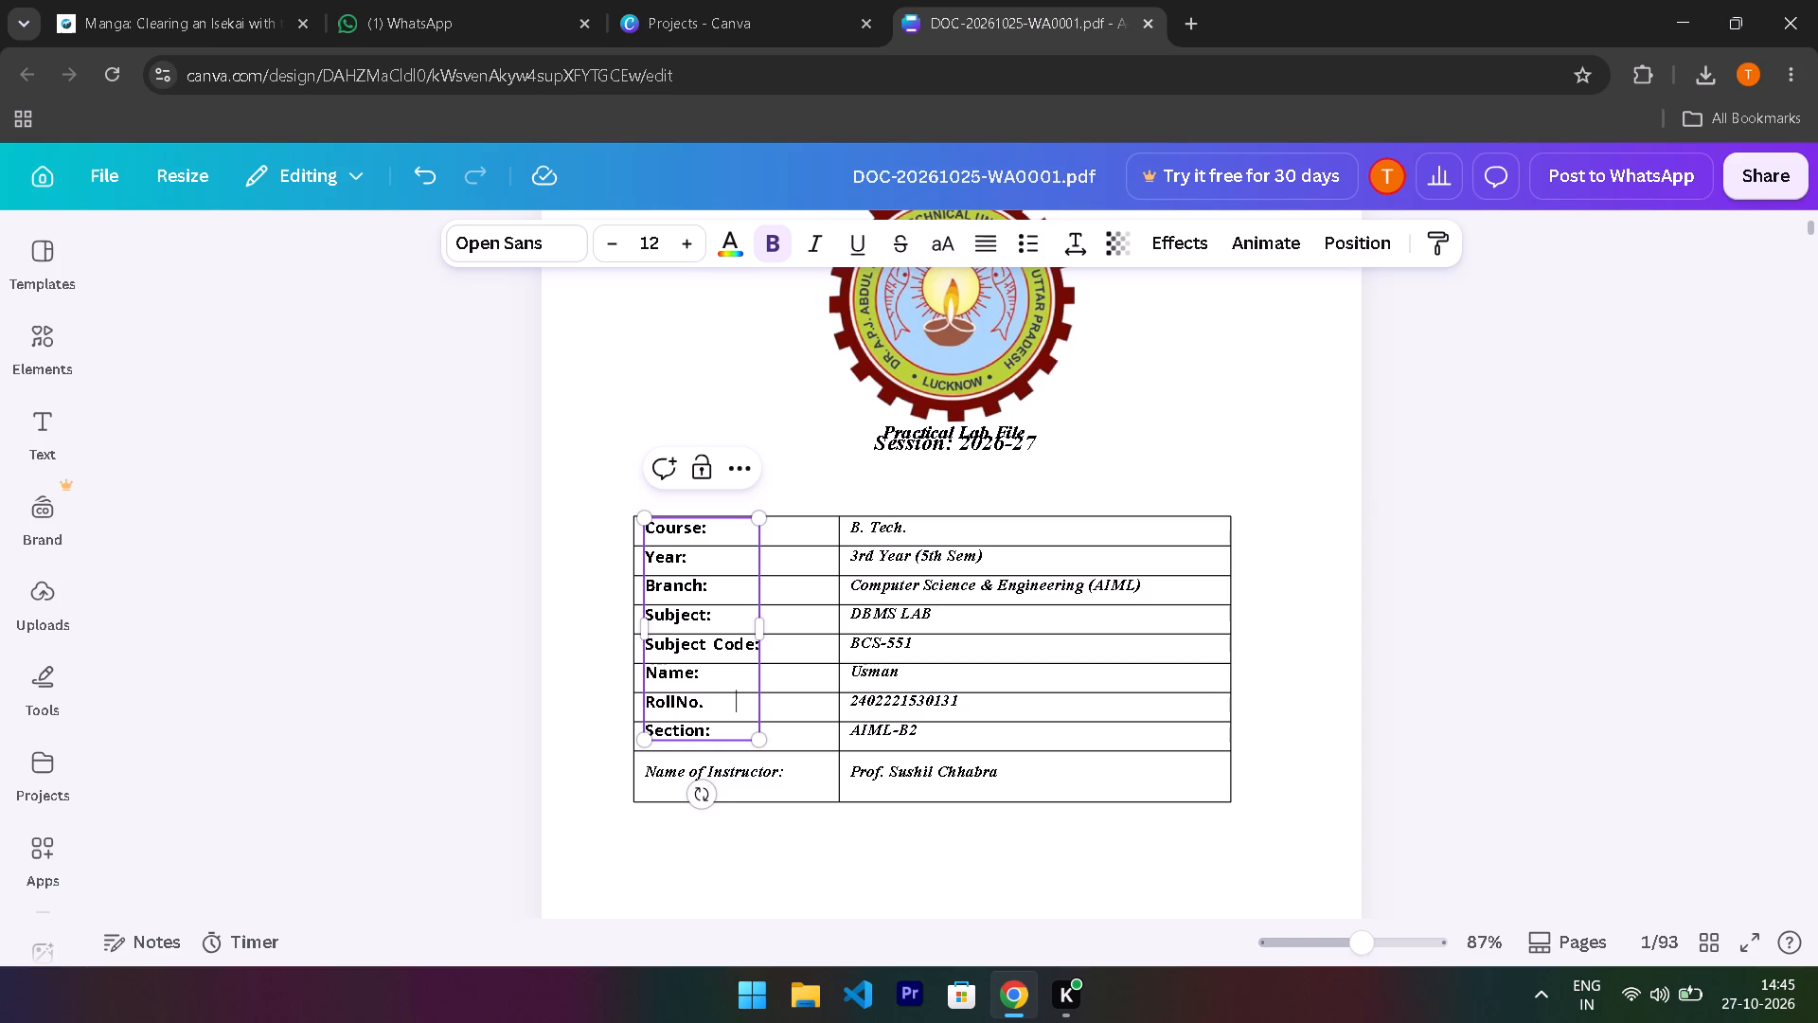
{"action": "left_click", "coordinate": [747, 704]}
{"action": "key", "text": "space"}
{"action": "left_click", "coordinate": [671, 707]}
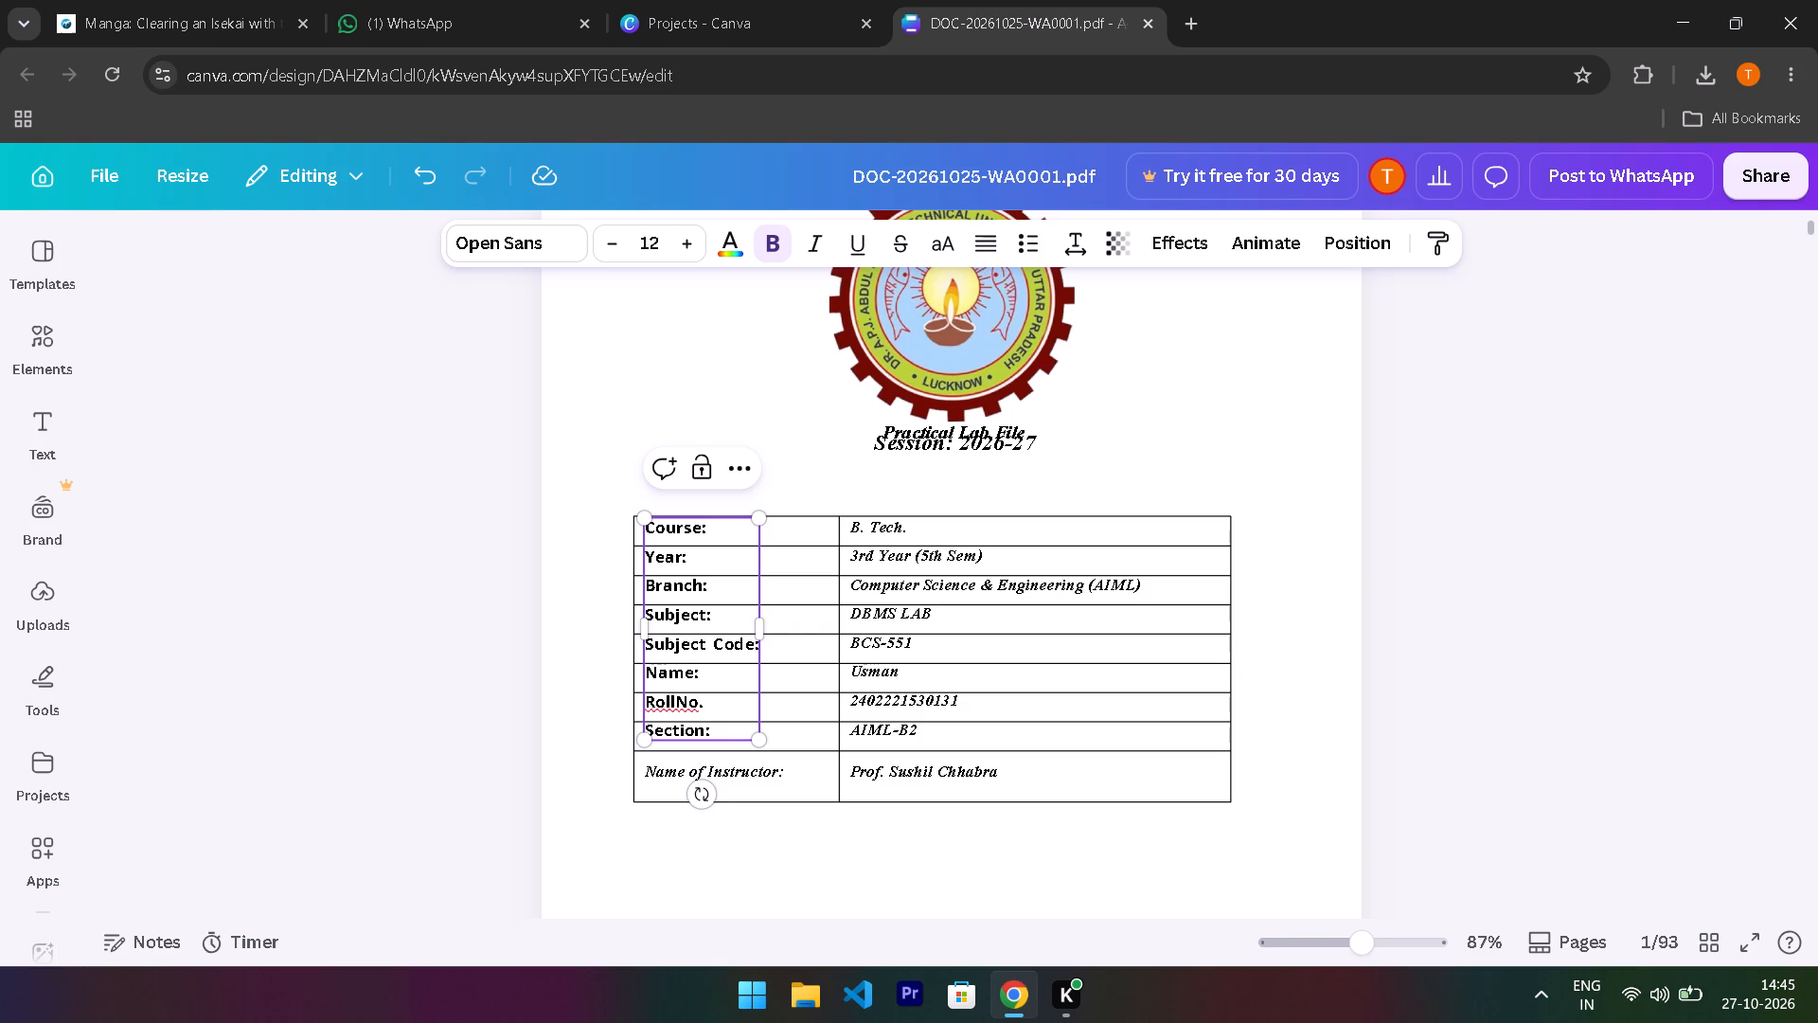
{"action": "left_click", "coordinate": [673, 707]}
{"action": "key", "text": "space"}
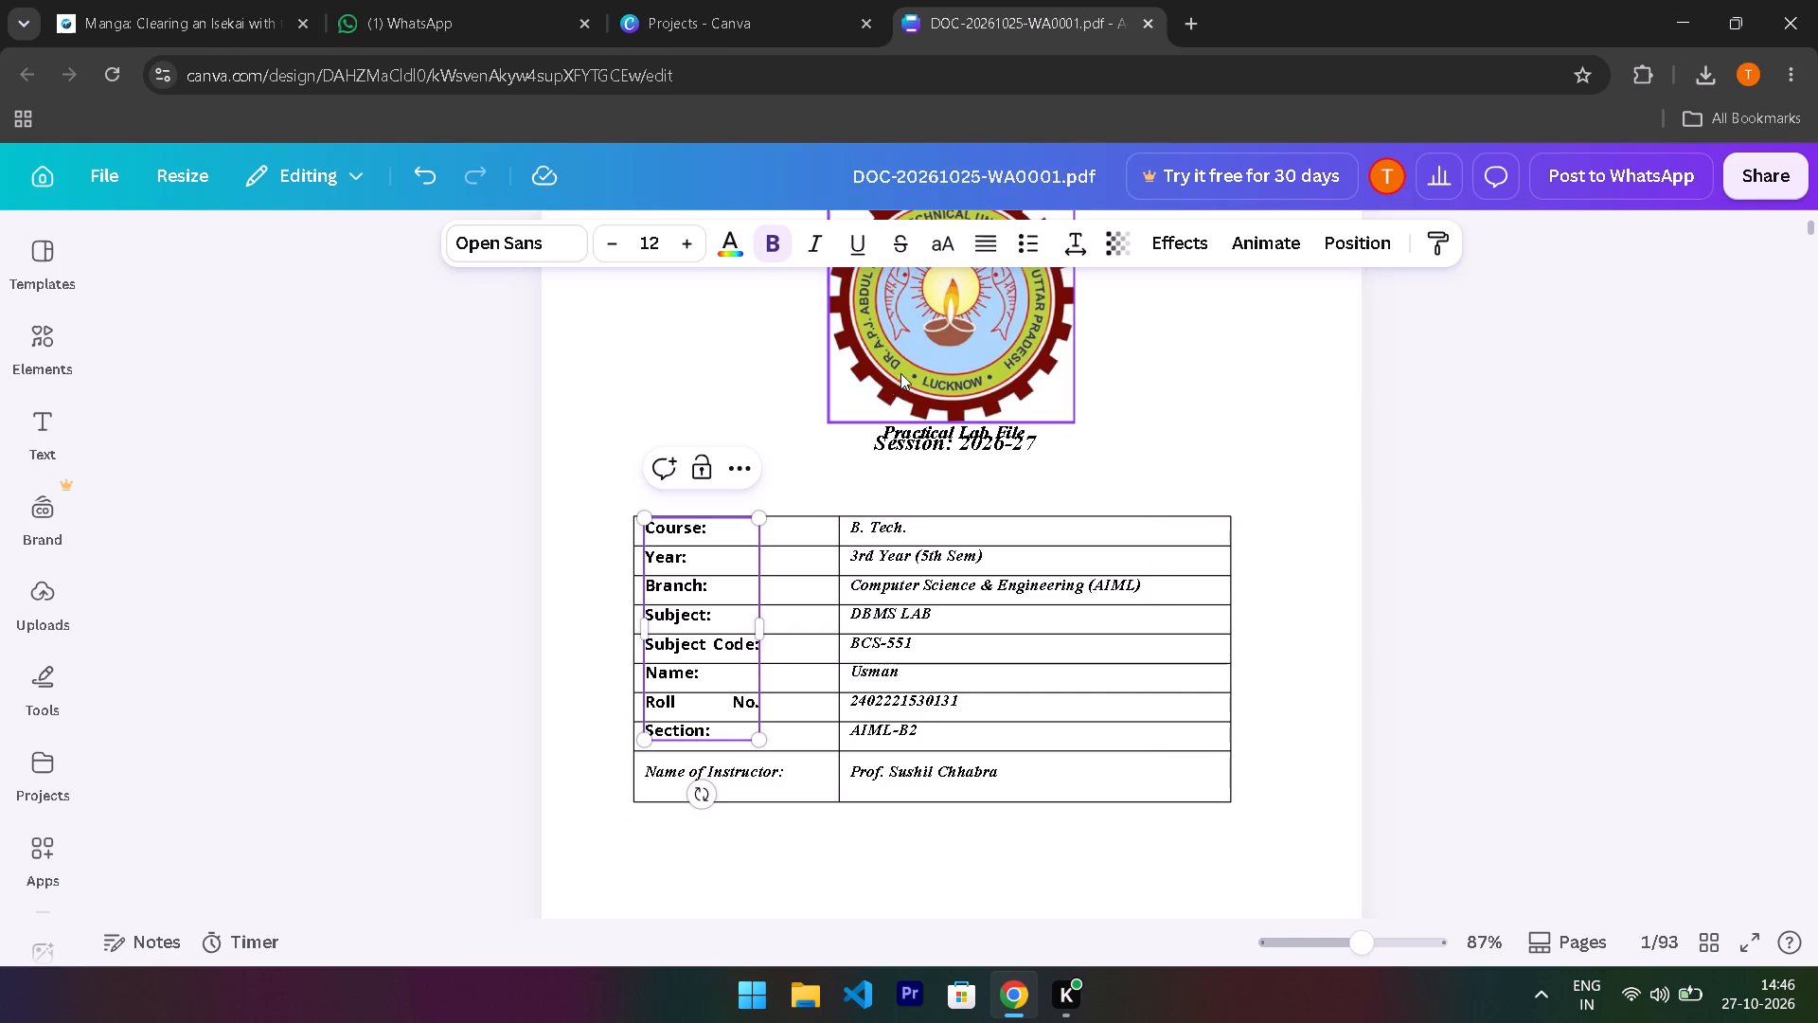
Close the wide gap in the "Roll No." label by making the line a bulleted item and removing the bullet again.
{"action": "left_click", "coordinate": [1022, 244]}
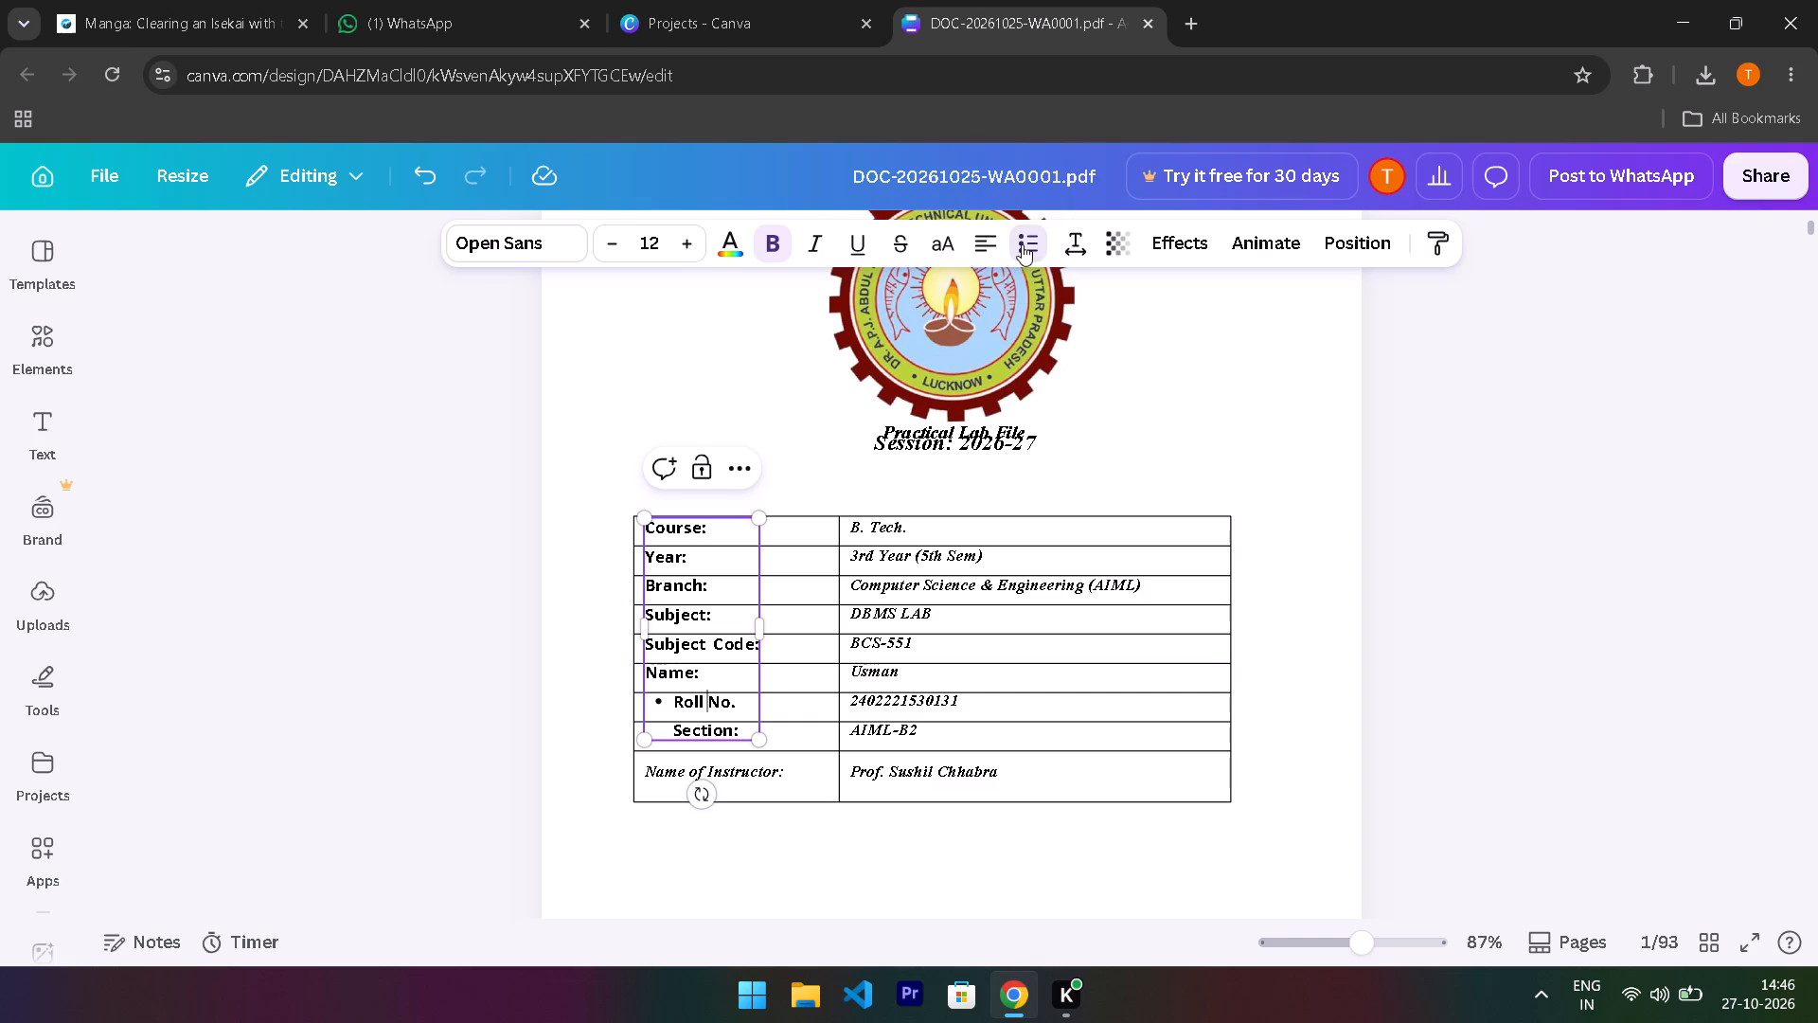
{"action": "key", "text": "BackSpace"}
{"action": "key", "text": "ctrl+z"}
{"action": "left_click", "coordinate": [670, 717]}
{"action": "left_click", "coordinate": [667, 695]}
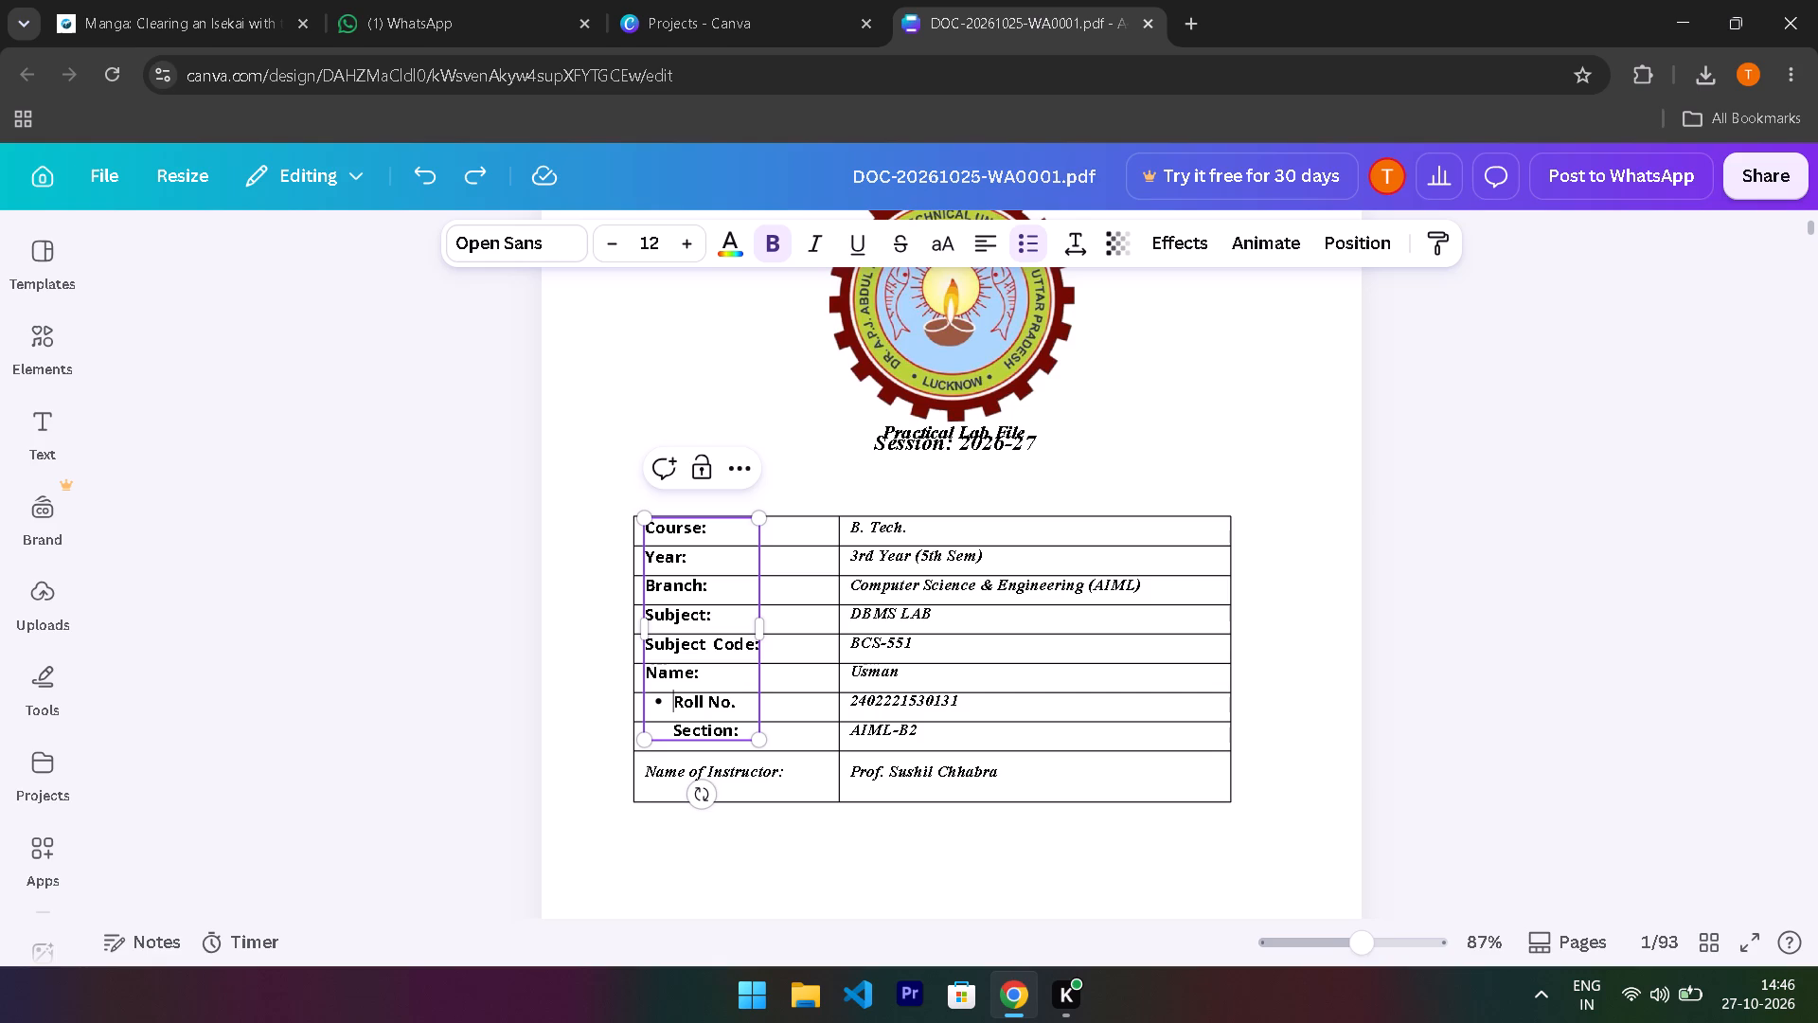
{"action": "key", "text": "BackSpace"}
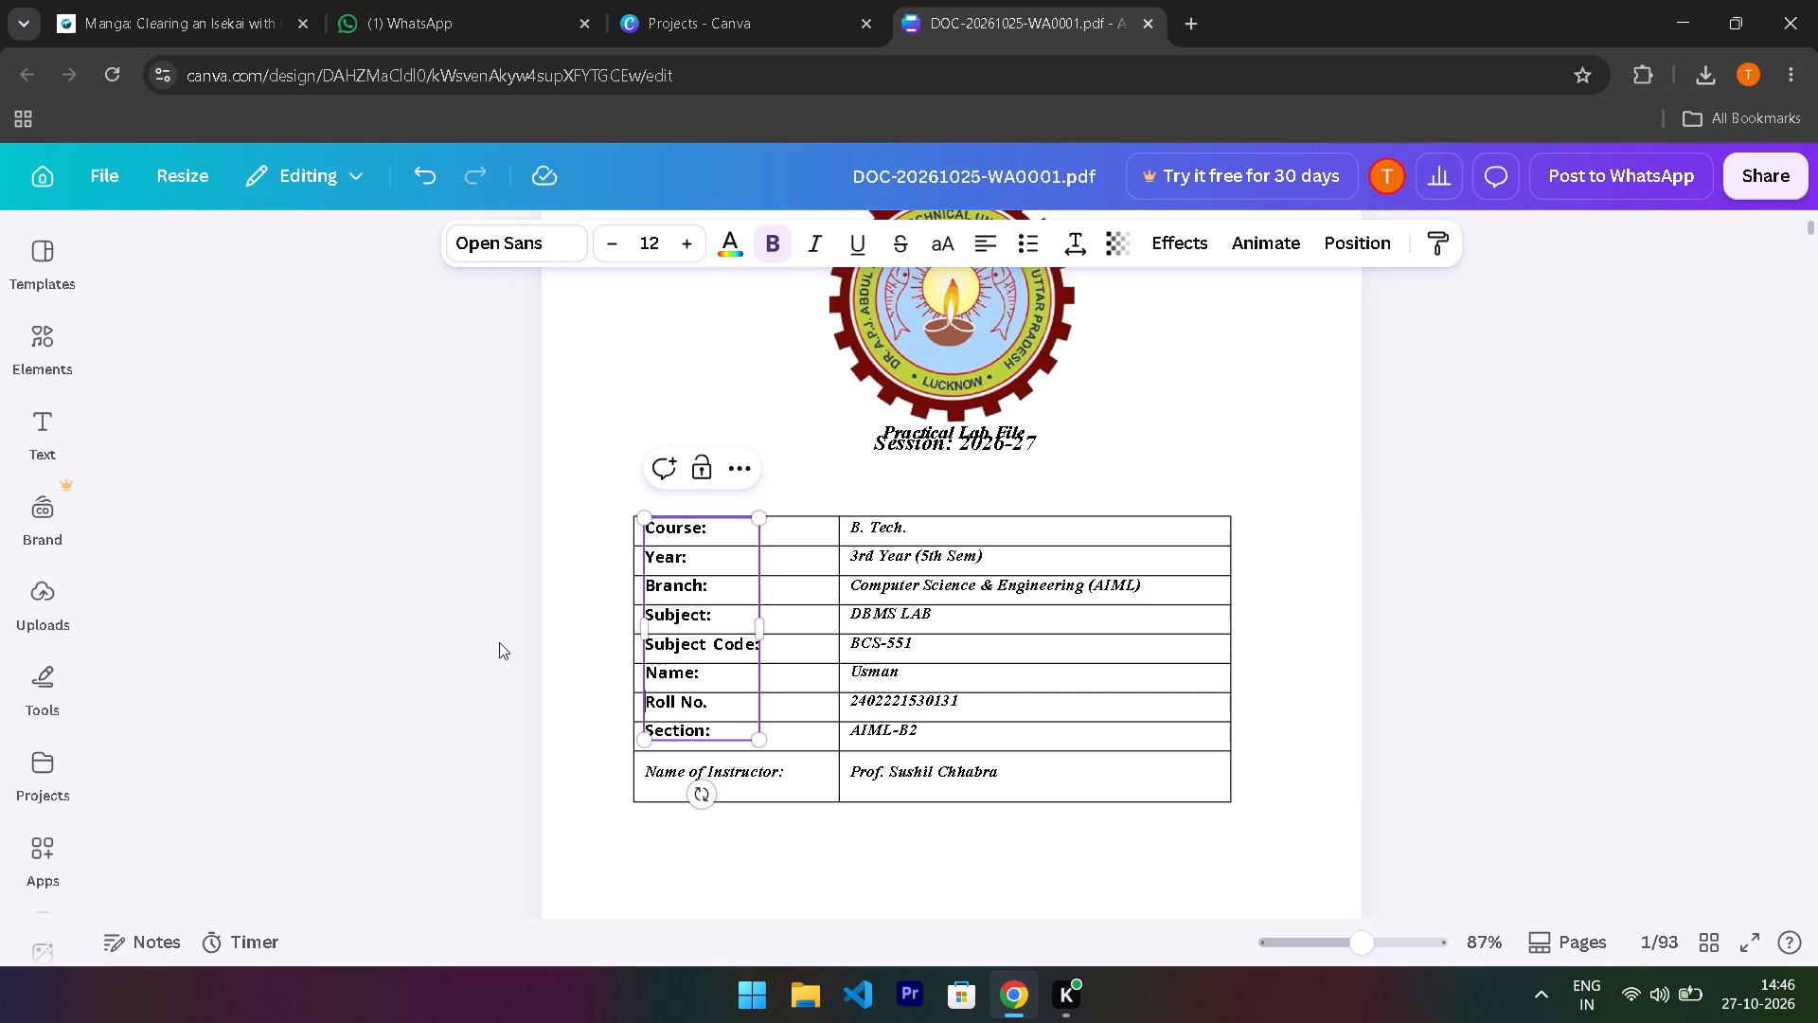
{"action": "left_click", "coordinate": [499, 642]}
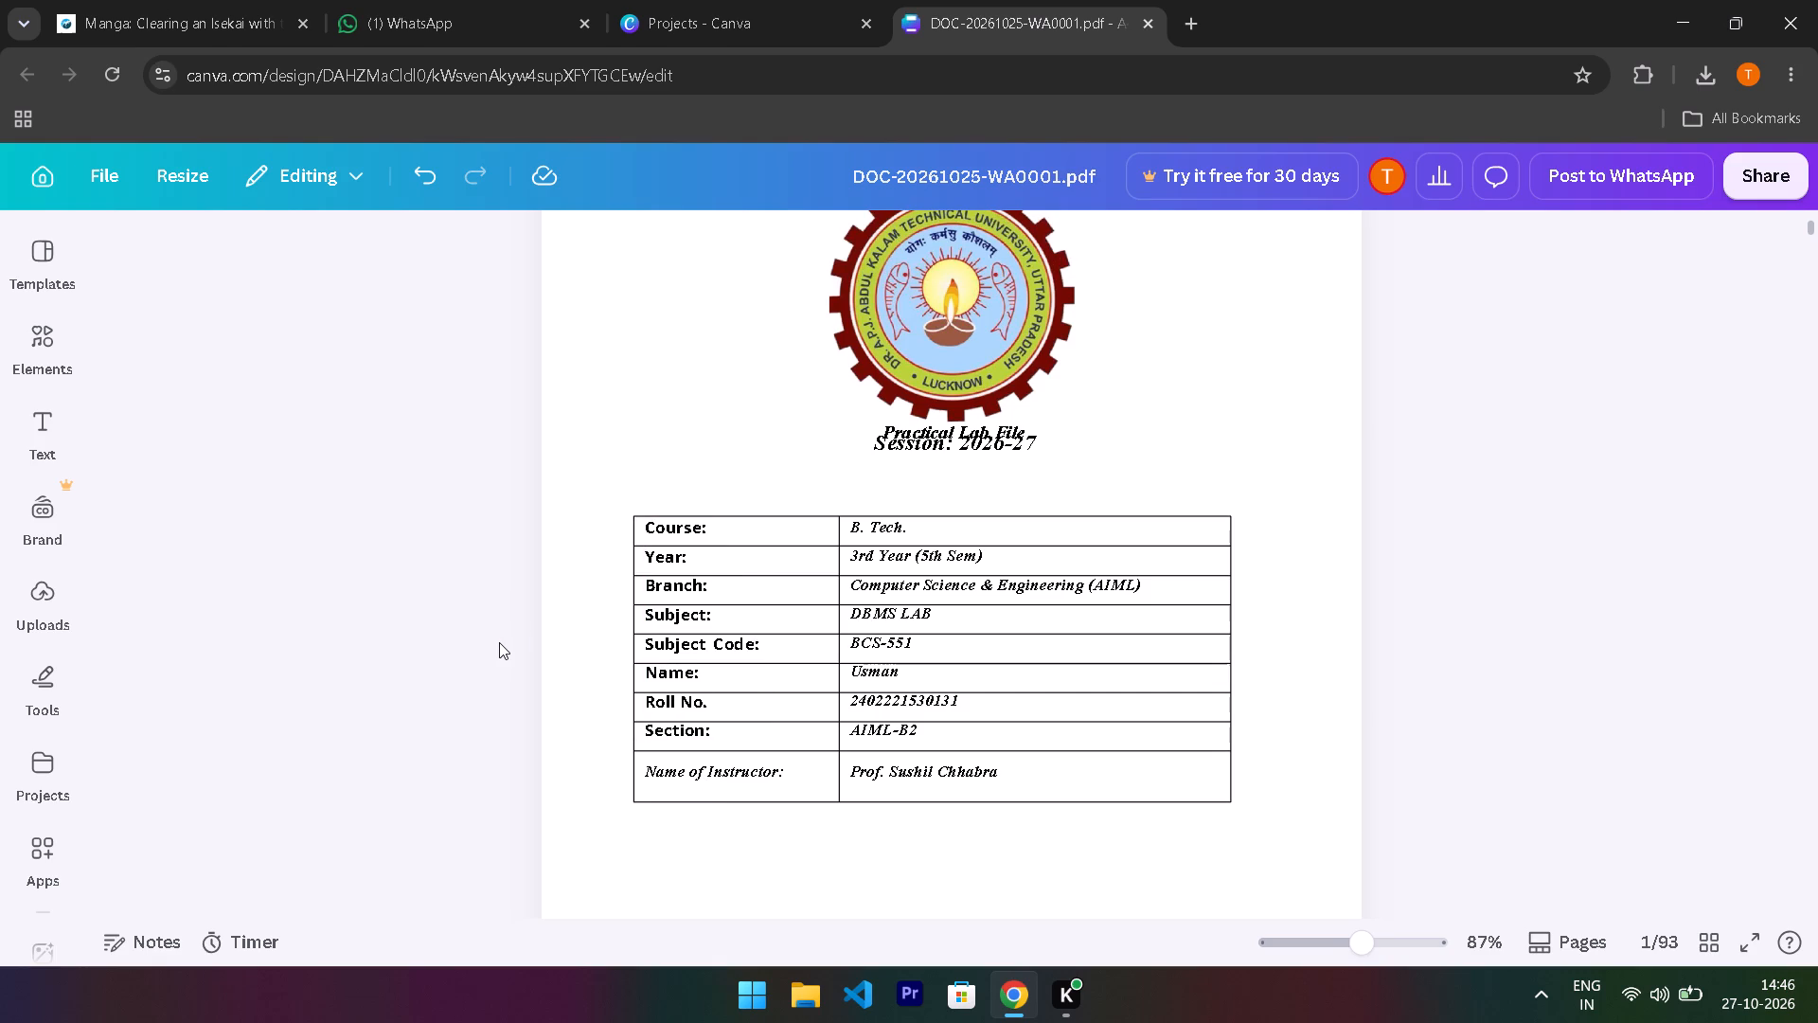
Change the "Name of Instructor:" label in the details table to the Open Sans font and remove its italics.
{"action": "left_click", "coordinate": [734, 772]}
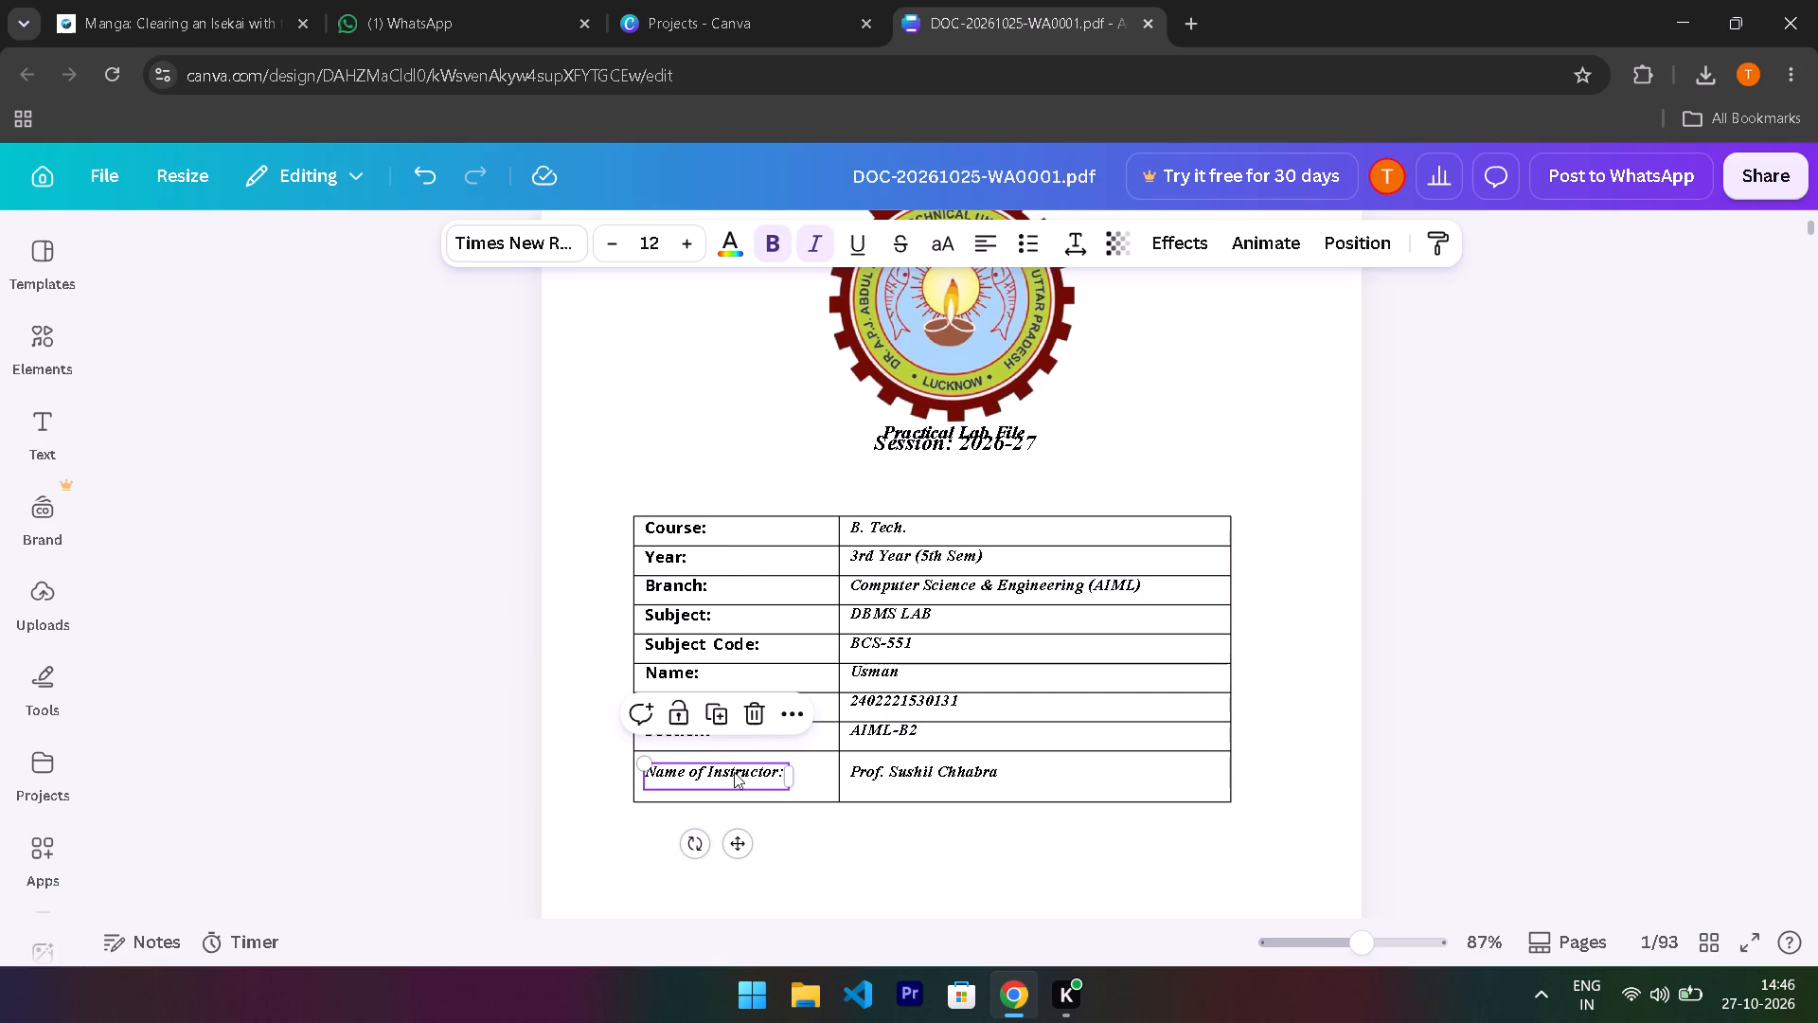
{"action": "left_click", "coordinate": [523, 242]}
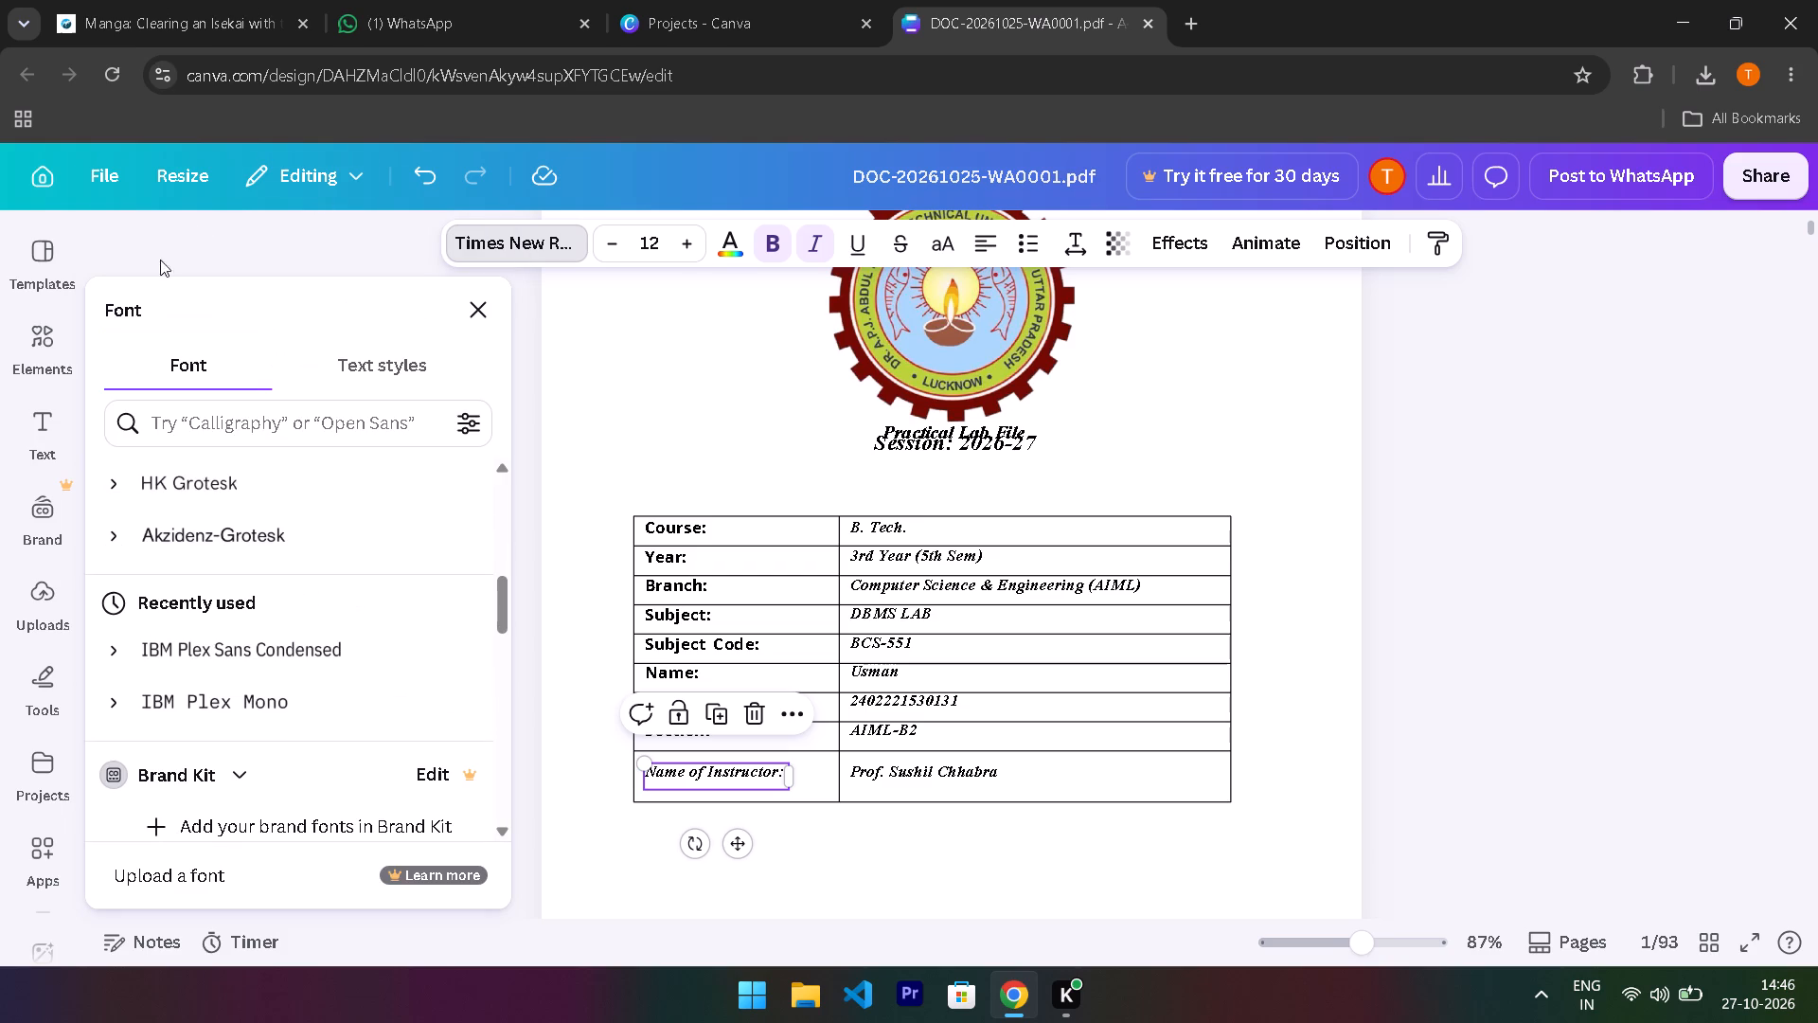
{"action": "scroll", "coordinate": [247, 603], "scroll_direction": "down", "scroll_amount": 3}
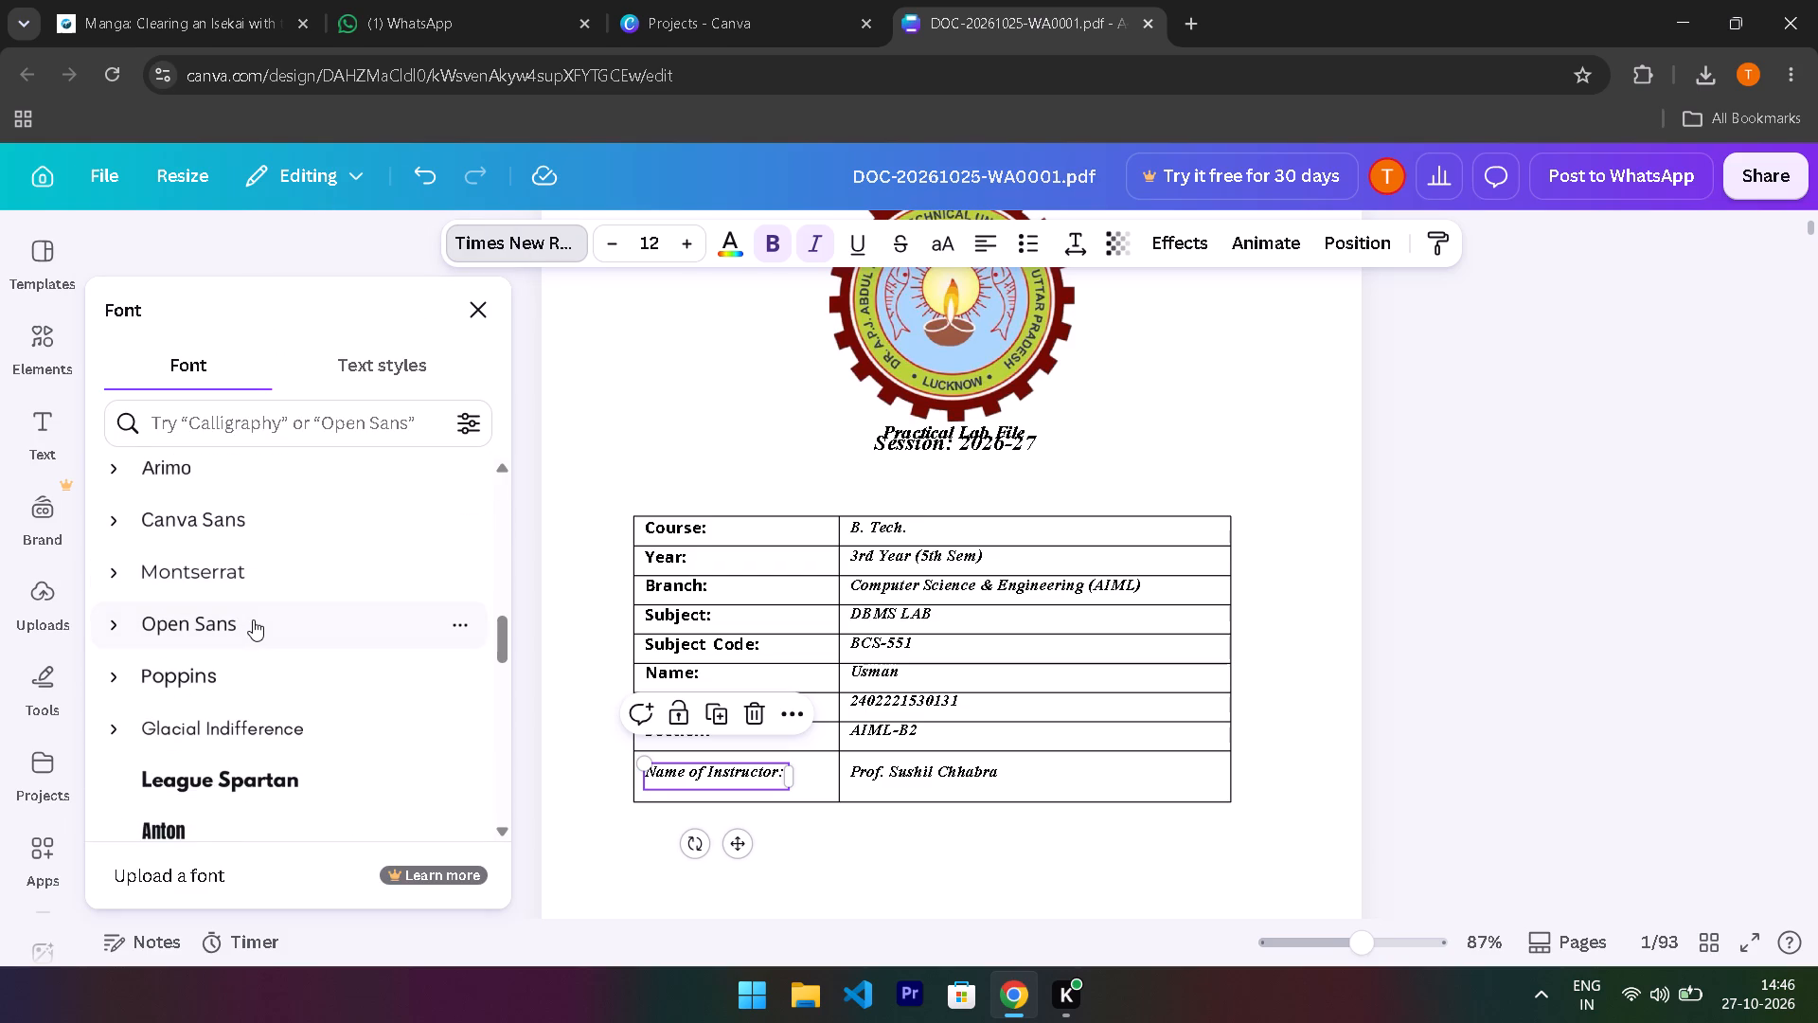
{"action": "left_click", "coordinate": [253, 619]}
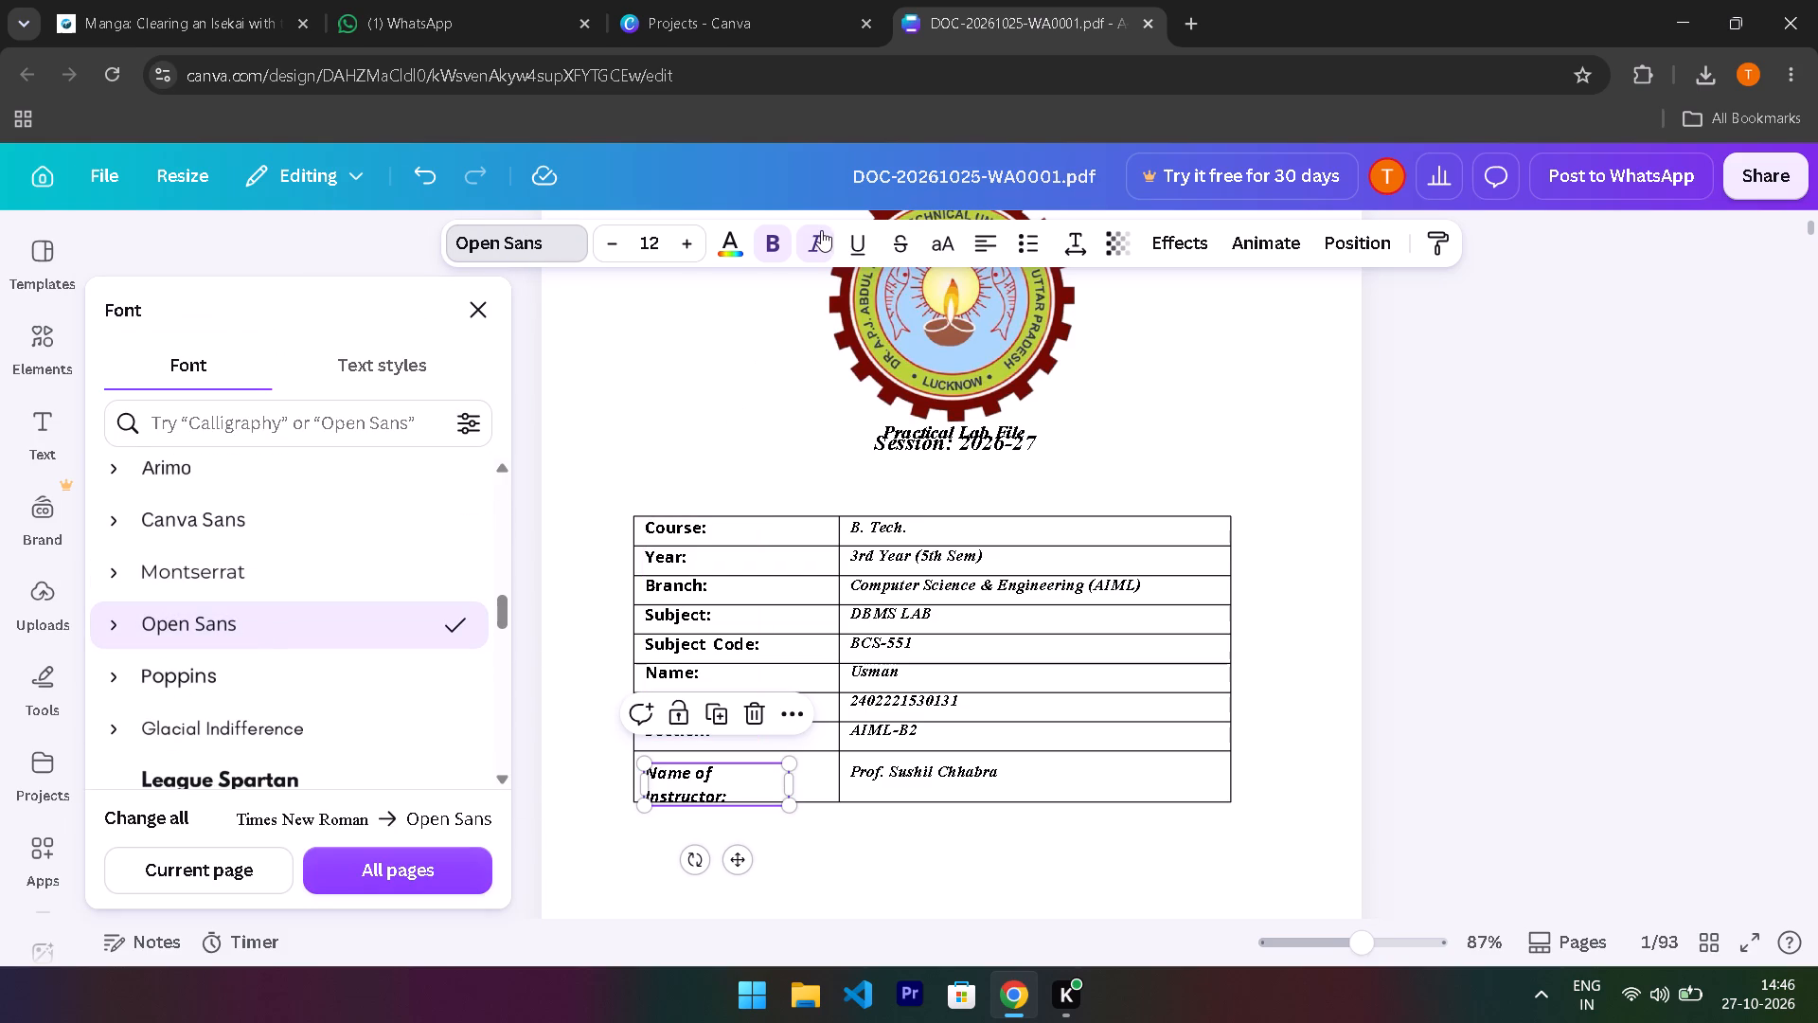
{"action": "left_click", "coordinate": [815, 236]}
{"action": "left_click", "coordinate": [639, 826]}
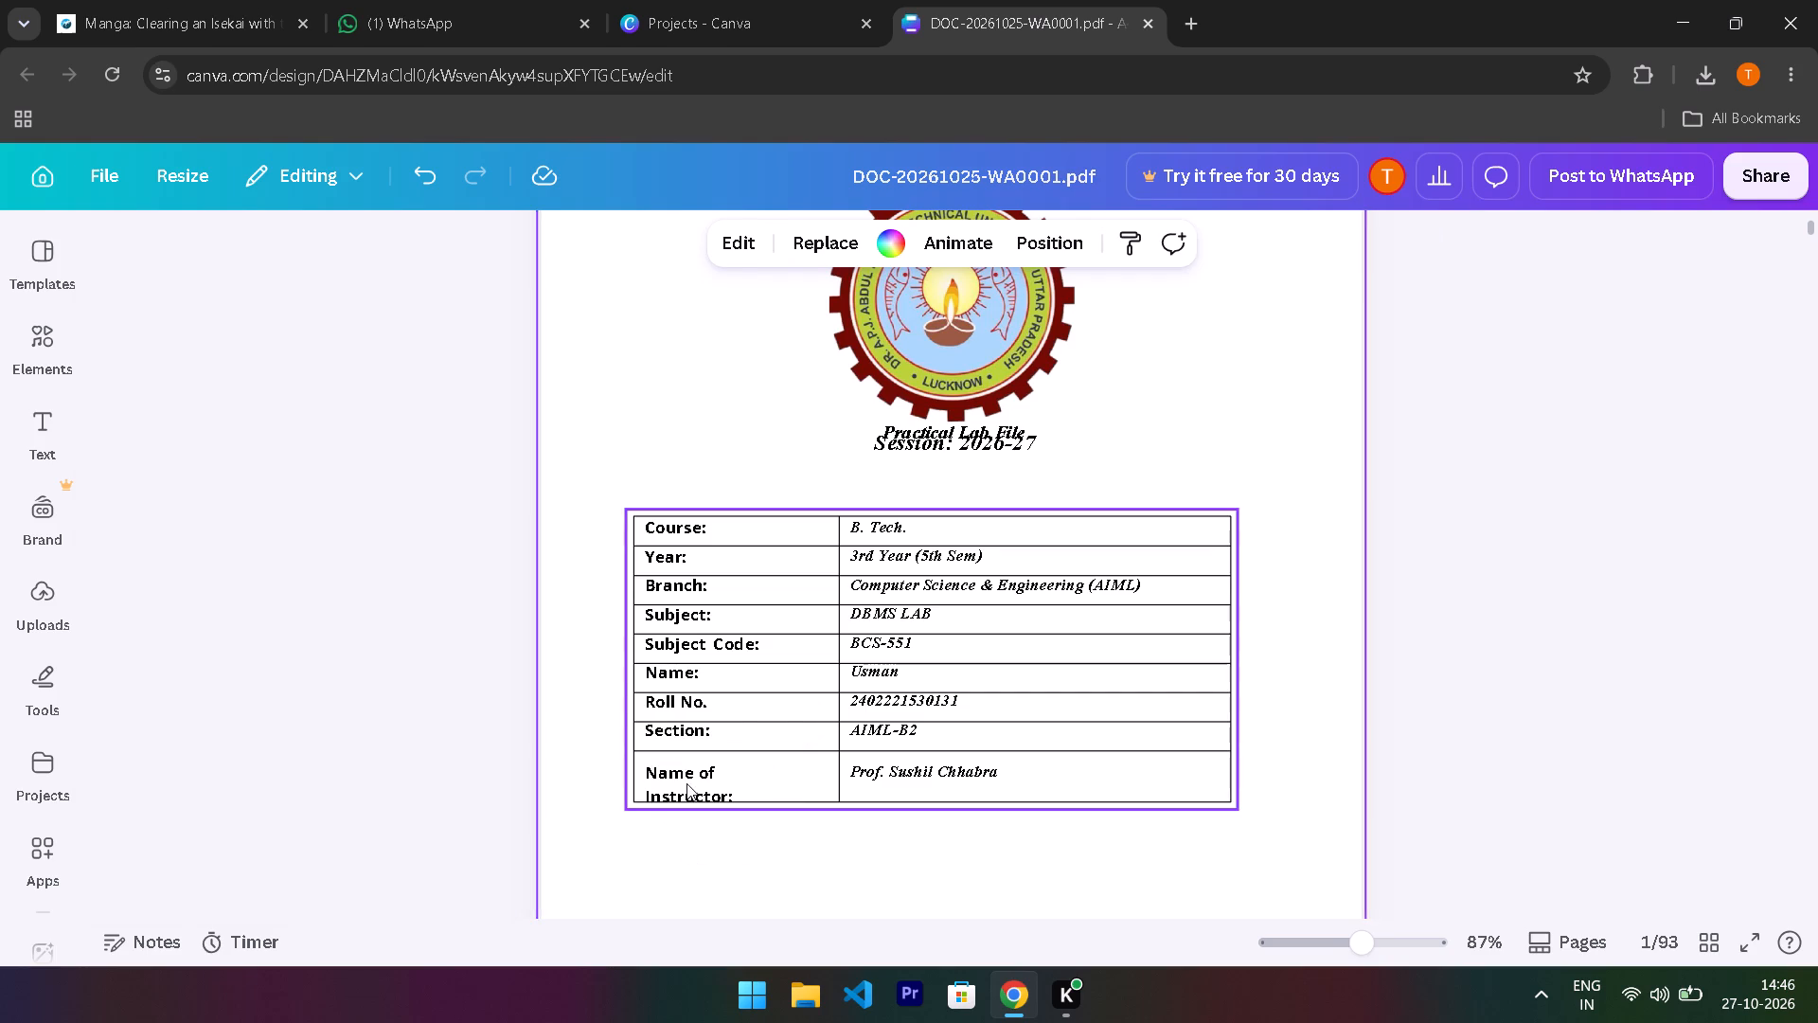
Move the "Name of Instructor:" label up slightly so both of its lines fit inside the table row.
{"action": "left_click", "coordinate": [686, 783]}
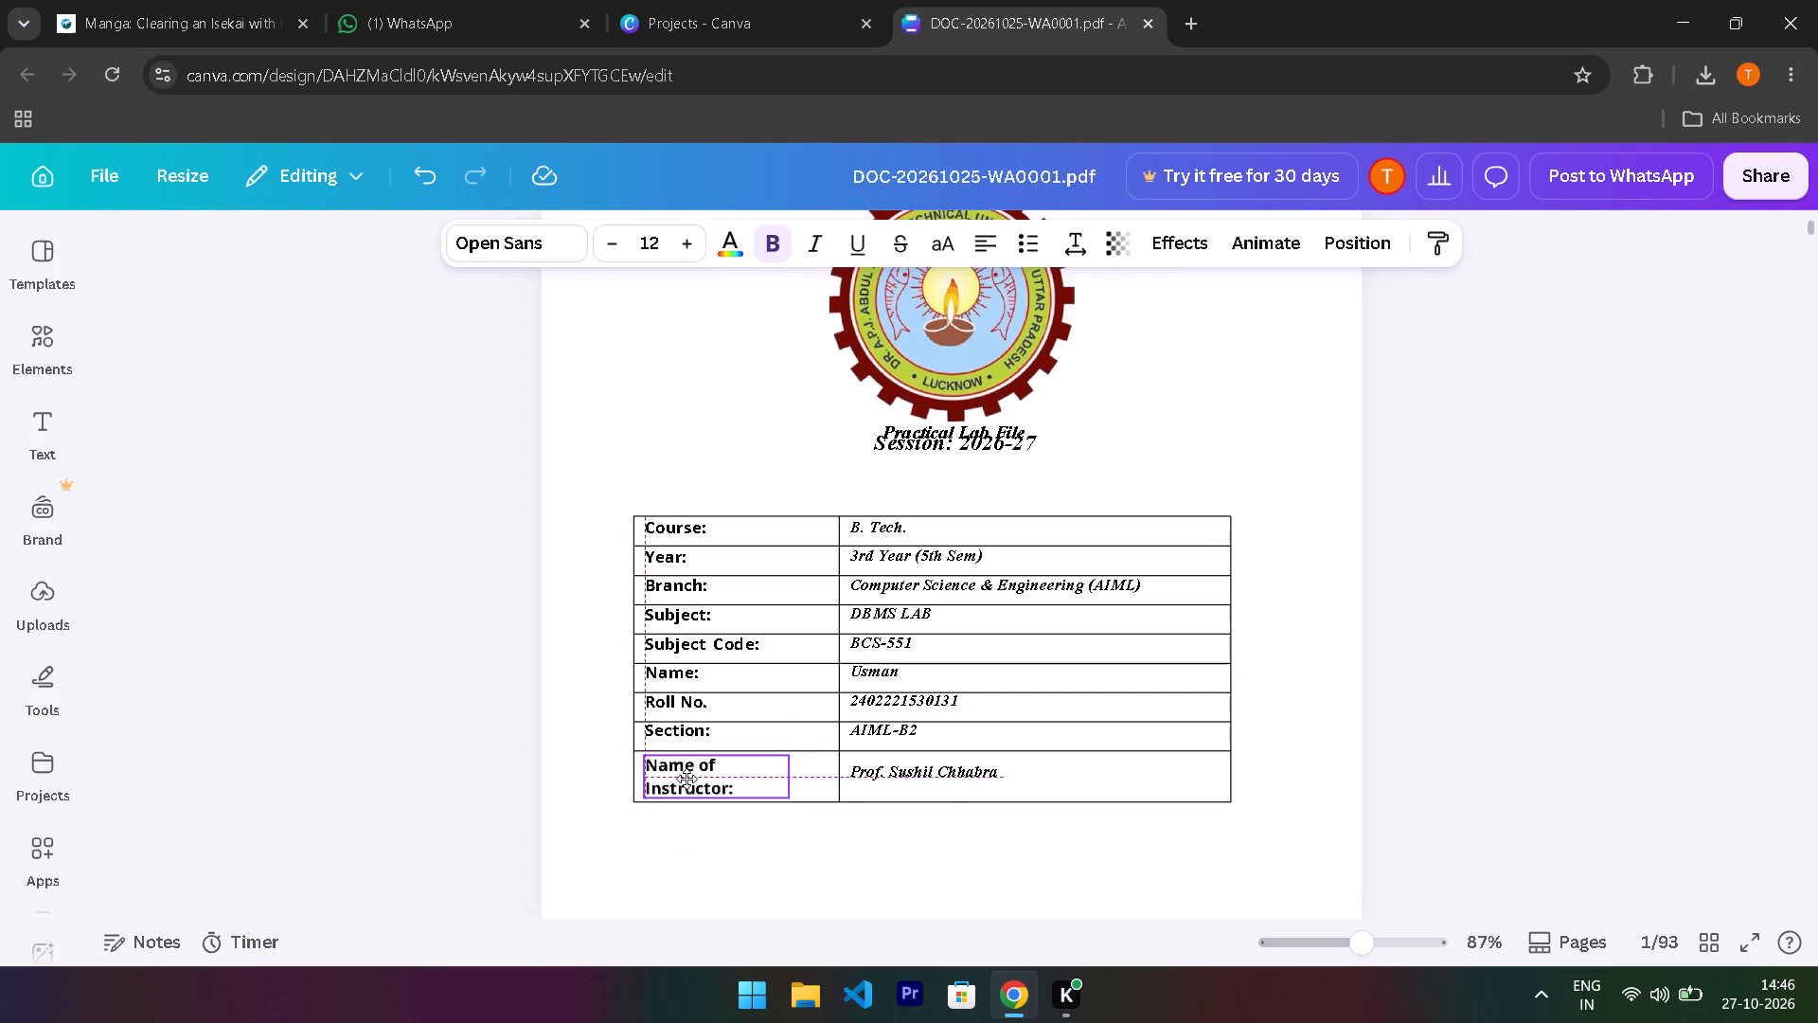
{"action": "left_click", "coordinate": [579, 902]}
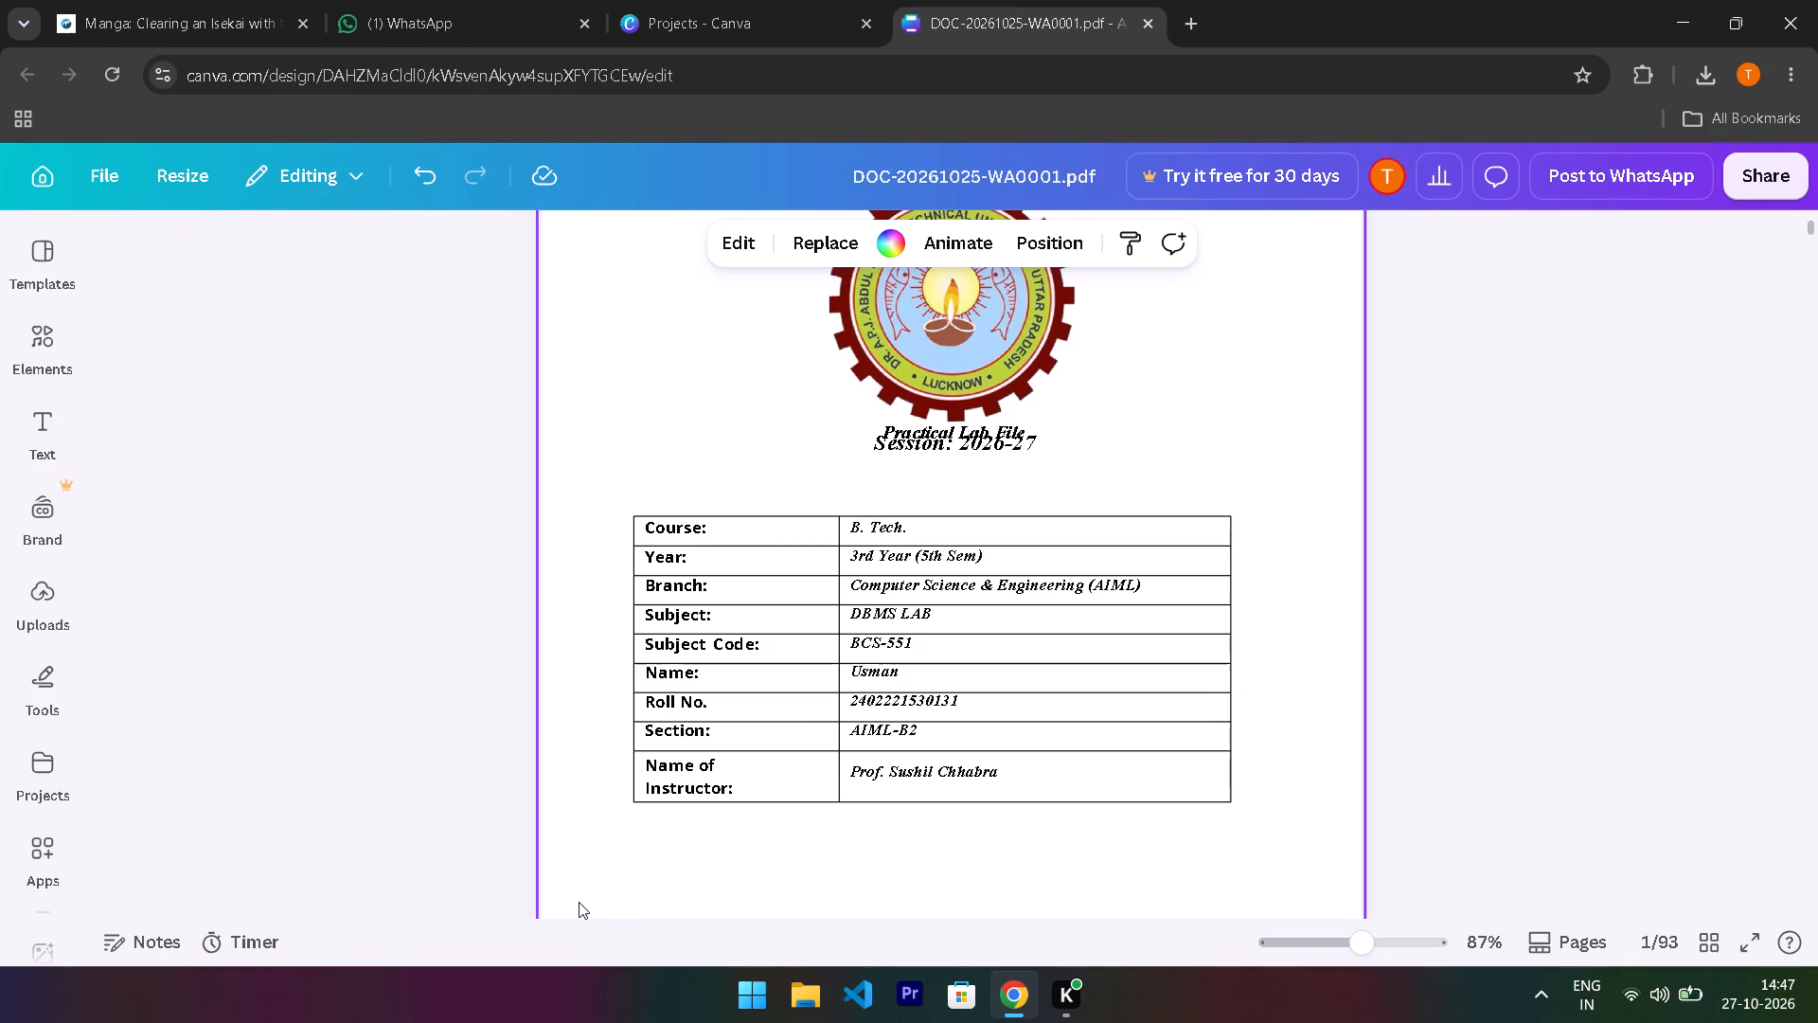
Remove the italics from the "Practical Lab File" and "Session: 2026-27" text above the table.
{"action": "left_click", "coordinate": [932, 443]}
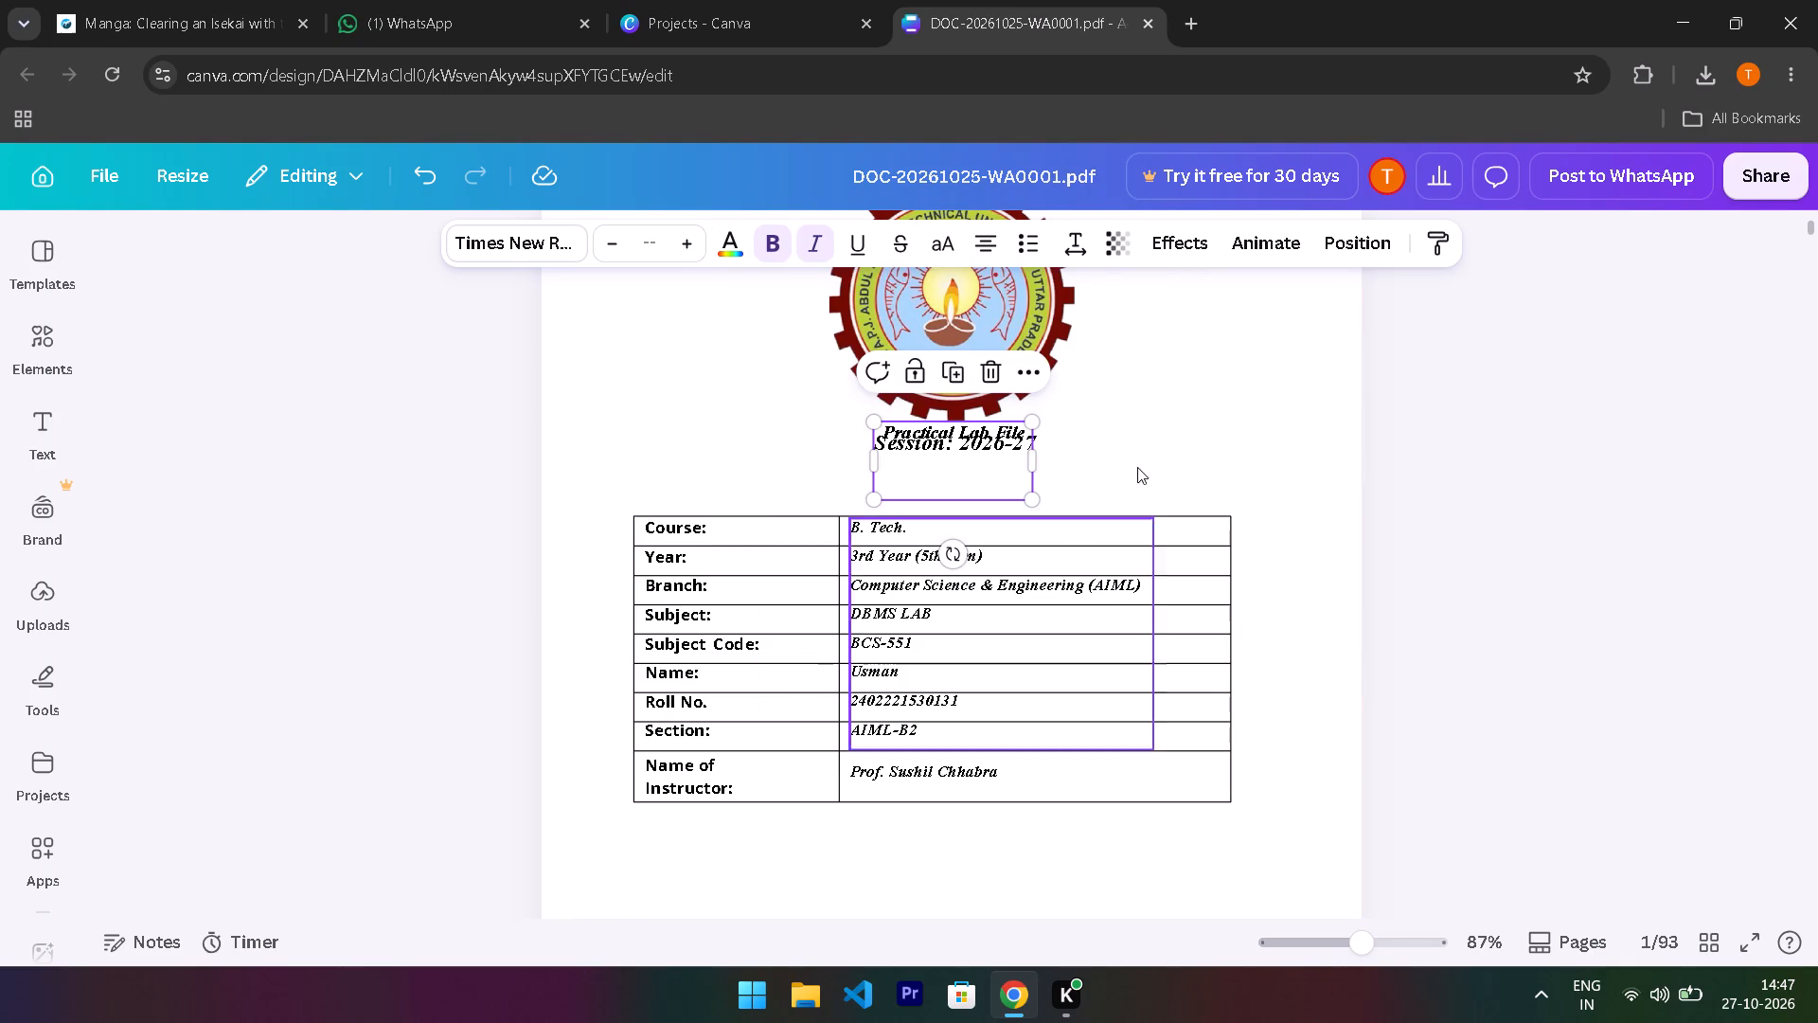
{"action": "left_click", "coordinate": [805, 238]}
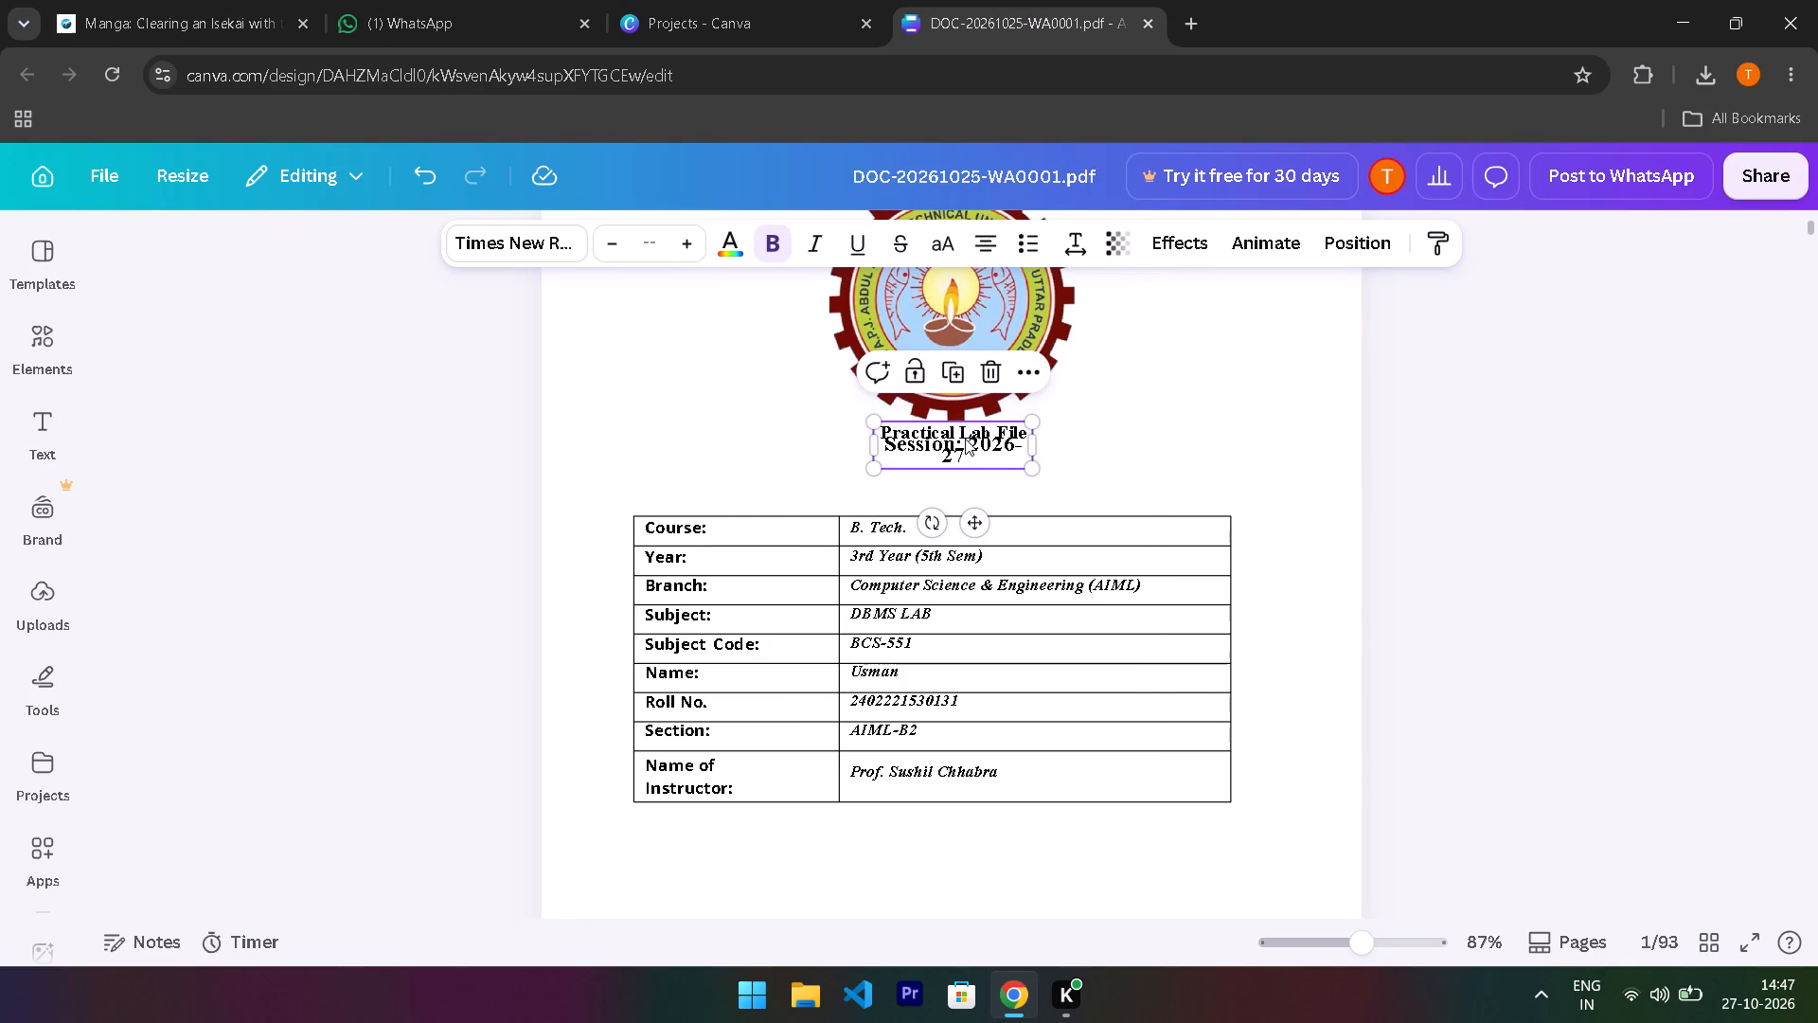
Widen the "Practical Lab File" text box so that "Session: 2026-27" fits on one line.
{"action": "left_click", "coordinate": [992, 439]}
{"action": "left_click", "coordinate": [992, 439]}
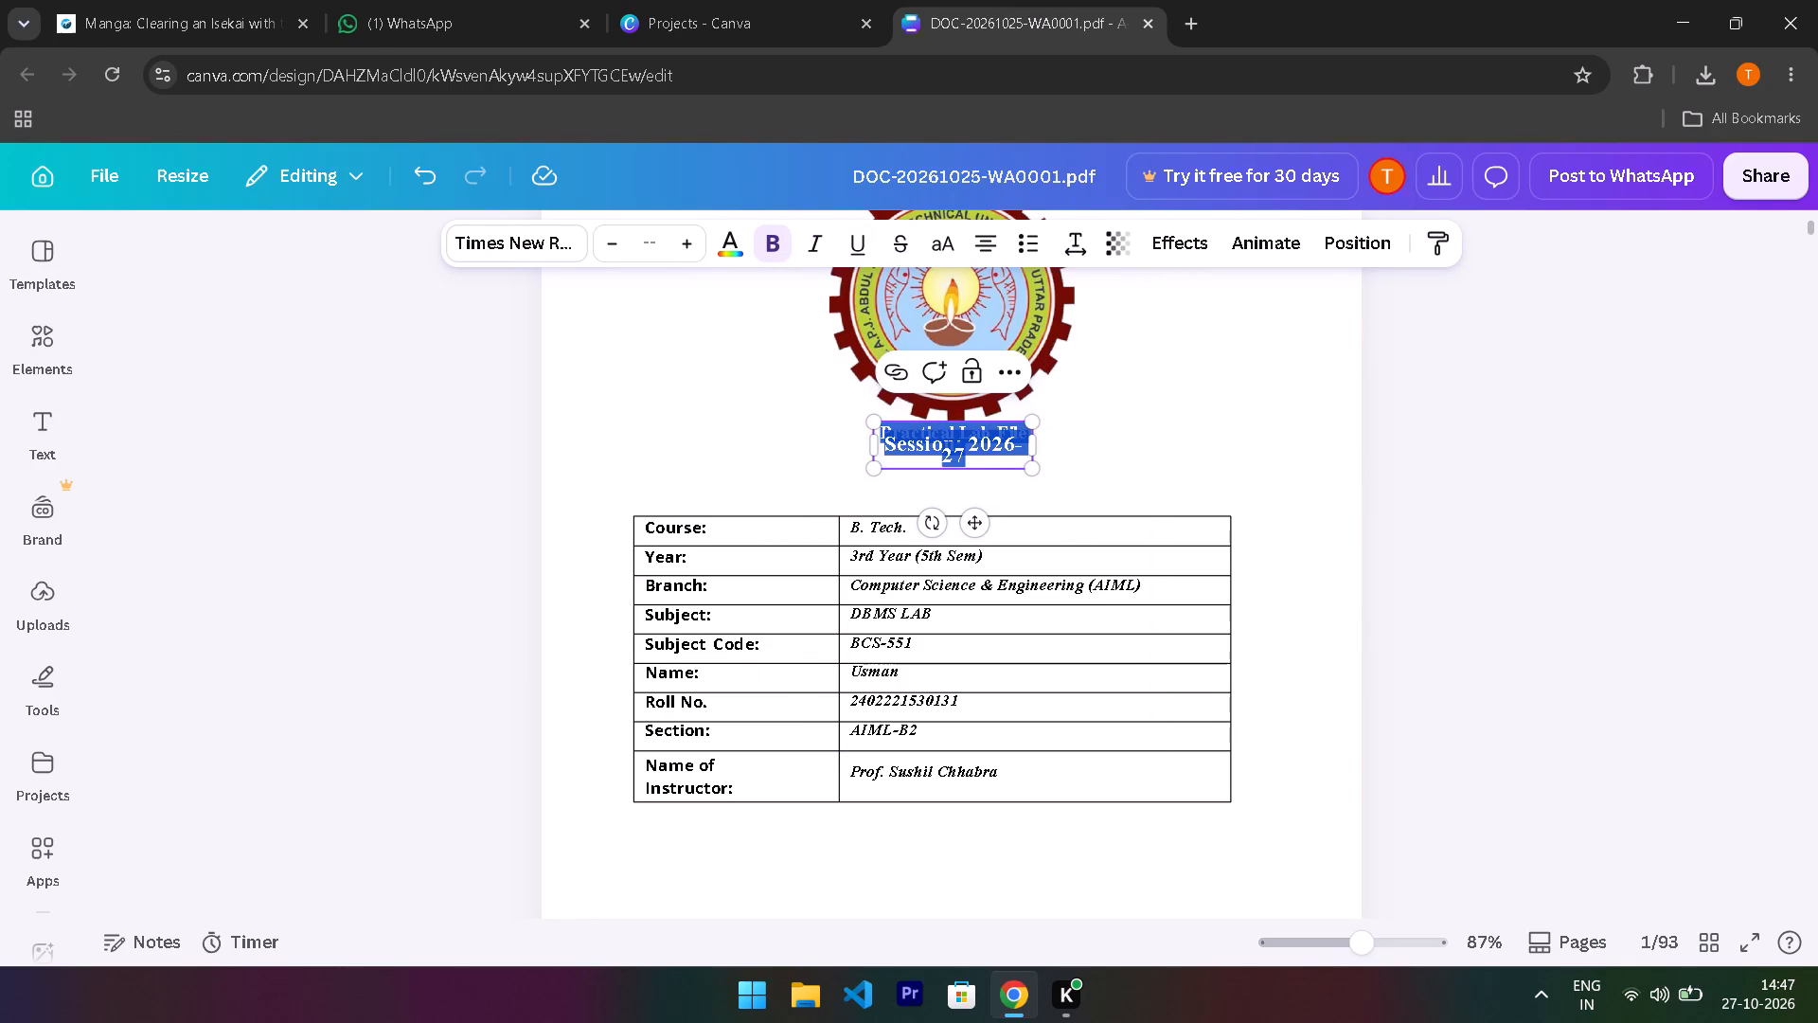
{"action": "left_click_drag", "start_coordinate": [1033, 443], "coordinate": [1085, 440]}
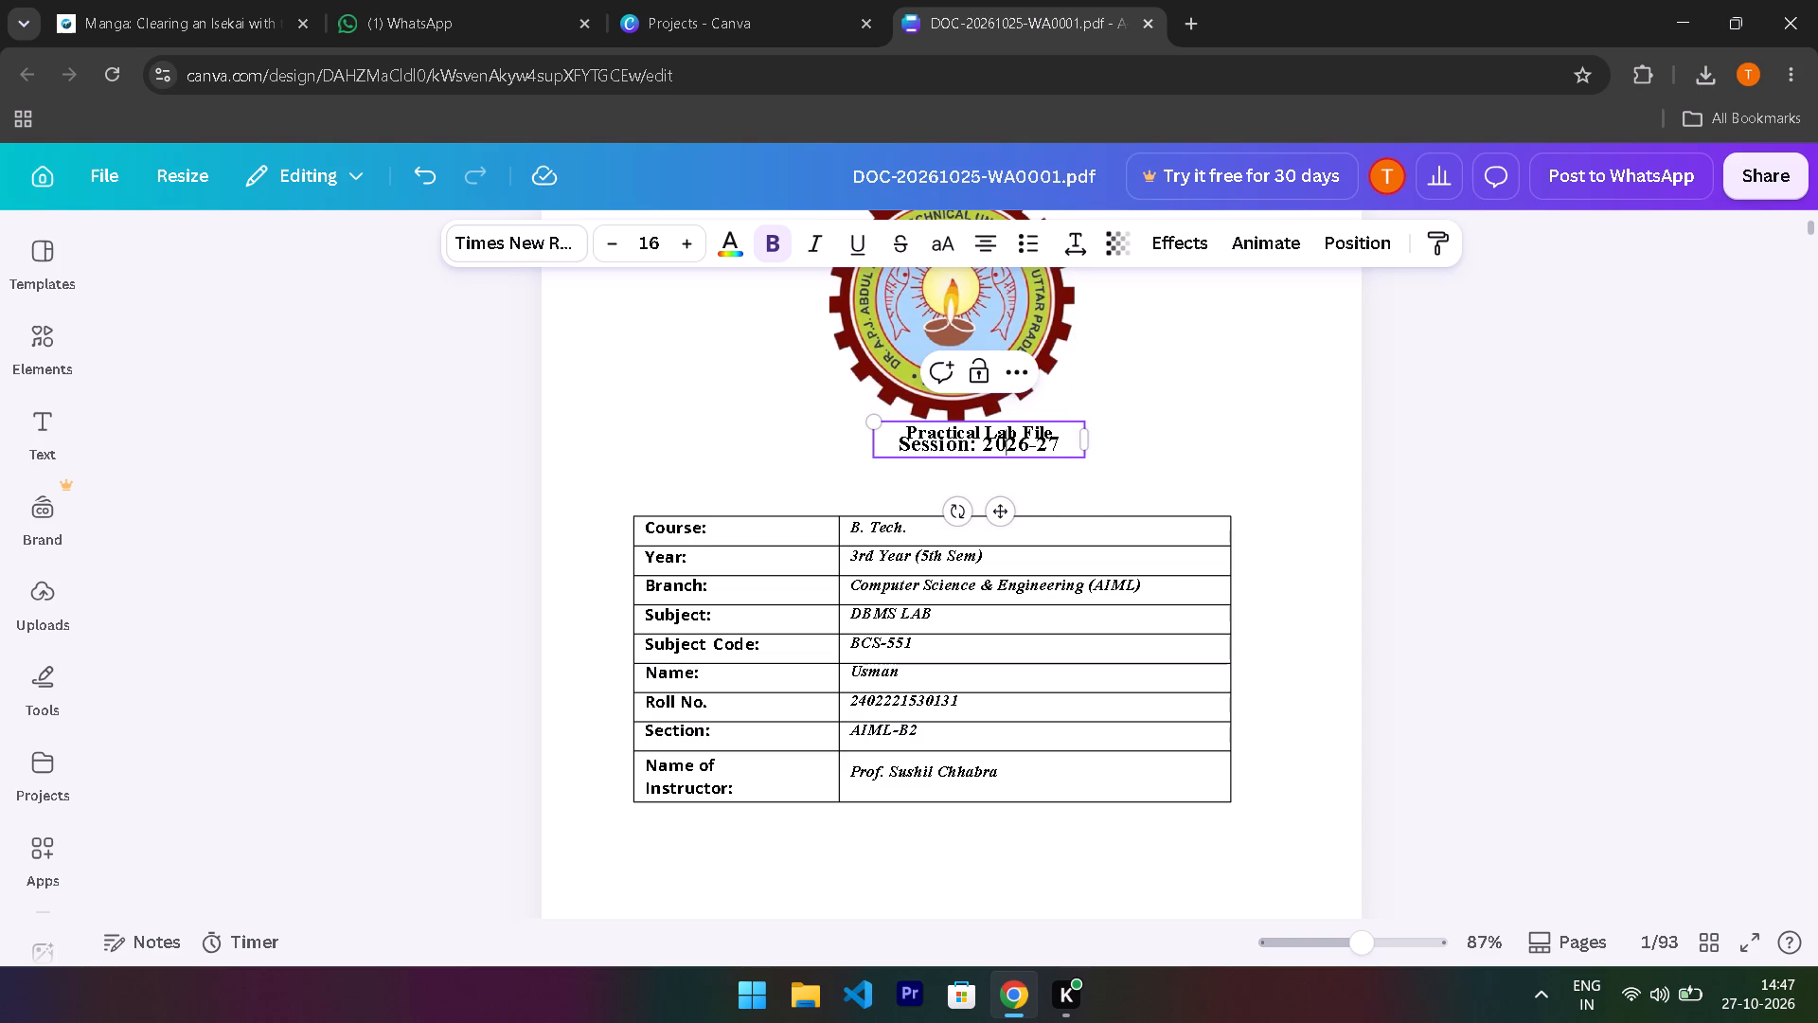
Insert two line breaks after "Practical Lab File" to separate it from the overlapping "Session: 2026-27" line.
{"action": "left_click", "coordinate": [1052, 431]}
{"action": "key", "text": "Up"}
{"action": "key", "text": "Right"}
{"action": "key", "text": "Return"}
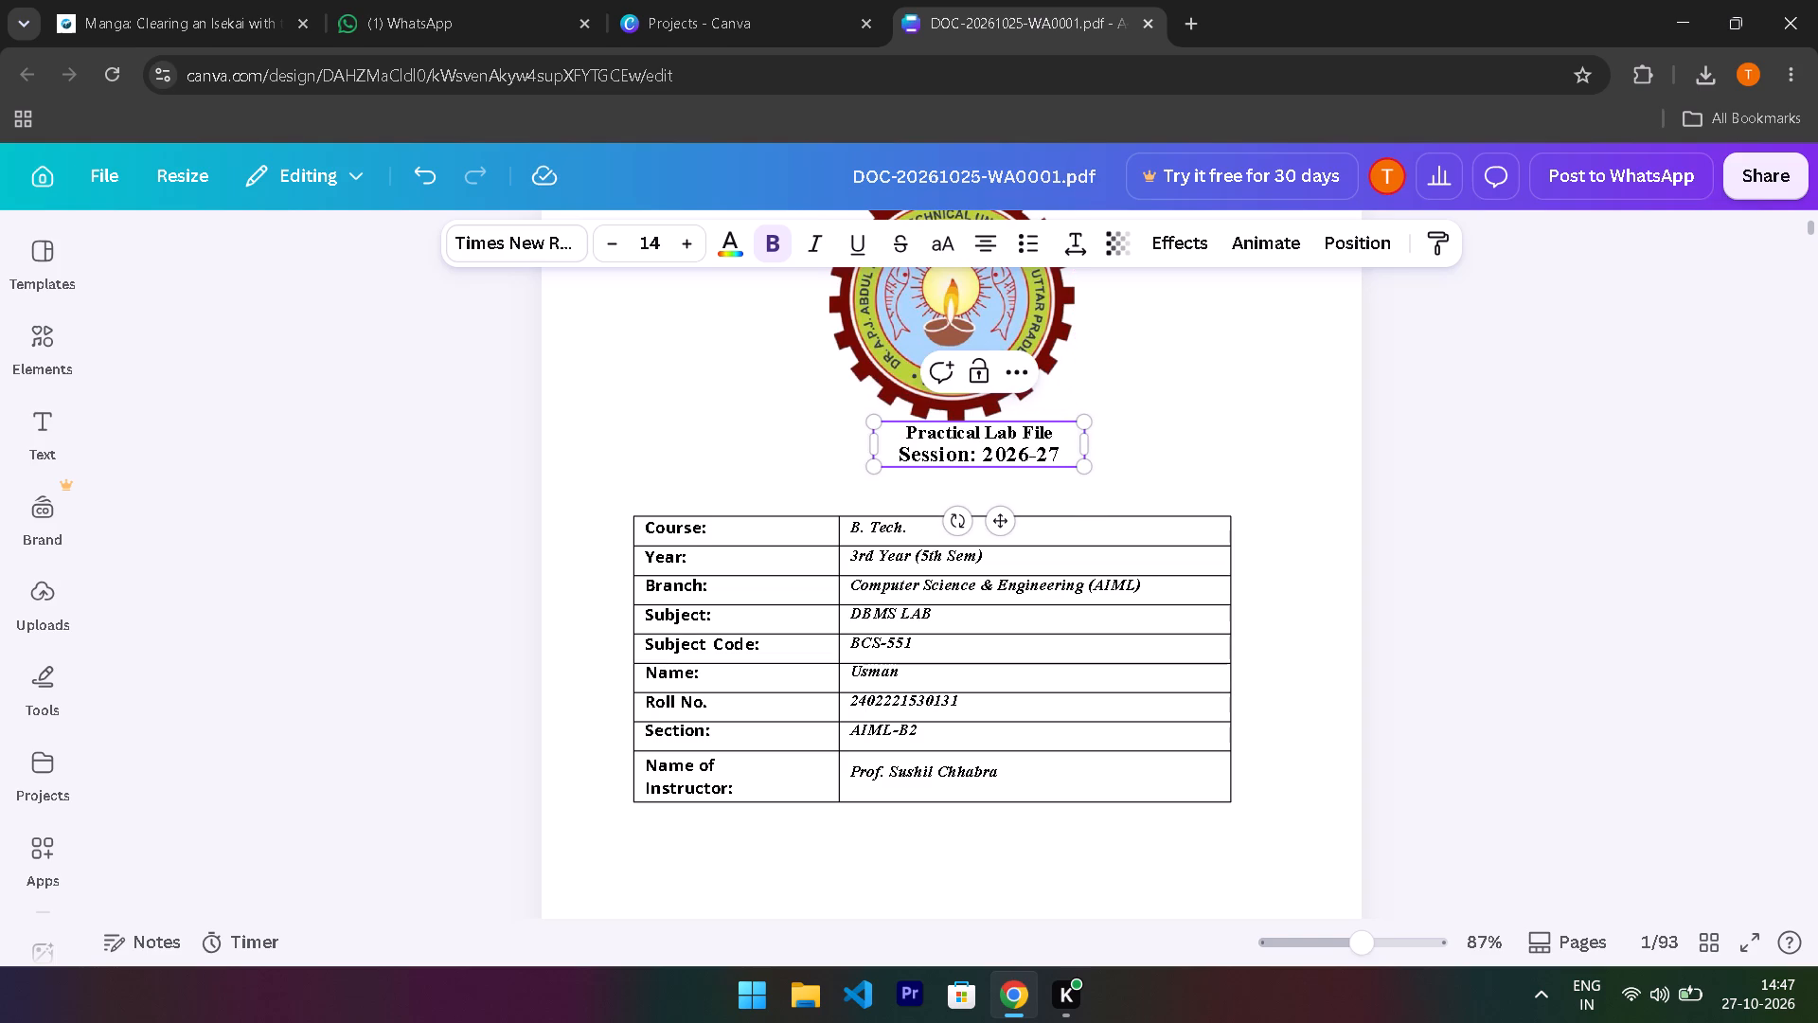
{"action": "key", "text": "Return"}
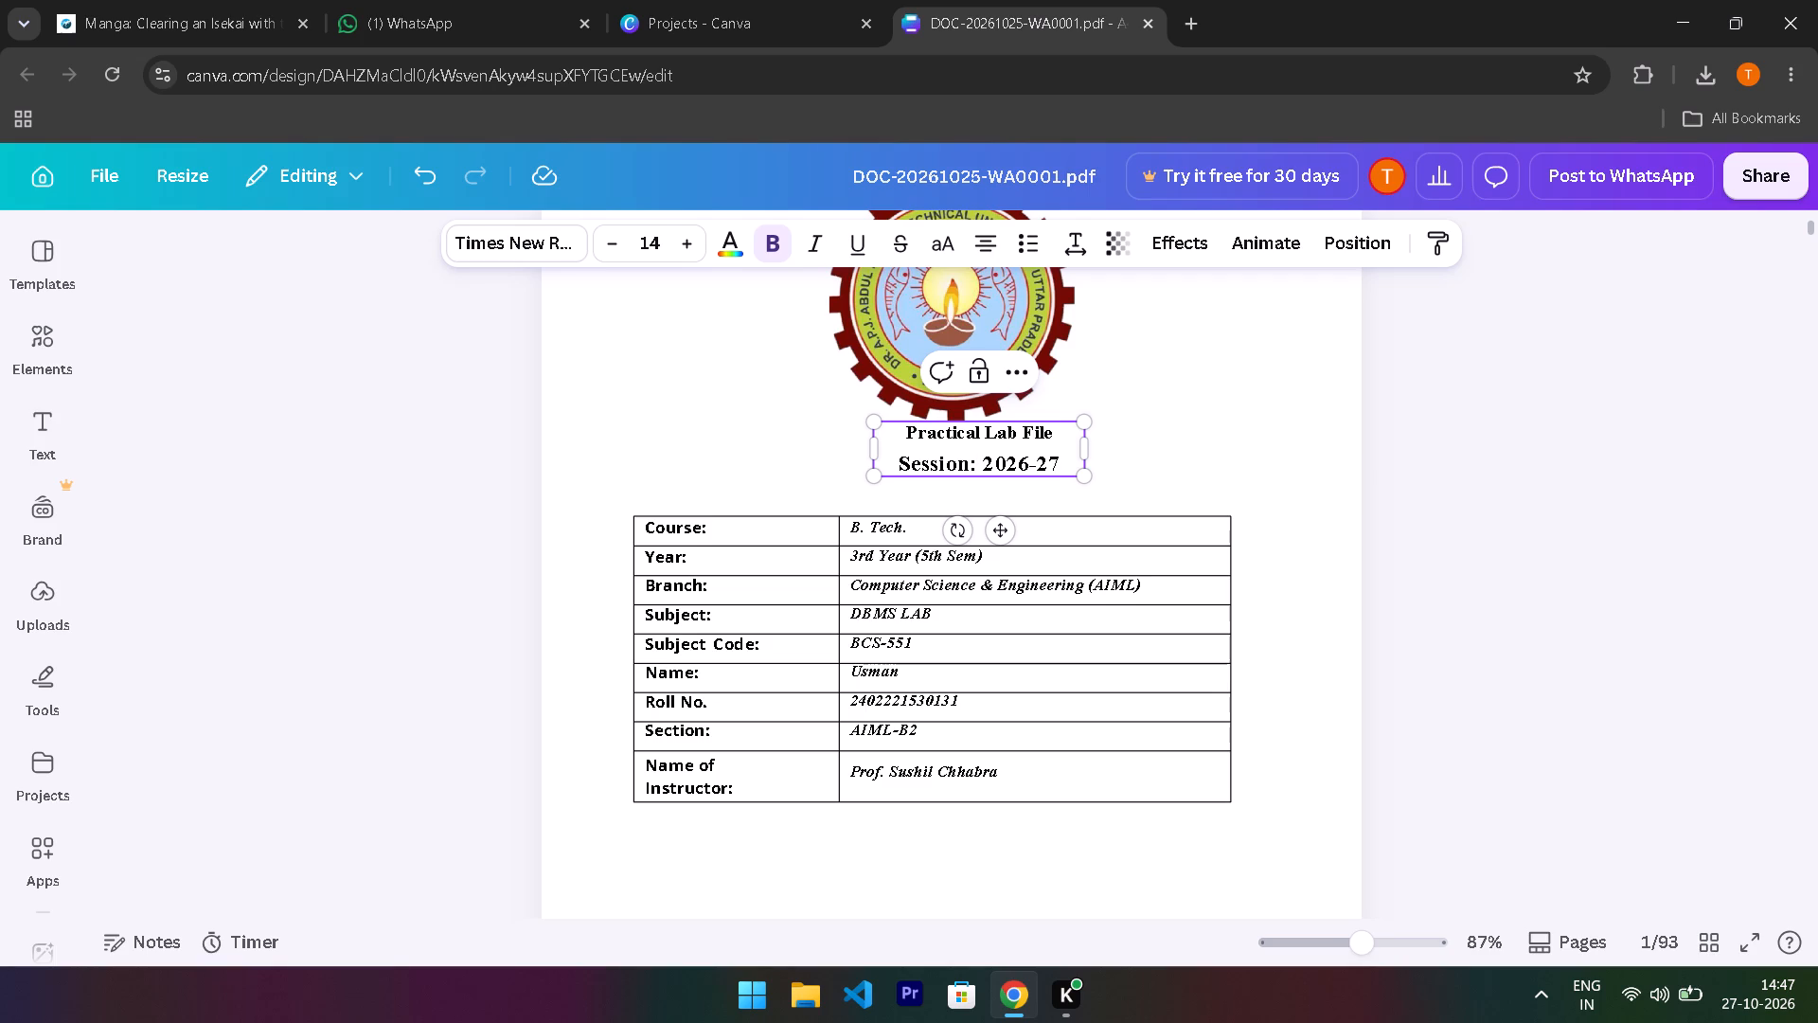
{"action": "left_click", "coordinate": [1417, 423]}
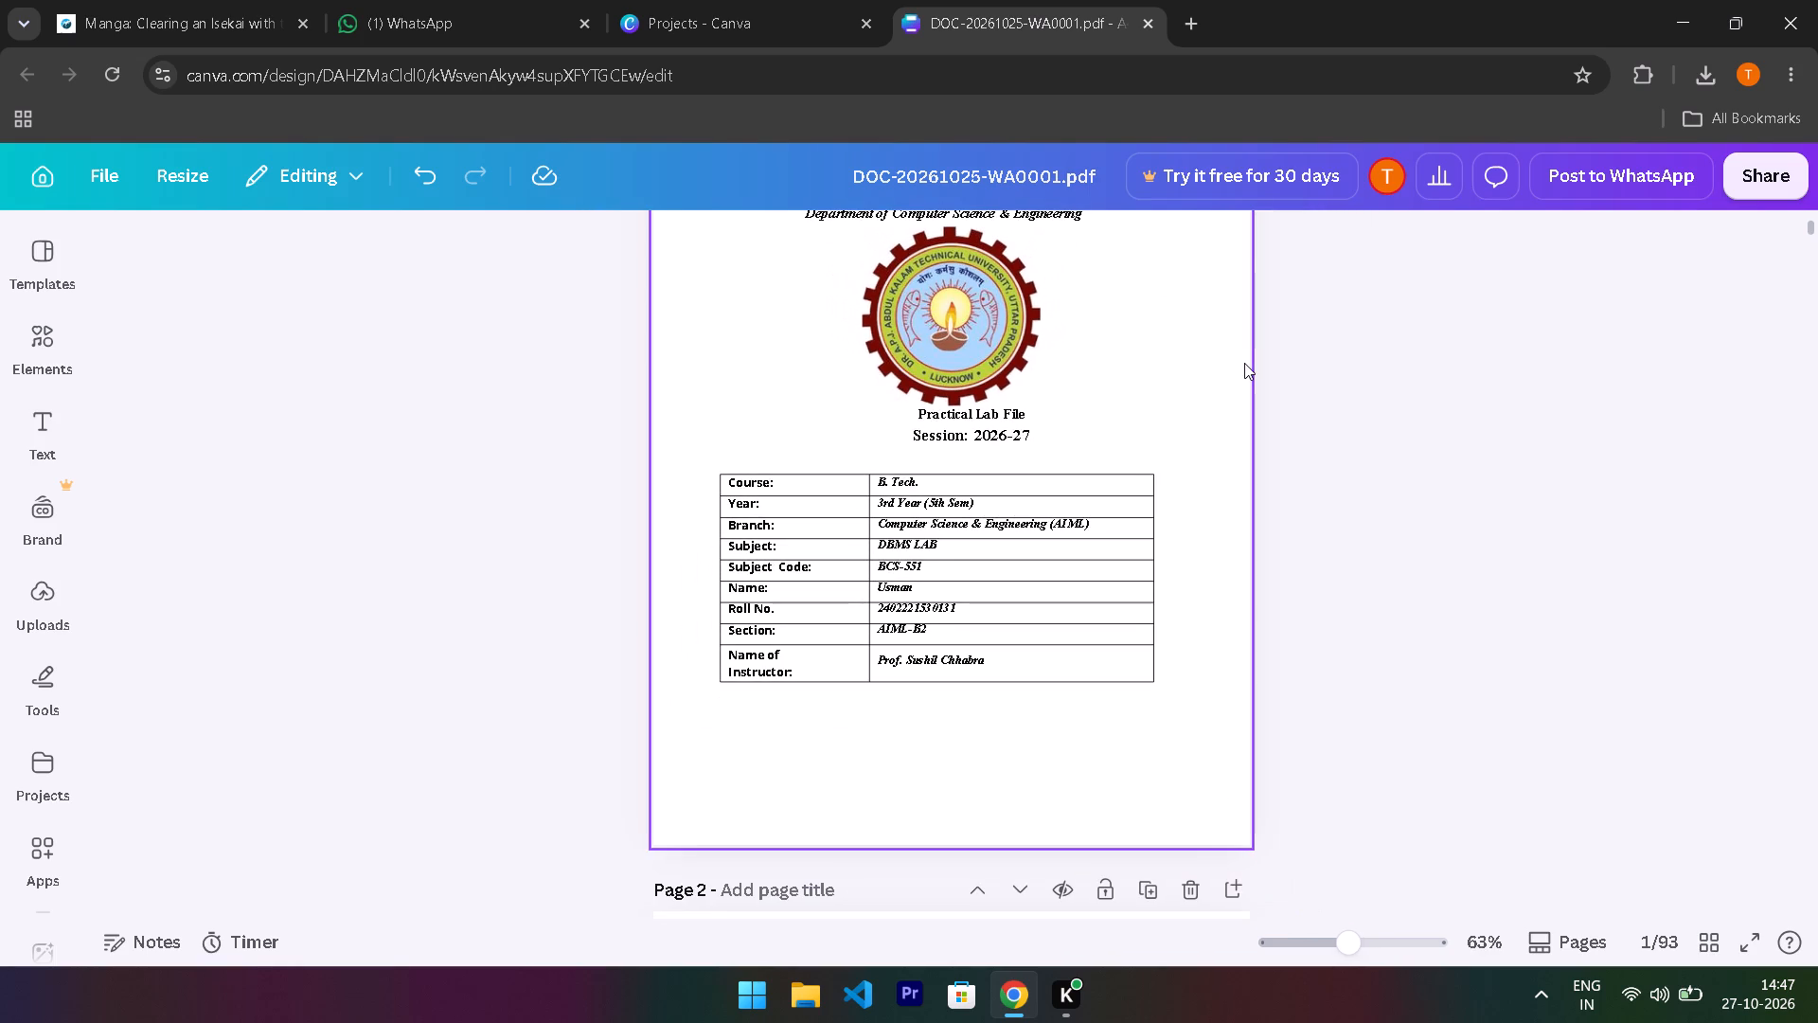
Remove the italics from the "Department of Computer Science & Engineering" heading above the university logo.
{"action": "scroll", "coordinate": [1247, 371], "scroll_direction": "up", "scroll_amount": 4}
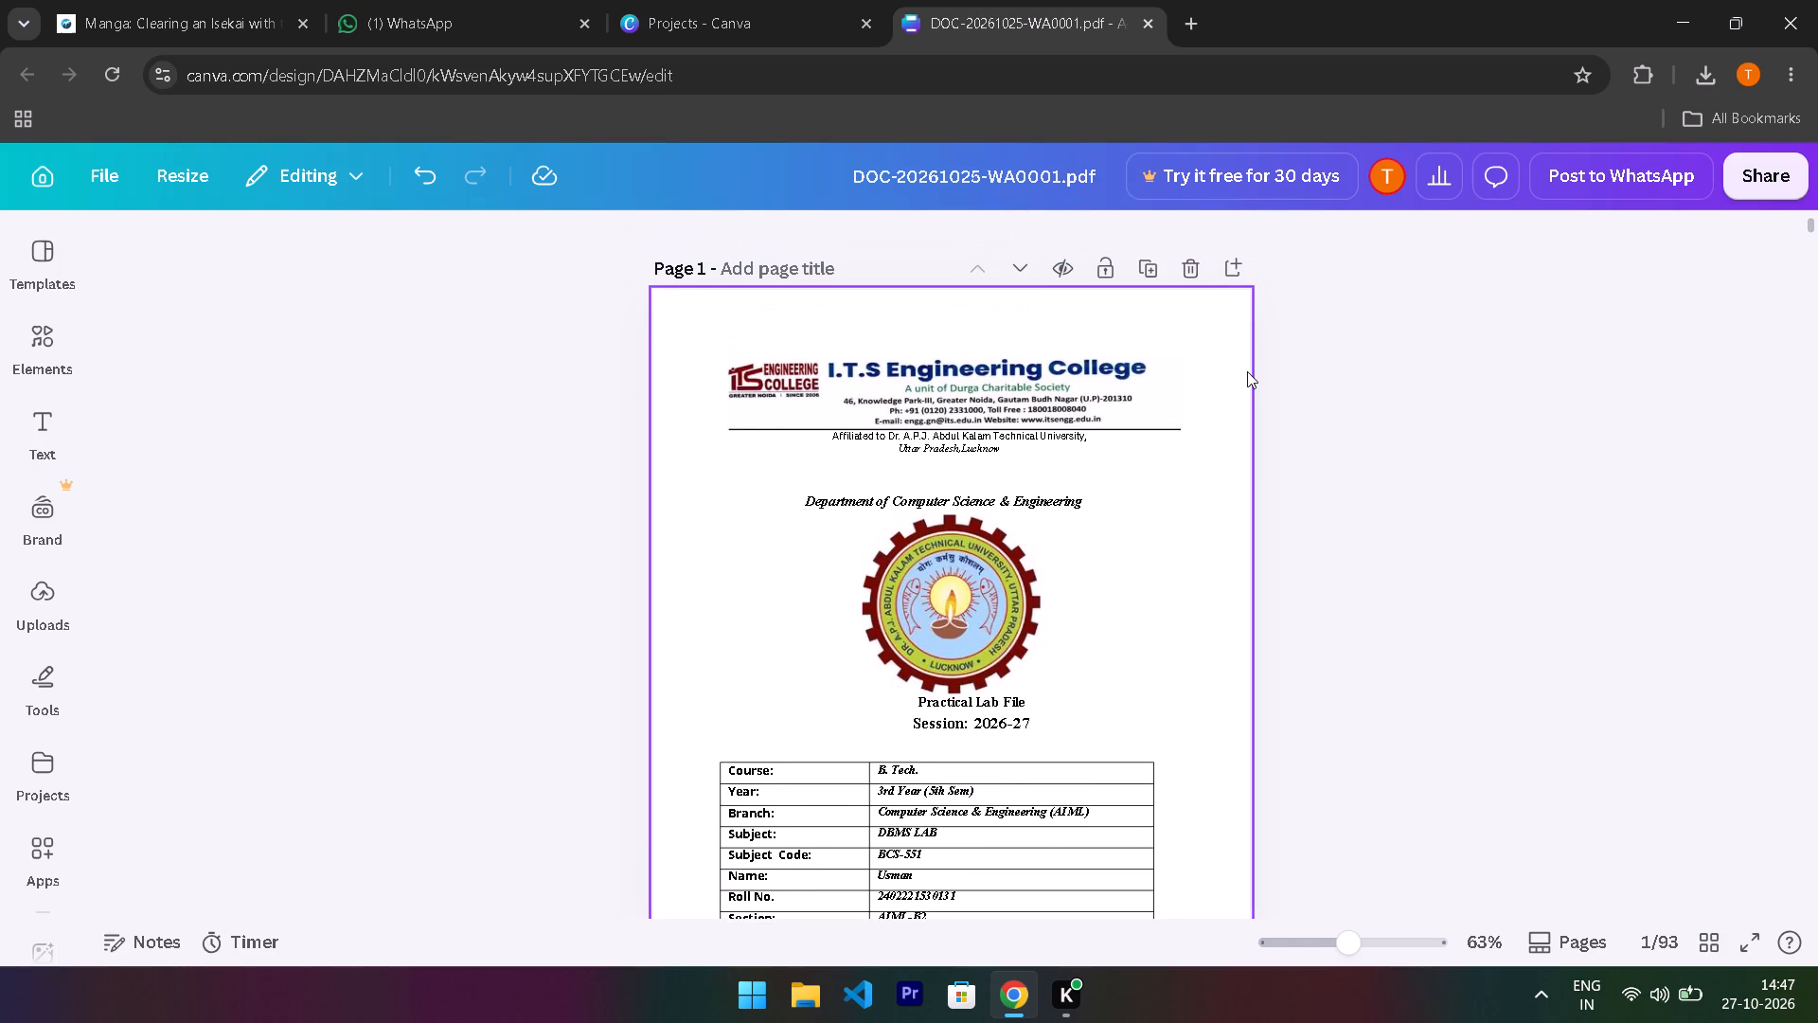
{"action": "scroll", "coordinate": [1247, 371], "scroll_direction": "down", "scroll_amount": 1}
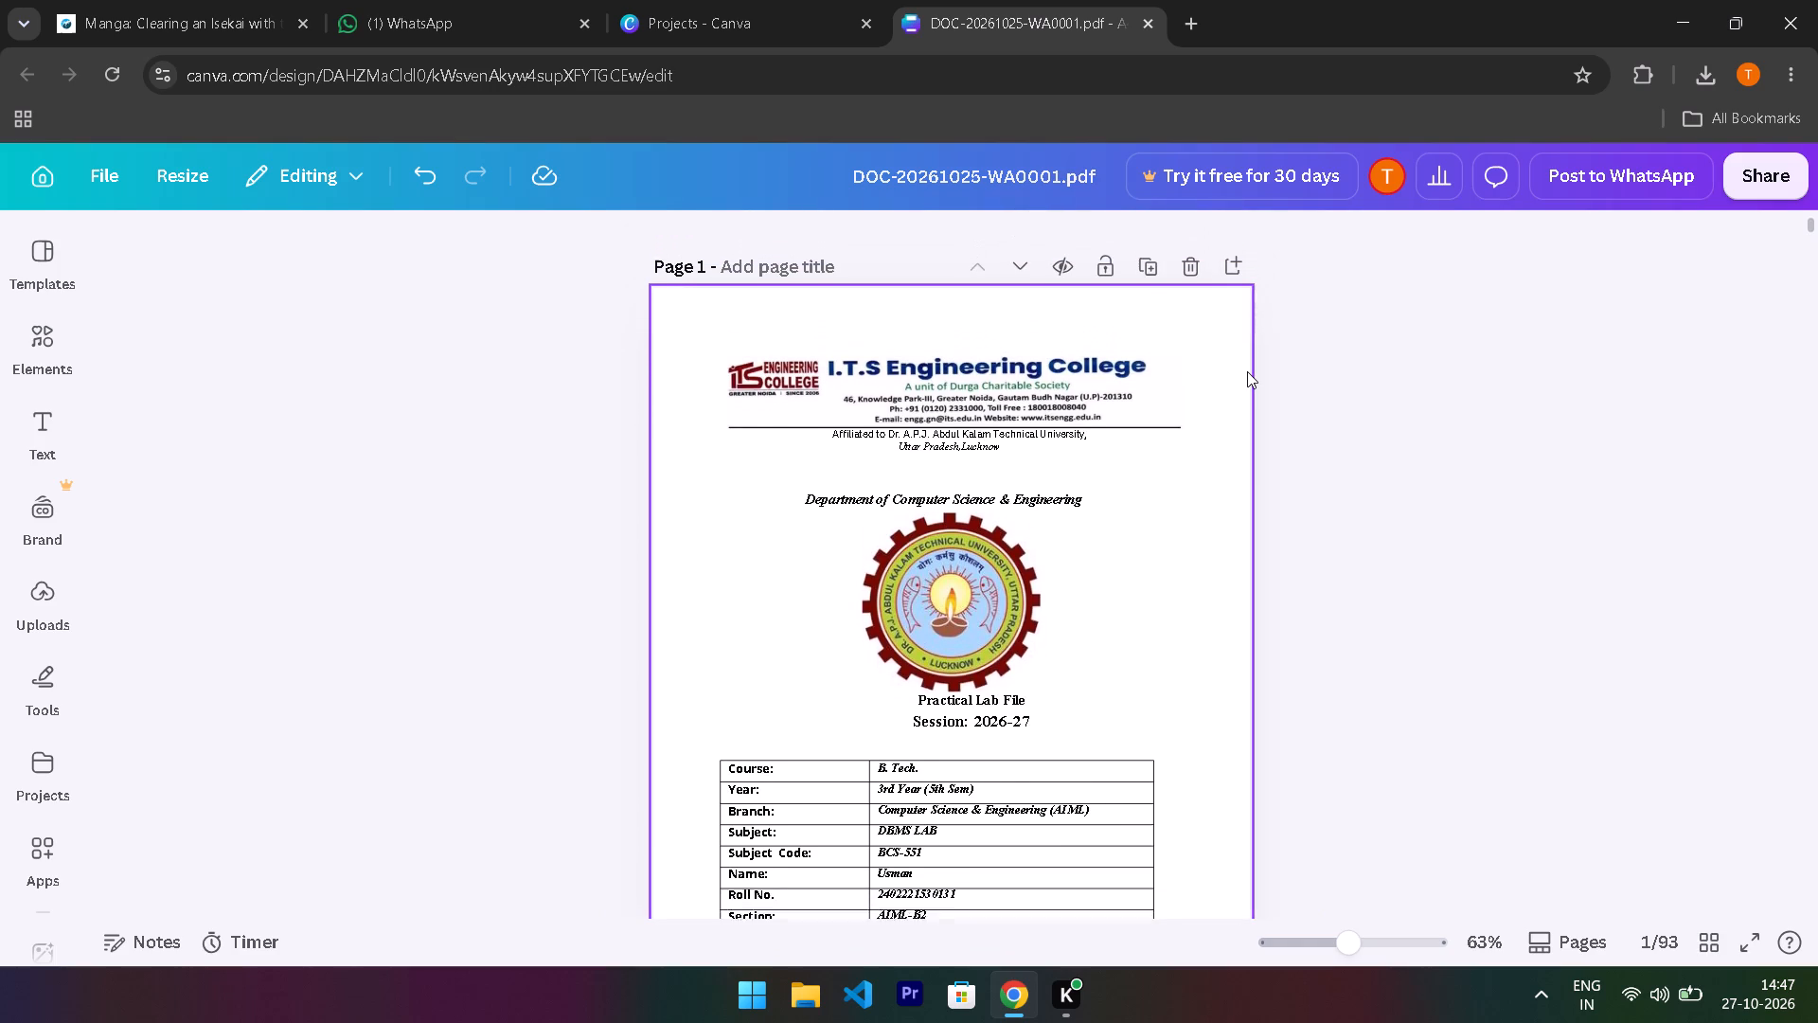
{"action": "scroll", "coordinate": [1247, 371], "scroll_direction": "down", "scroll_amount": 1}
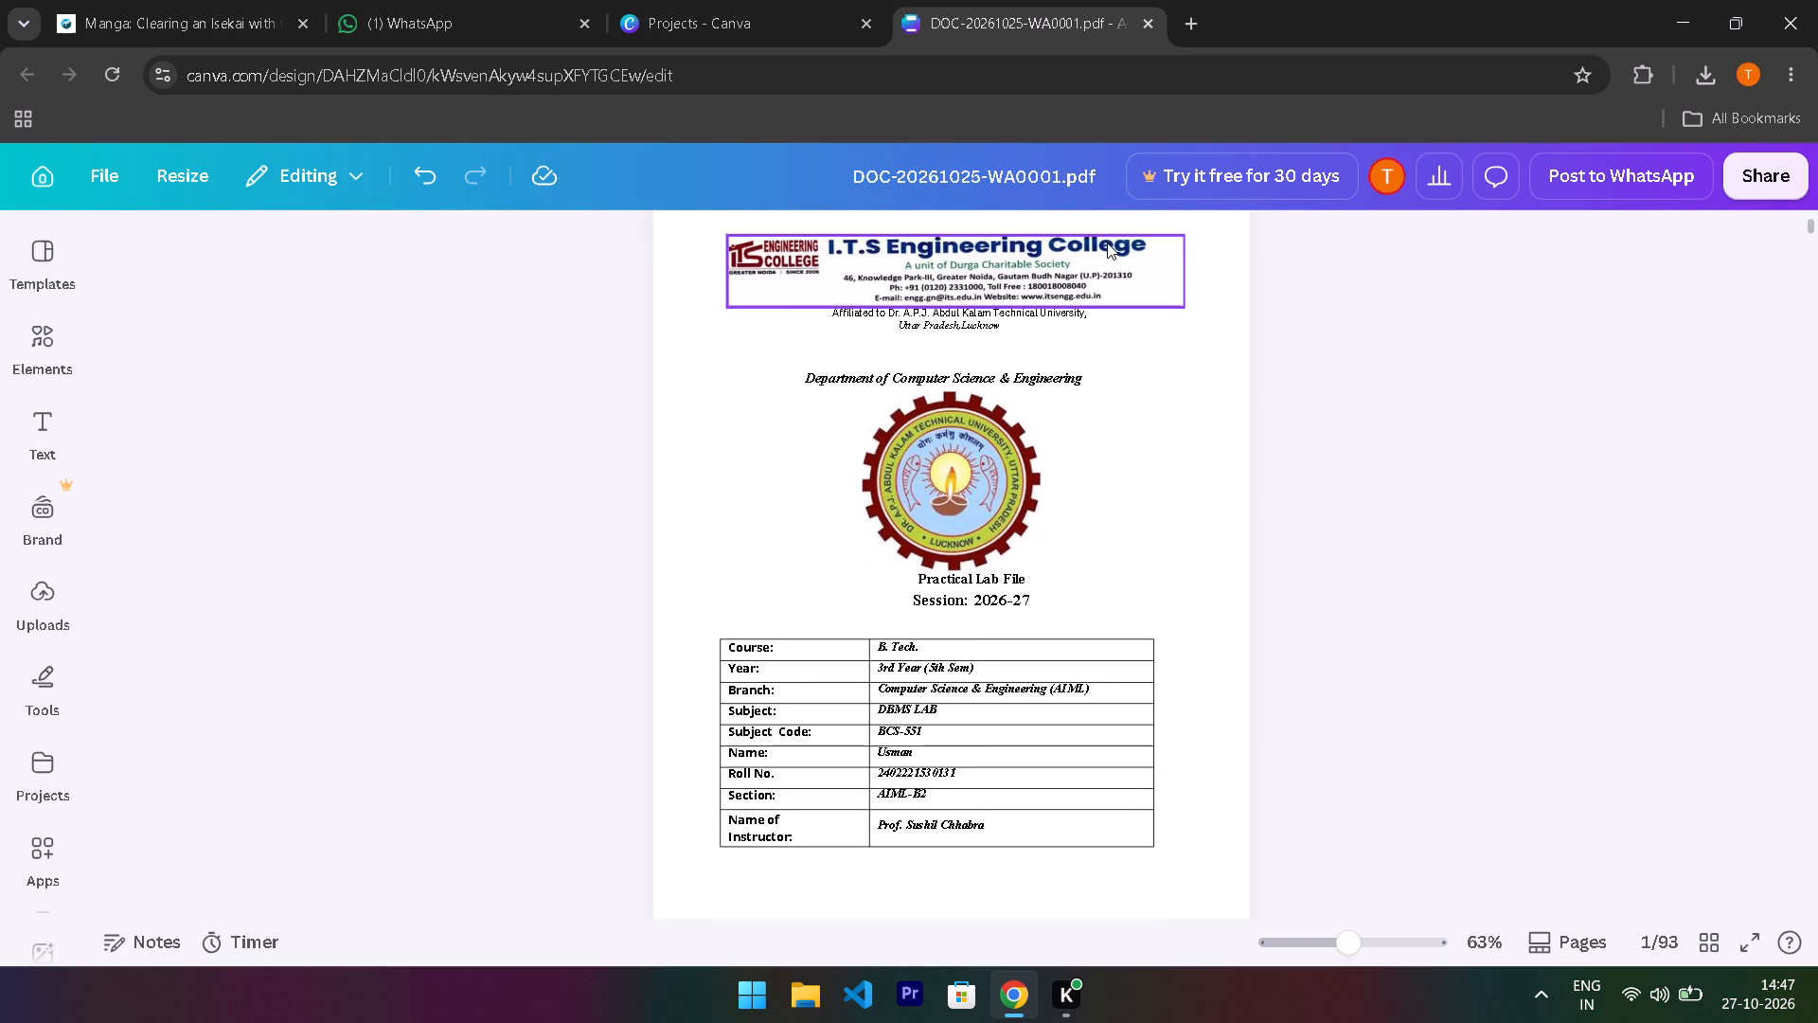
{"action": "left_click", "coordinate": [986, 377]}
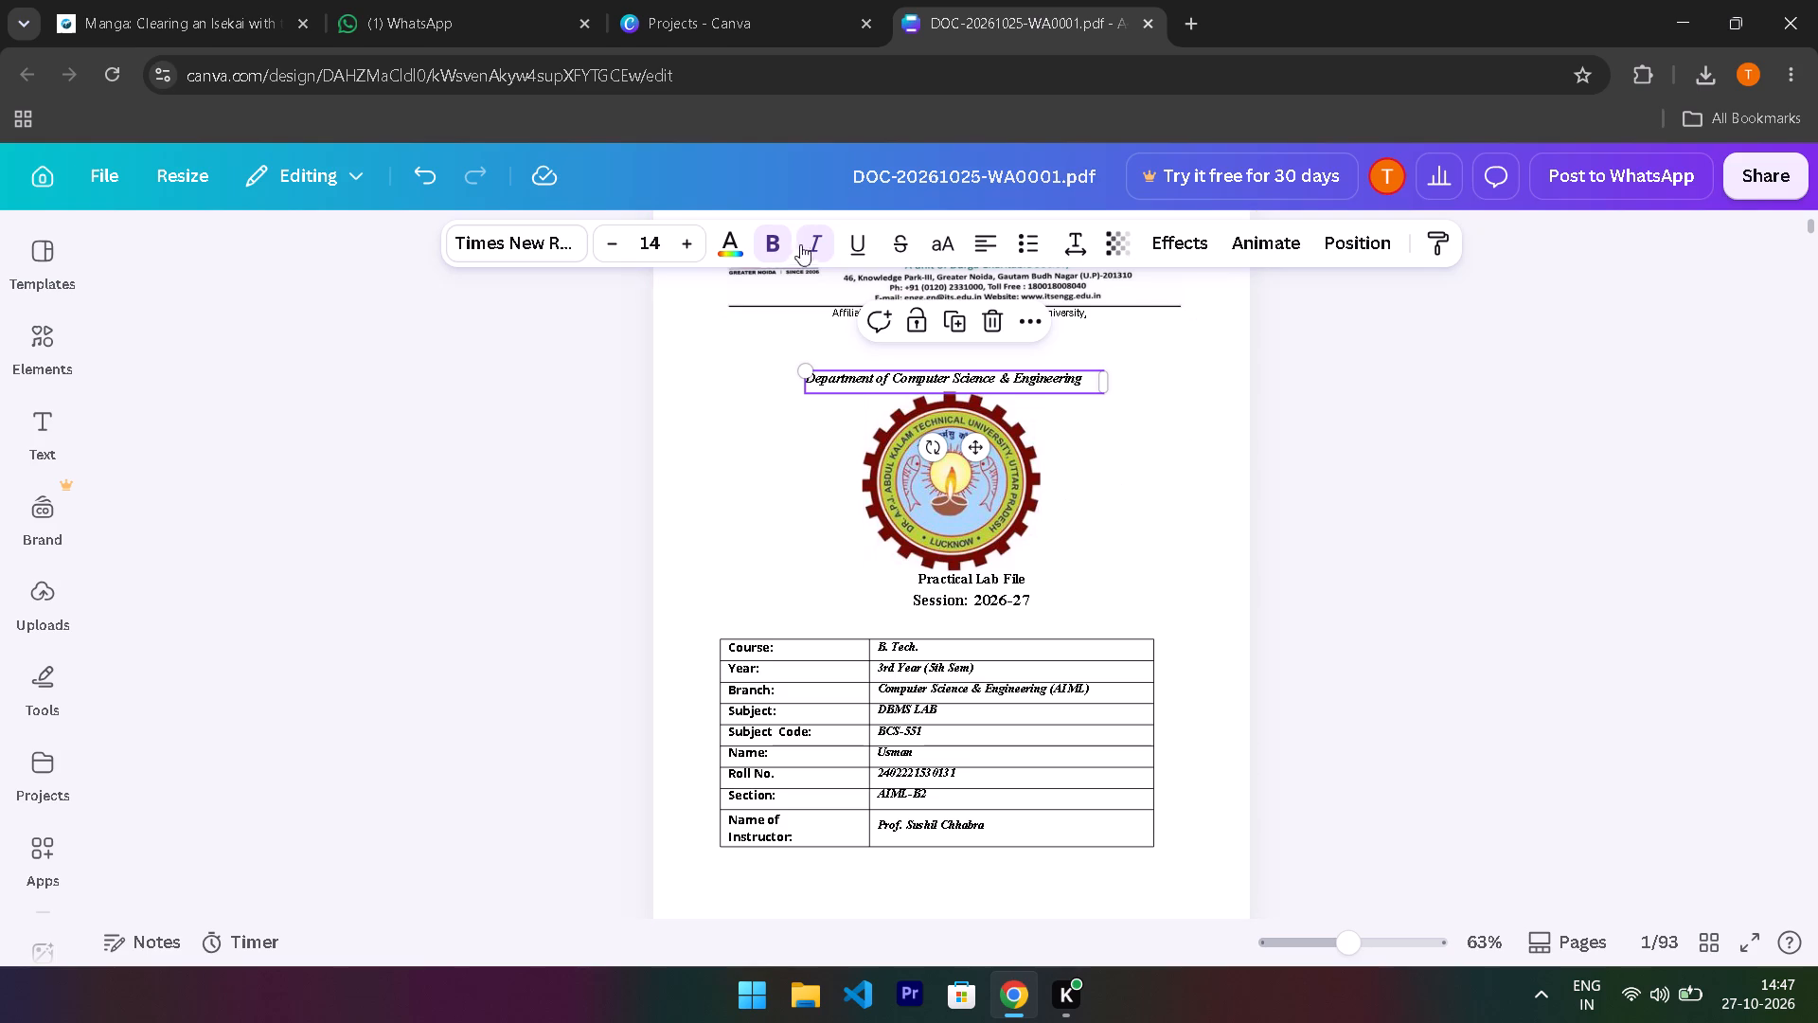
{"action": "left_click", "coordinate": [811, 249]}
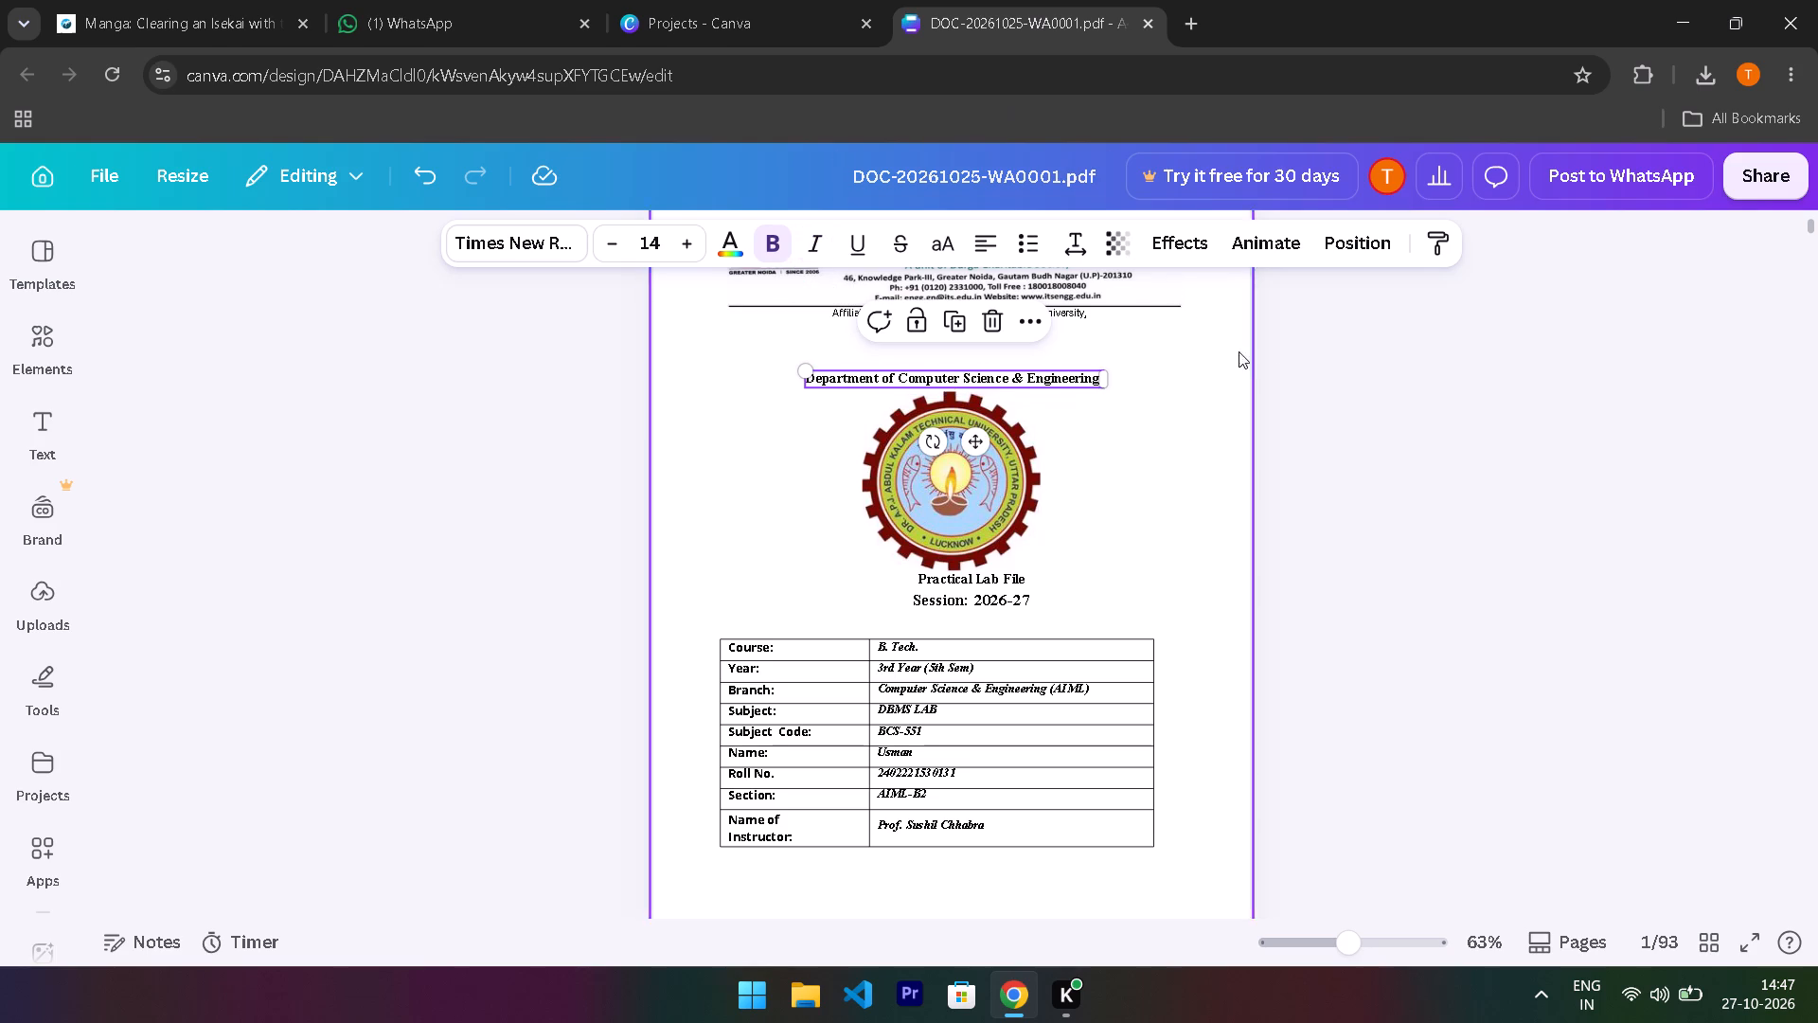
{"action": "left_click", "coordinate": [1276, 345]}
Remove the italics from the "Uttar Pradesh,Lucknow" line in the cover page header.
{"action": "left_click", "coordinate": [982, 328]}
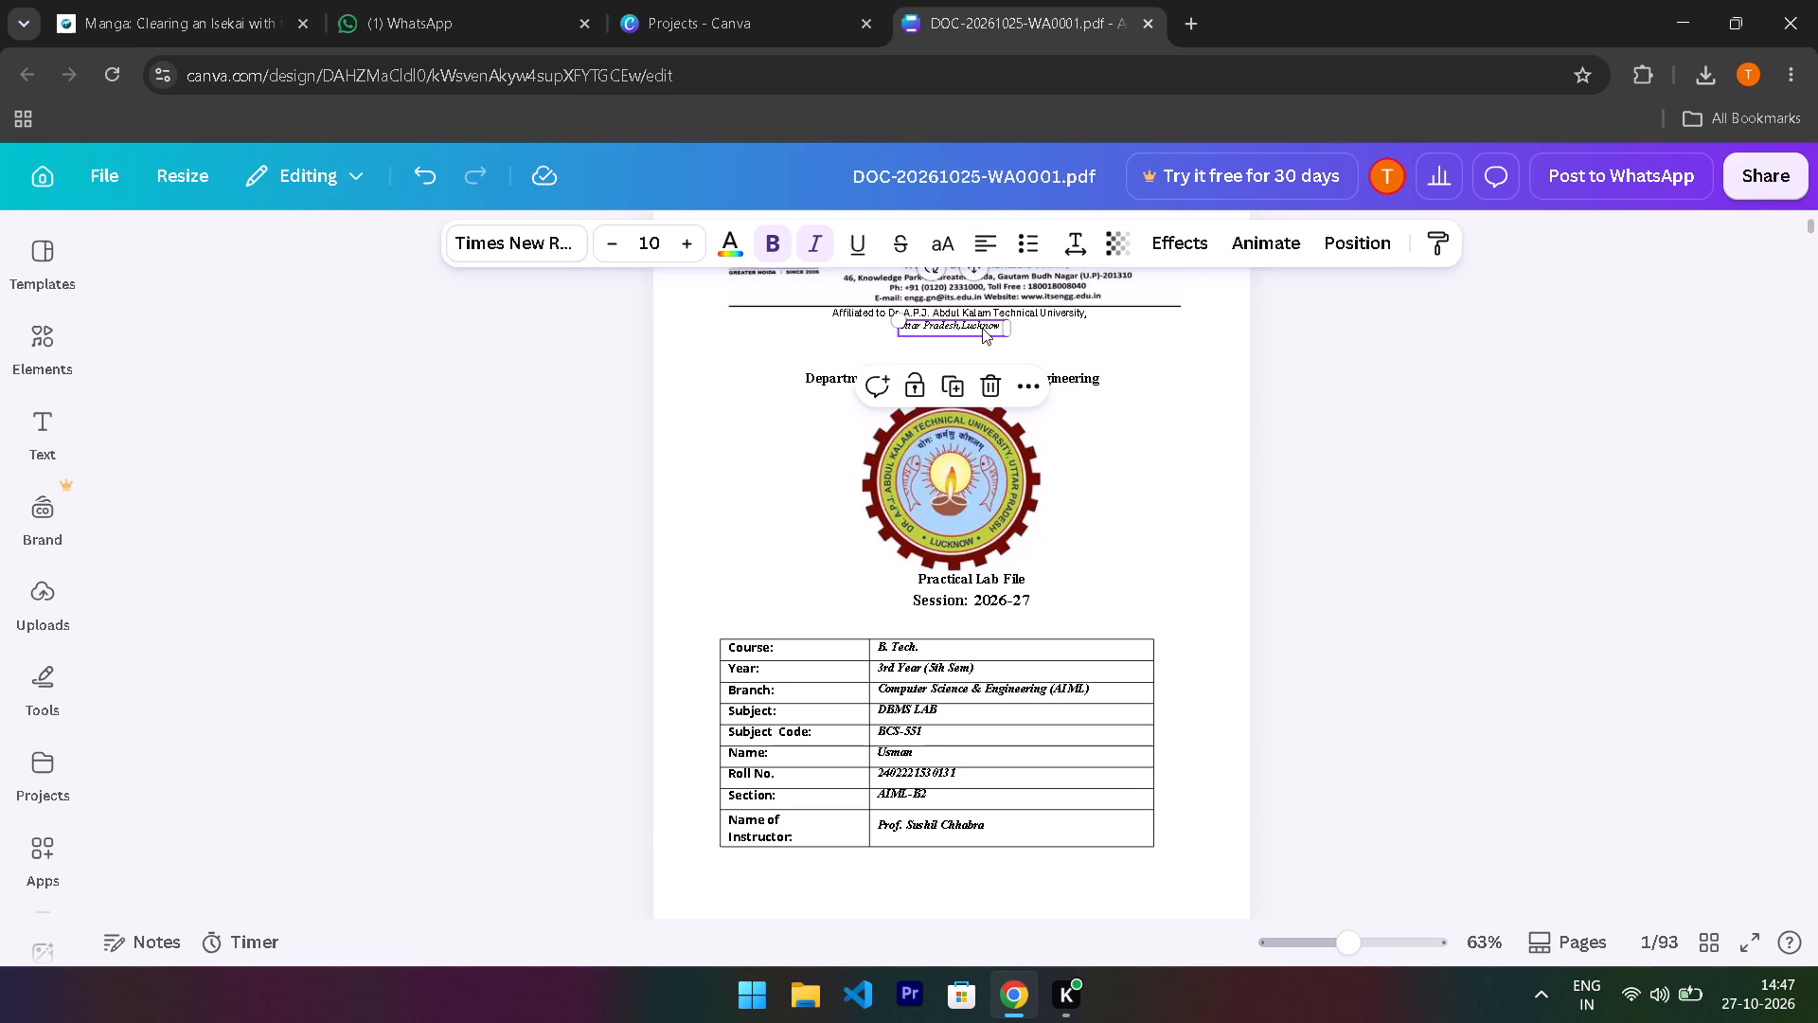
{"action": "left_click", "coordinate": [824, 246]}
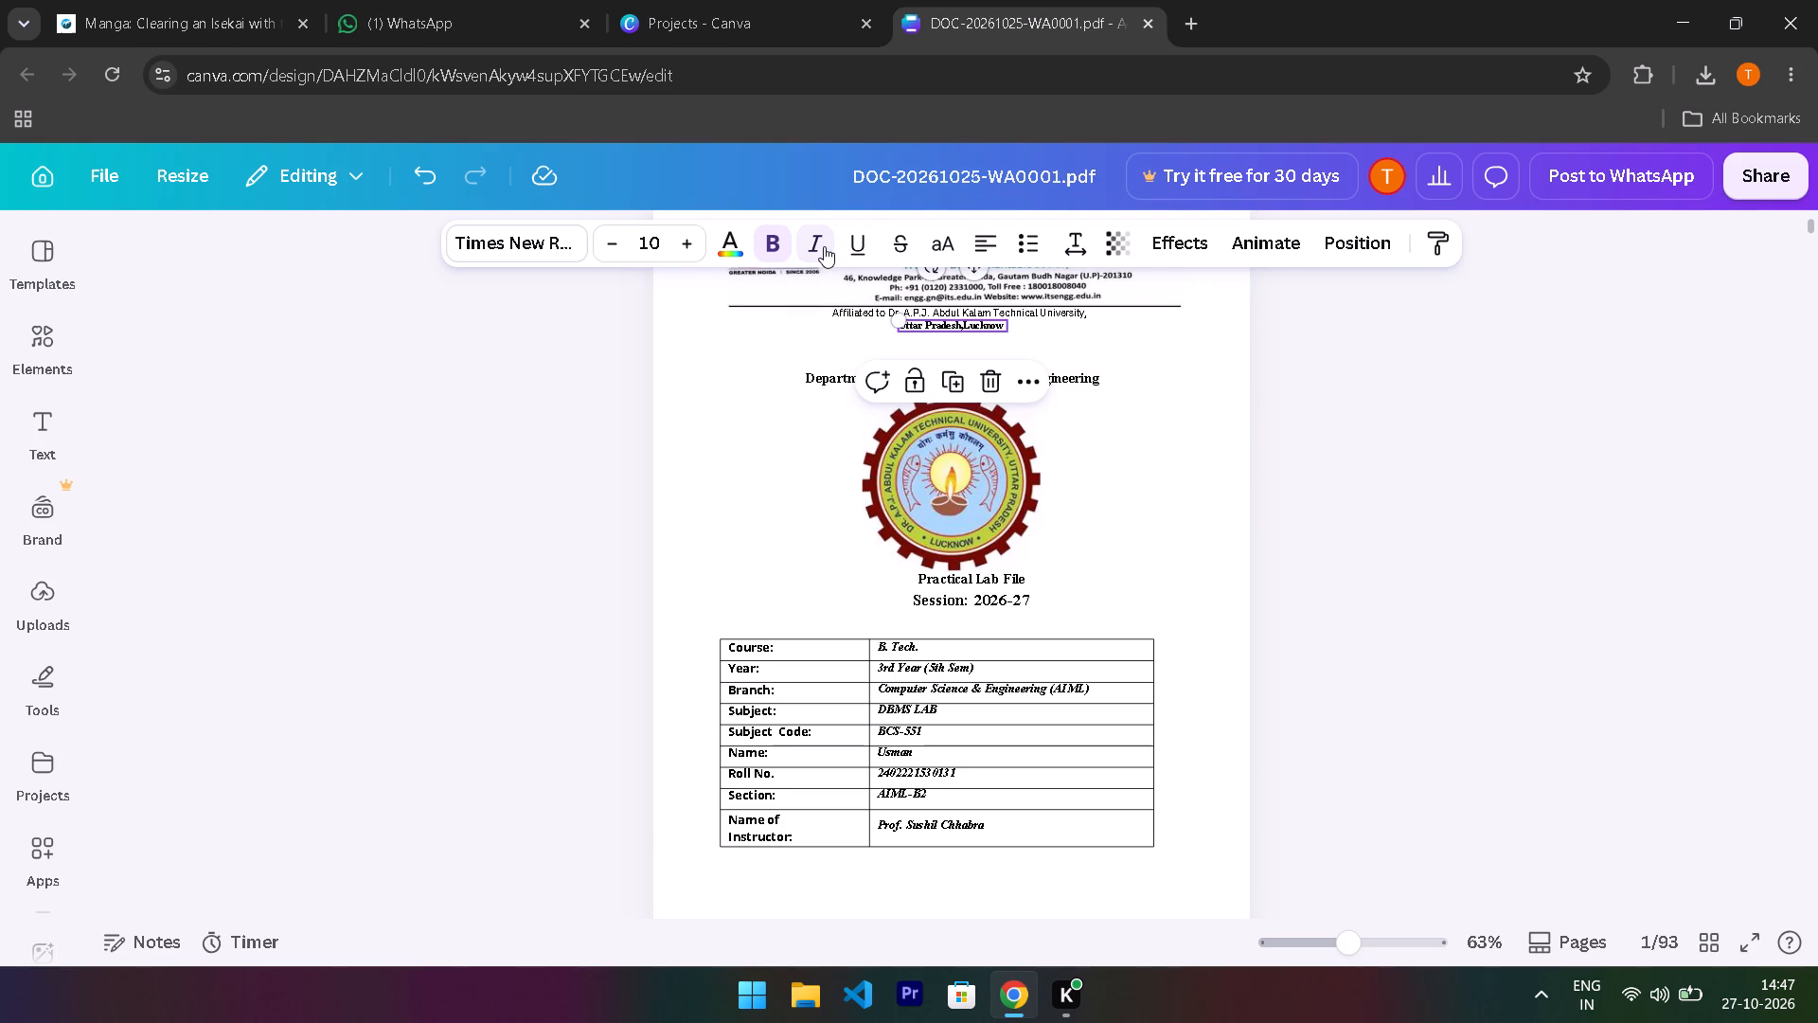
{"action": "left_click", "coordinate": [1331, 337]}
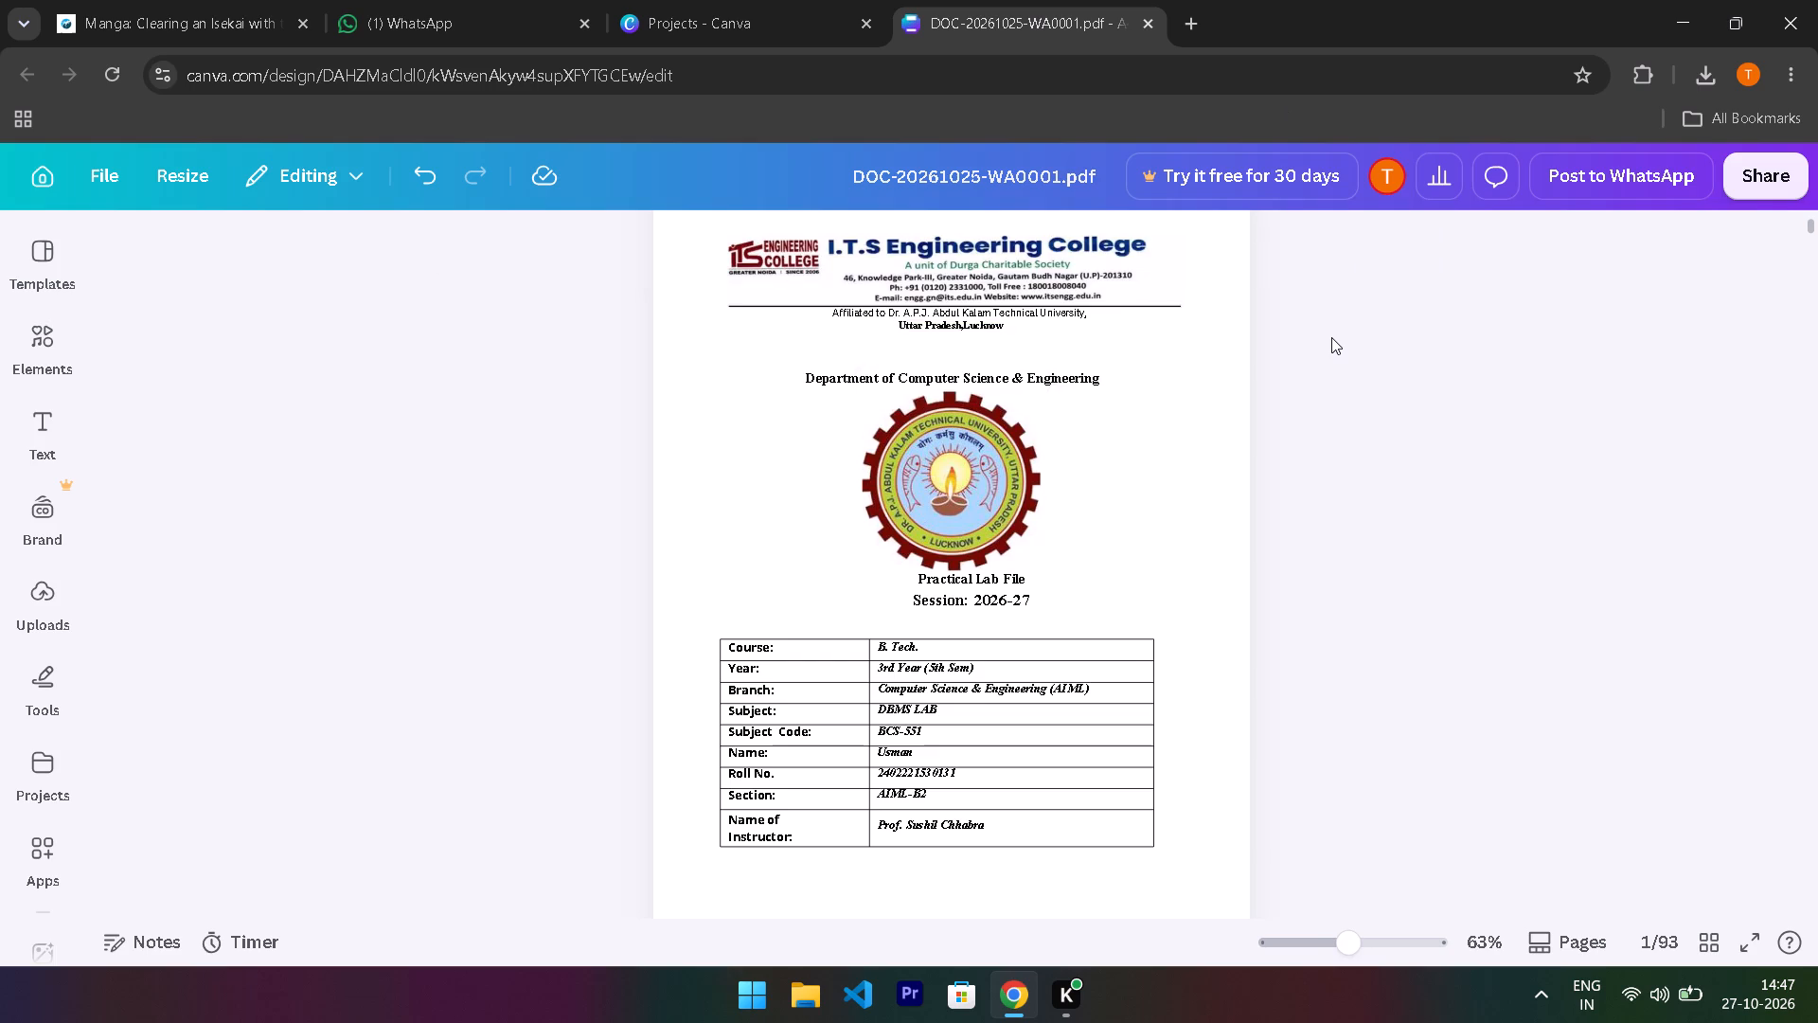
Centre the university logo and the "Practical Lab File / Session: 2026-27" text box horizontally on the page.
{"action": "scroll", "coordinate": [1331, 337], "scroll_direction": "down", "scroll_amount": 1}
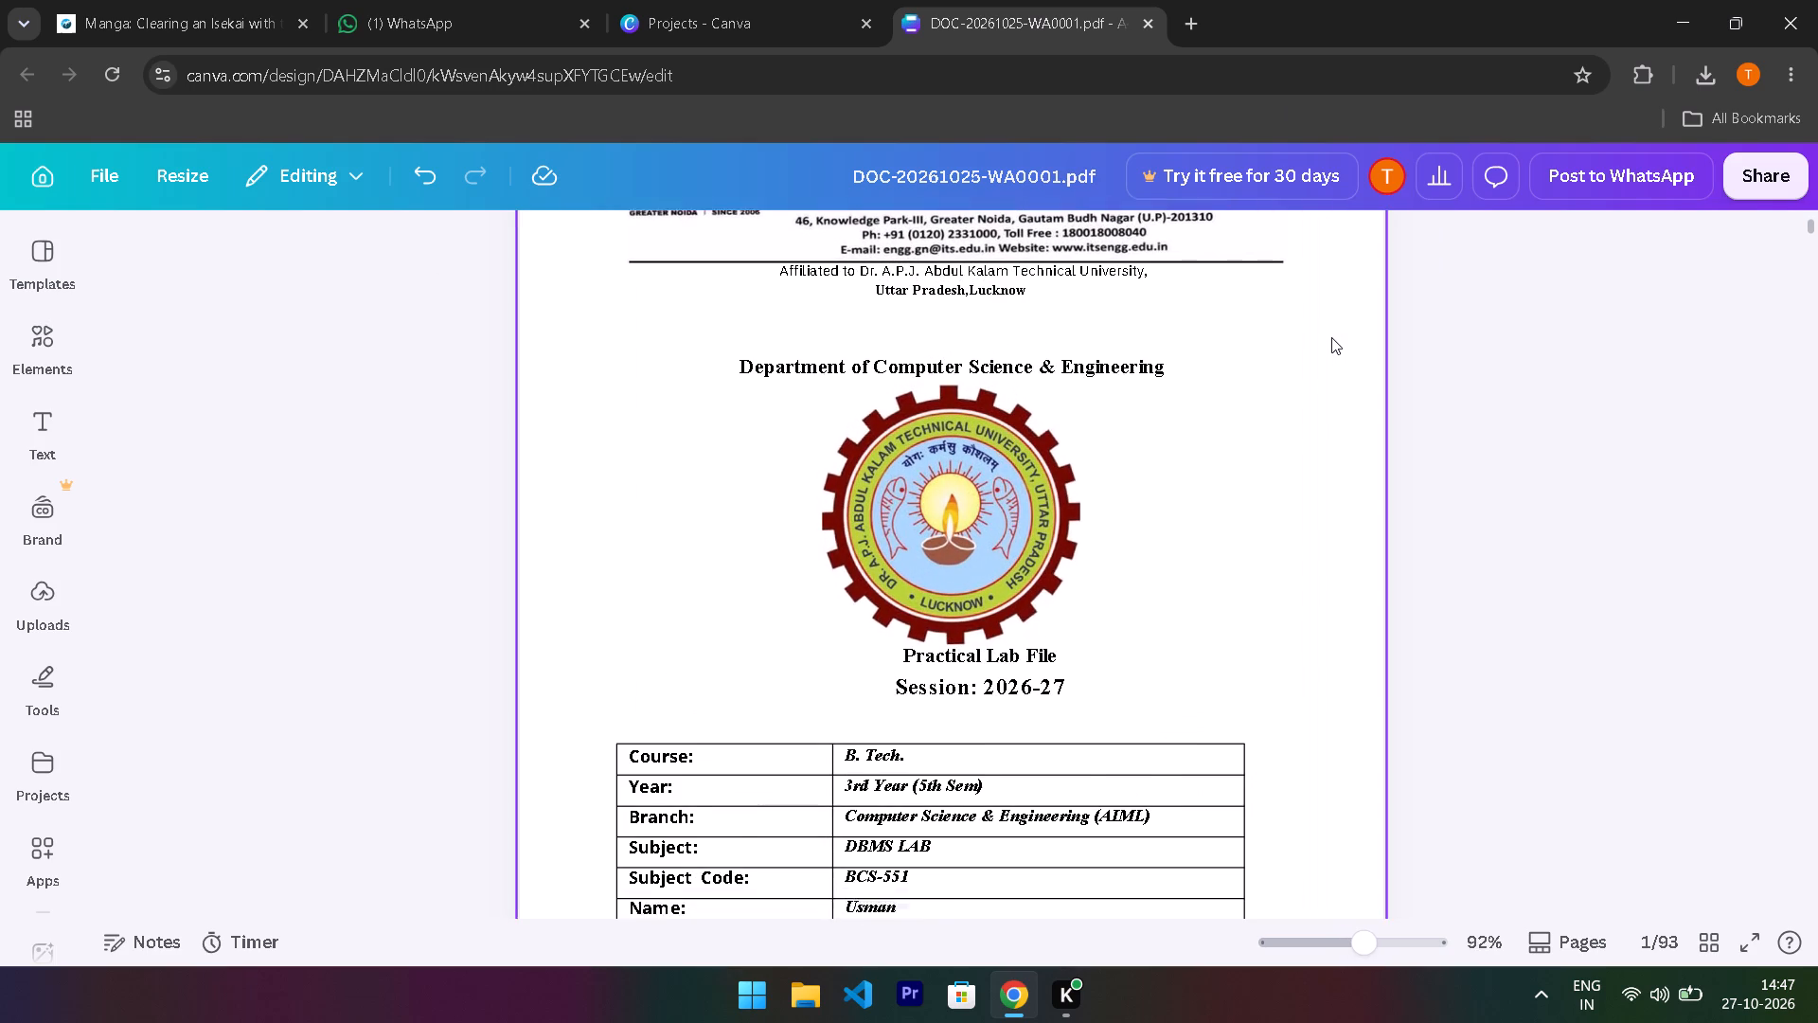
{"action": "scroll", "coordinate": [1331, 337], "scroll_direction": "down", "scroll_amount": 2}
{"action": "scroll", "coordinate": [1331, 337], "scroll_direction": "up", "scroll_amount": 2}
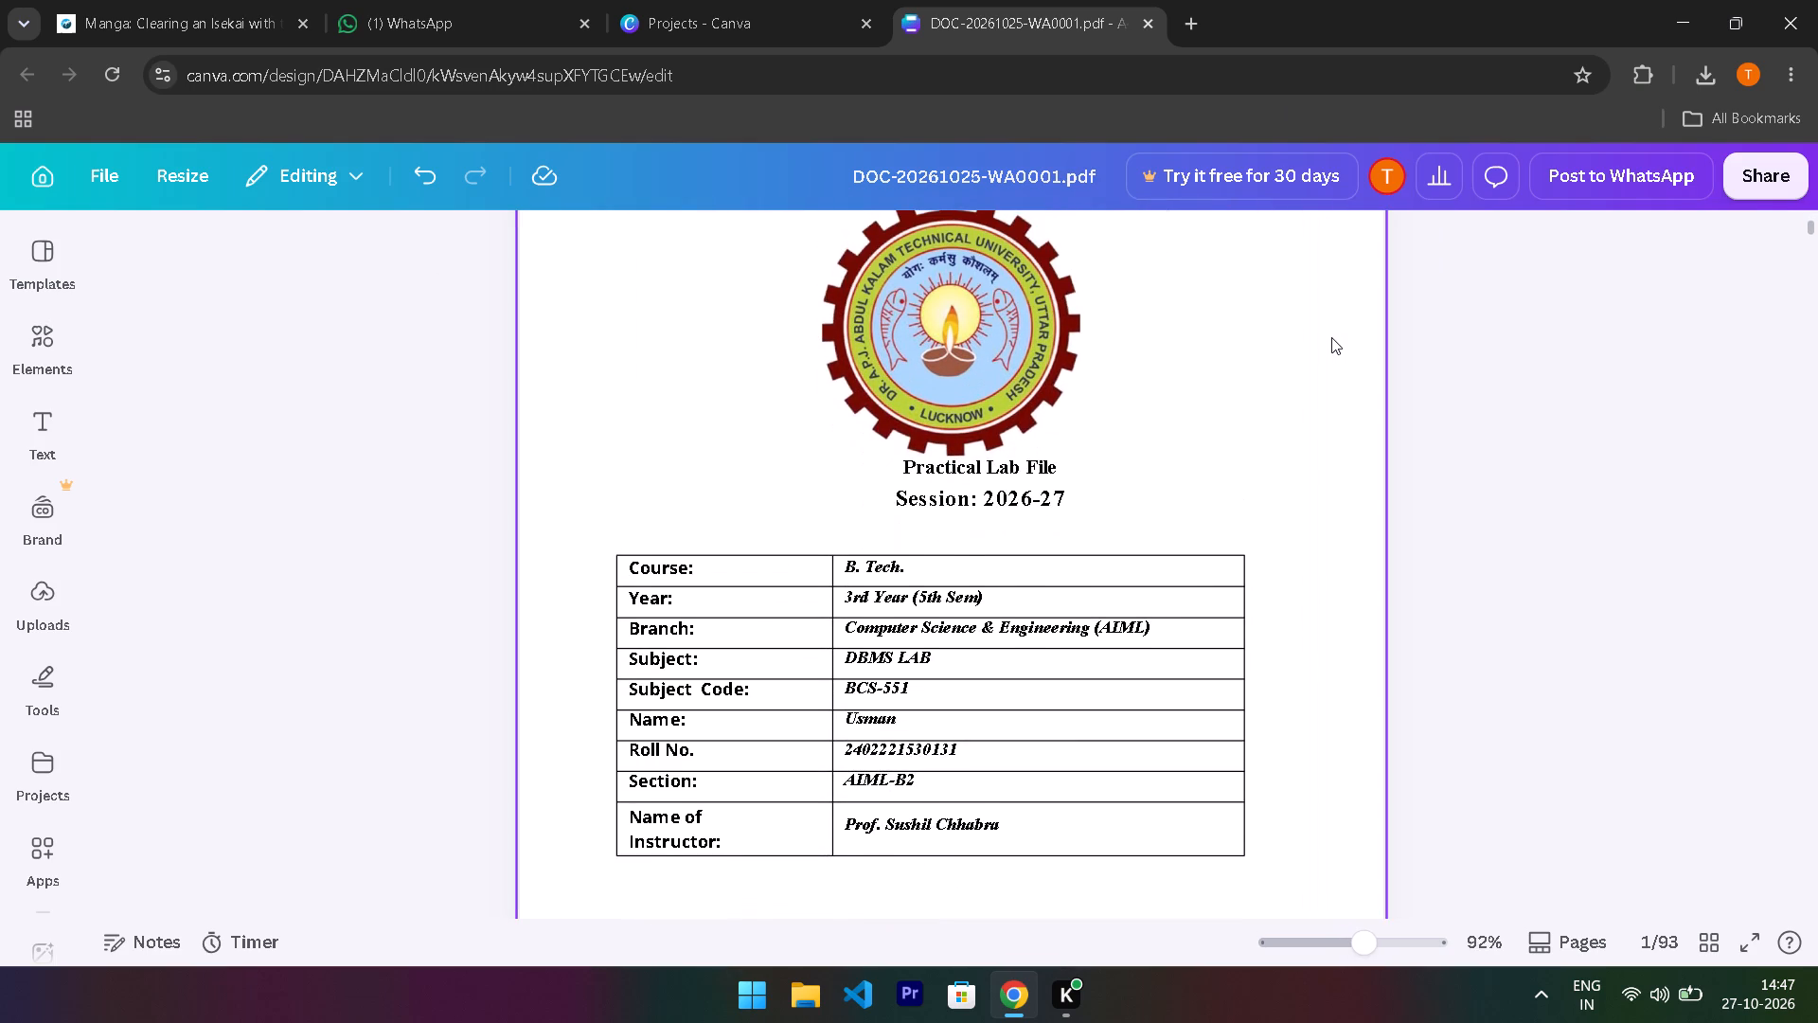
{"action": "scroll", "coordinate": [1331, 337], "scroll_direction": "up", "scroll_amount": 1}
{"action": "left_click", "coordinate": [1003, 308]}
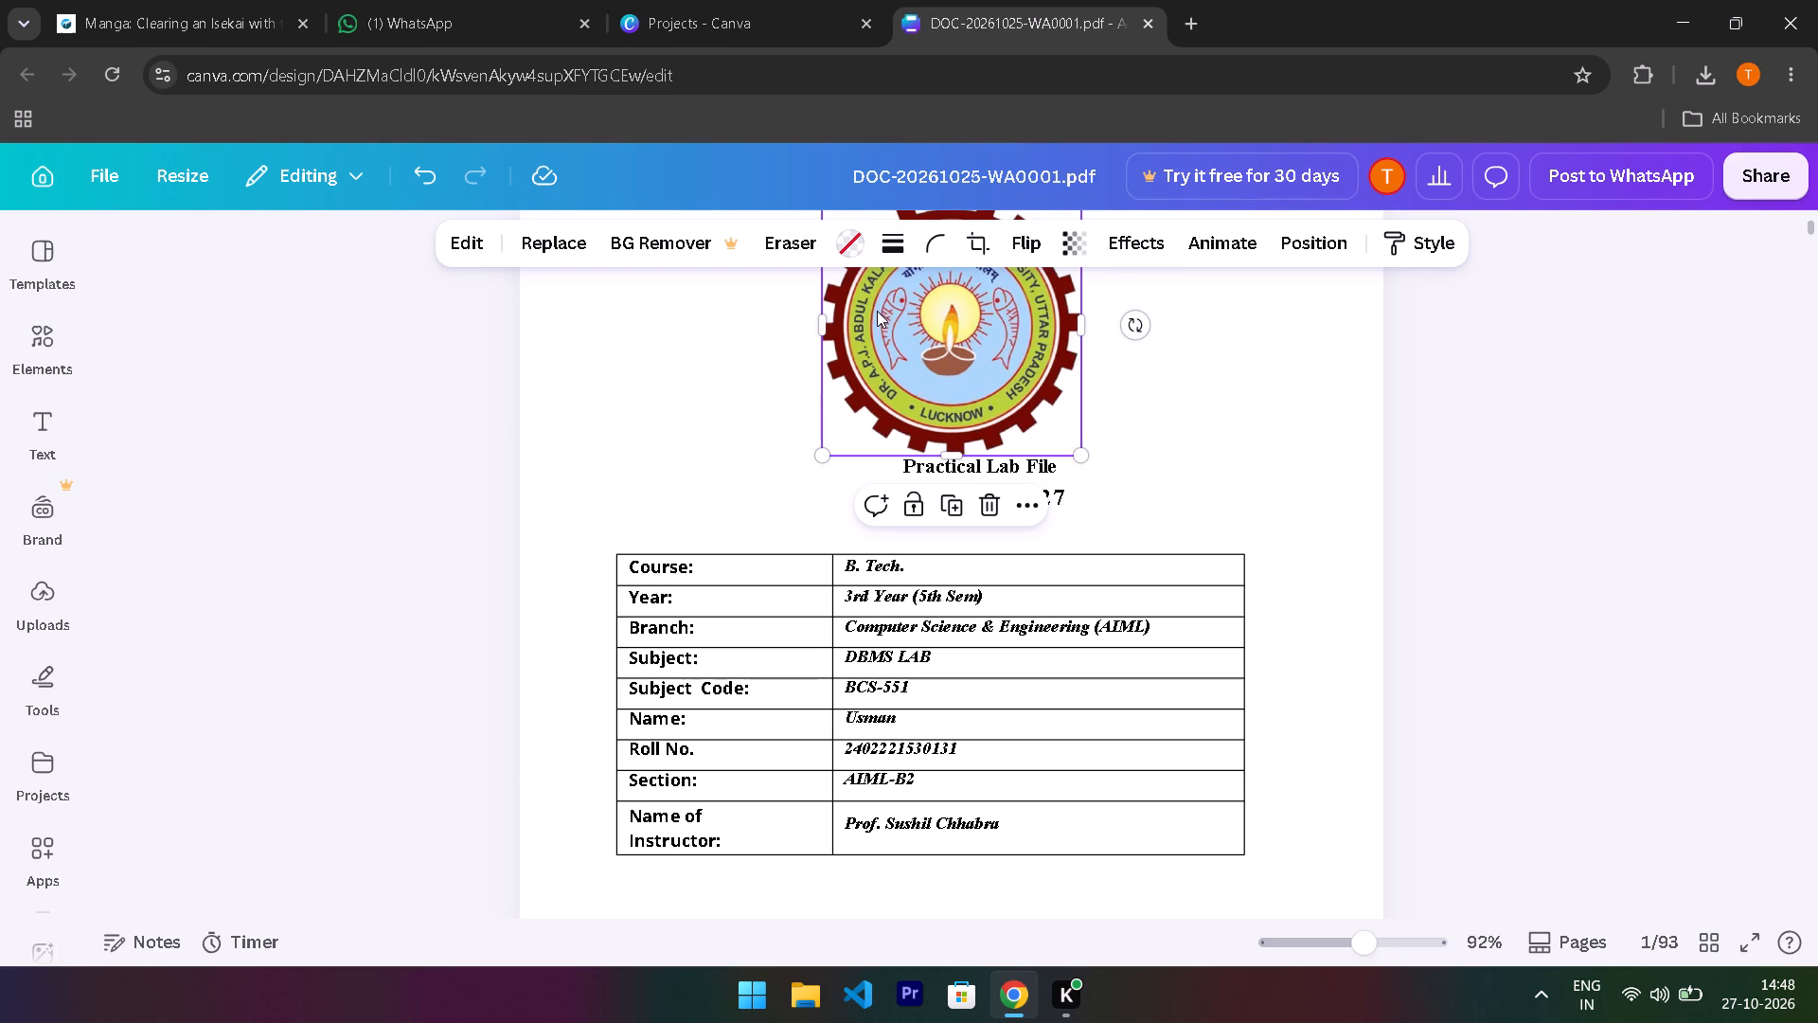
{"action": "left_click", "coordinate": [1310, 224]}
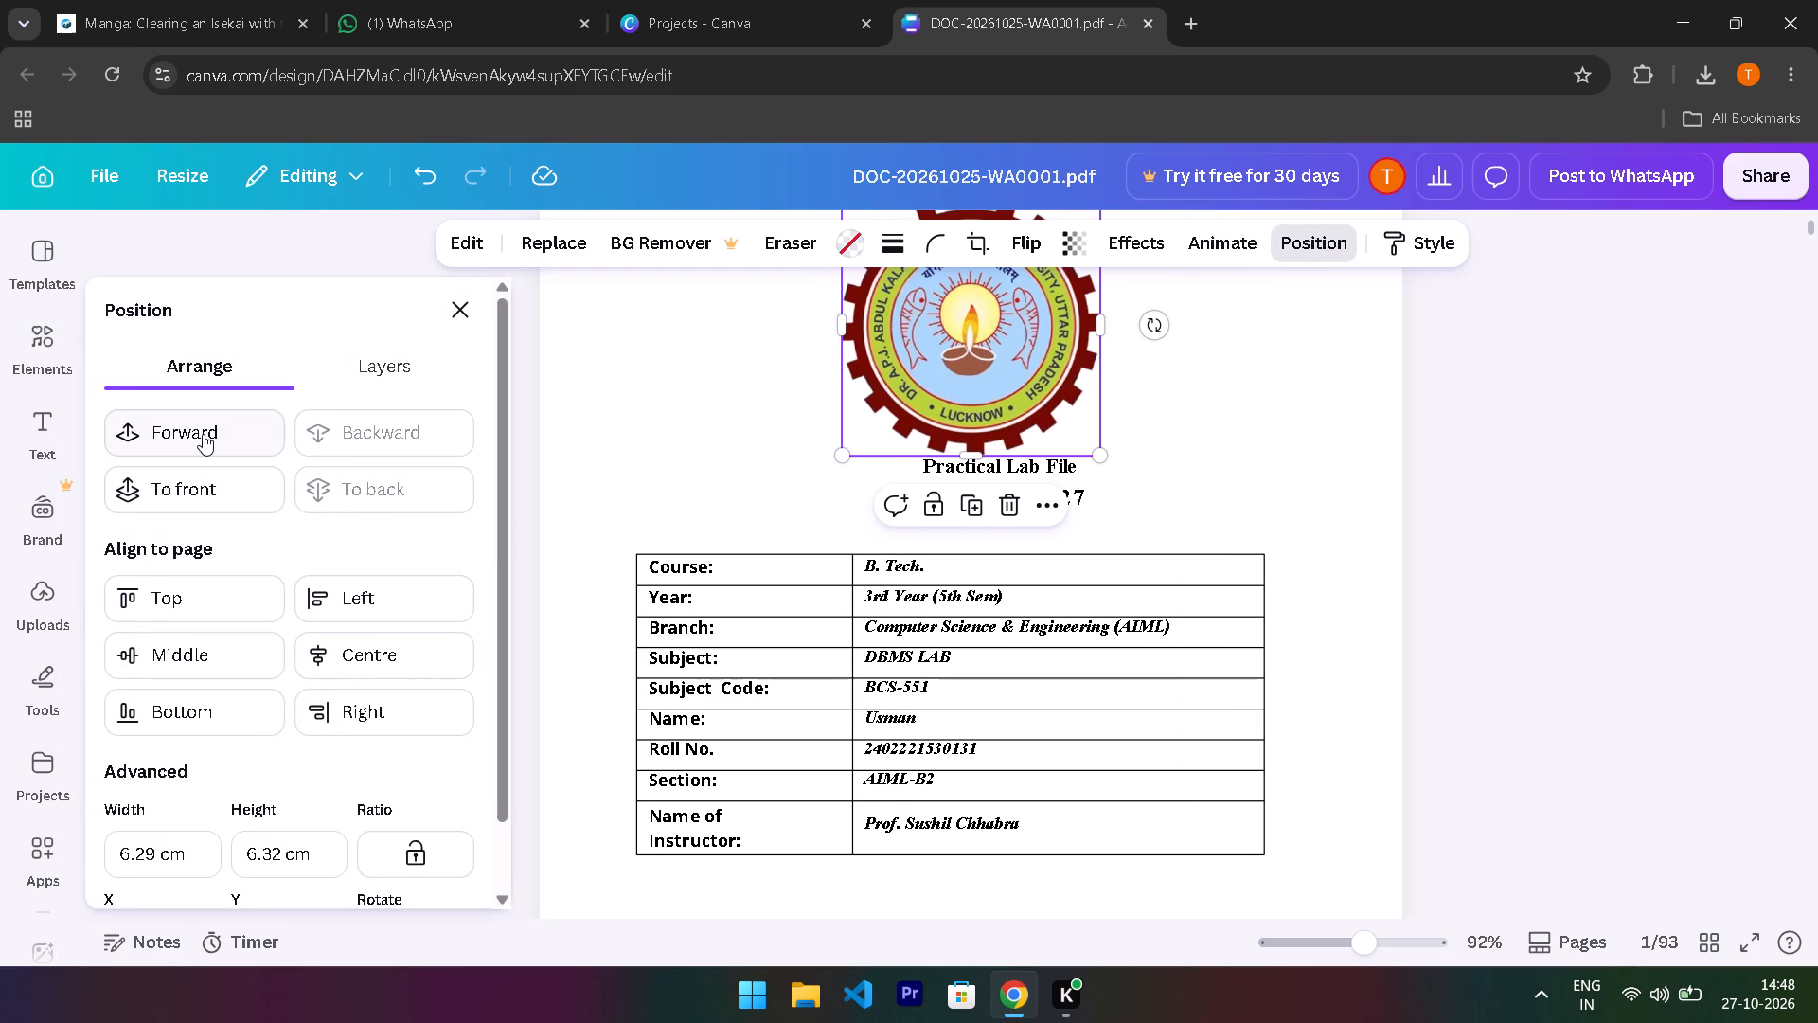
{"action": "left_click", "coordinate": [313, 655]}
{"action": "left_click", "coordinate": [986, 476]}
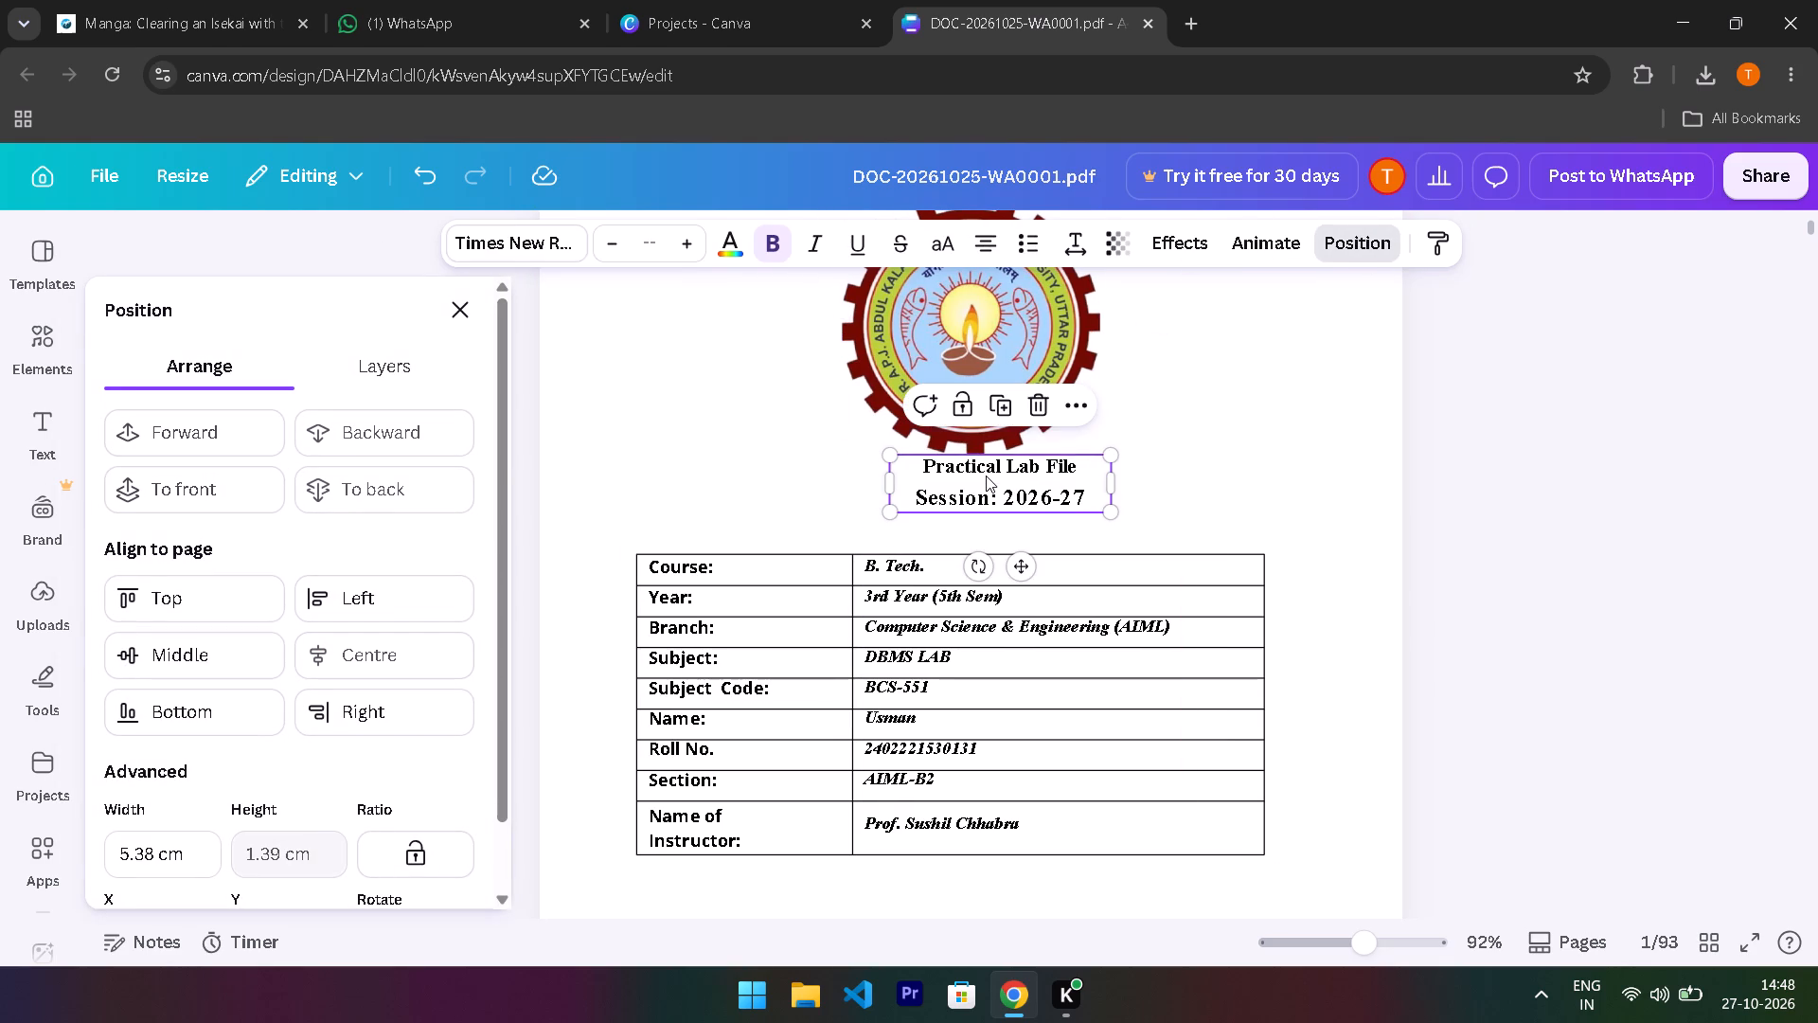
{"action": "left_click", "coordinate": [372, 642]}
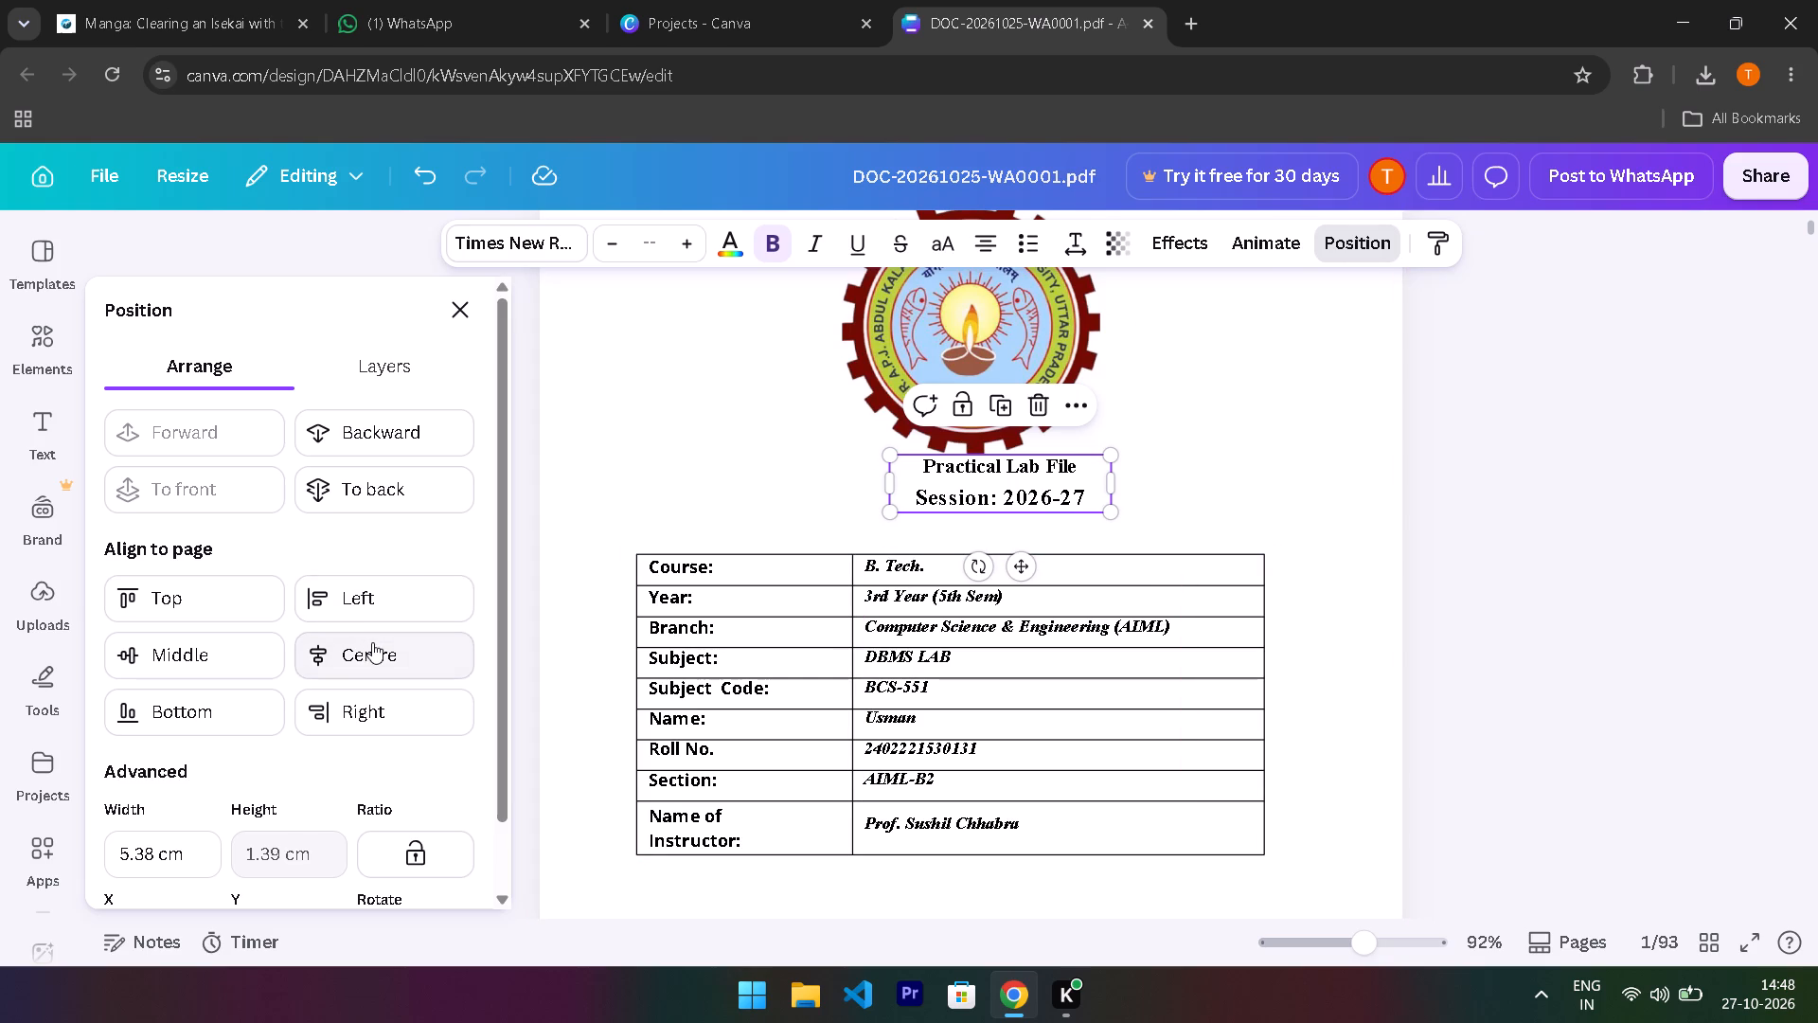
Centre the "Department of Computer Science & Engineering" heading and both affiliation lines under the college banner horizontally on the page.
{"action": "scroll", "coordinate": [1126, 469], "scroll_direction": "up", "scroll_amount": 2}
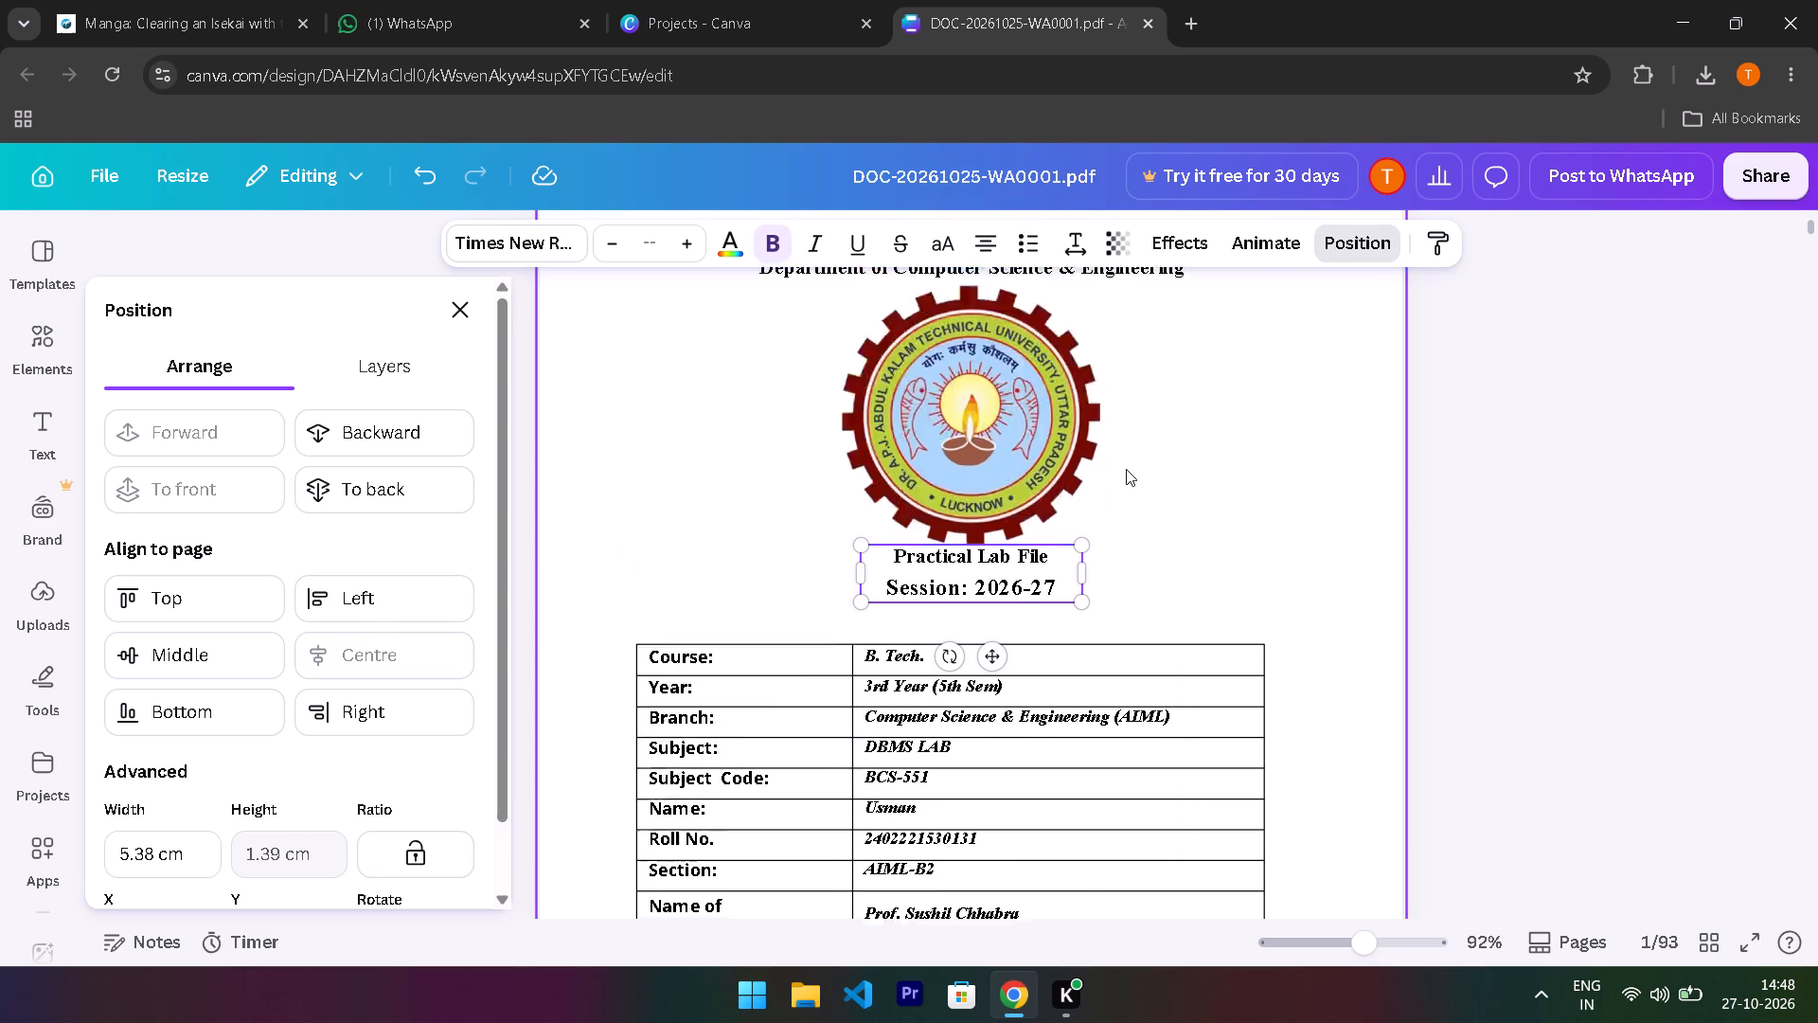
{"action": "scroll", "coordinate": [1126, 469], "scroll_direction": "up", "scroll_amount": 2}
{"action": "left_click", "coordinate": [971, 613]}
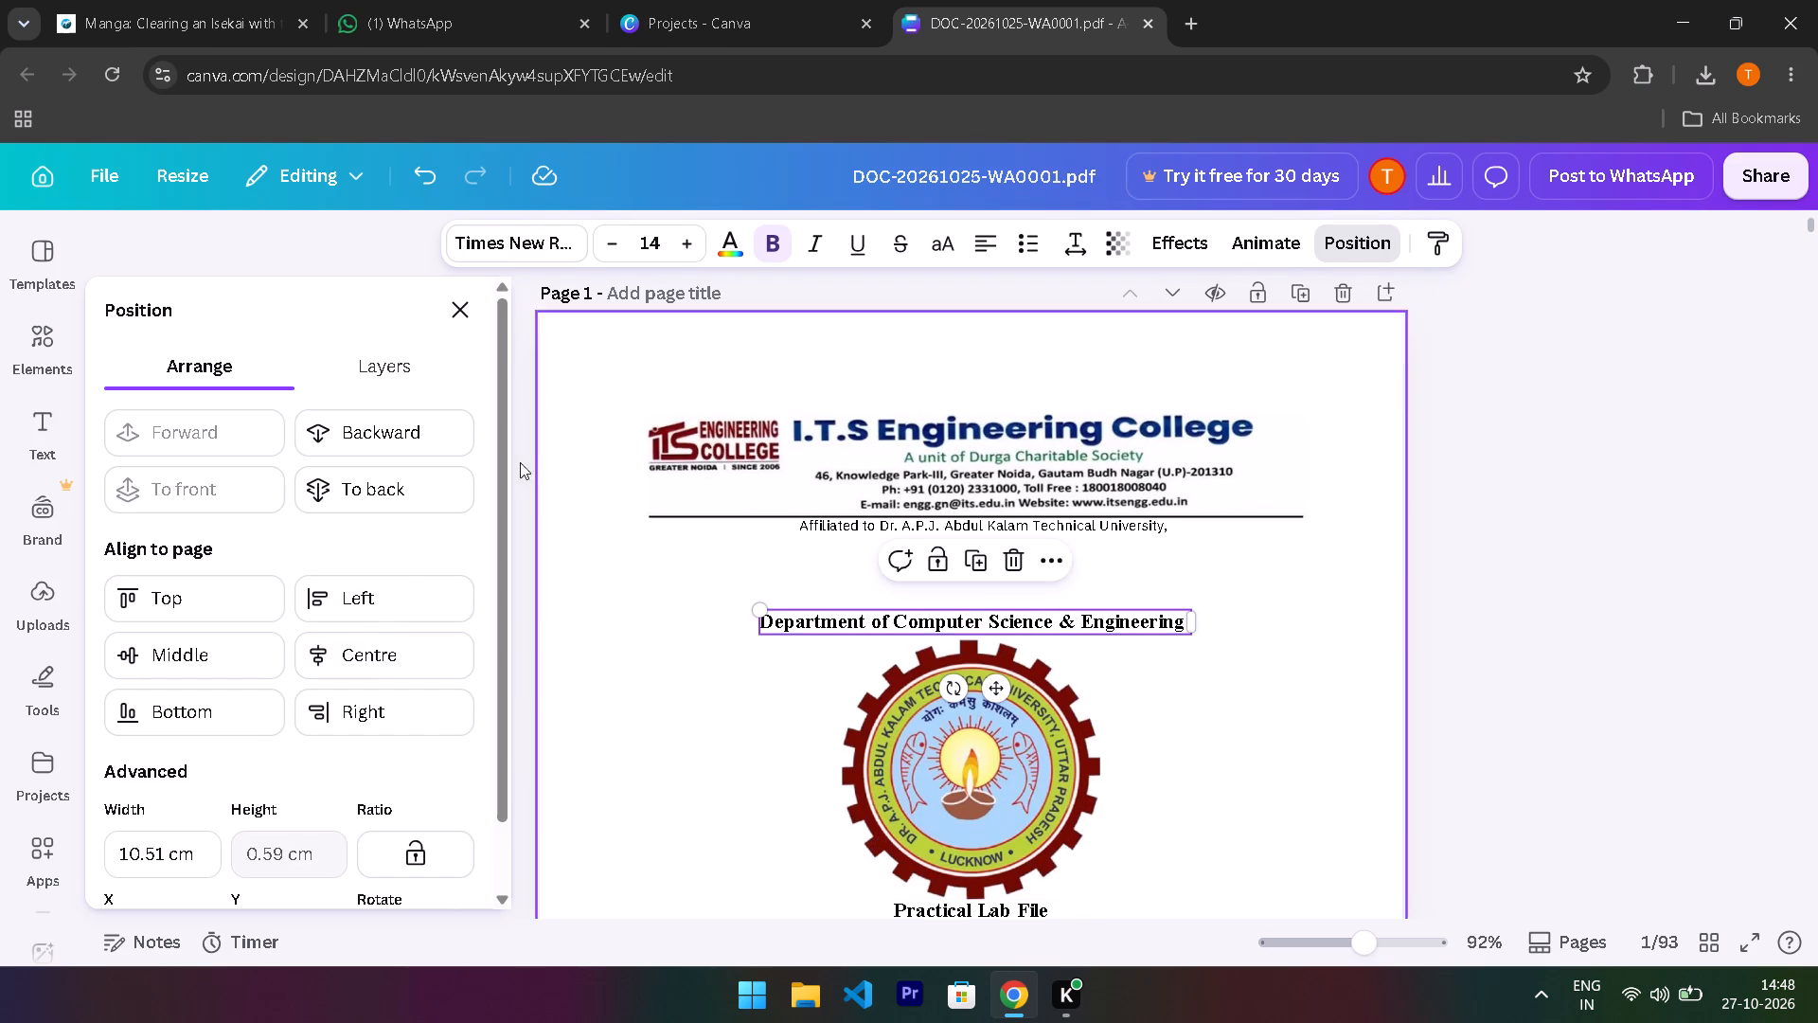
{"action": "left_click", "coordinate": [385, 634]}
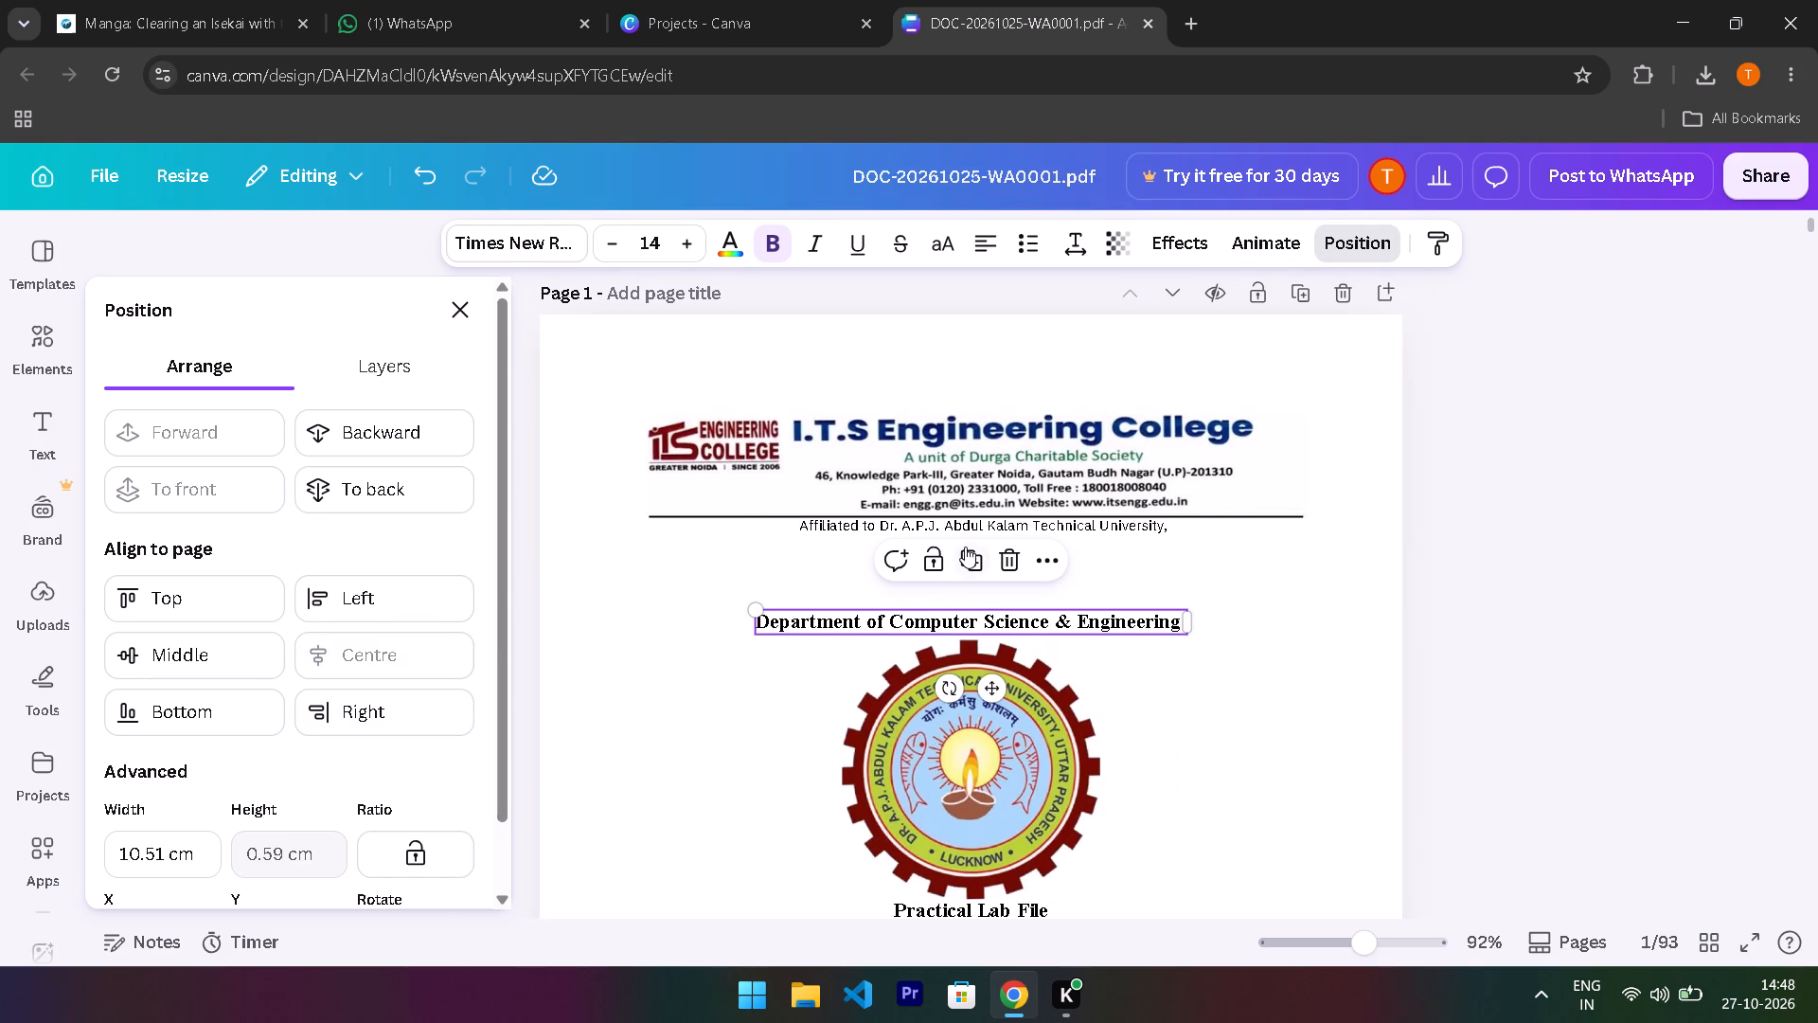
{"action": "left_click", "coordinate": [981, 524]}
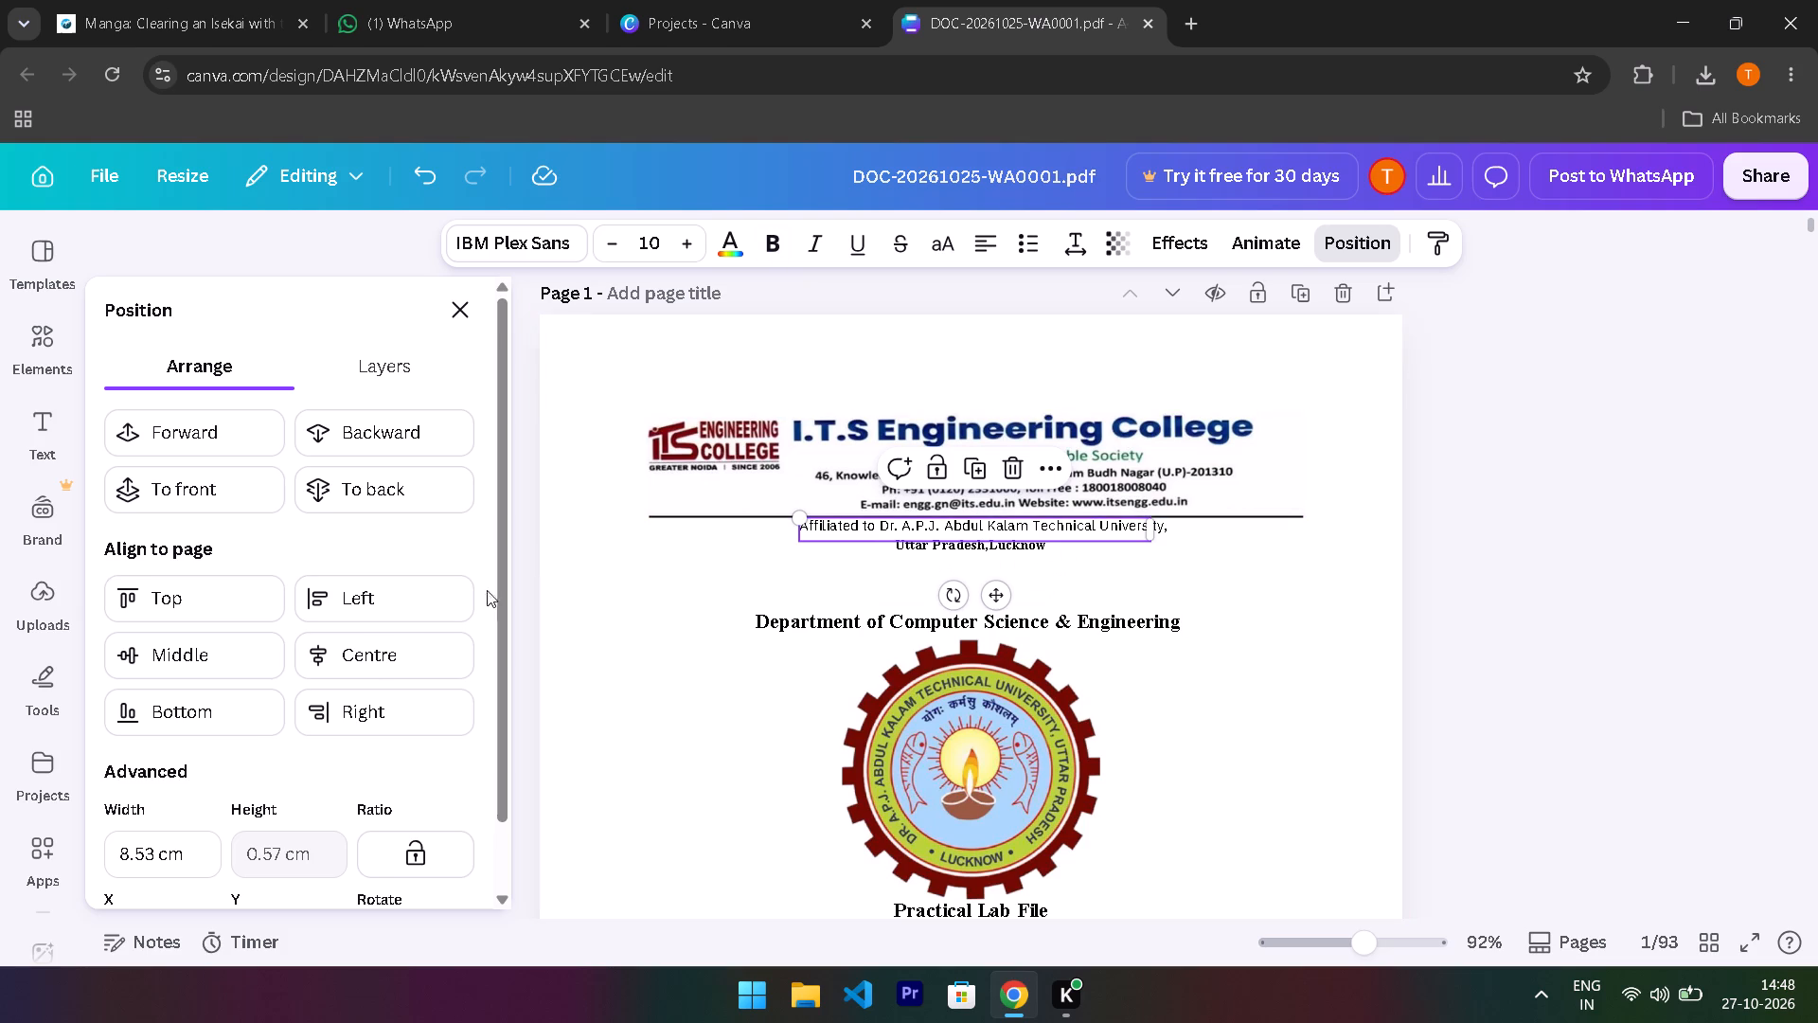
{"action": "left_click", "coordinate": [397, 673]}
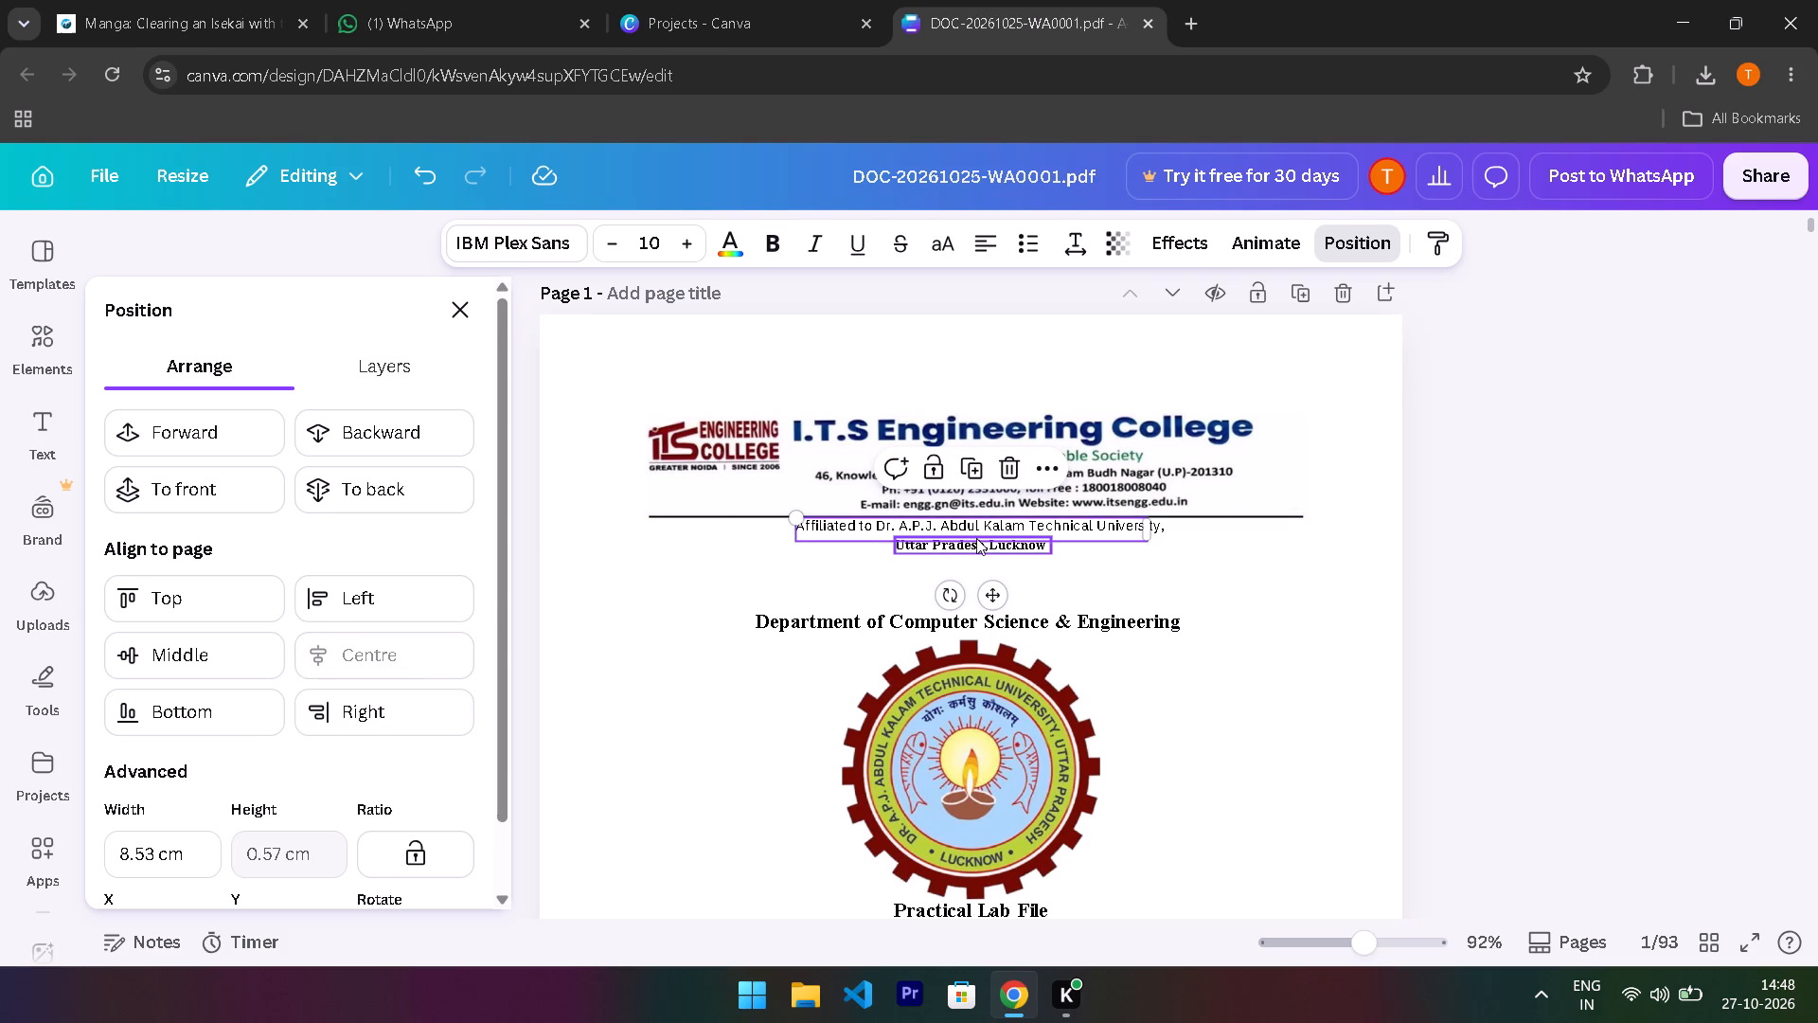
{"action": "left_click", "coordinate": [977, 537]}
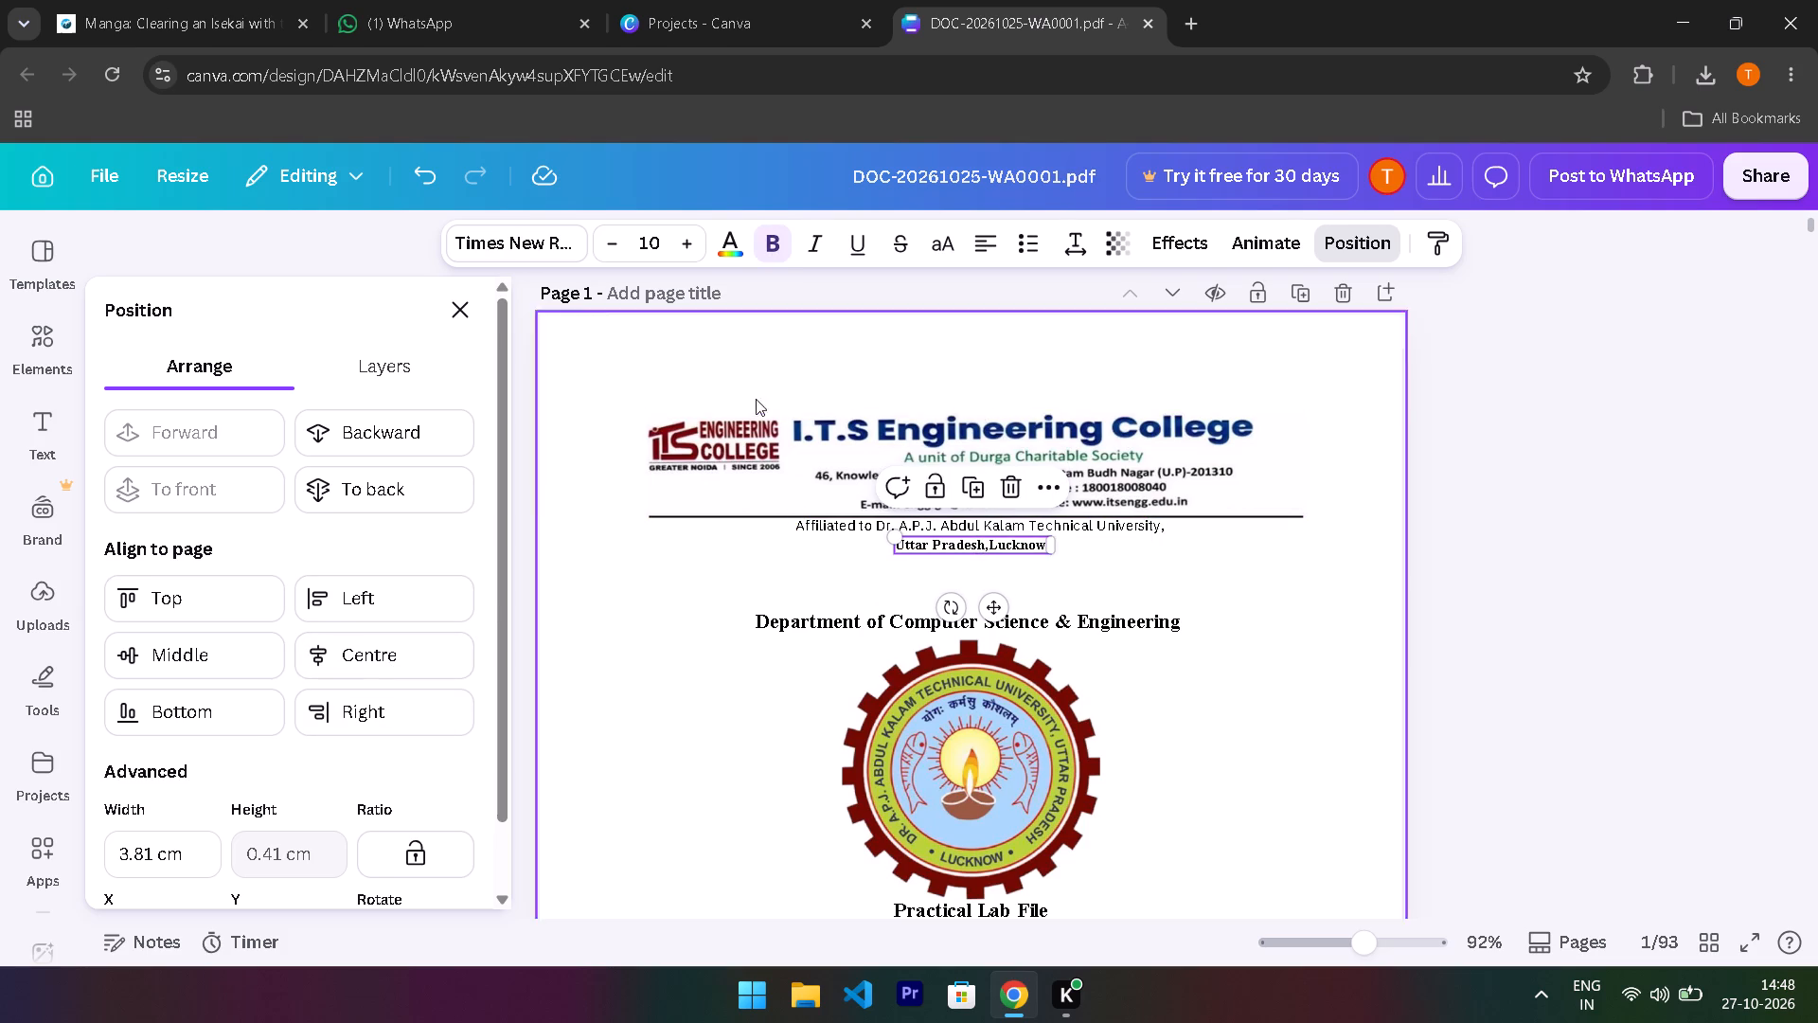
{"action": "left_click", "coordinate": [390, 650]}
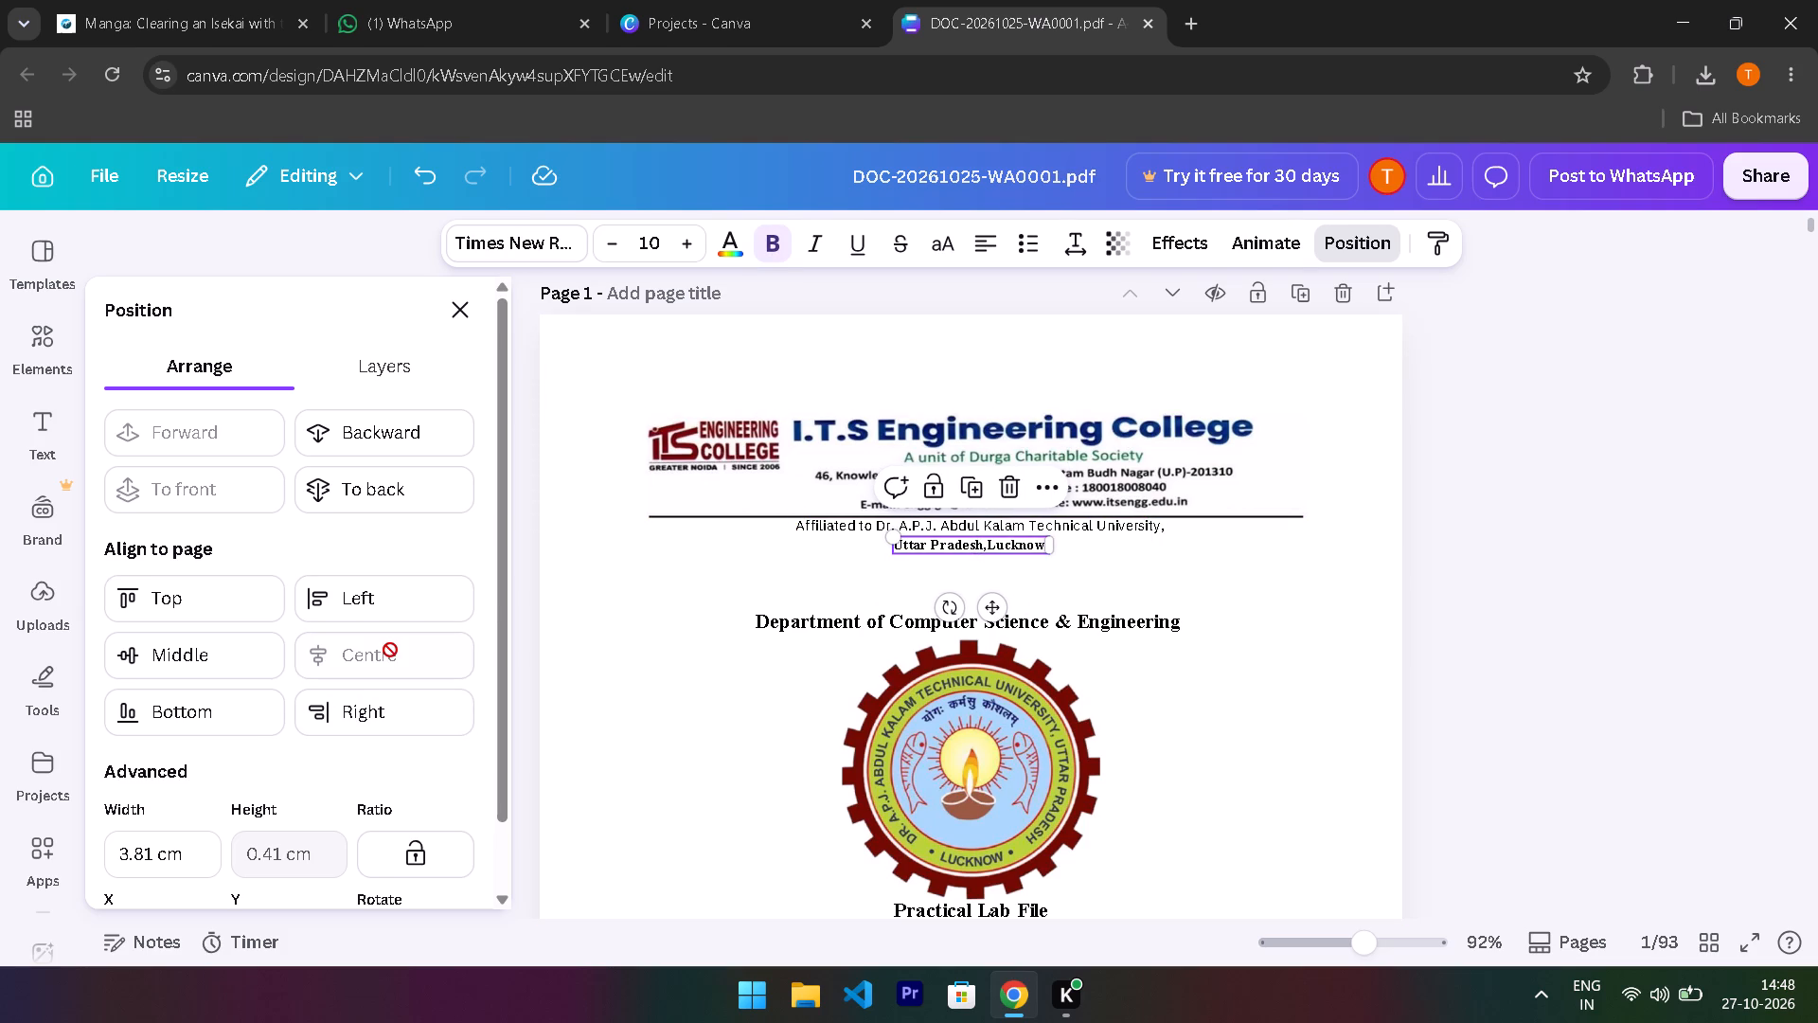
{"action": "left_click", "coordinate": [1470, 594]}
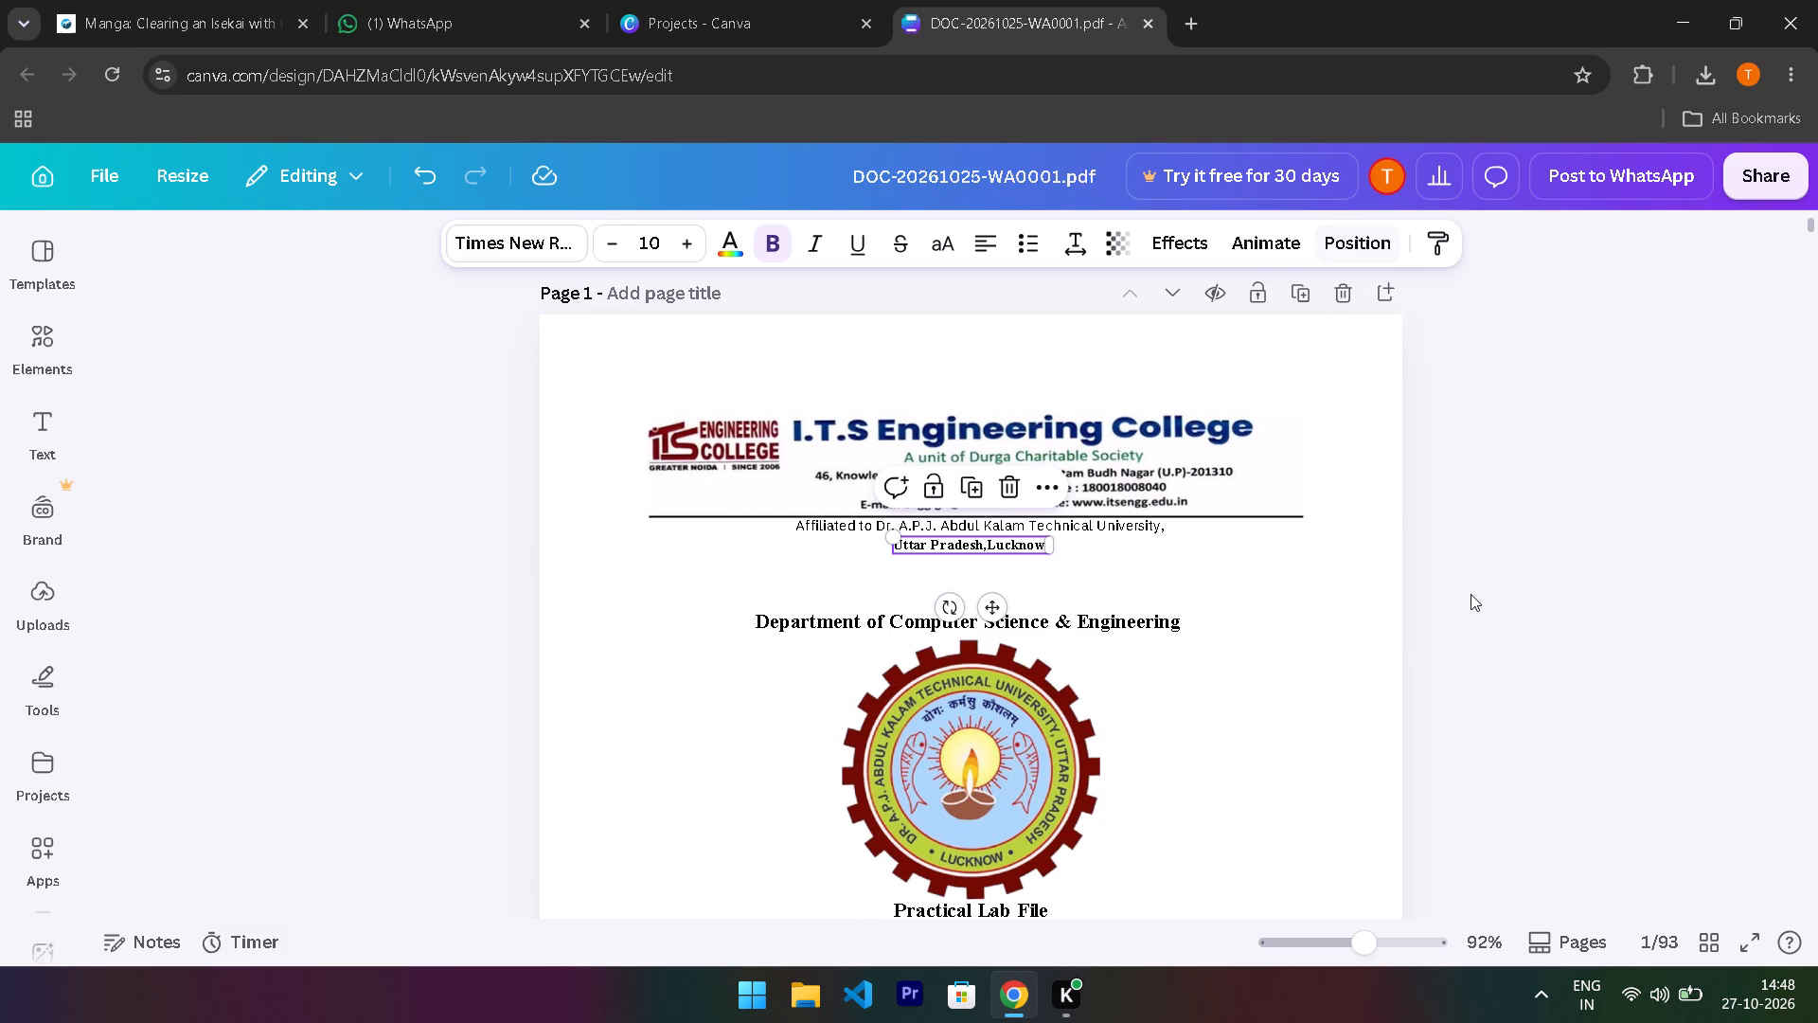
Remove the italics from the table's value text, from "B. Tech." down to "AIML-B2".
{"action": "scroll", "coordinate": [1470, 594], "scroll_direction": "down", "scroll_amount": 5}
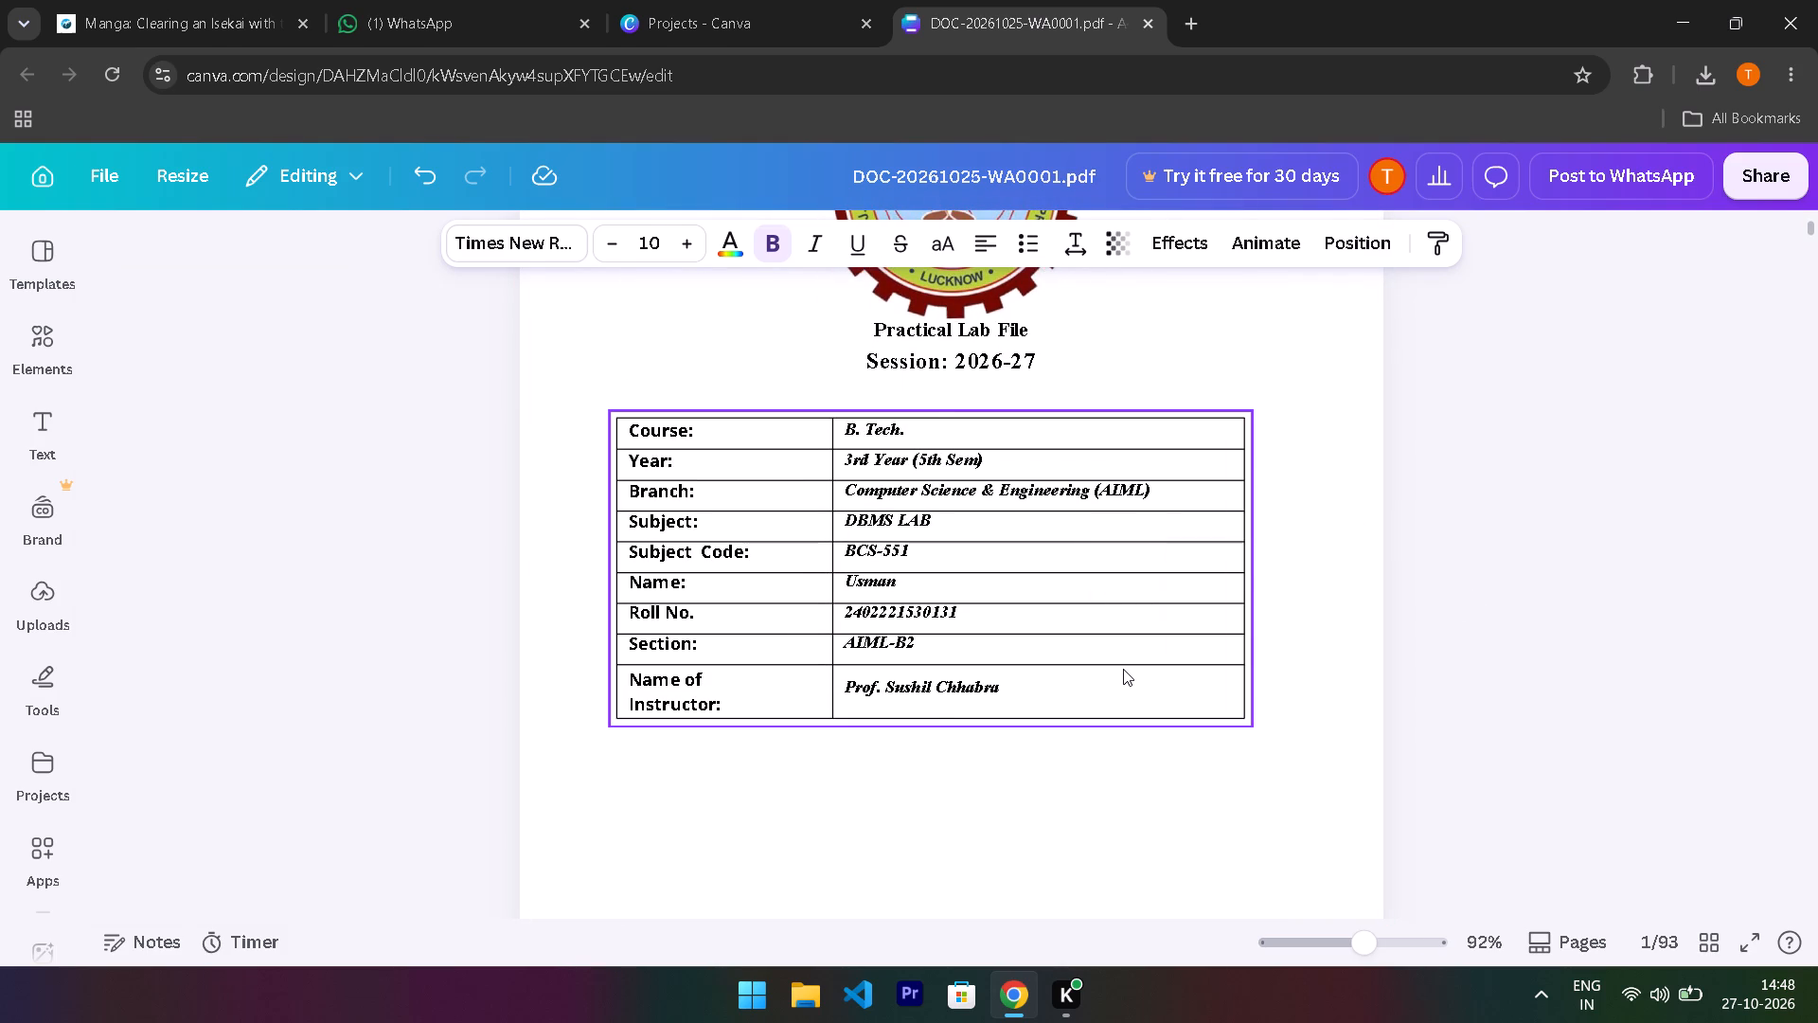
{"action": "left_click", "coordinate": [1123, 667]}
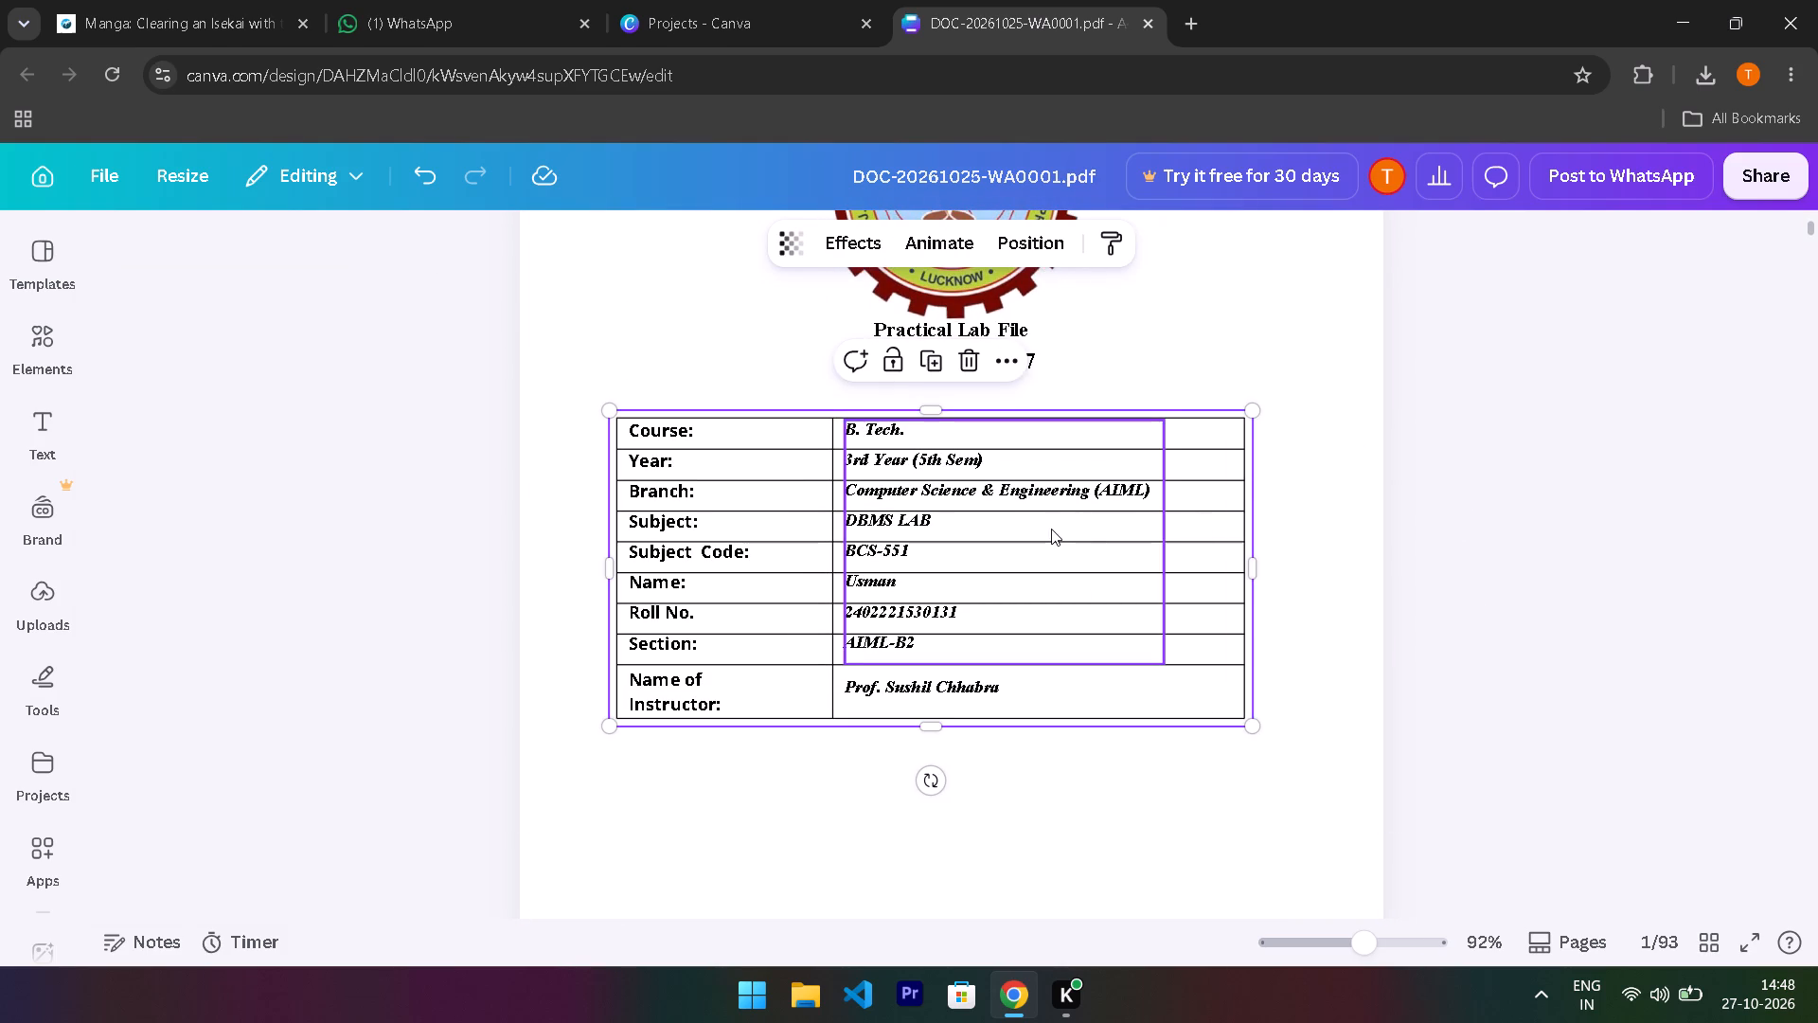
{"action": "left_click", "coordinate": [1051, 529]}
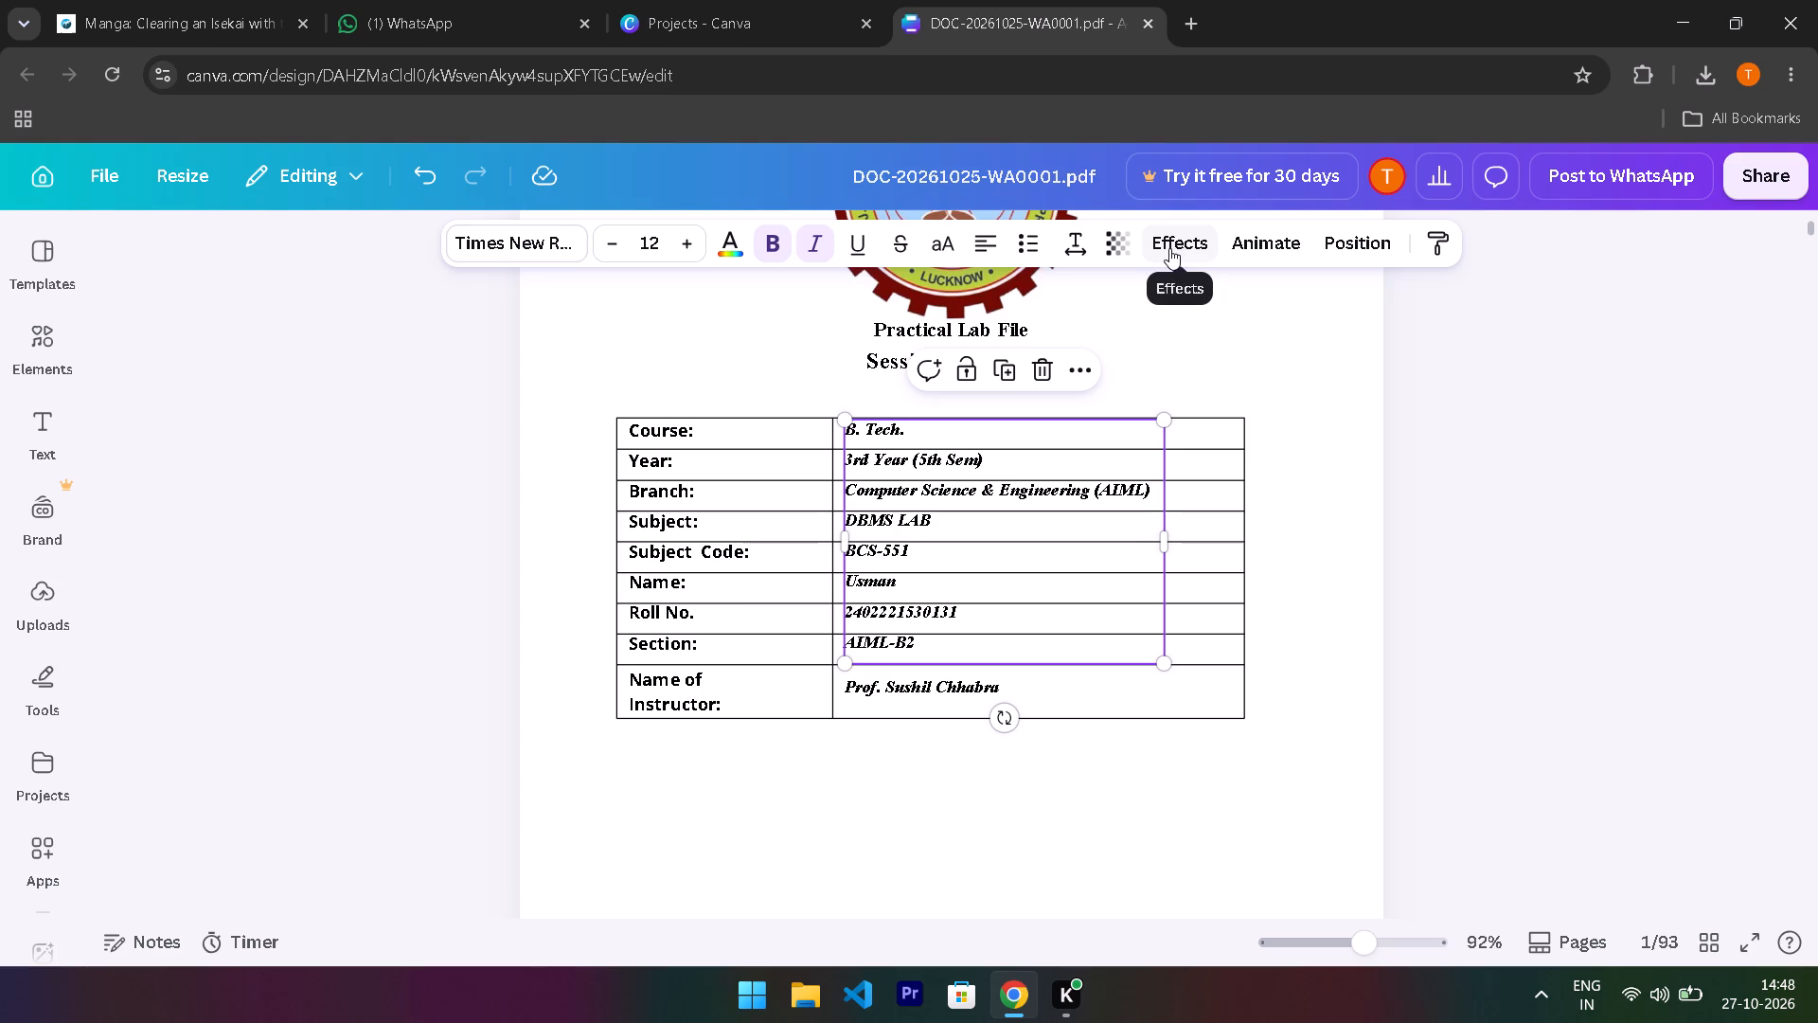
{"action": "left_click", "coordinate": [809, 239]}
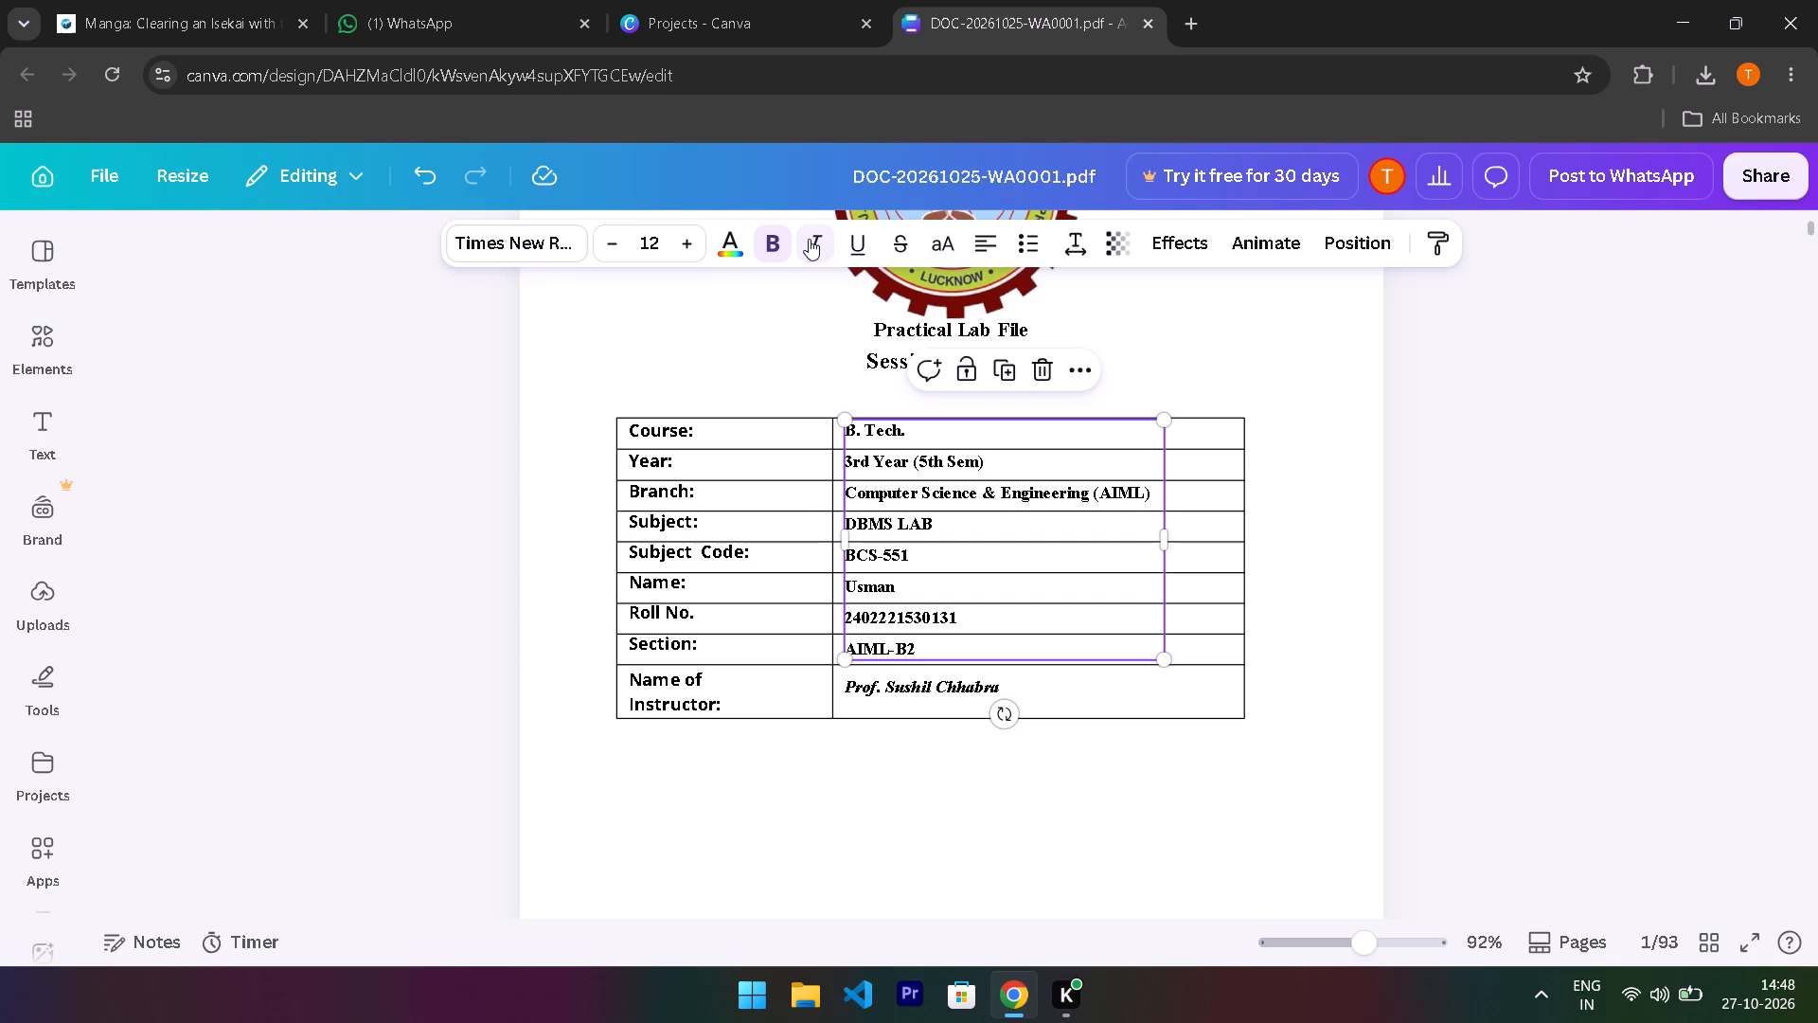
{"action": "left_click", "coordinate": [1489, 394]}
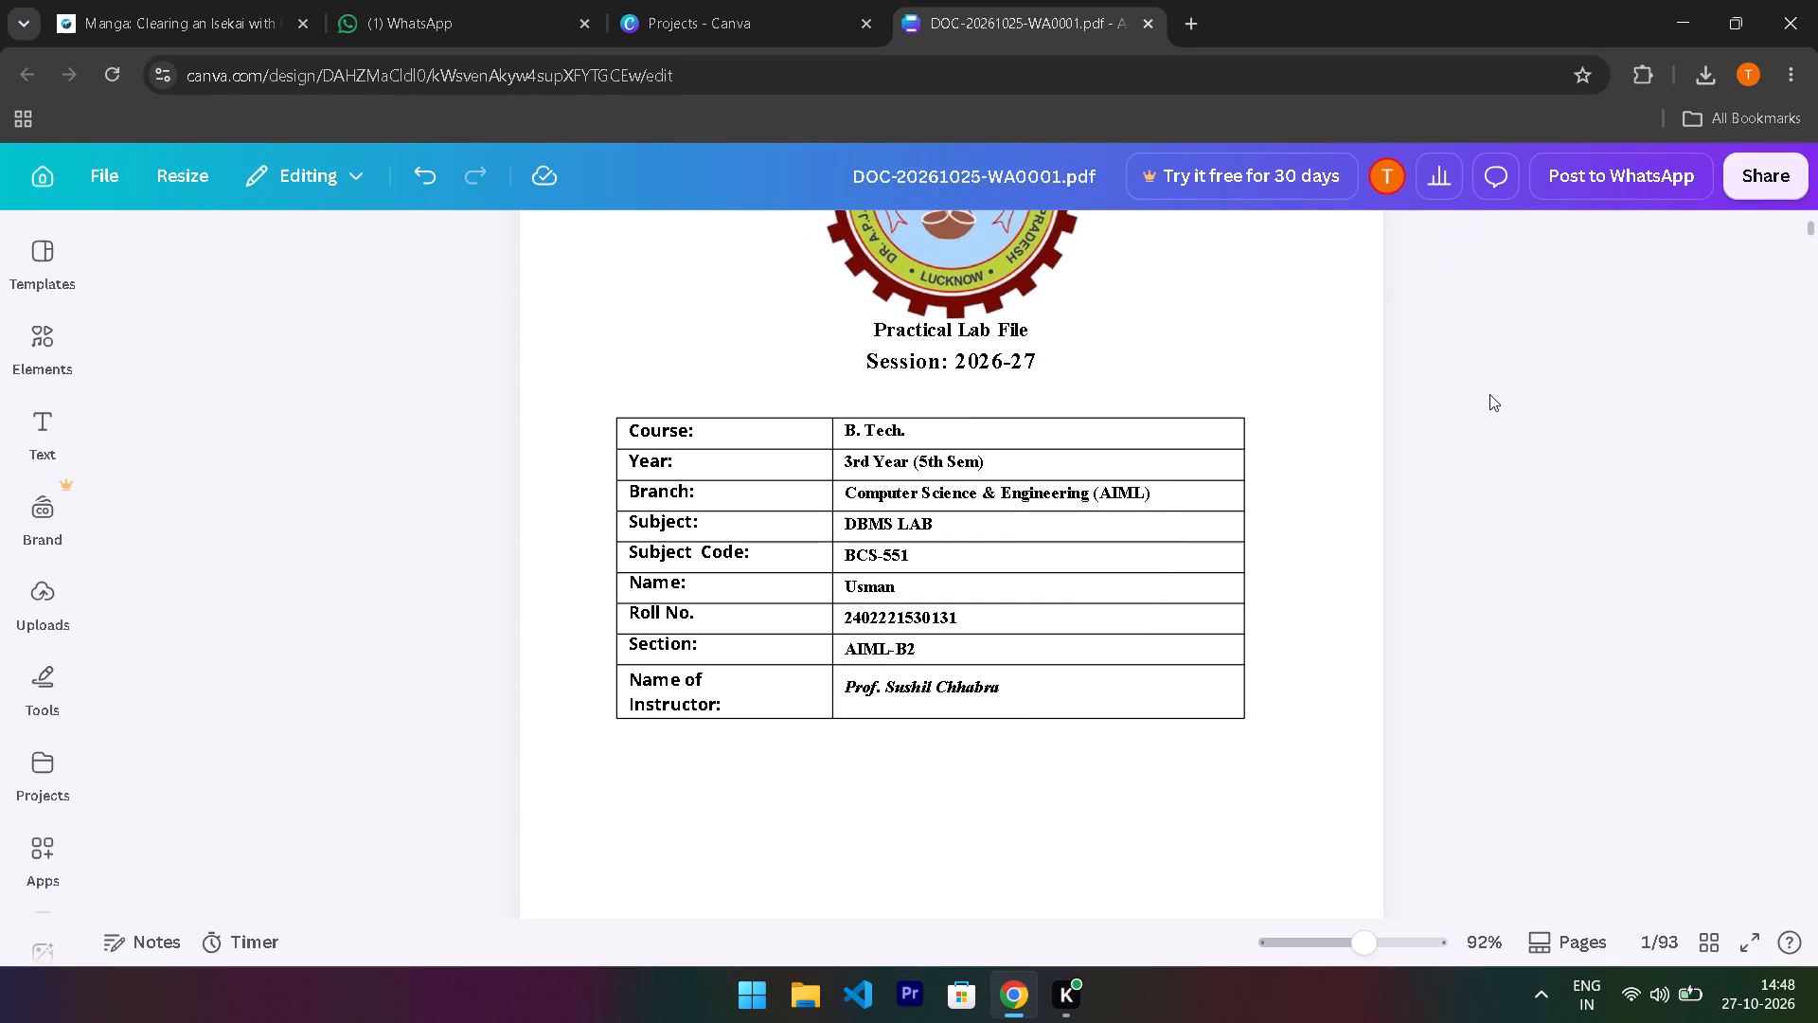
Replace the student's name in the table's Name row with "Tanuj".
{"action": "scroll", "coordinate": [1489, 394], "scroll_direction": "down", "scroll_amount": 1}
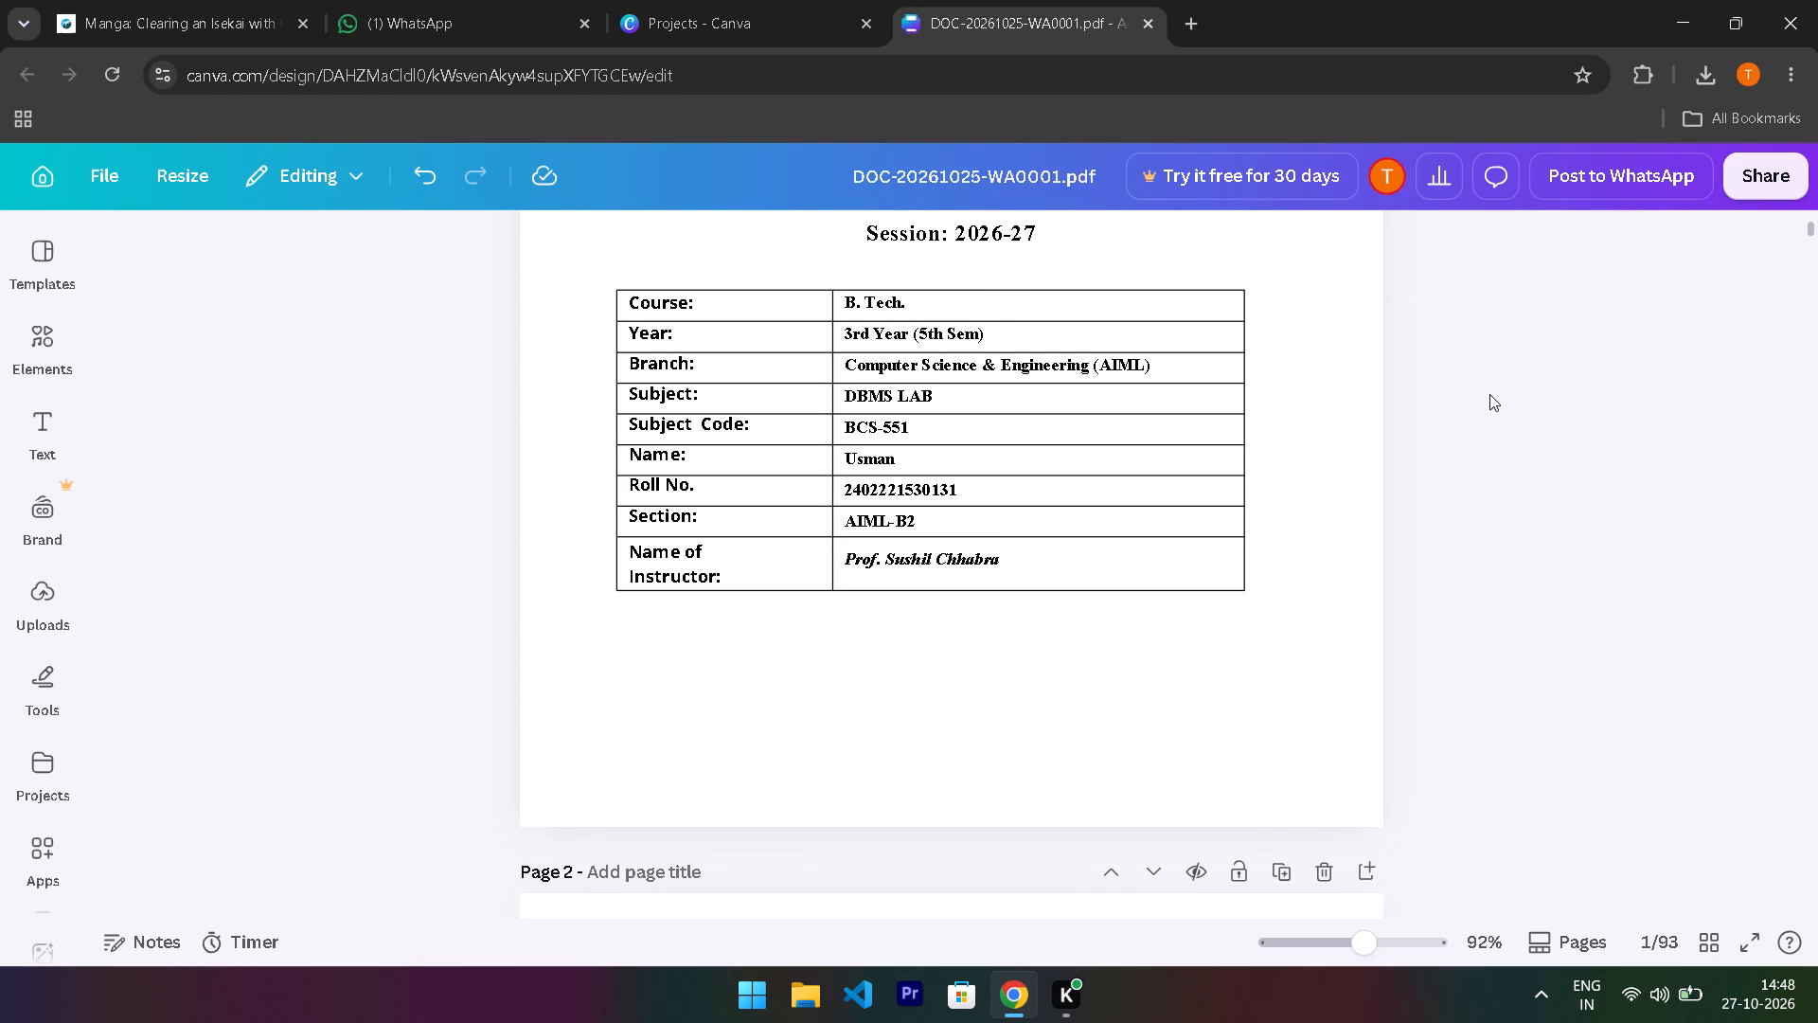
{"action": "scroll", "coordinate": [1489, 394], "scroll_direction": "down", "scroll_amount": 1}
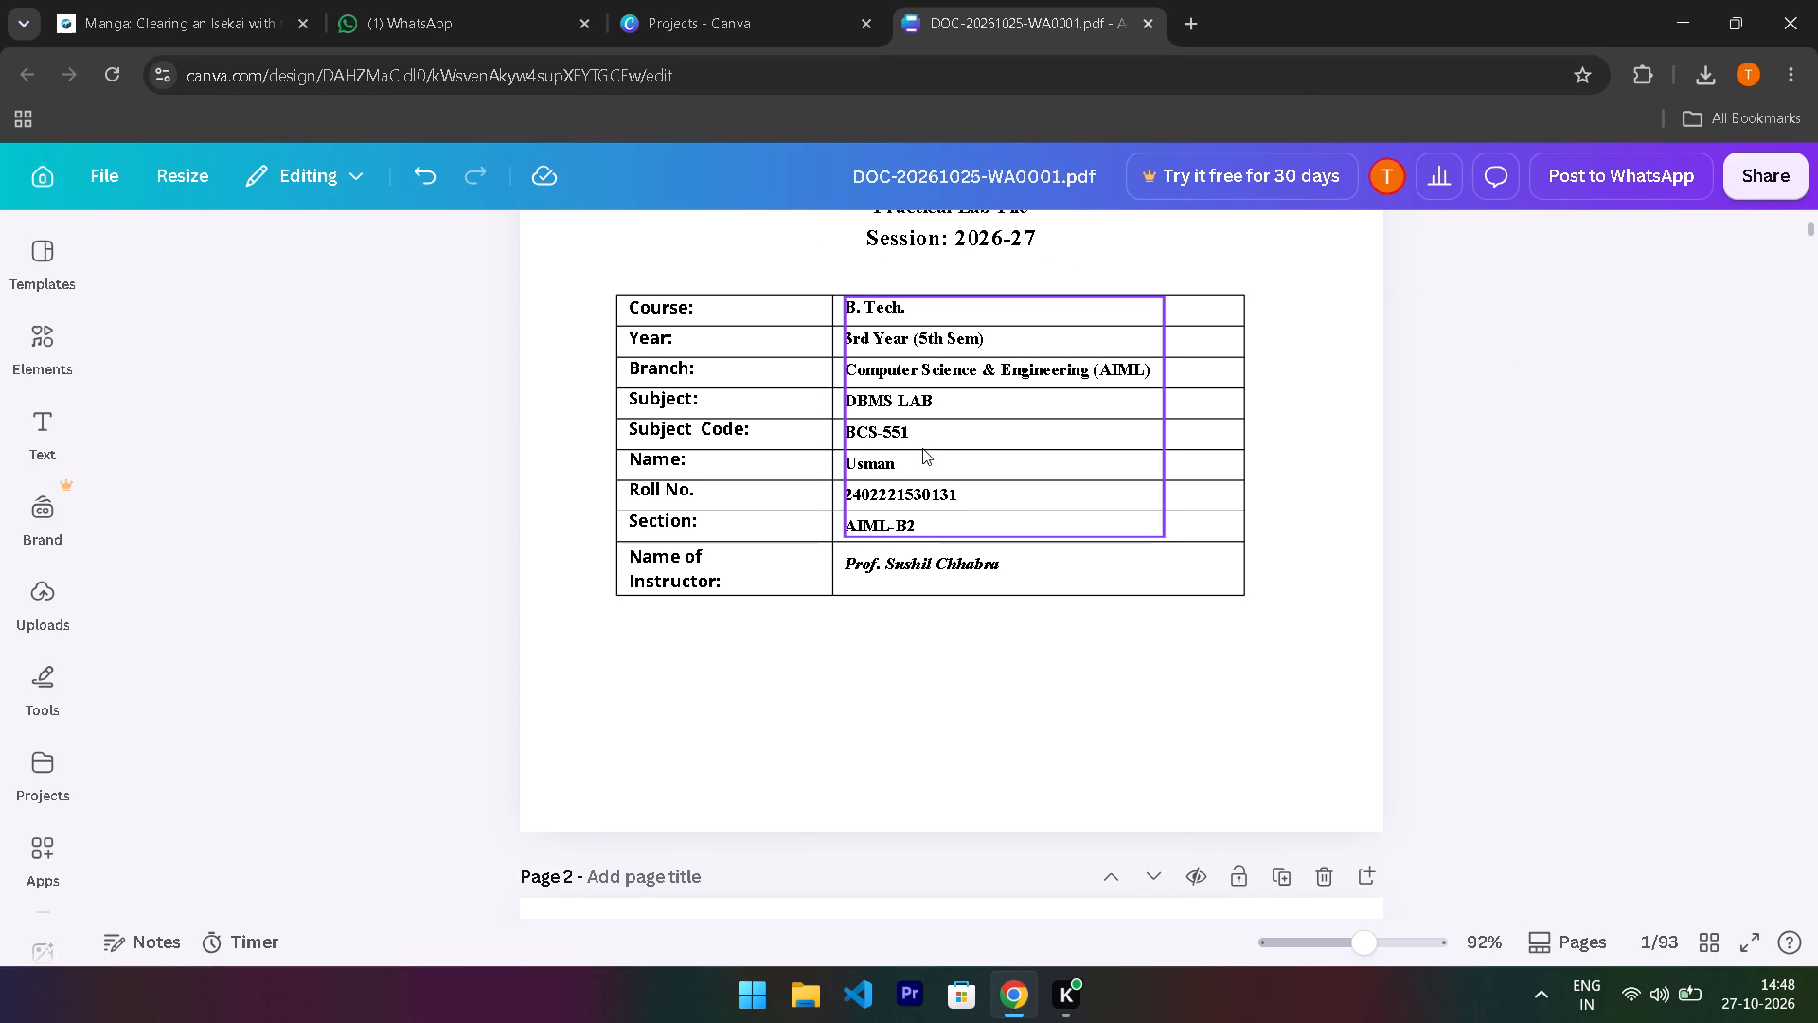
{"action": "left_click", "coordinate": [874, 465]}
{"action": "double_click", "coordinate": [874, 465]}
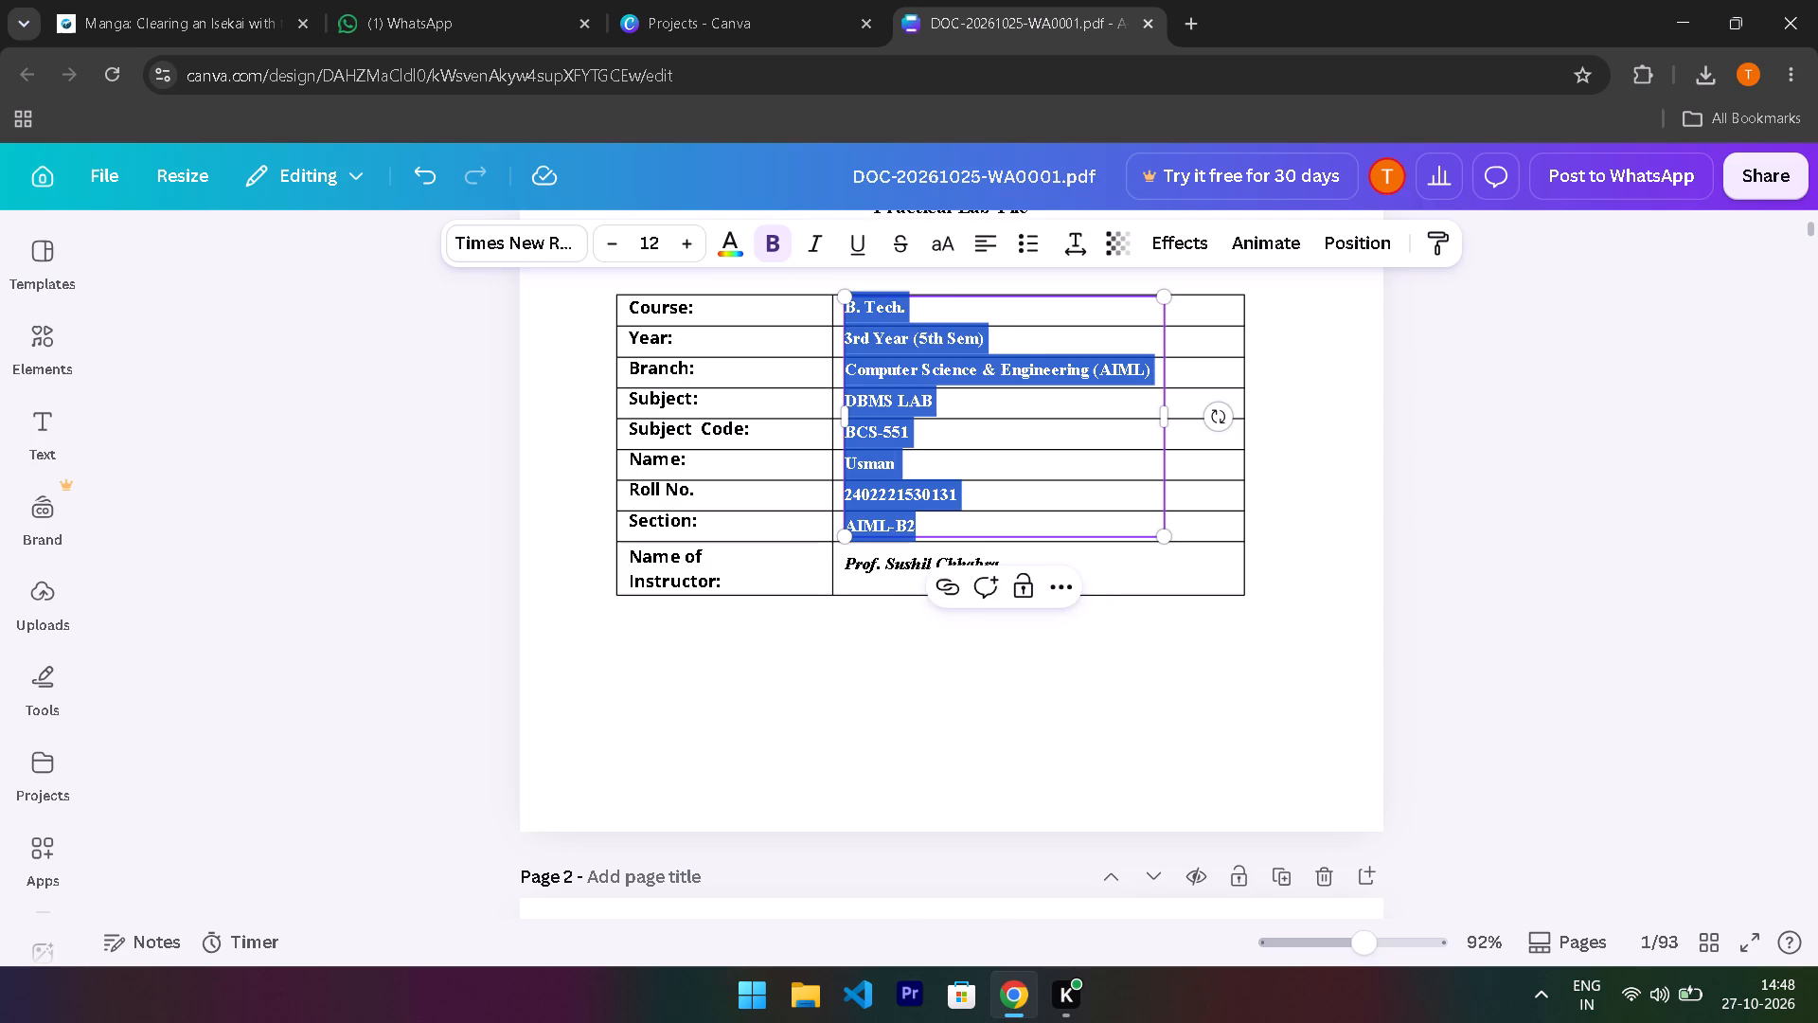
{"action": "left_click", "coordinate": [874, 465]}
{"action": "left_click", "coordinate": [891, 469]}
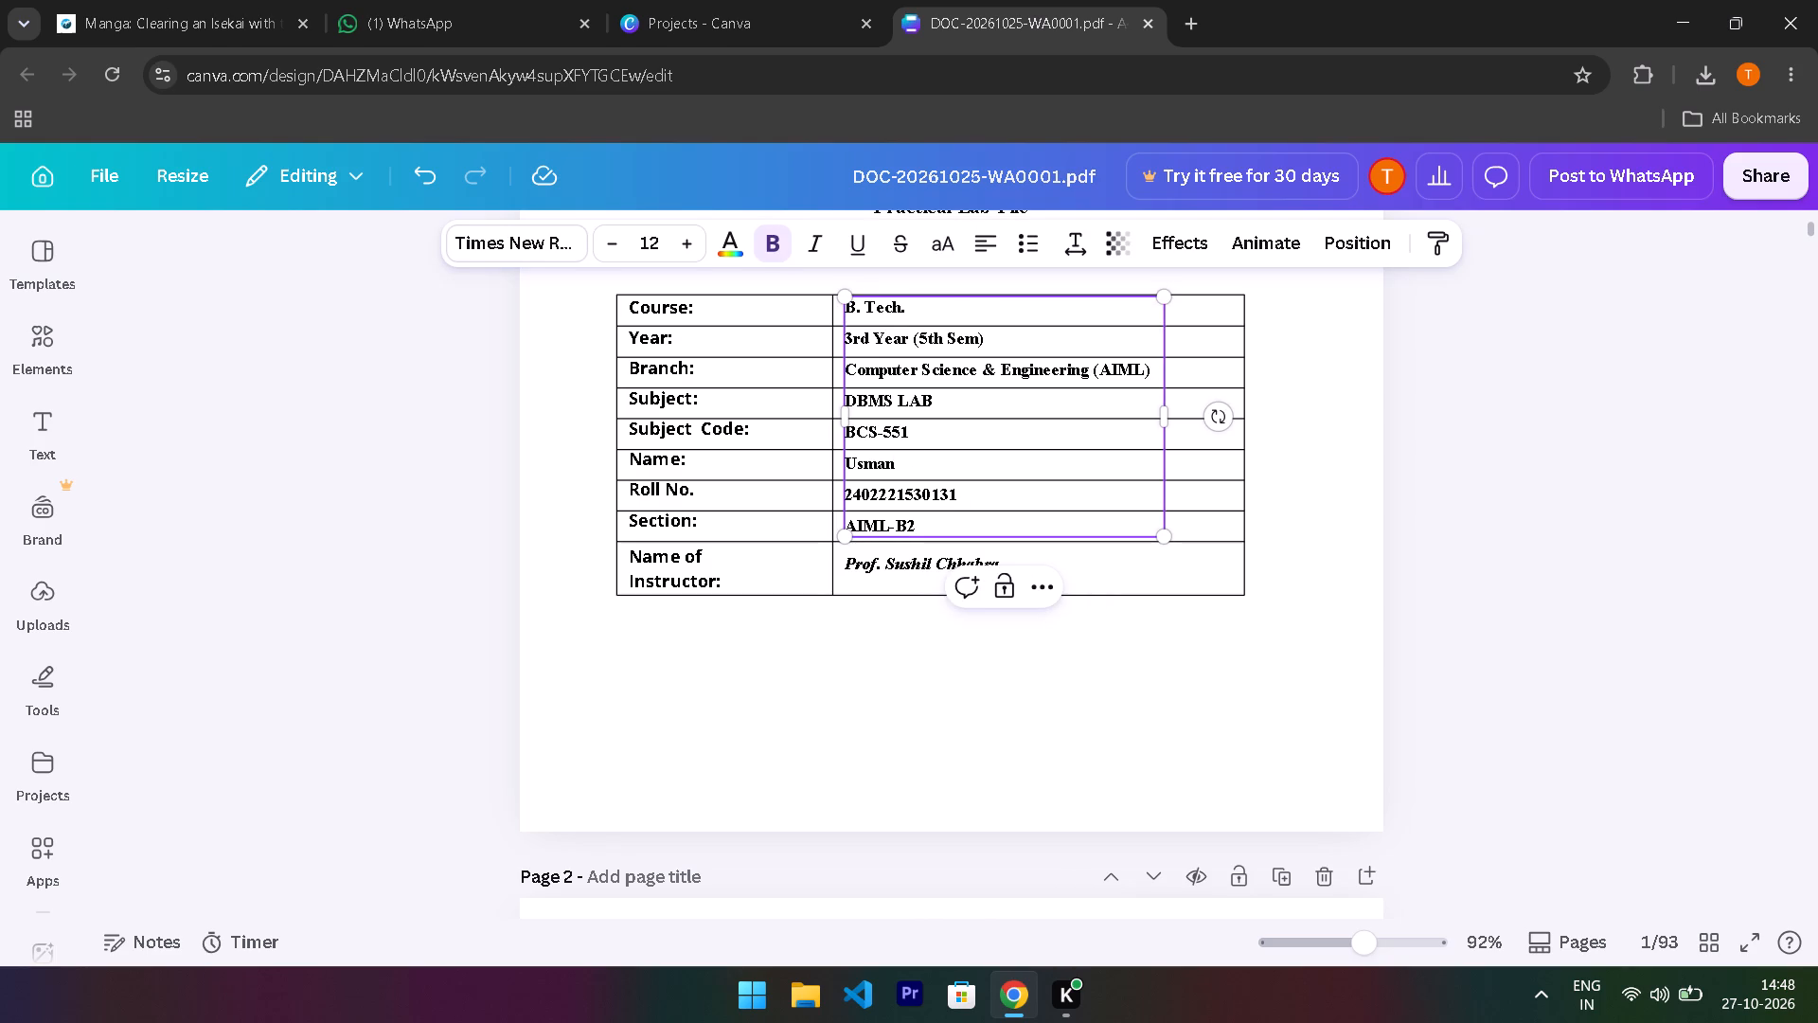
{"action": "key", "text": "BackSpace"}
{"action": "key", "text": "BackSpace"}
{"action": "key", "text": "BackSpace"}
{"action": "key", "text": "BackSpace"}
{"action": "key", "text": "t"}
{"action": "key", "text": "a"}
{"action": "type", "text": "nuj"}
{"action": "key", "text": "Left"}
{"action": "key", "text": "Left"}
{"action": "key", "text": "Left"}
{"action": "key", "text": "Left"}
{"action": "key", "text": "Left"}
{"action": "key", "text": "BackSpace"}
Replace the last two digits of the student's roll number in the table's Roll No. row with "29".
{"action": "key", "text": "Down"}
{"action": "key", "text": "Right"}
{"action": "key", "text": "Right"}
{"action": "key", "text": "Right"}
{"action": "key", "text": "Right"}
{"action": "key", "text": "Right"}
{"action": "key", "text": "Right"}
{"action": "key", "text": "Right"}
{"action": "key", "text": "Right"}
{"action": "key", "text": "Right"}
{"action": "key", "text": "Right"}
{"action": "key", "text": "Right"}
{"action": "key", "text": "Right"}
{"action": "key", "text": "Right"}
{"action": "key", "text": "Right"}
{"action": "key", "text": "Up"}
{"action": "key", "text": "Right"}
{"action": "key", "text": "Right"}
{"action": "key", "text": "Right"}
{"action": "key", "text": "Right"}
{"action": "key", "text": "Right"}
{"action": "key", "text": "Right"}
{"action": "key", "text": "Right"}
{"action": "key", "text": "Right"}
{"action": "key", "text": "Right"}
{"action": "key", "text": "Right"}
{"action": "key", "text": "Right"}
{"action": "key", "text": "Right"}
{"action": "key", "text": "Right"}
{"action": "key", "text": "BackSpace"}
{"action": "key", "text": "BackSpace"}
{"action": "type", "text": "29"}
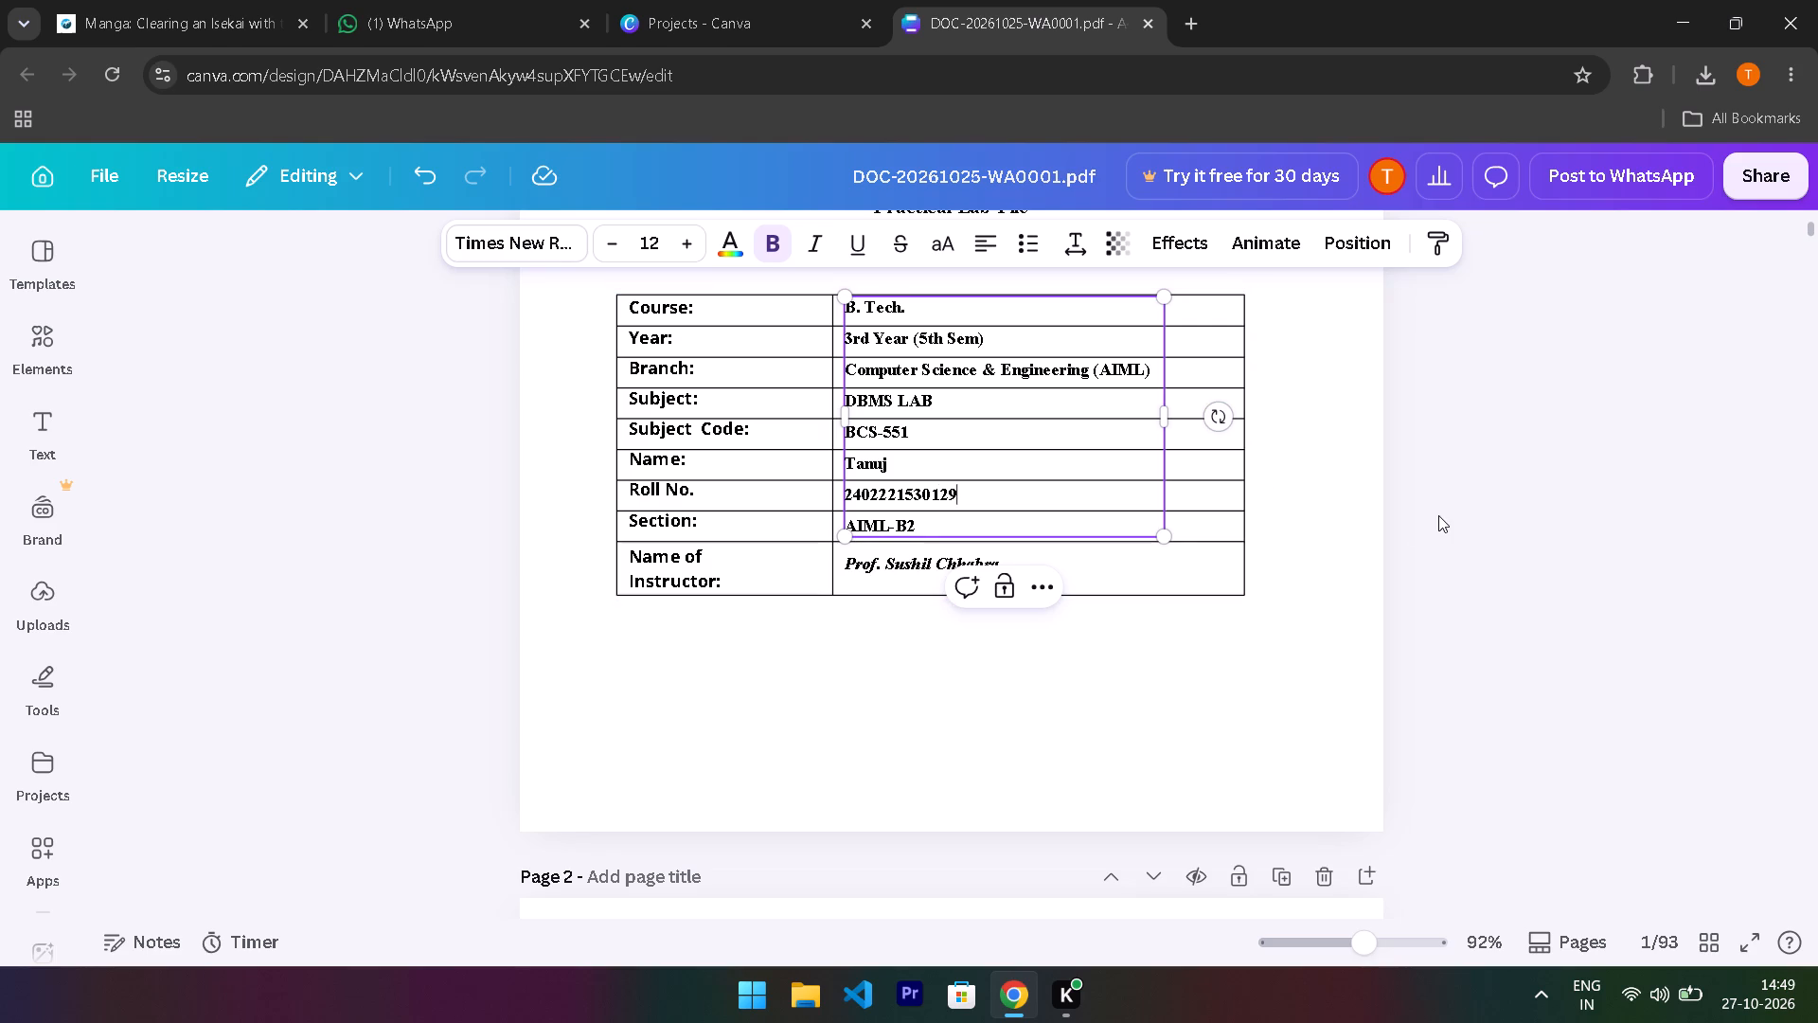
{"action": "left_click", "coordinate": [1438, 515]}
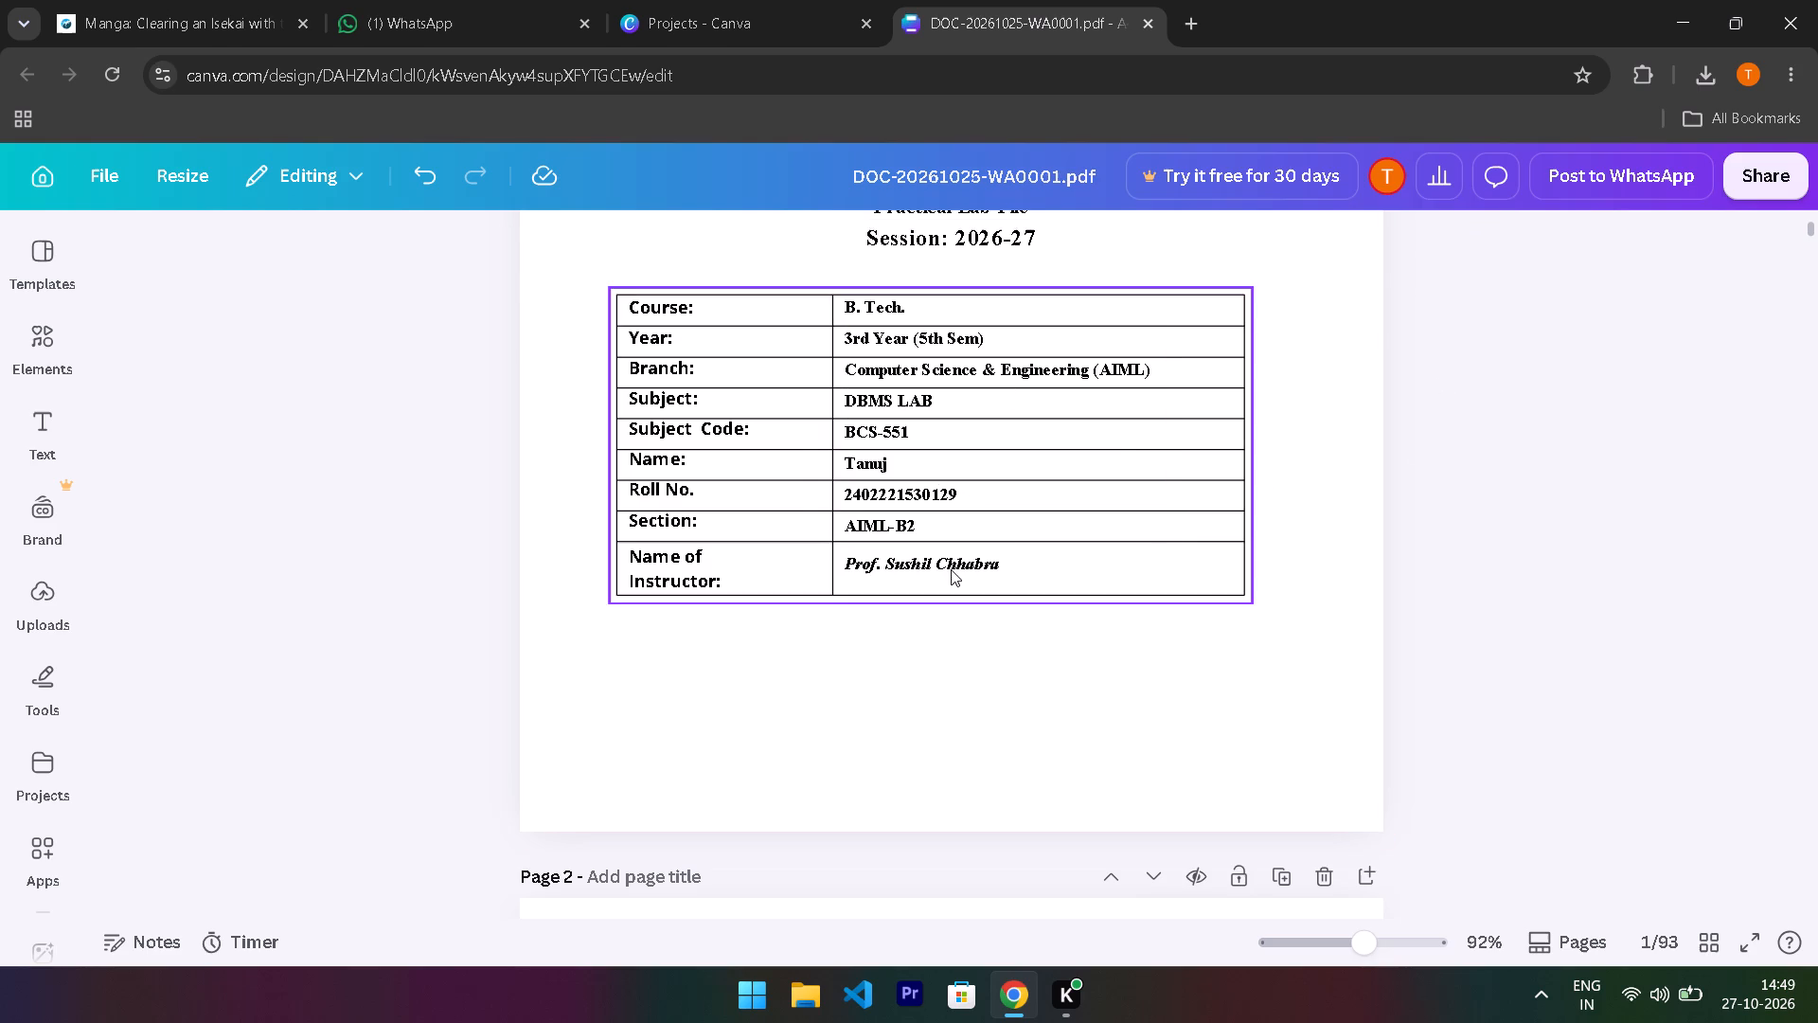
Remove the italics from the instructor's name in the table's last row.
{"action": "left_click", "coordinate": [951, 569]}
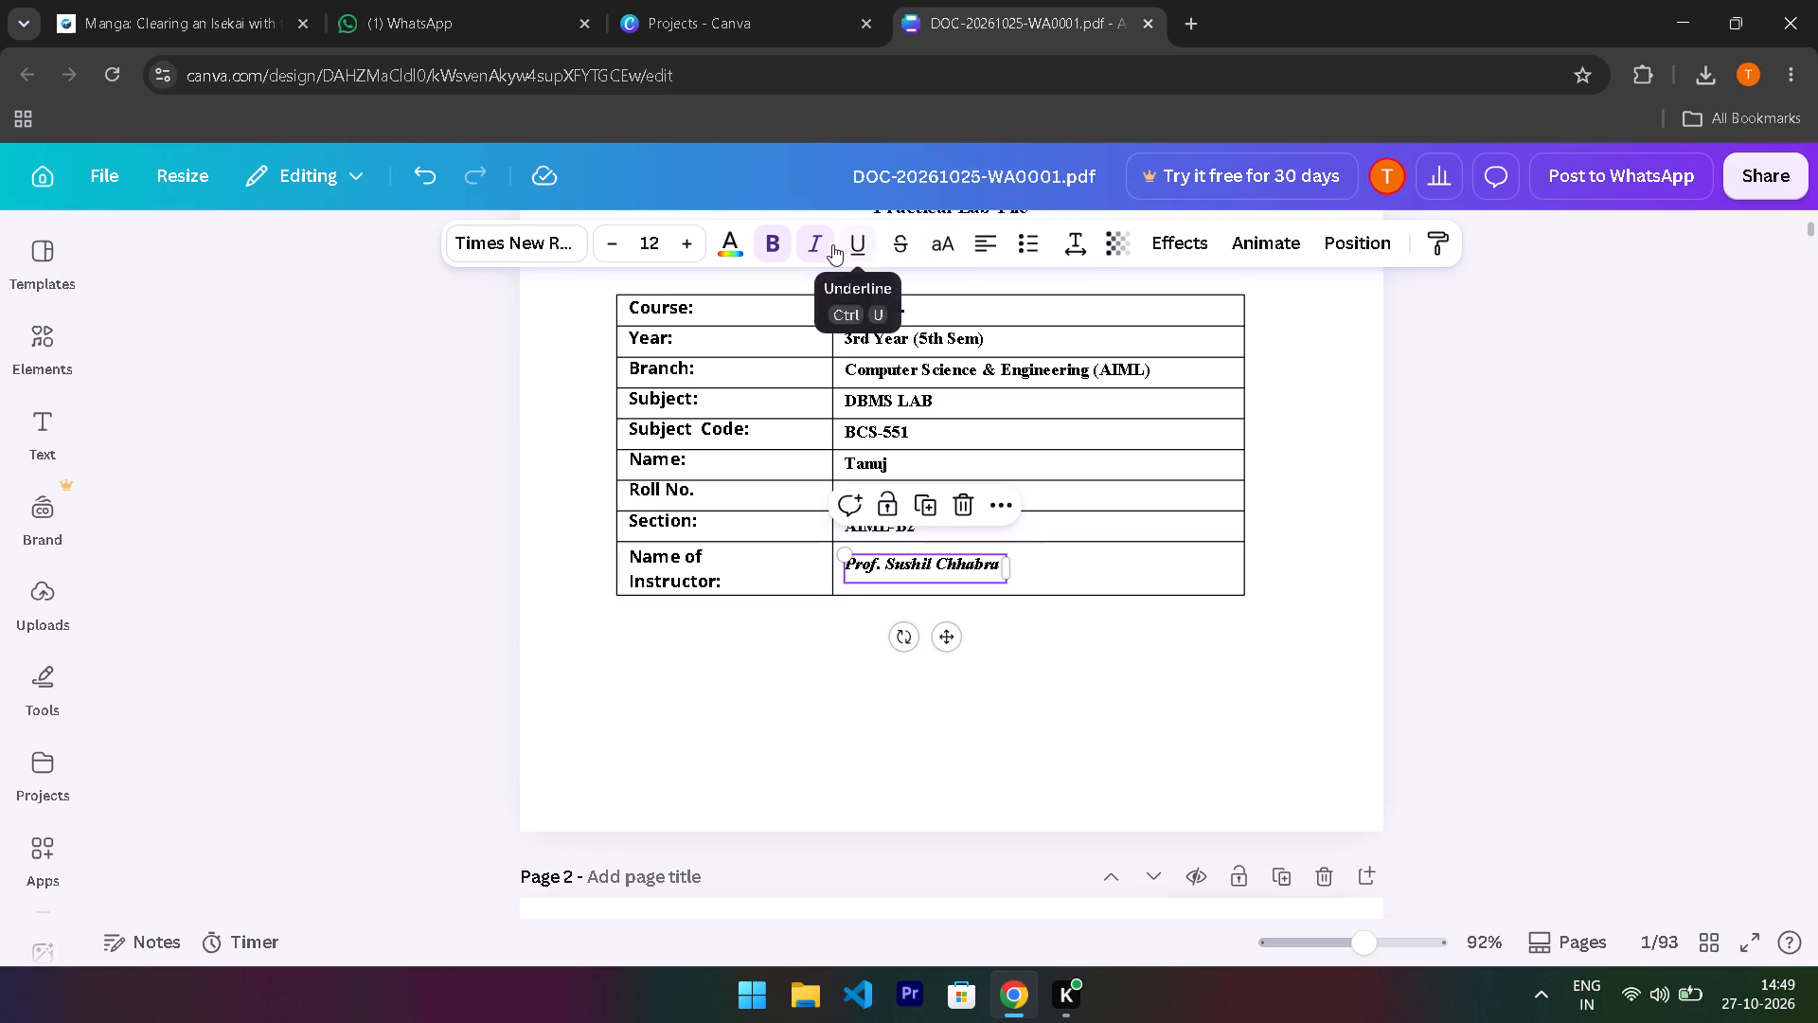
{"action": "left_click", "coordinate": [816, 240]}
{"action": "left_click", "coordinate": [349, 464]}
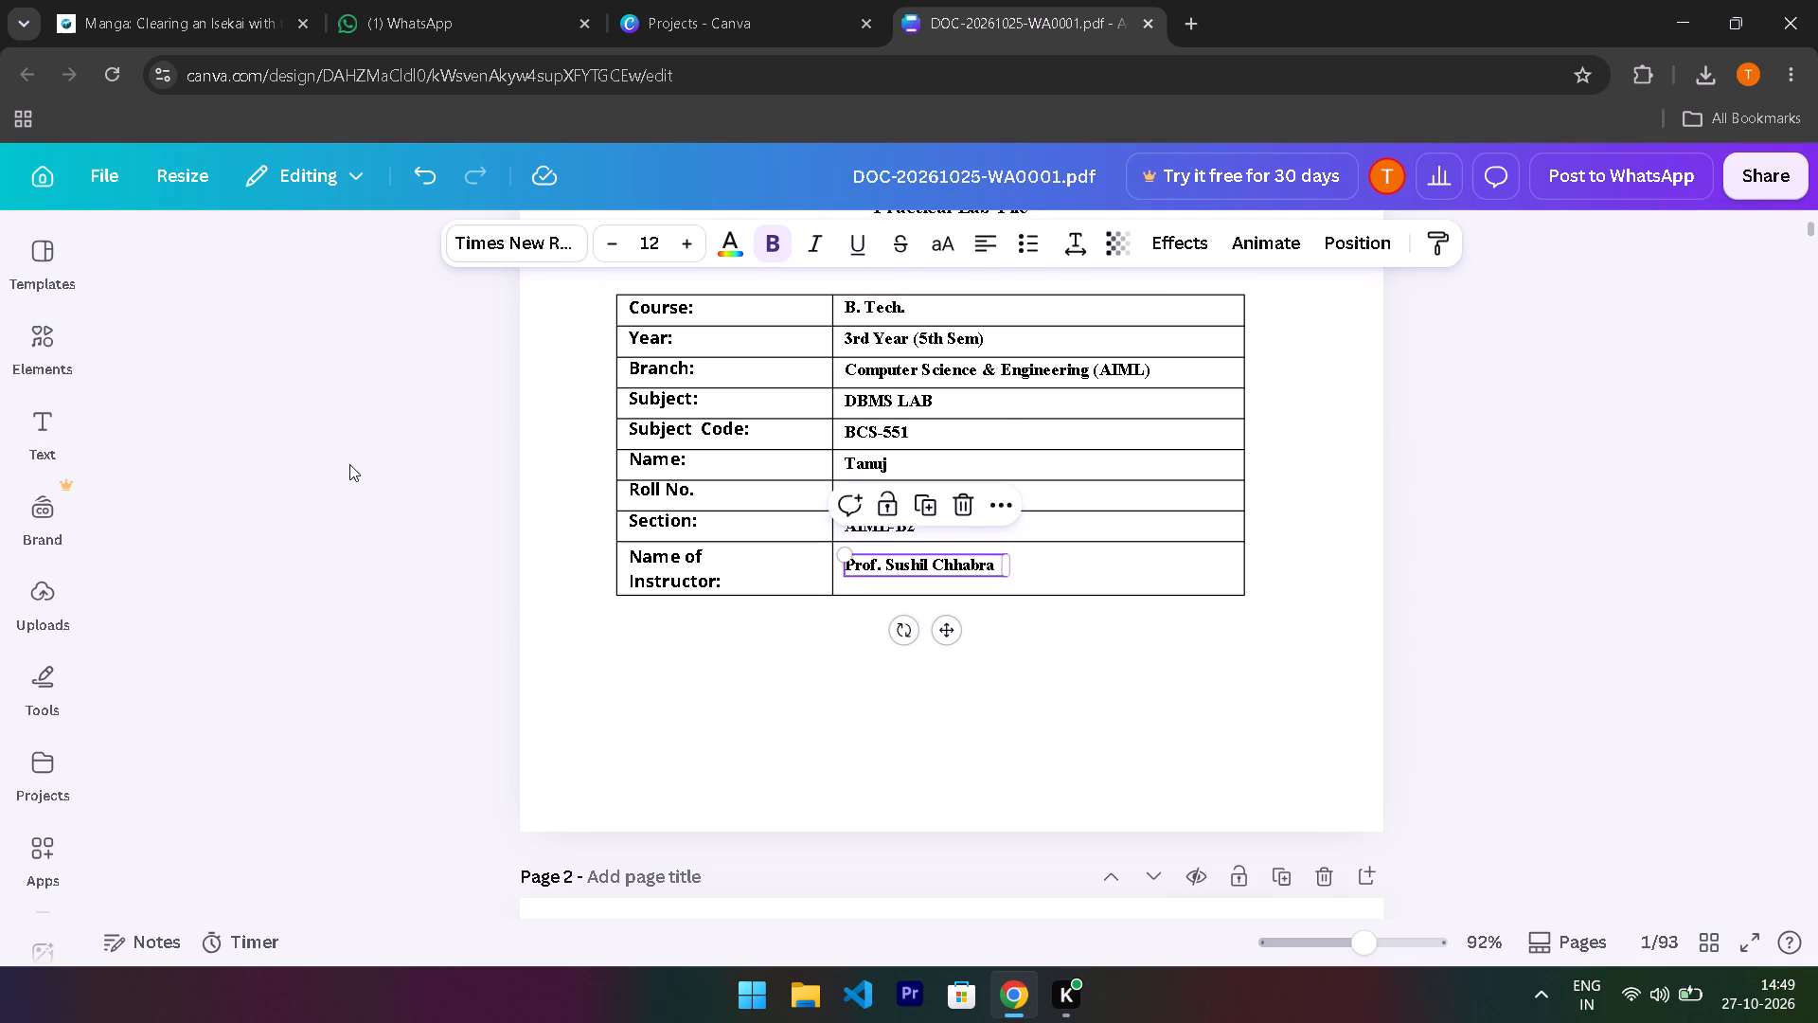
{"action": "scroll", "coordinate": [349, 464], "scroll_direction": "up", "scroll_amount": 4}
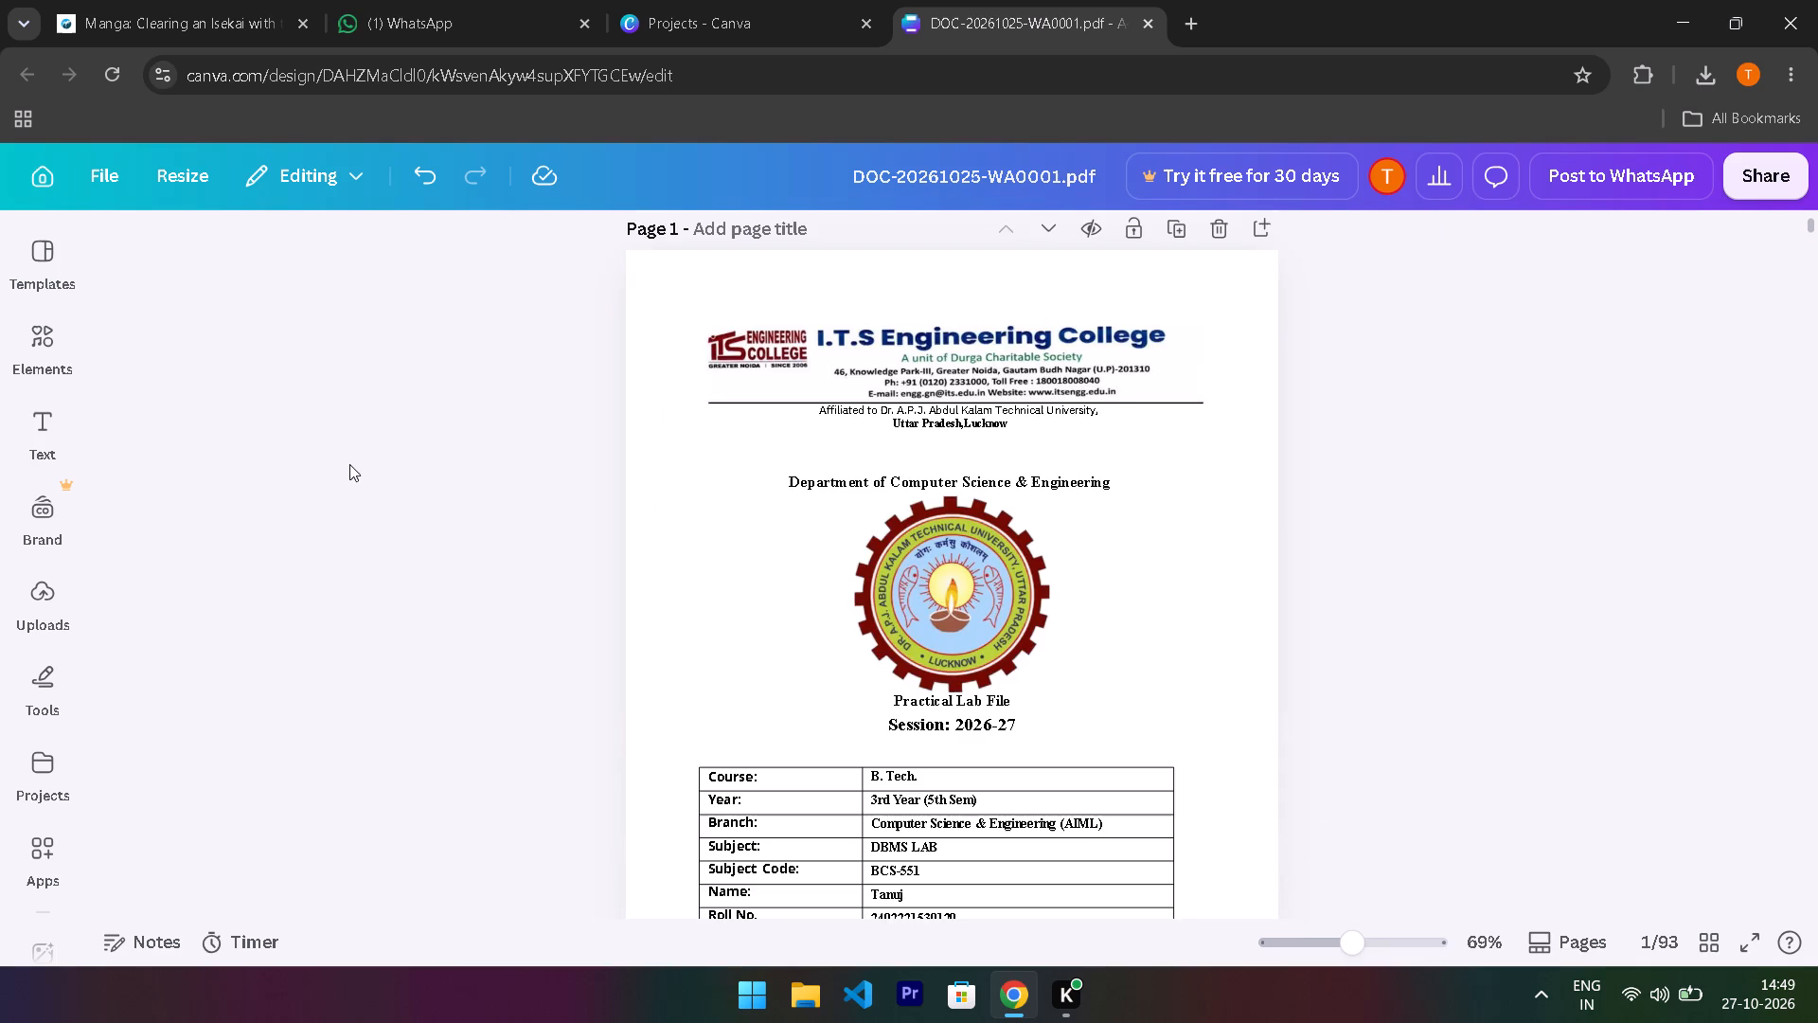
{"action": "scroll", "coordinate": [349, 464], "scroll_direction": "up", "scroll_amount": 1}
{"action": "scroll", "coordinate": [349, 464], "scroll_direction": "down", "scroll_amount": 7}
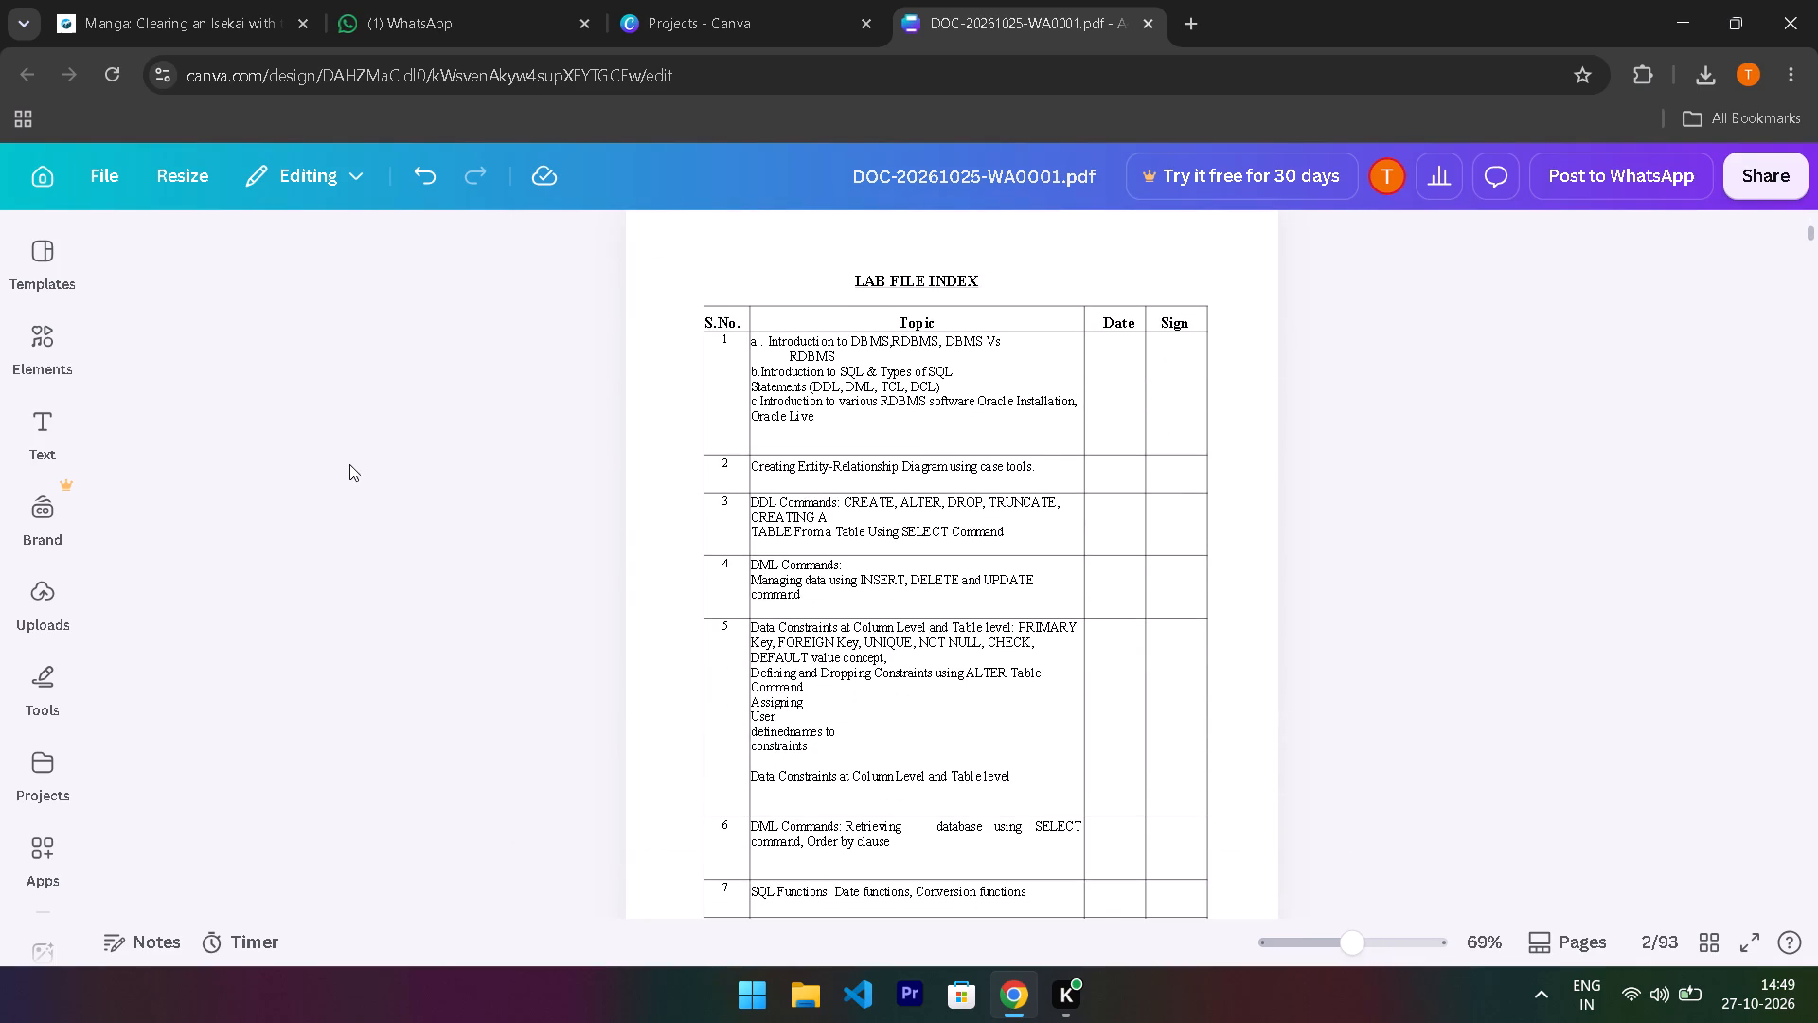
{"action": "left_click", "coordinate": [793, 361]}
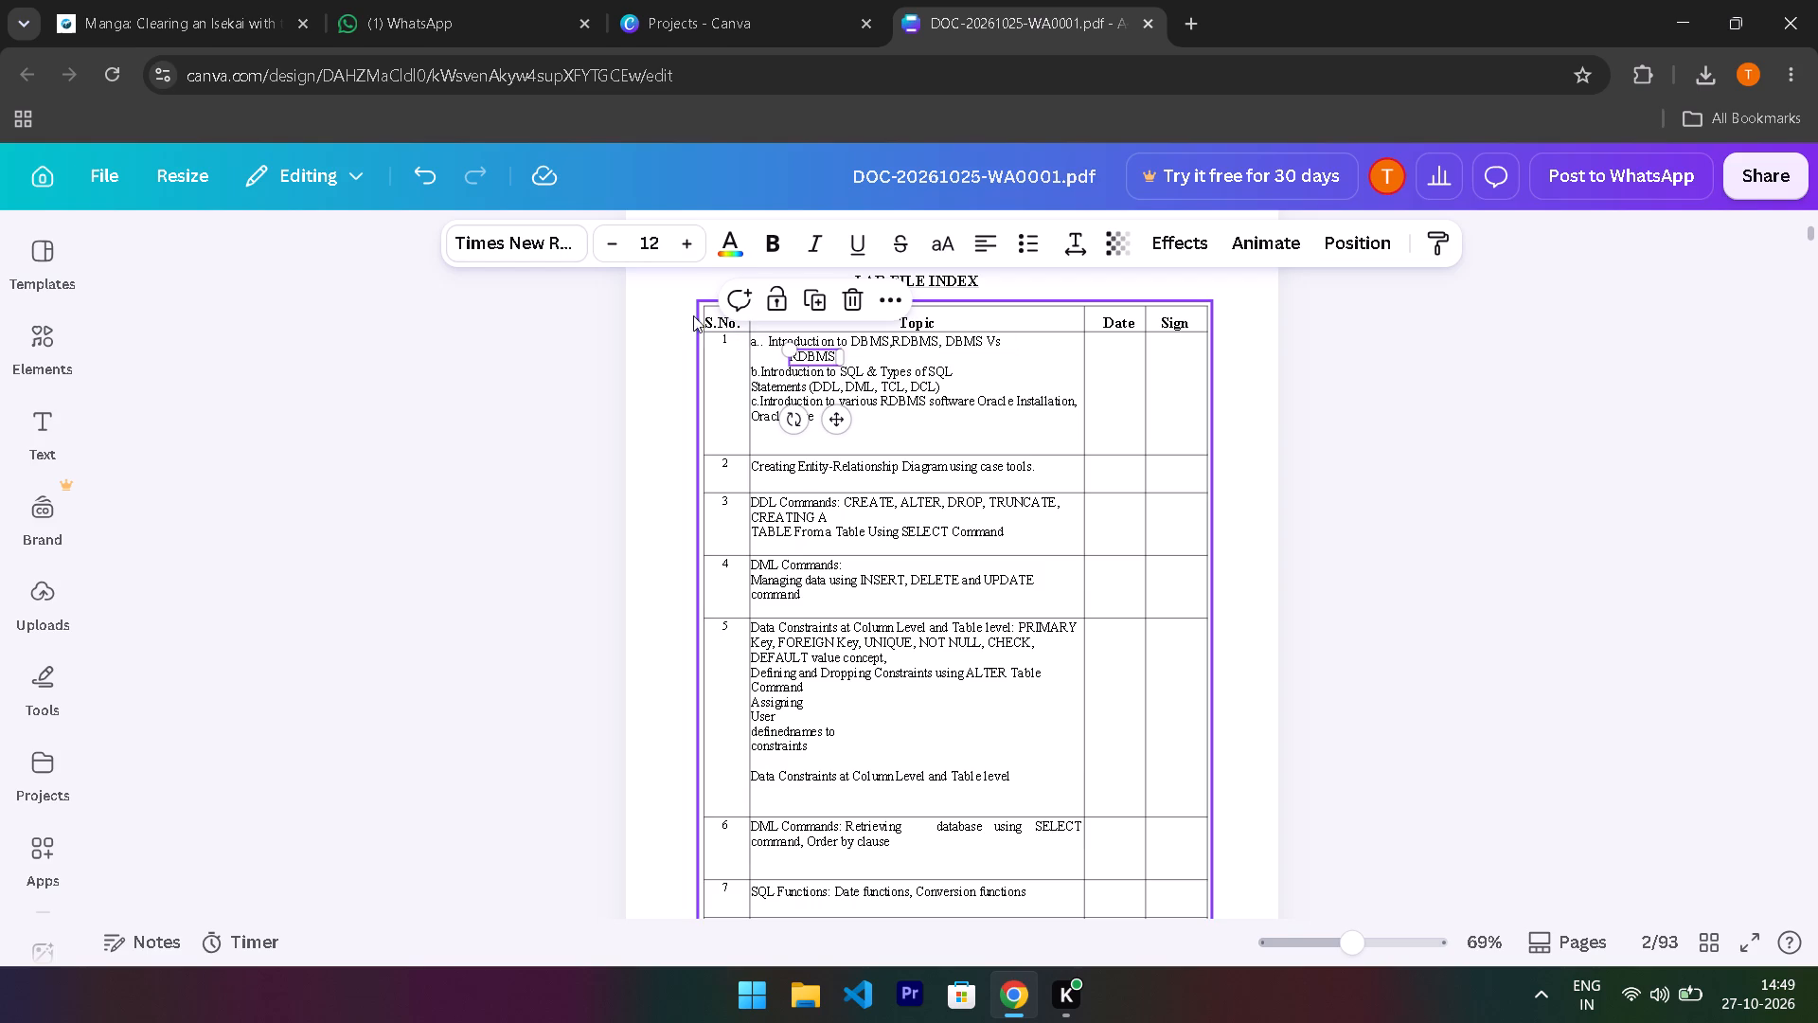
{"action": "left_click", "coordinate": [726, 379]}
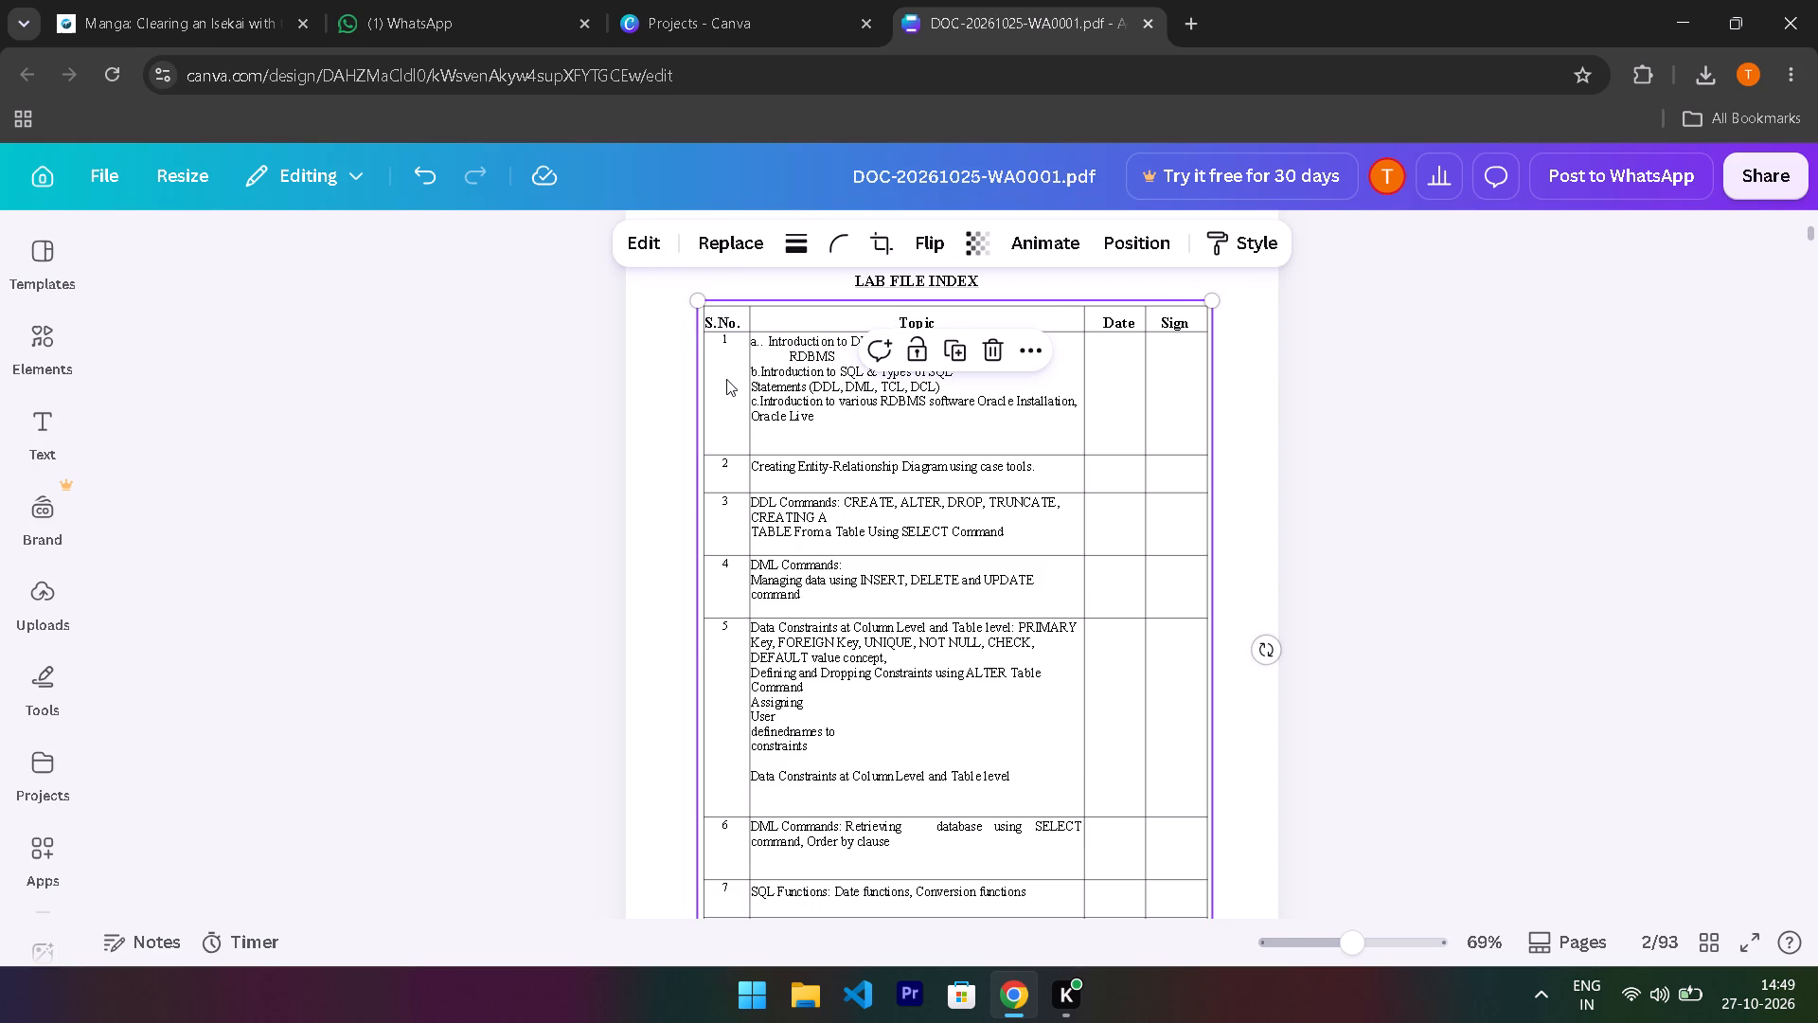
{"action": "left_click", "coordinate": [798, 403]}
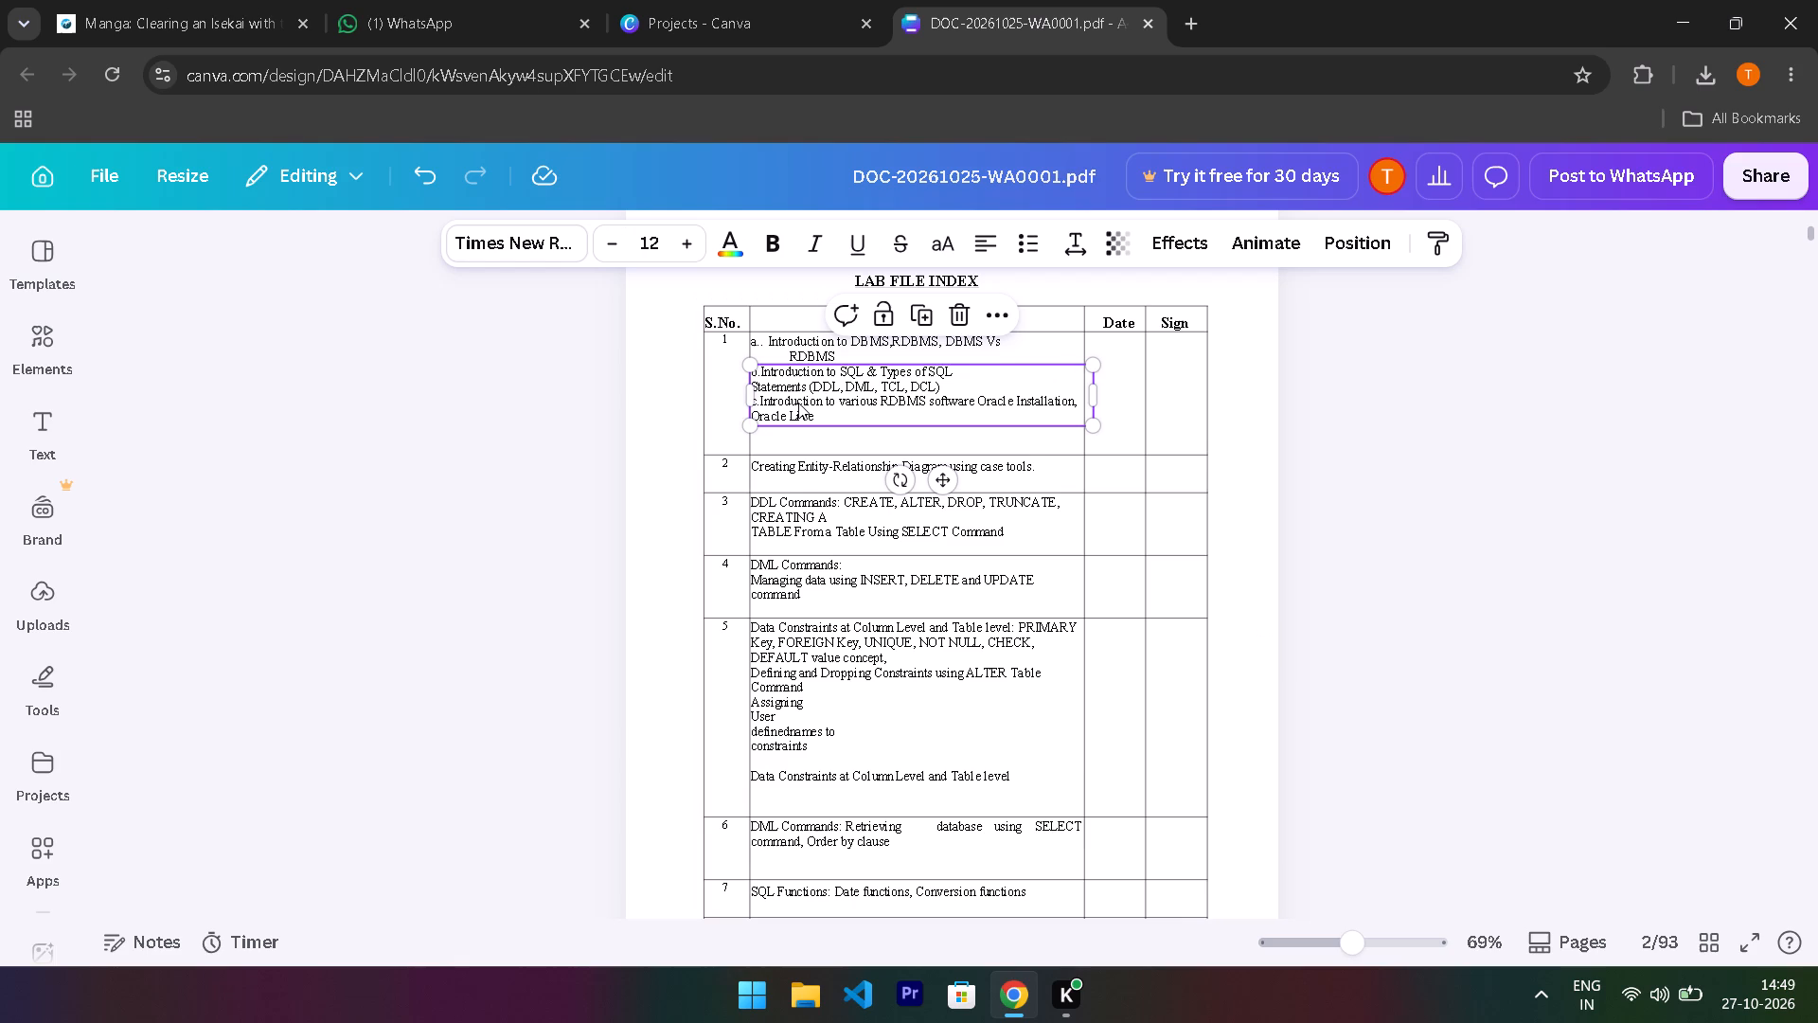
{"action": "left_click", "coordinate": [557, 438]}
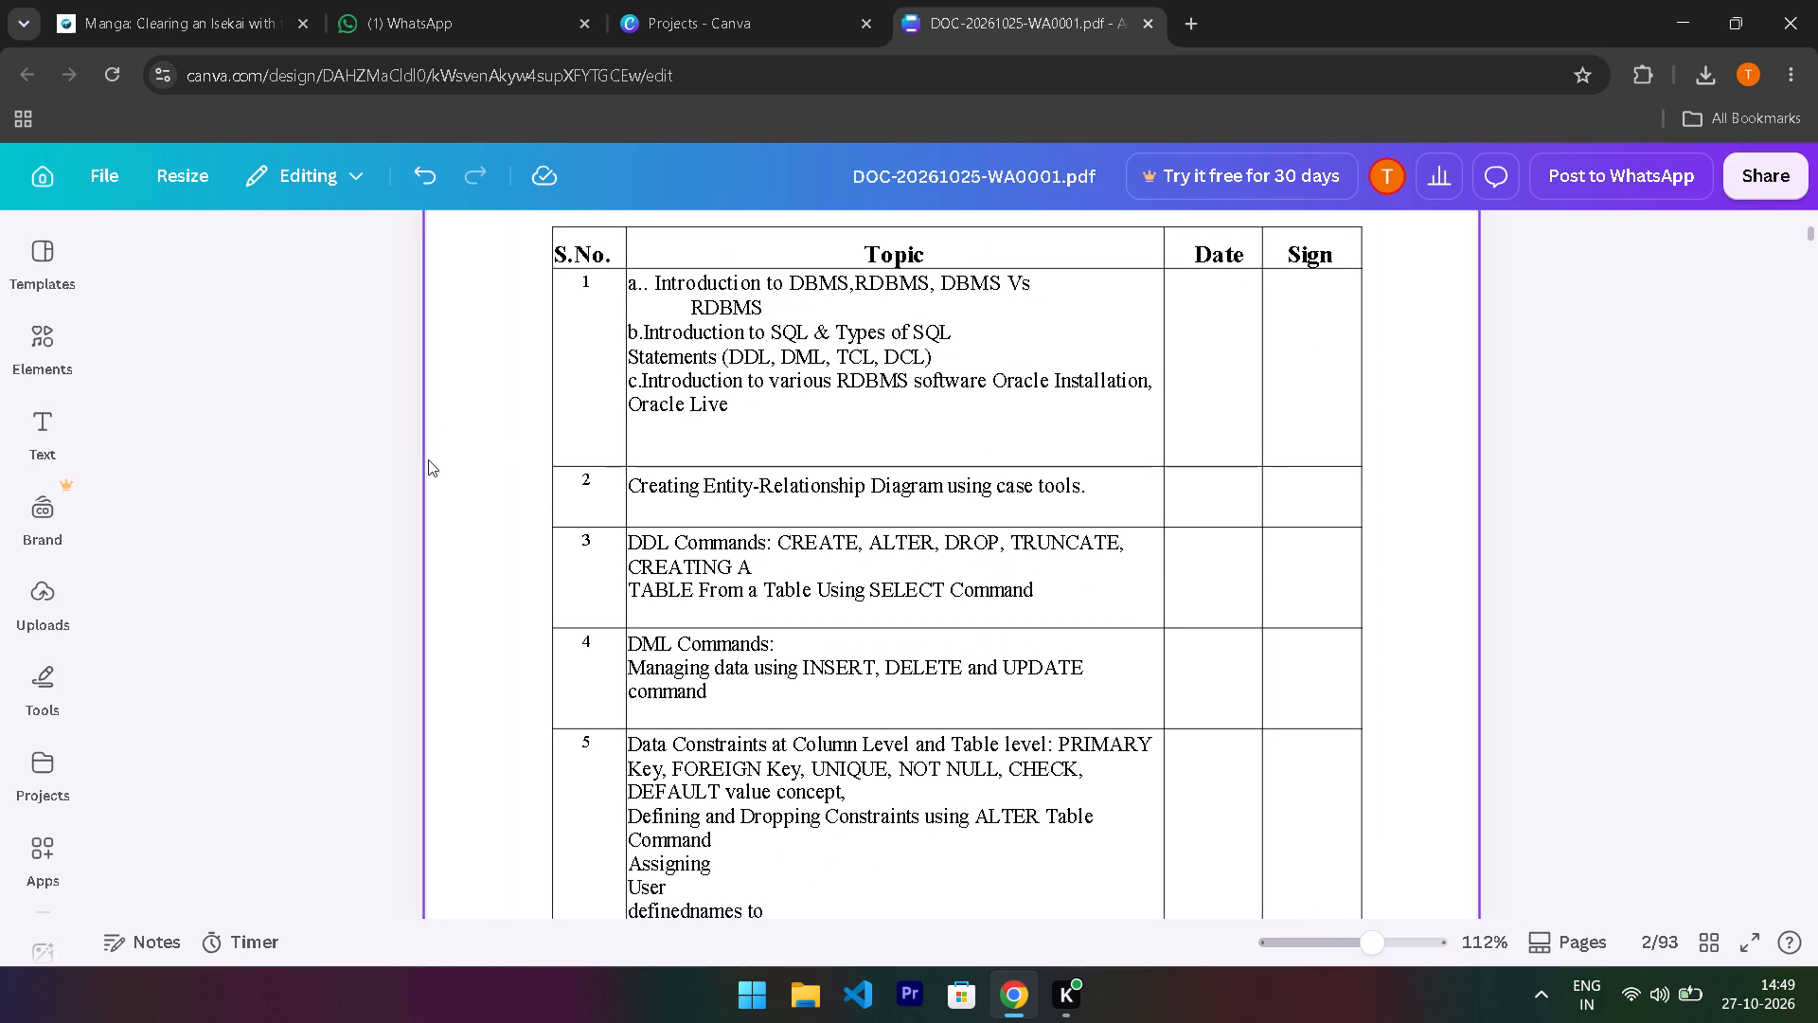
{"action": "left_click", "coordinate": [369, 471]}
{"action": "scroll", "coordinate": [369, 471], "scroll_direction": "down", "scroll_amount": 5}
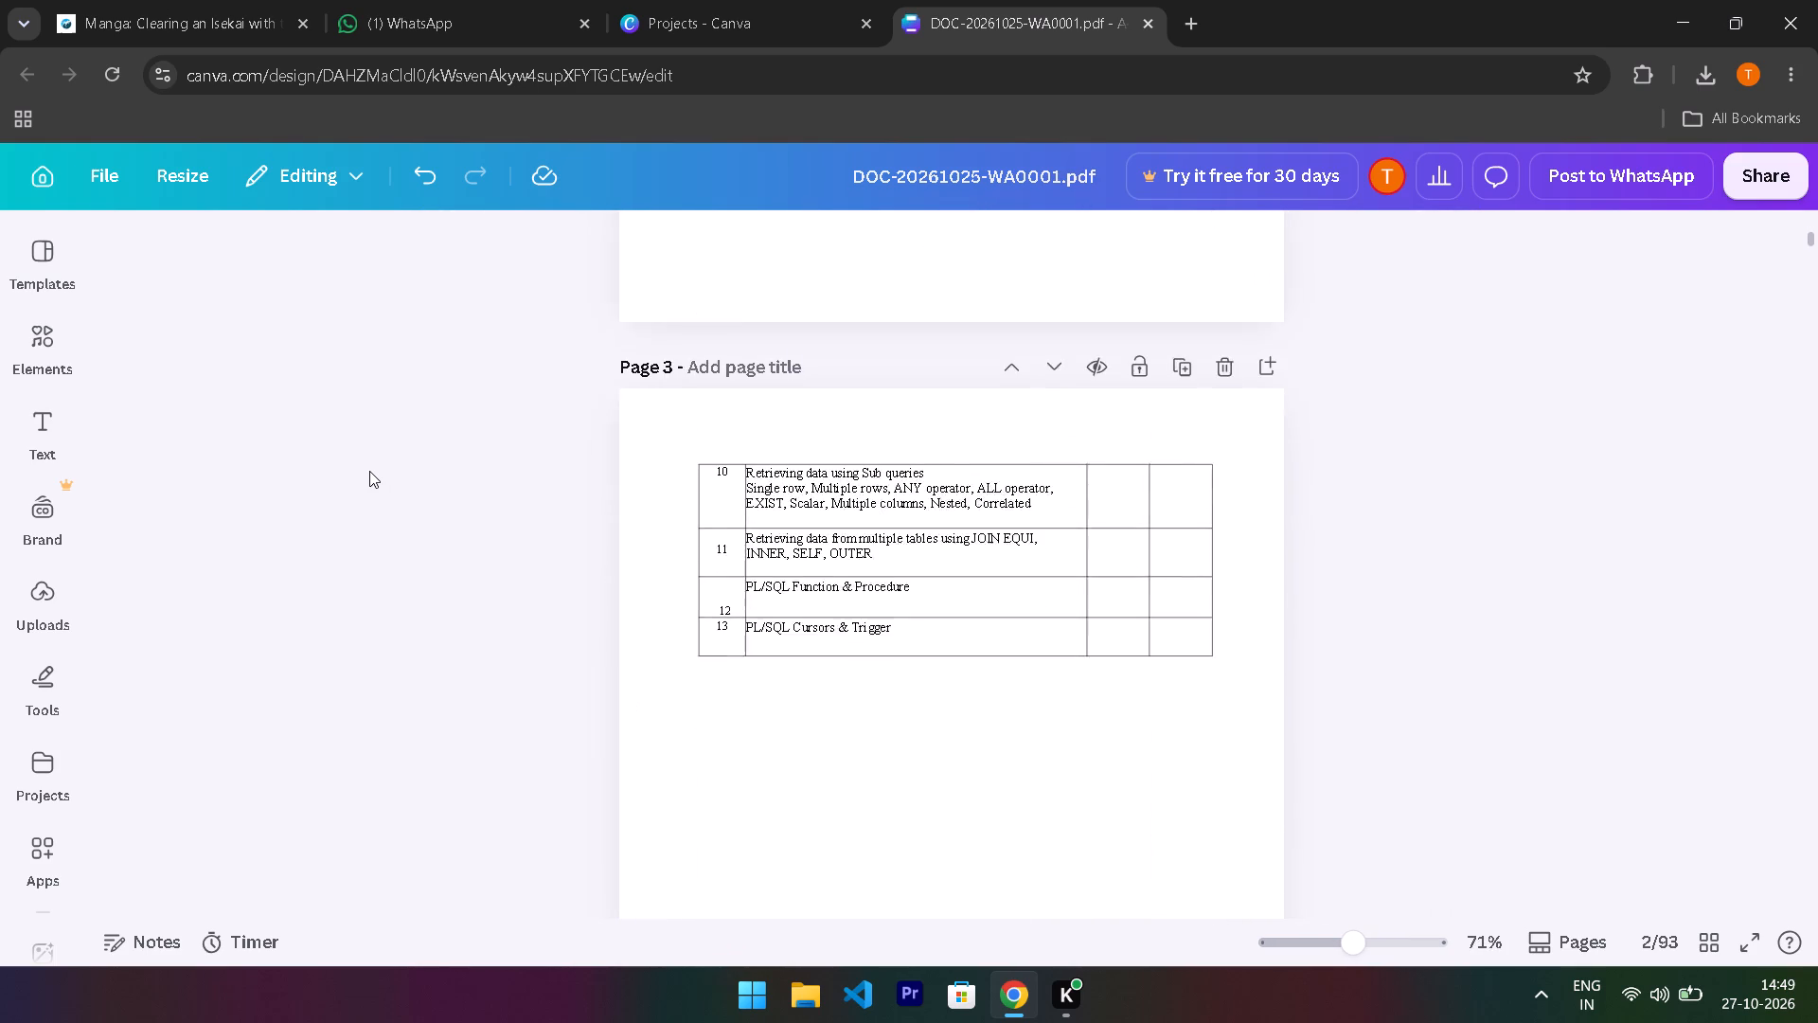
{"action": "scroll", "coordinate": [369, 471], "scroll_direction": "down", "scroll_amount": 14}
{"action": "scroll", "coordinate": [369, 471], "scroll_direction": "down", "scroll_amount": 7}
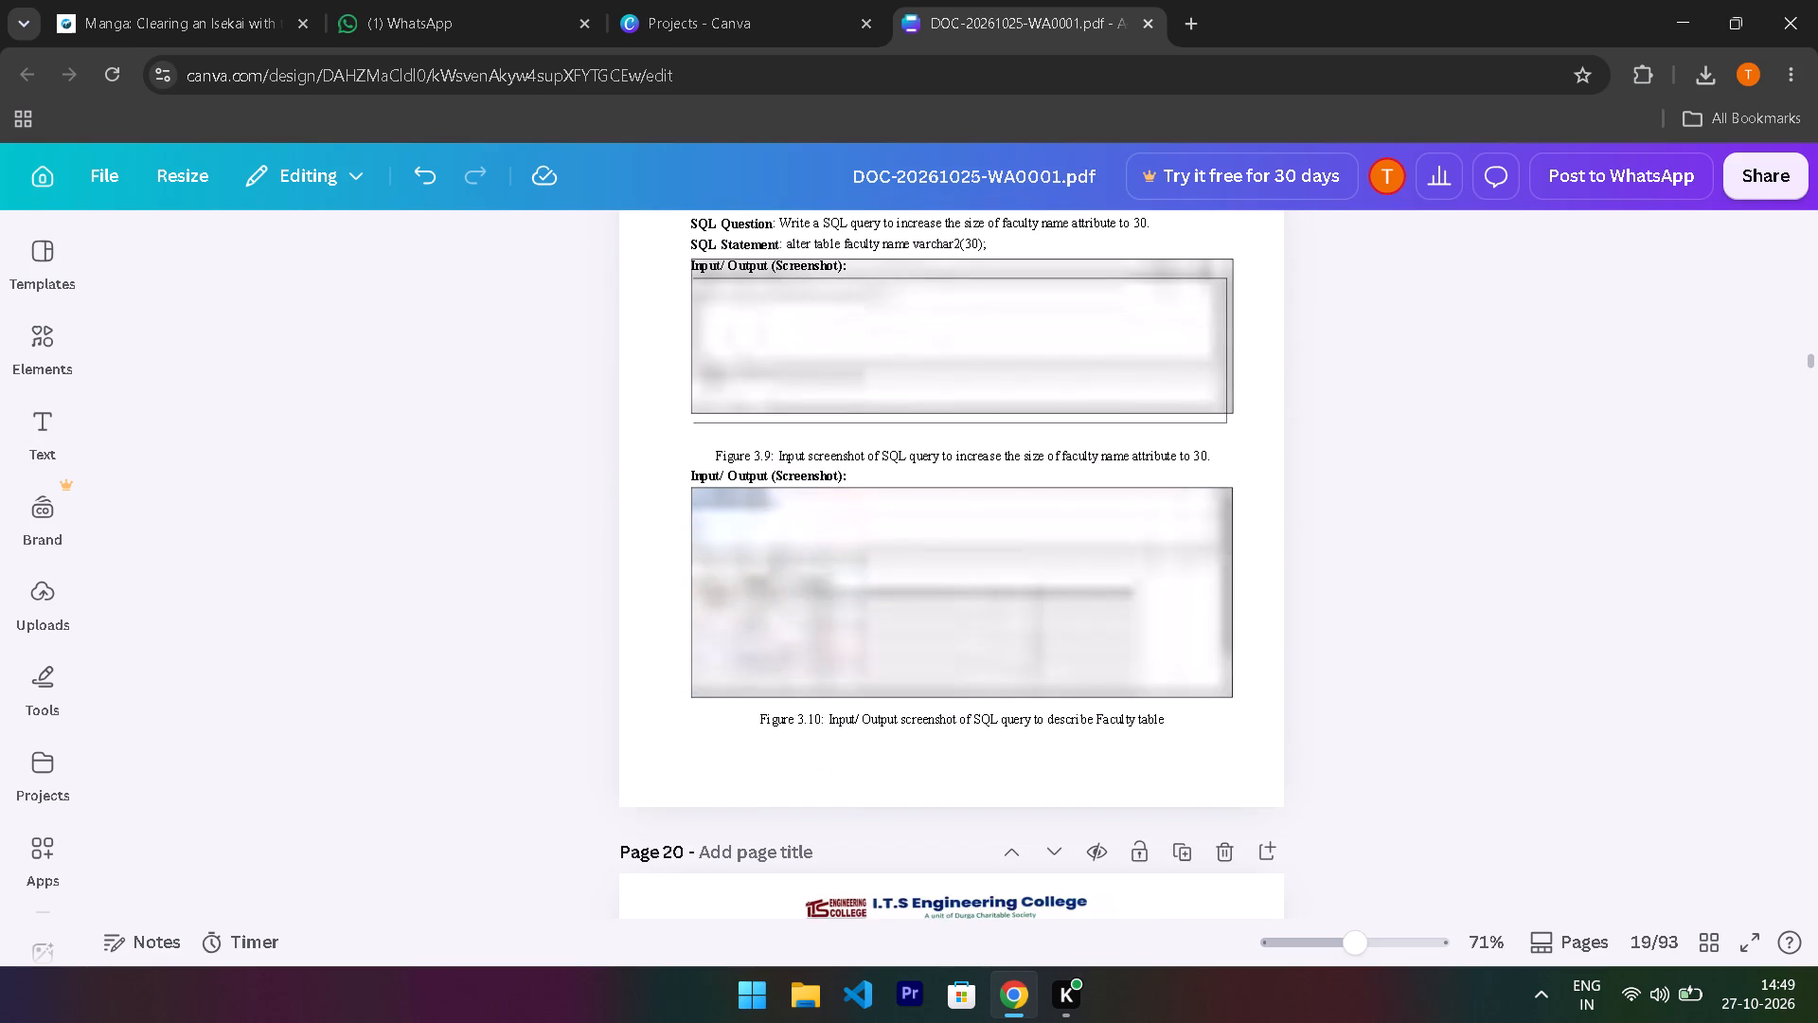
{"action": "left_click_drag", "start_coordinate": [1809, 362], "coordinate": [1812, 533]}
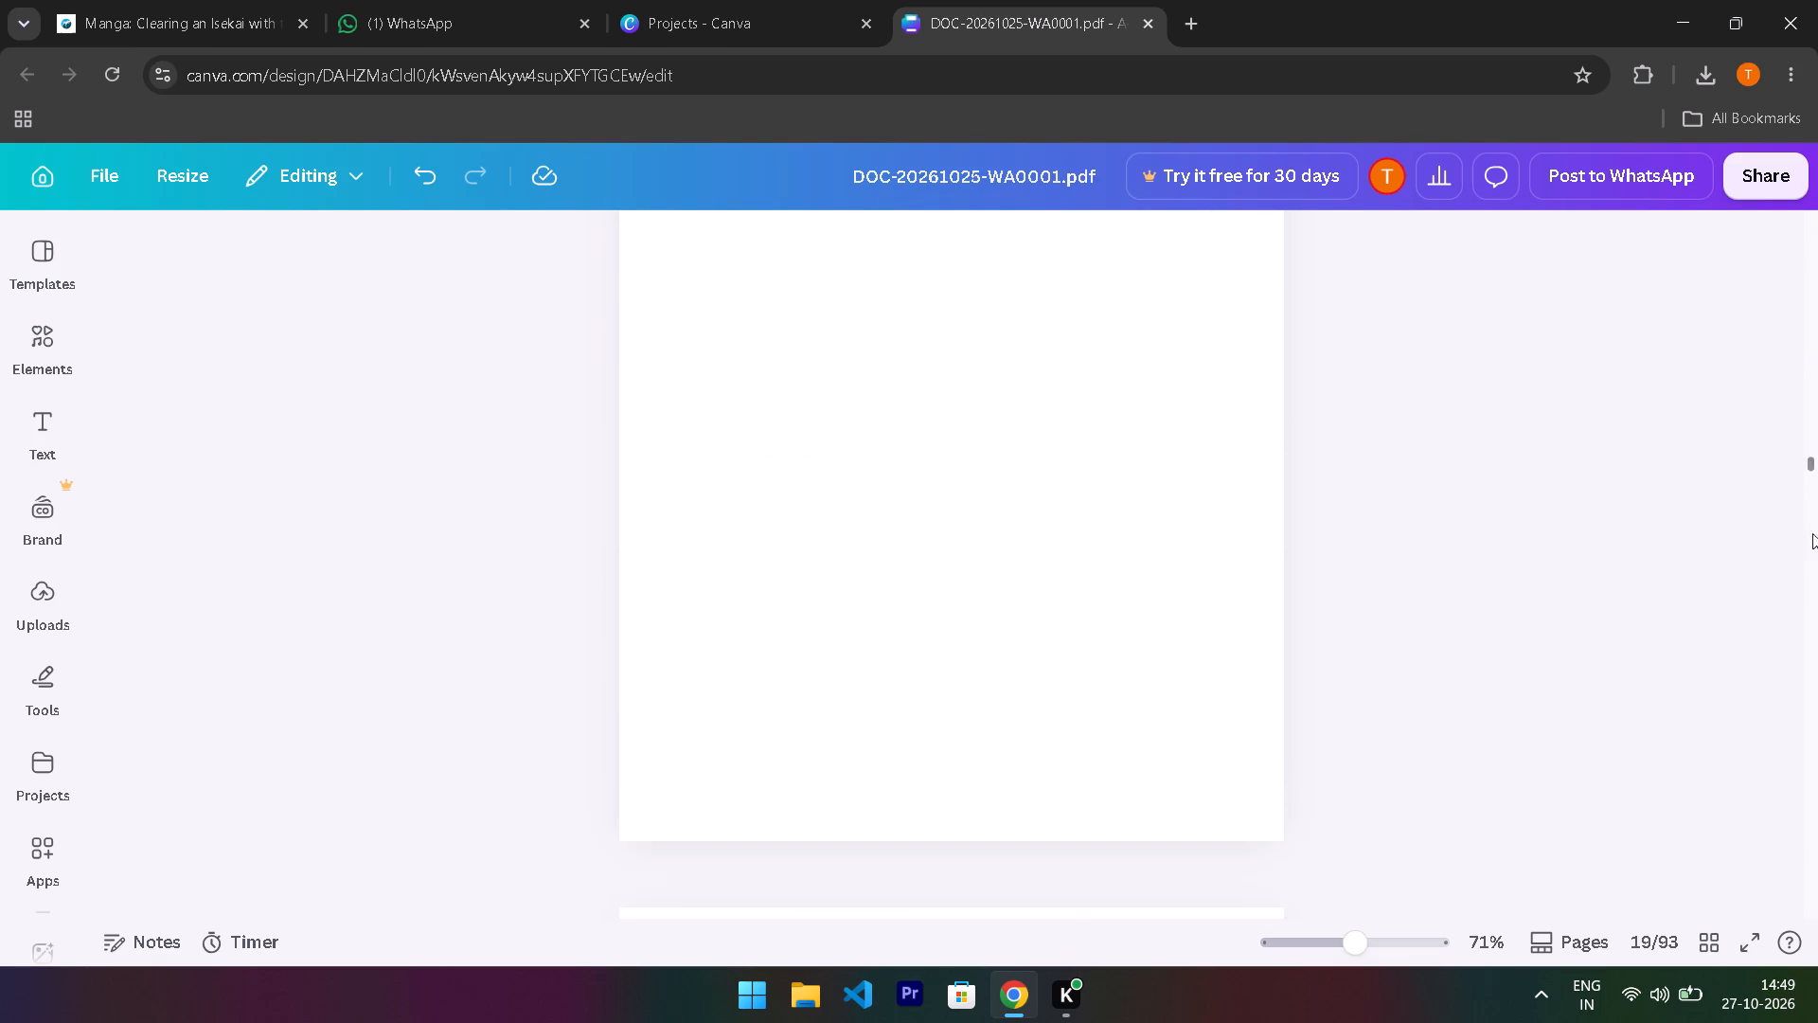
{"action": "left_click_drag", "start_coordinate": [1812, 533], "coordinate": [1797, 919]}
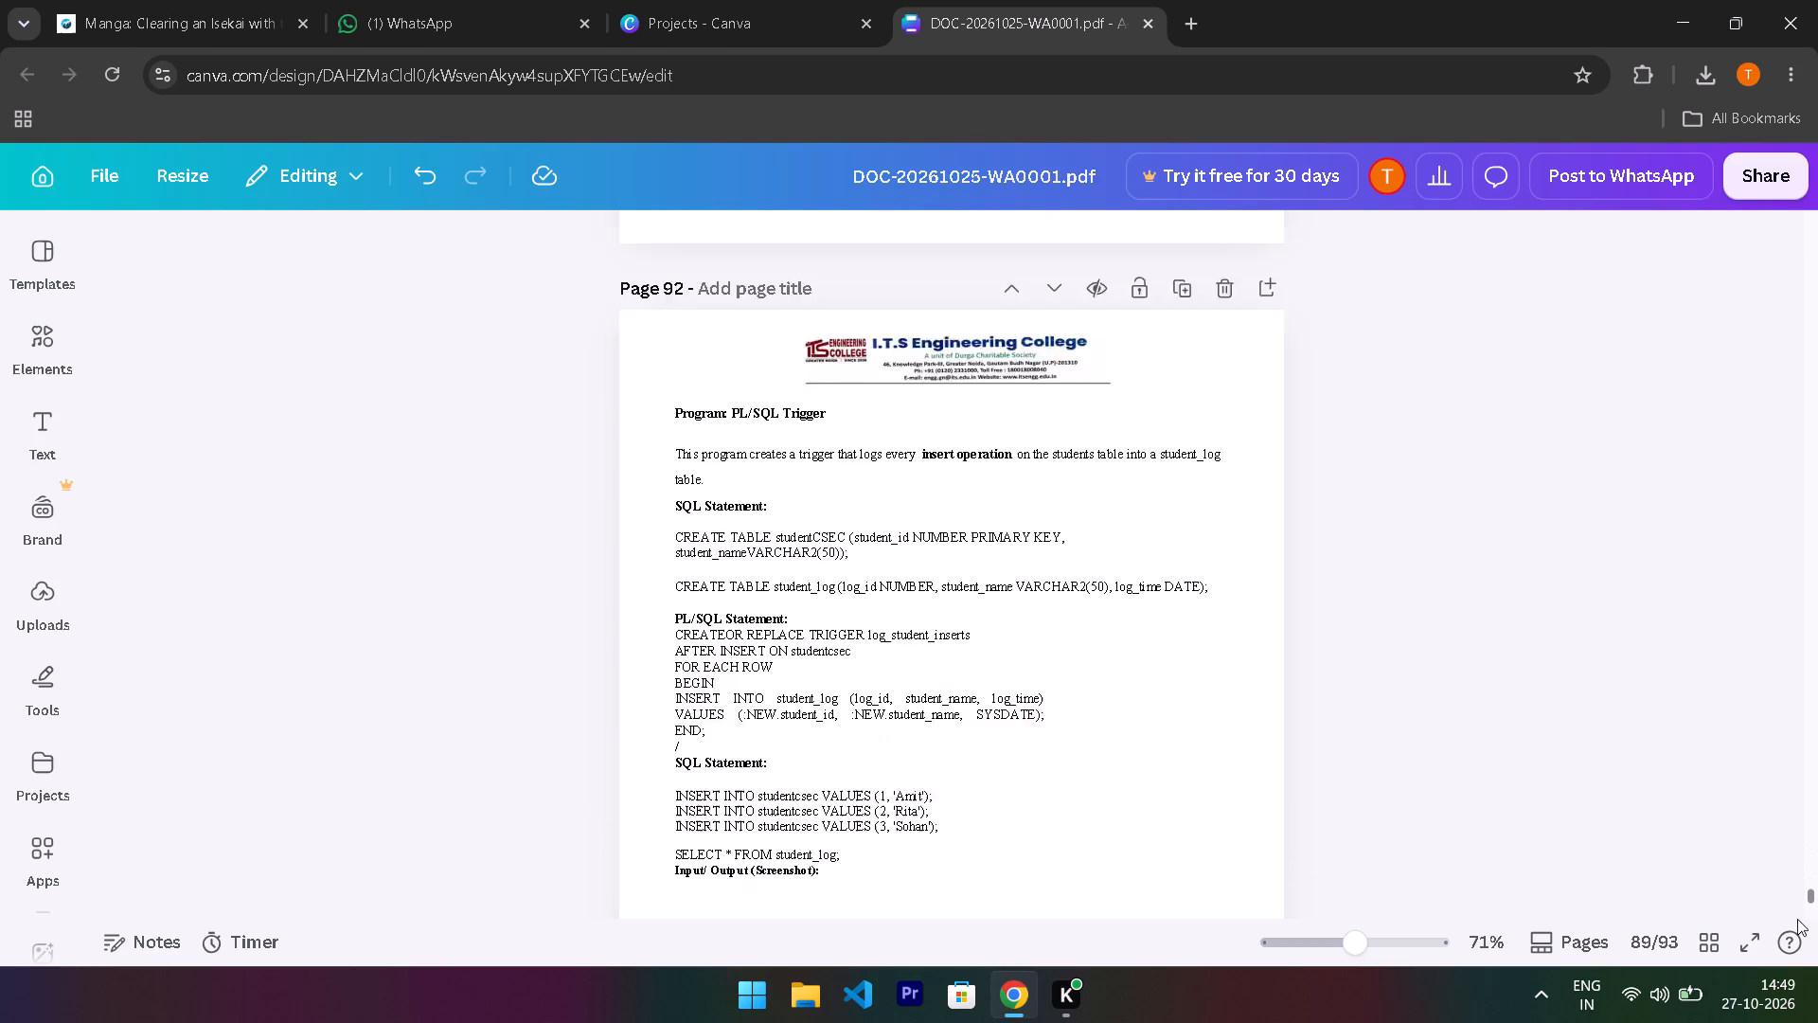
{"action": "left_click_drag", "start_coordinate": [1797, 919], "coordinate": [1762, 297]}
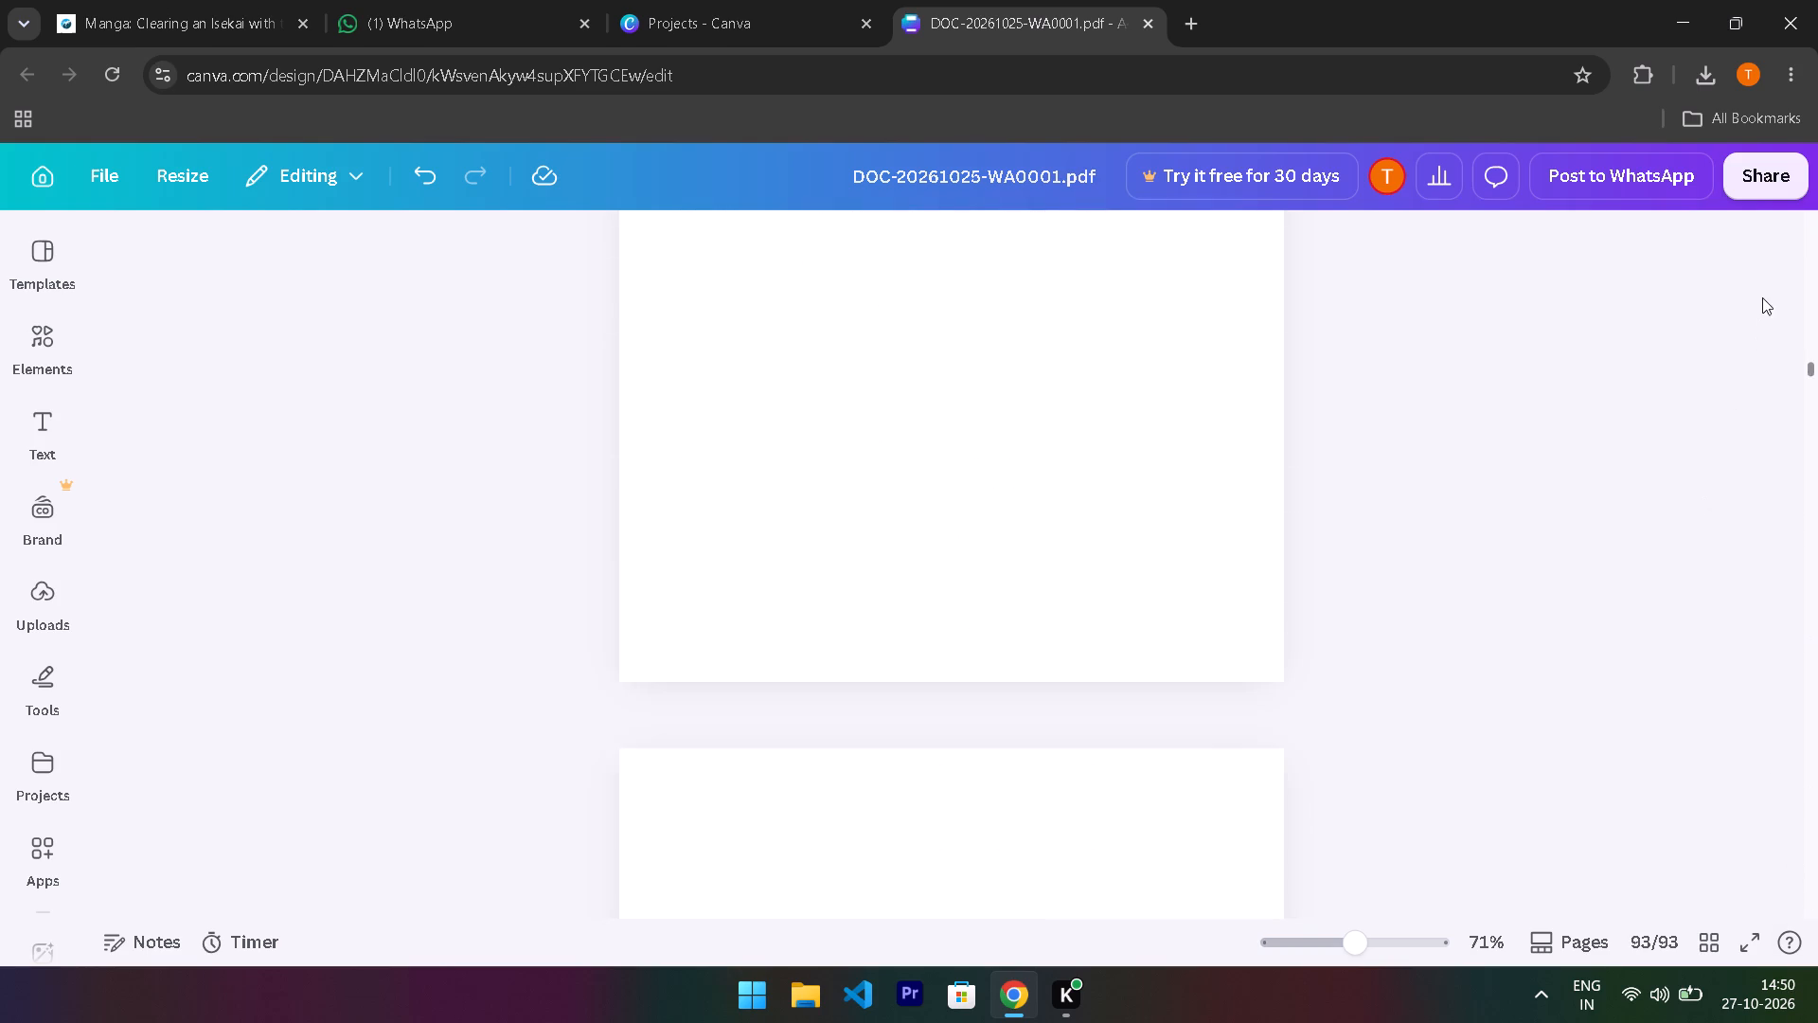
{"action": "left_click_drag", "start_coordinate": [1762, 297], "coordinate": [1768, 75]}
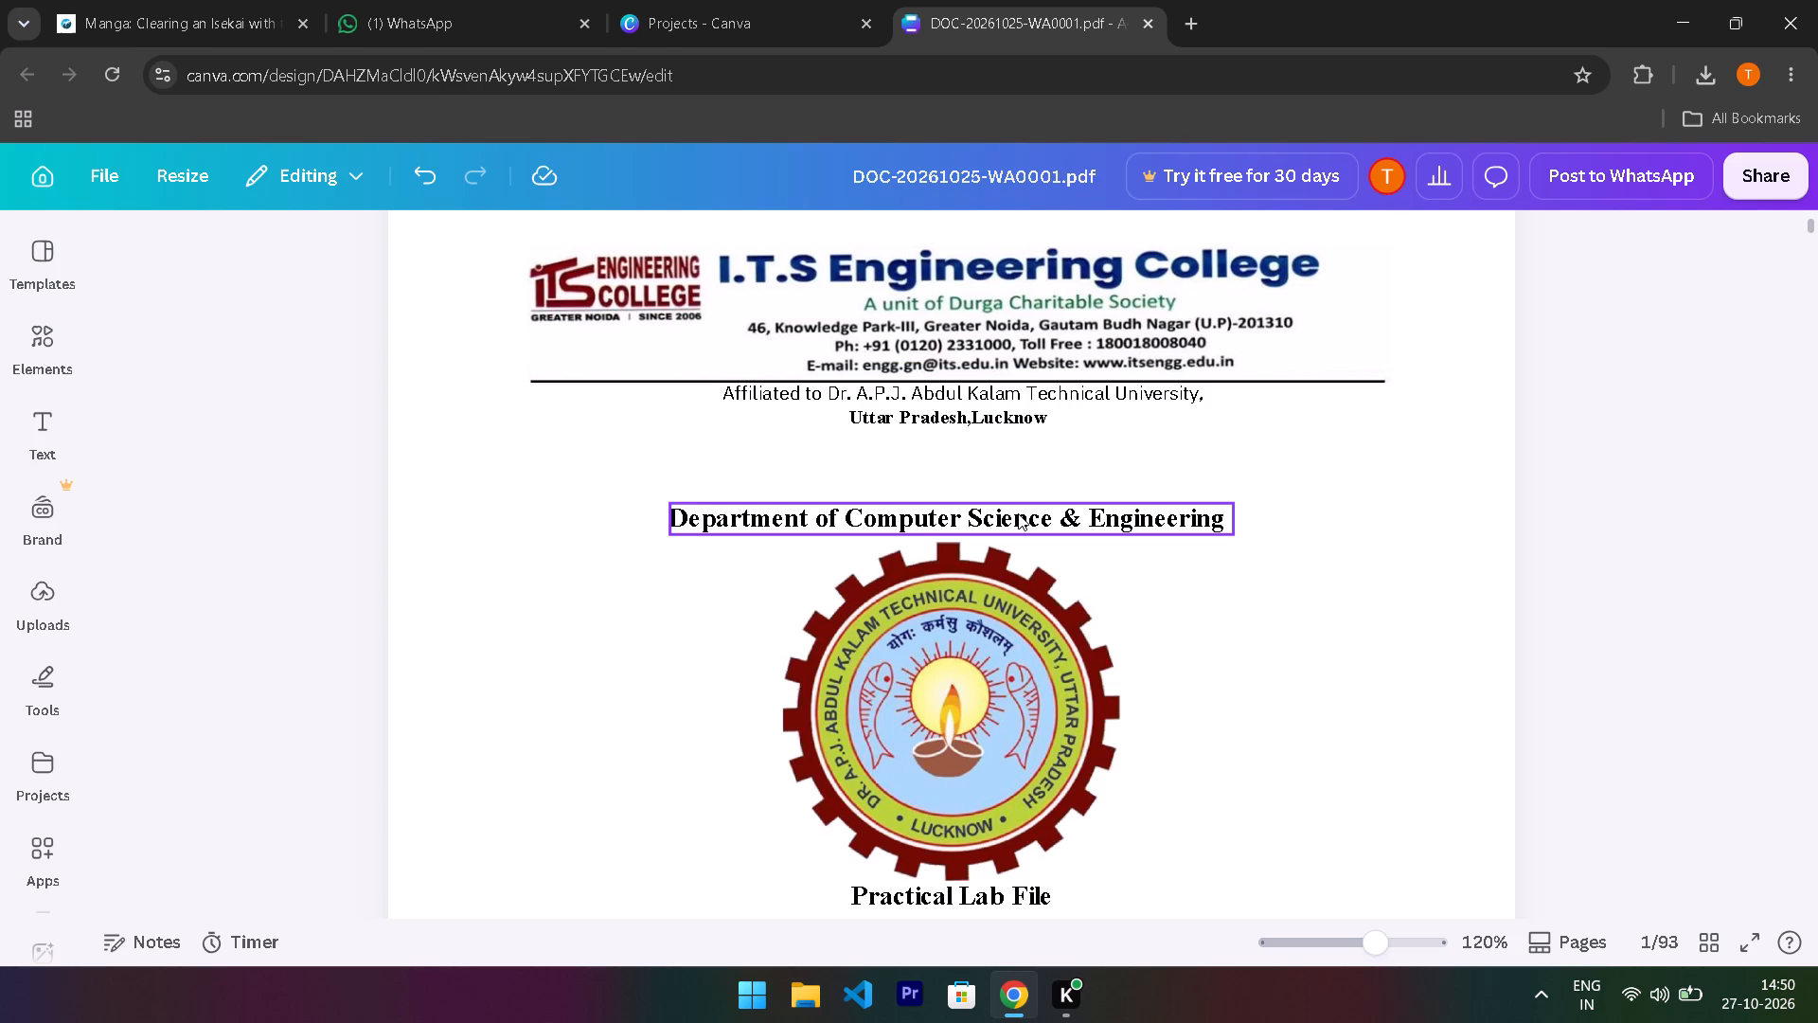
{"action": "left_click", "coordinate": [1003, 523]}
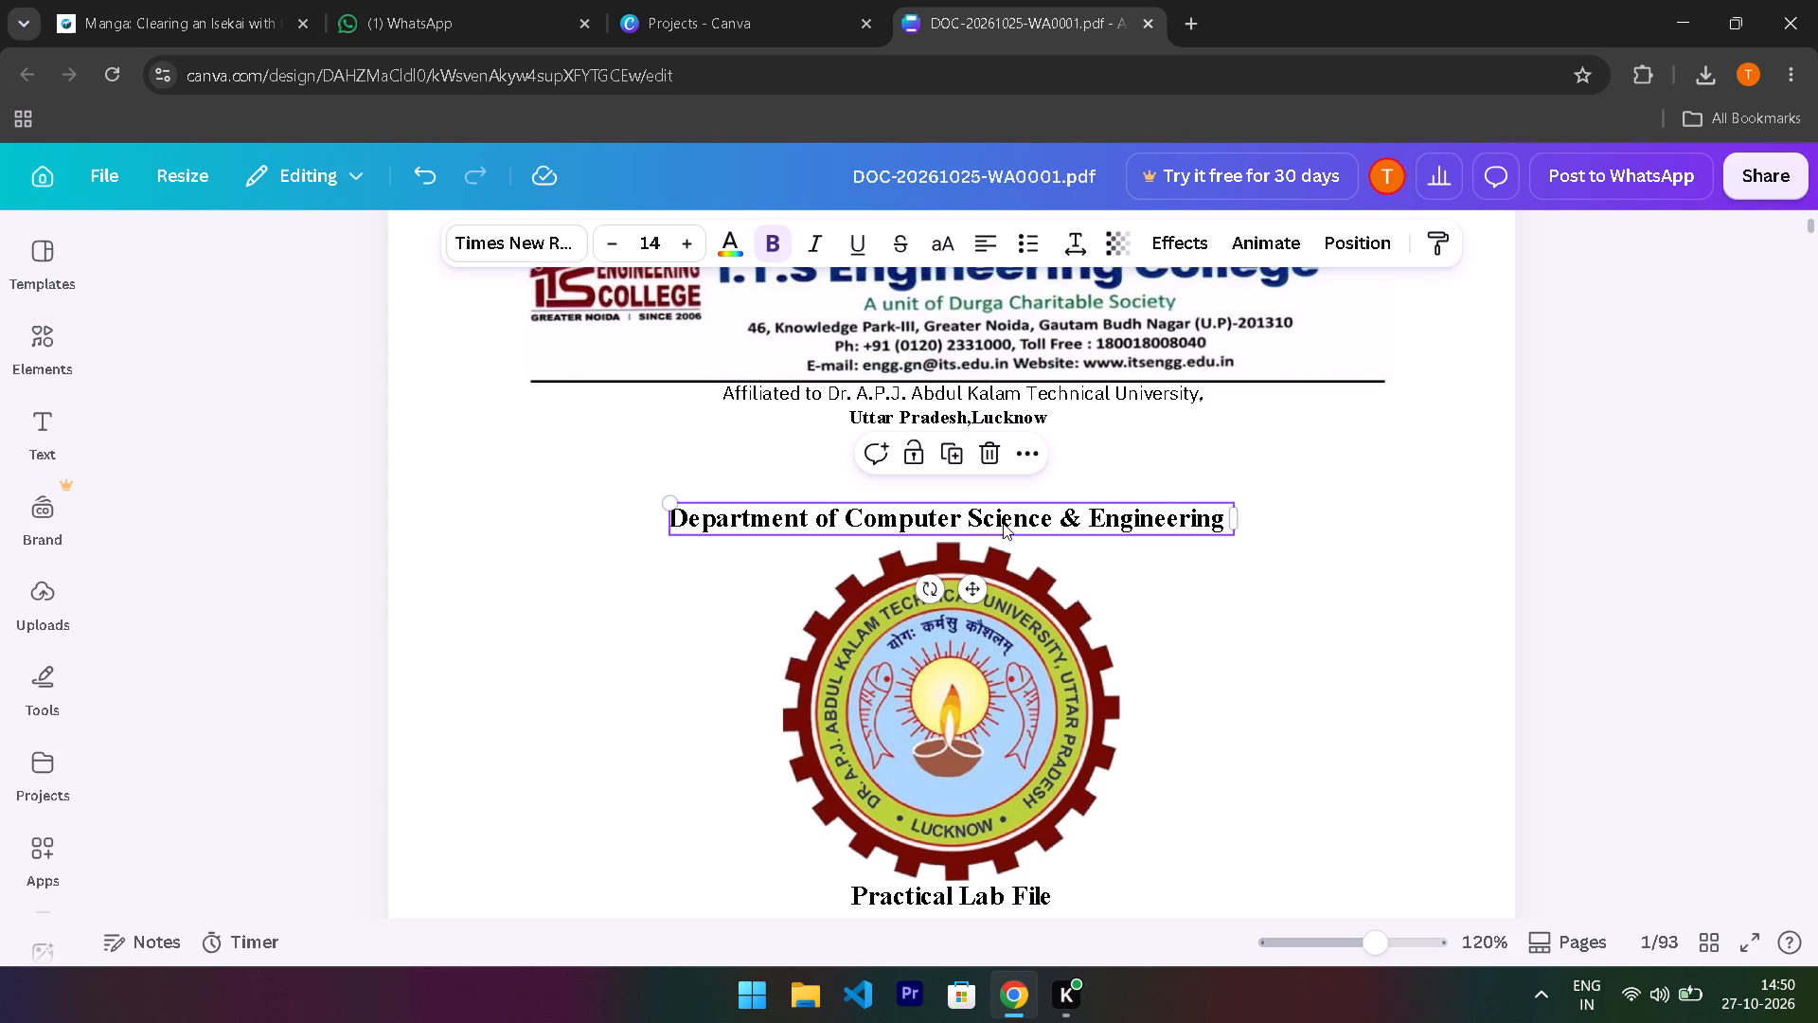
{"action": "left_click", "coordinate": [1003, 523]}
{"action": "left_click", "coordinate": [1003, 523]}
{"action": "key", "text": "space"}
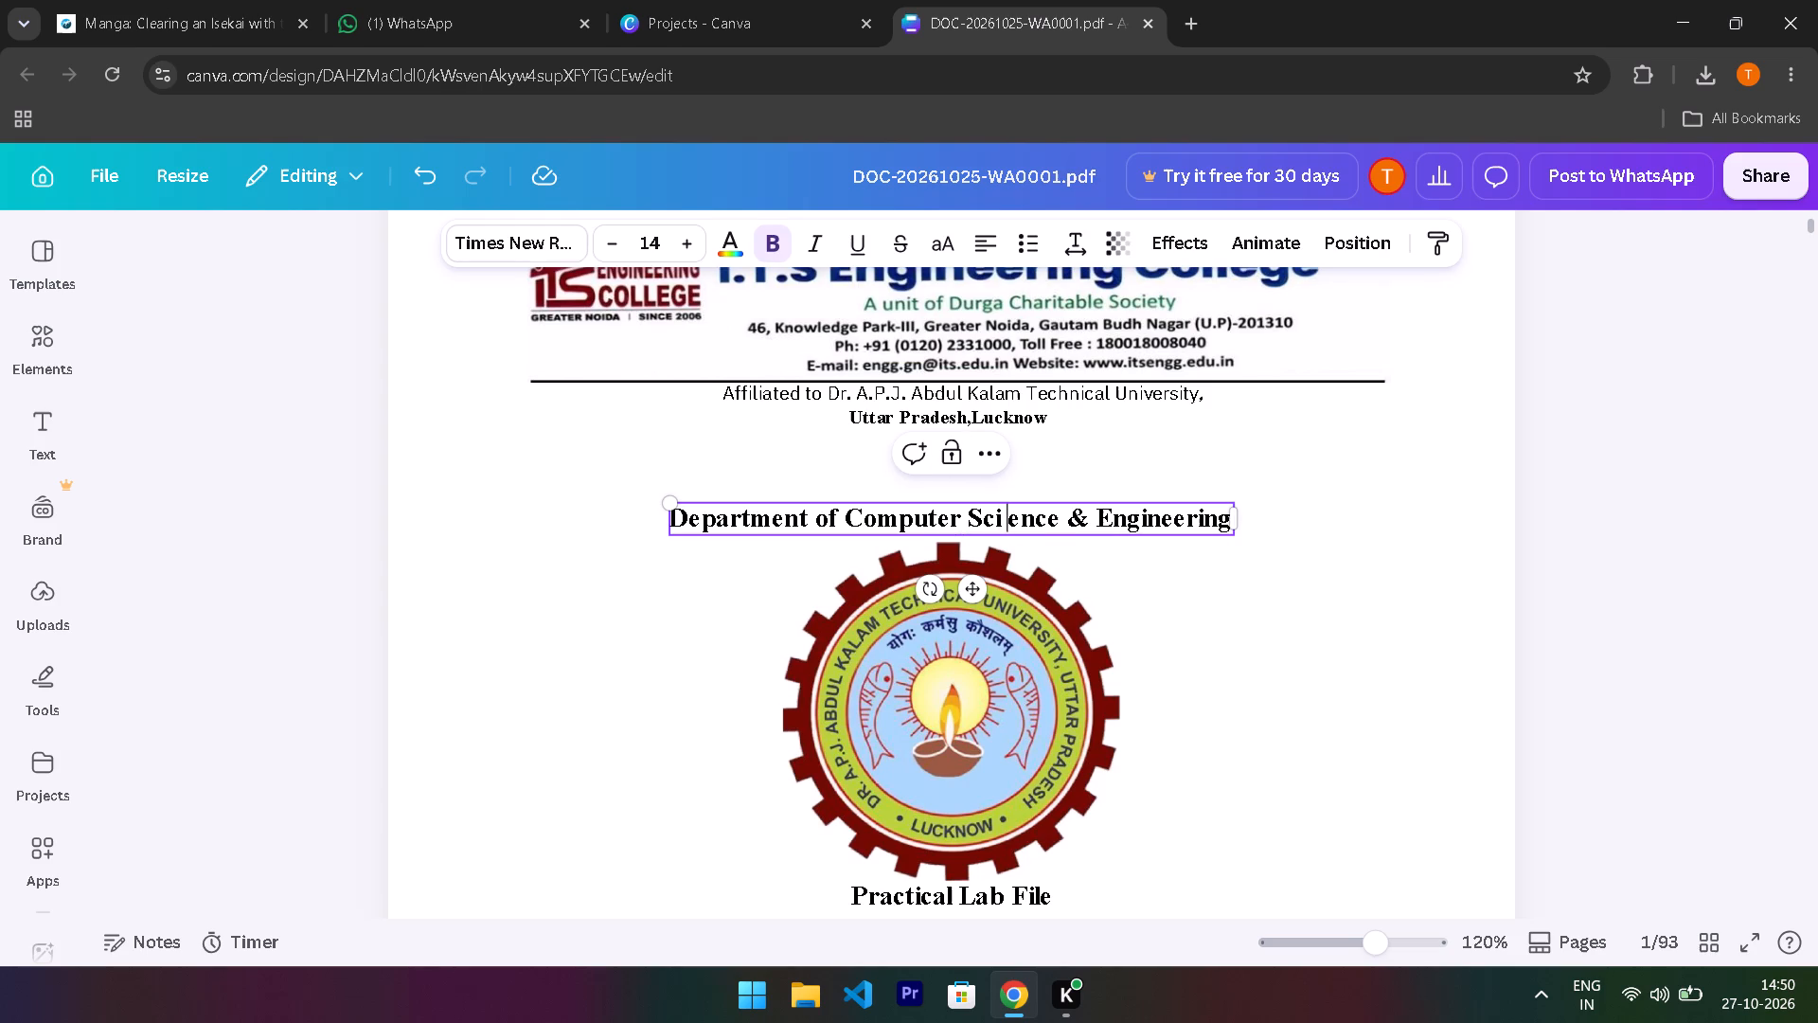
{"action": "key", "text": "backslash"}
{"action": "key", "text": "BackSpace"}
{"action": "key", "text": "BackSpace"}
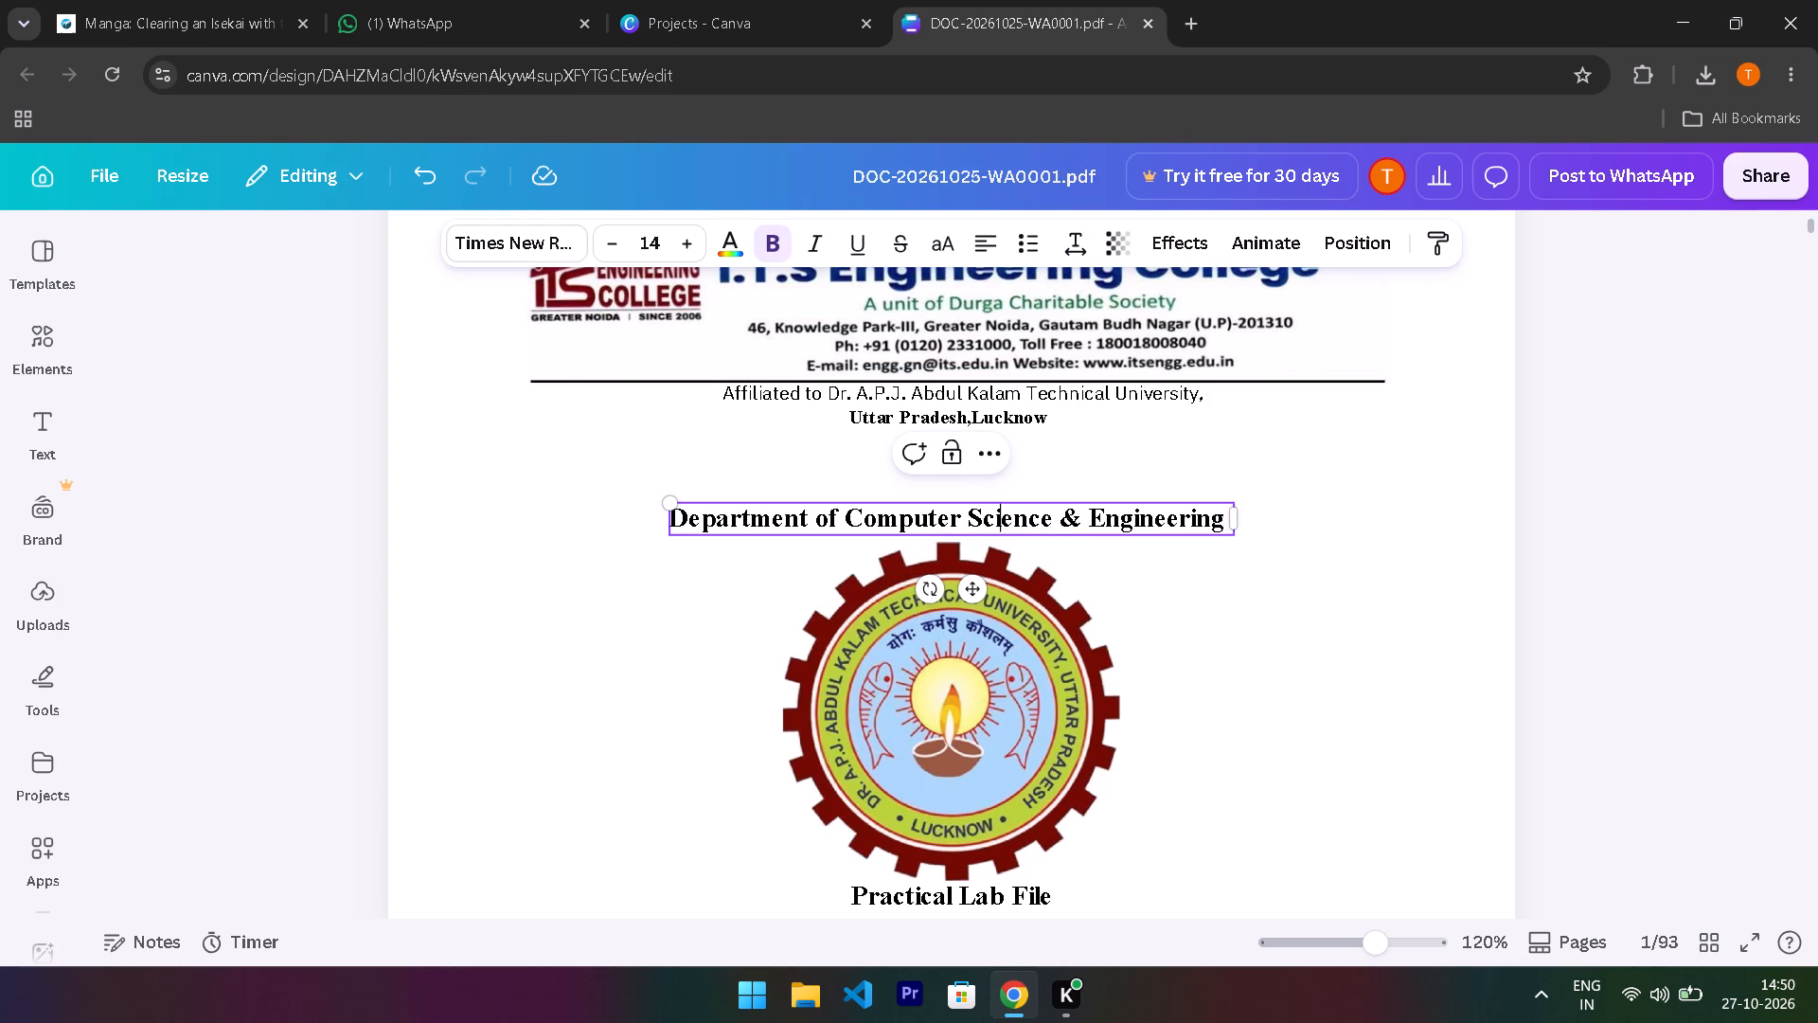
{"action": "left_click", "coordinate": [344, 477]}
Add a colon after the "Roll No." label in the cover page's table so it reads "Roll No.:".
{"action": "scroll", "coordinate": [344, 477], "scroll_direction": "down", "scroll_amount": 6}
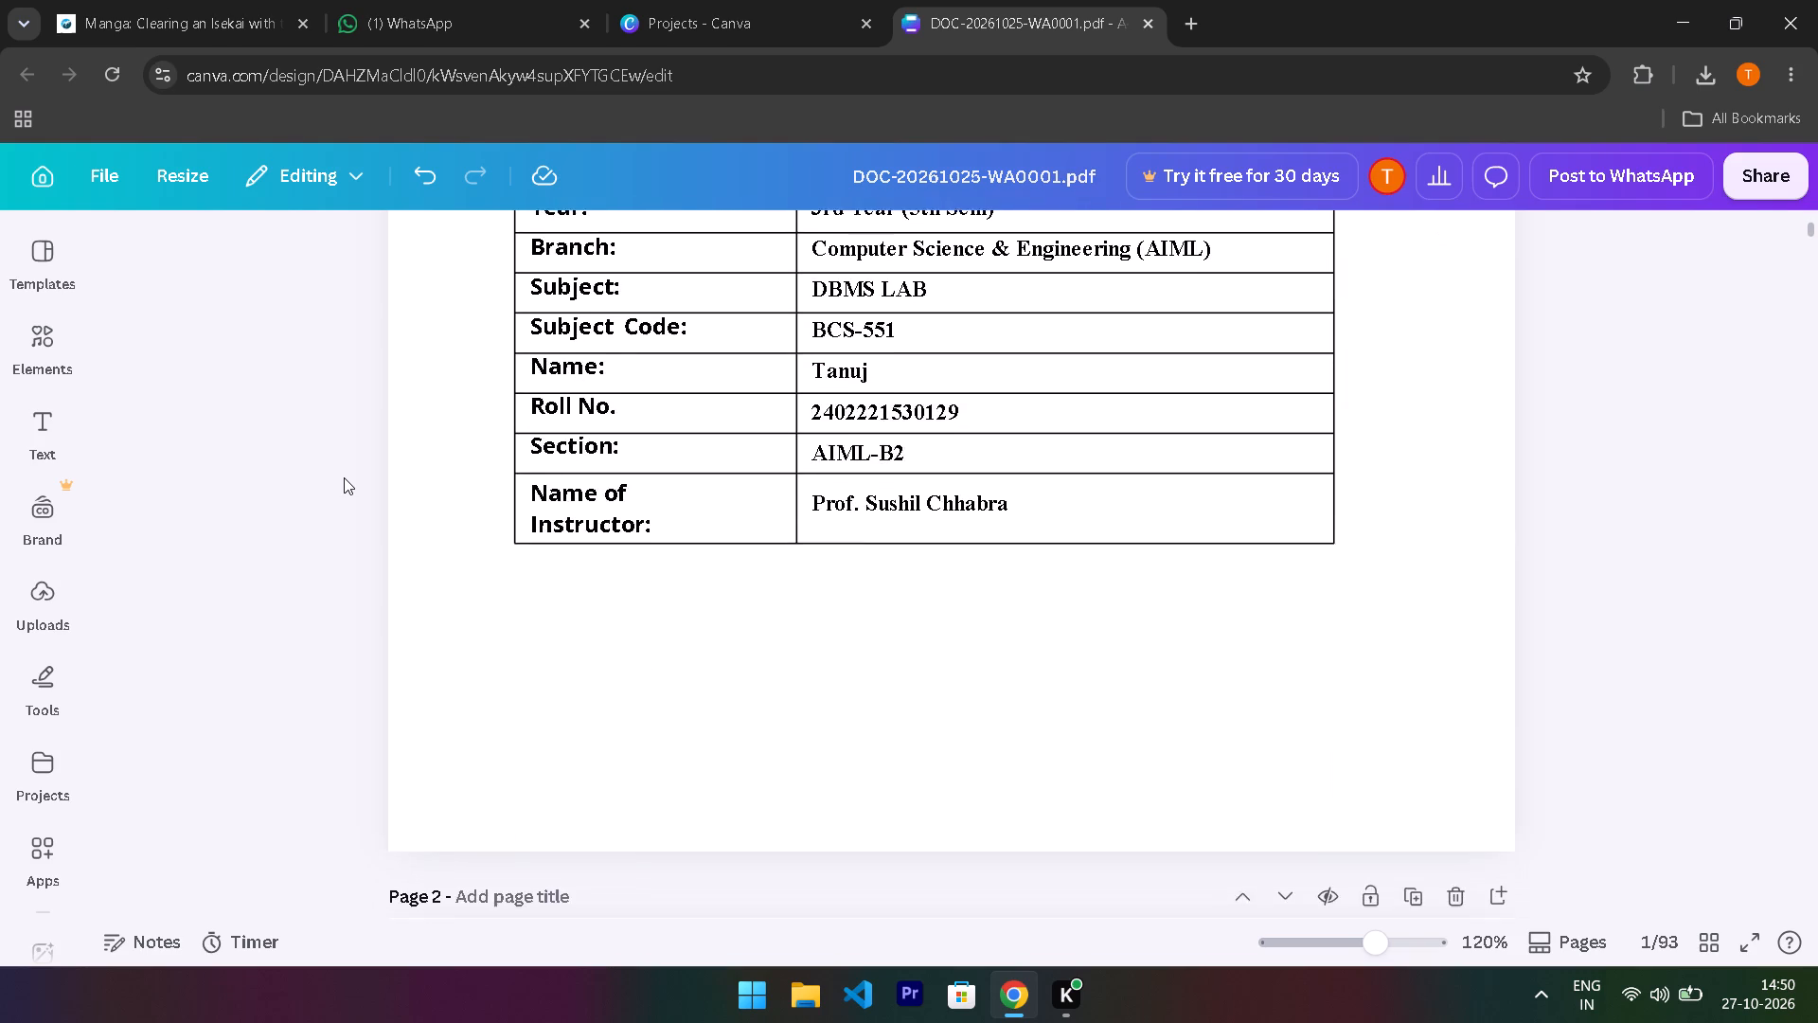
{"action": "scroll", "coordinate": [344, 477], "scroll_direction": "up", "scroll_amount": 1}
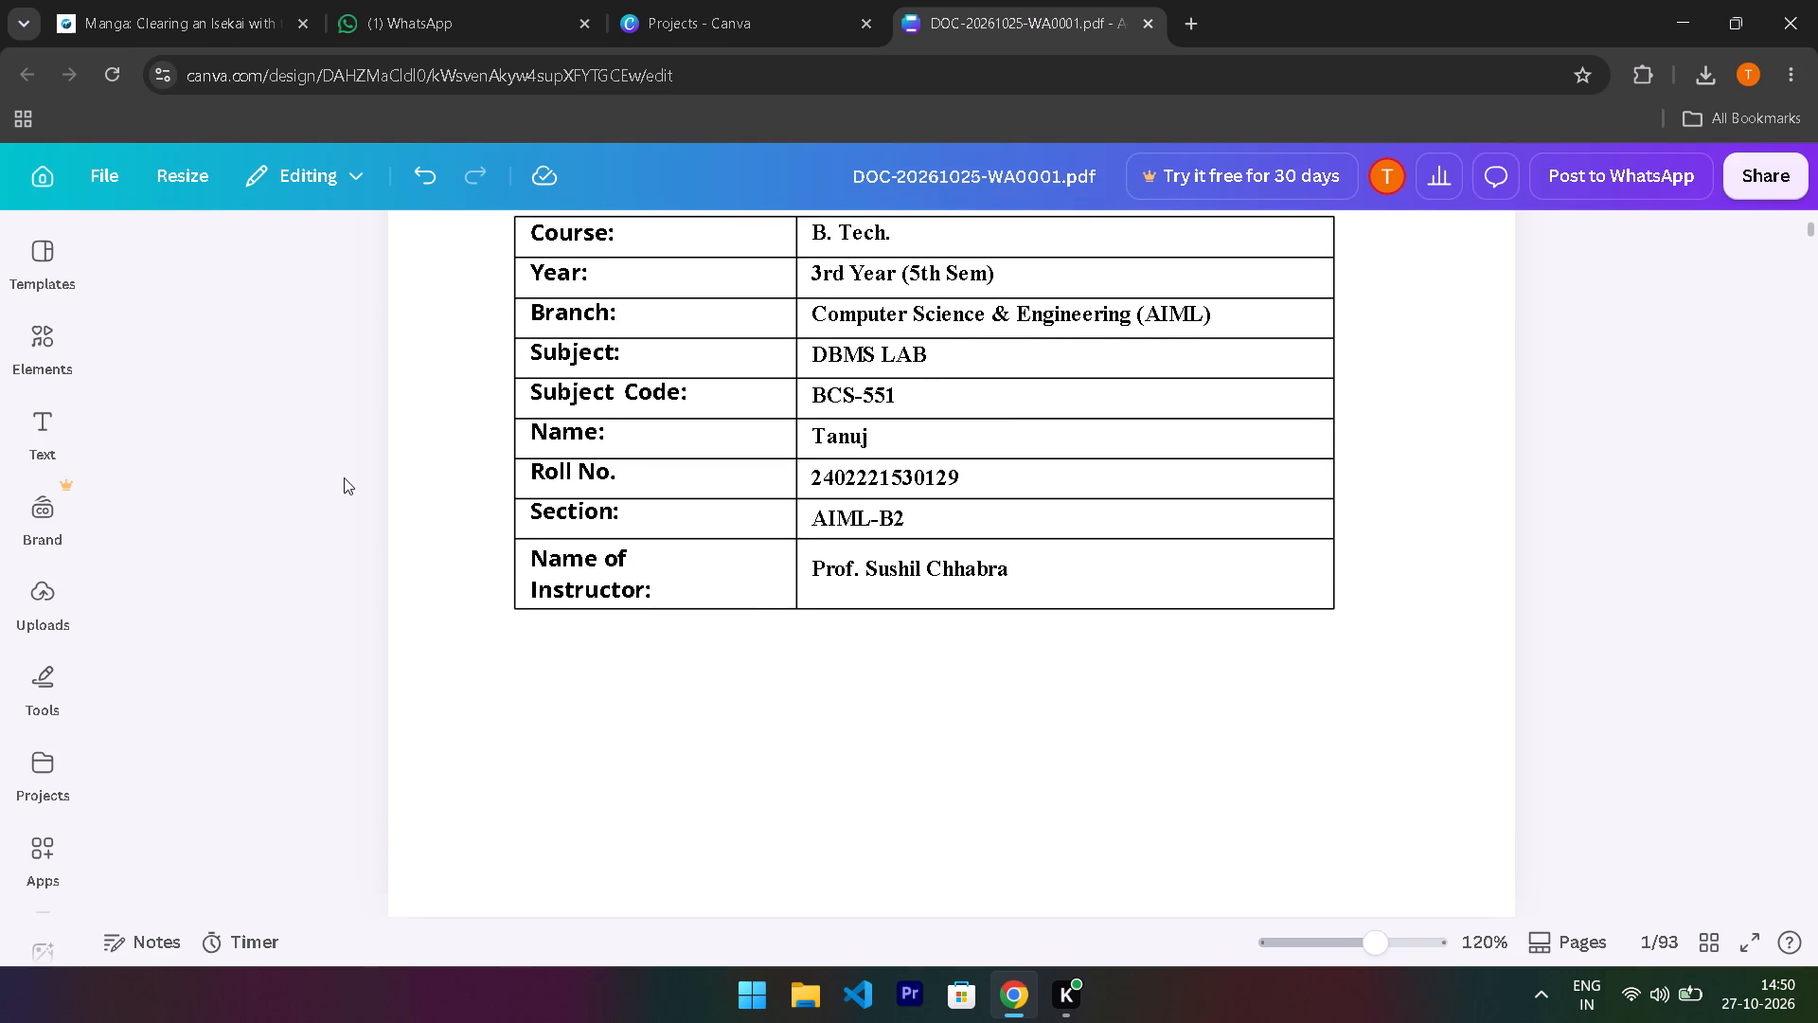
{"action": "scroll", "coordinate": [344, 477], "scroll_direction": "up", "scroll_amount": 1}
{"action": "left_click", "coordinate": [626, 470]}
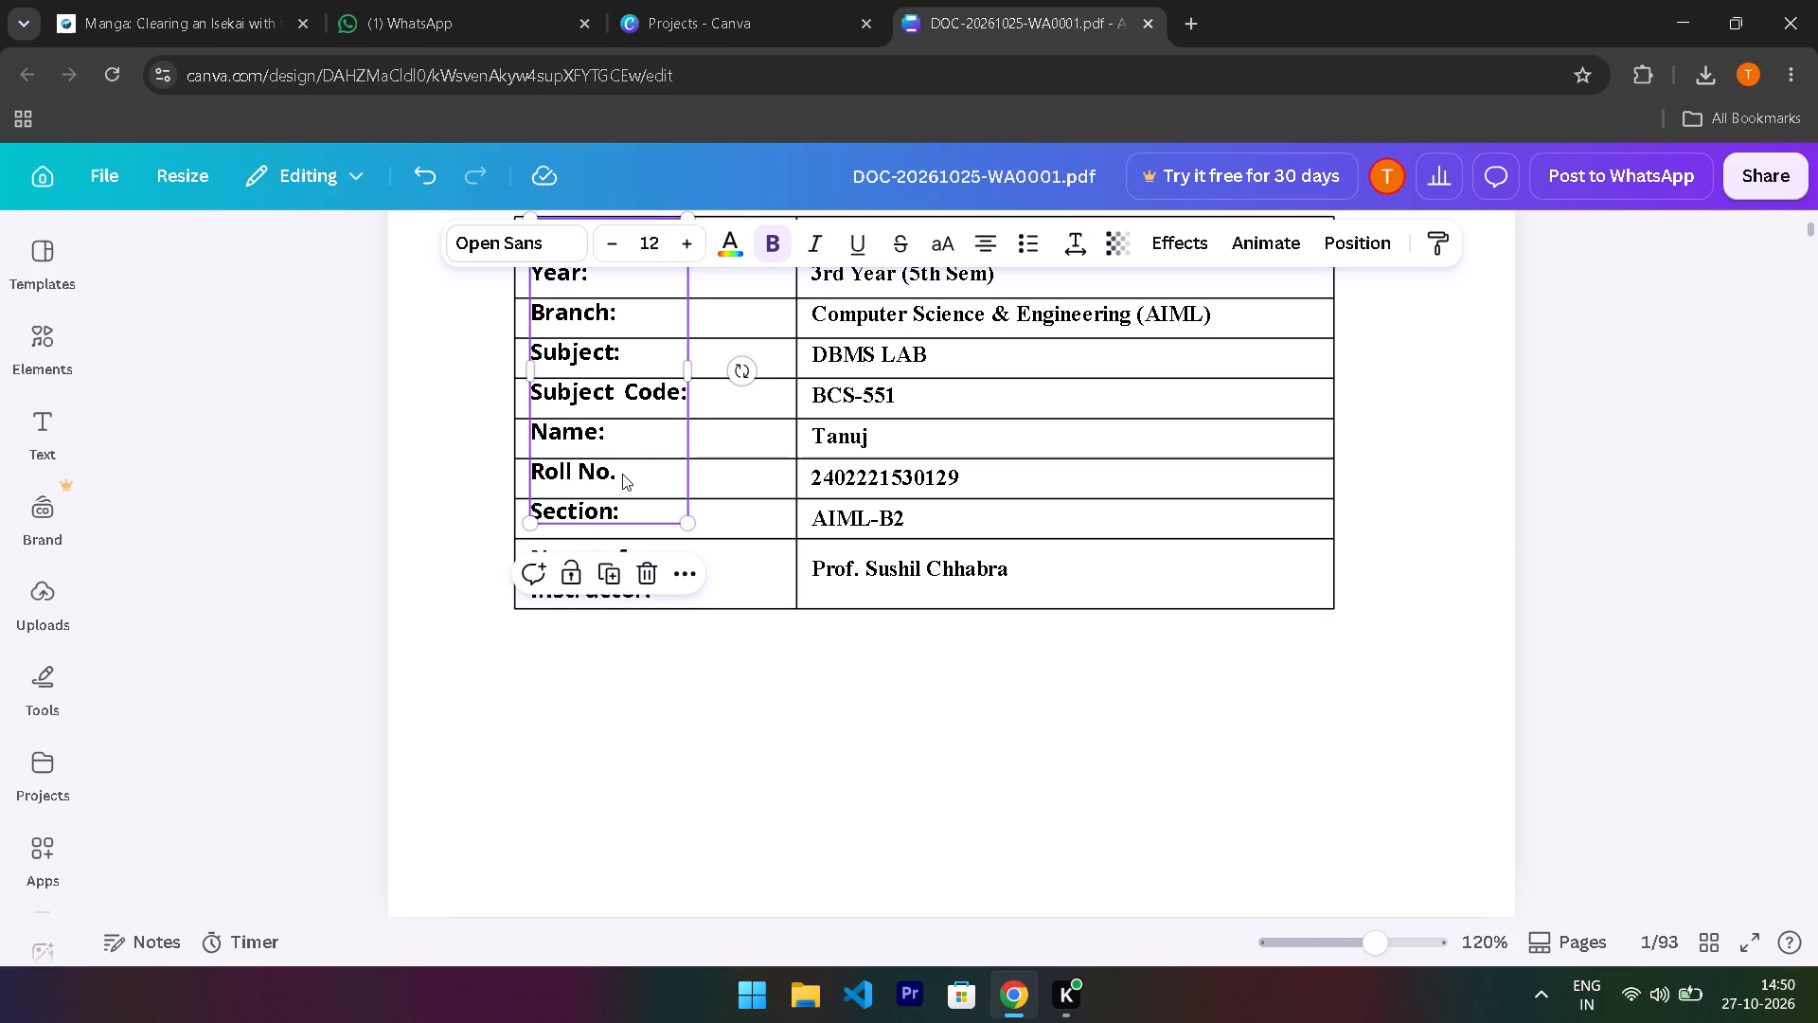
{"action": "left_click", "coordinate": [622, 474]}
{"action": "key", "text": "Delete"}
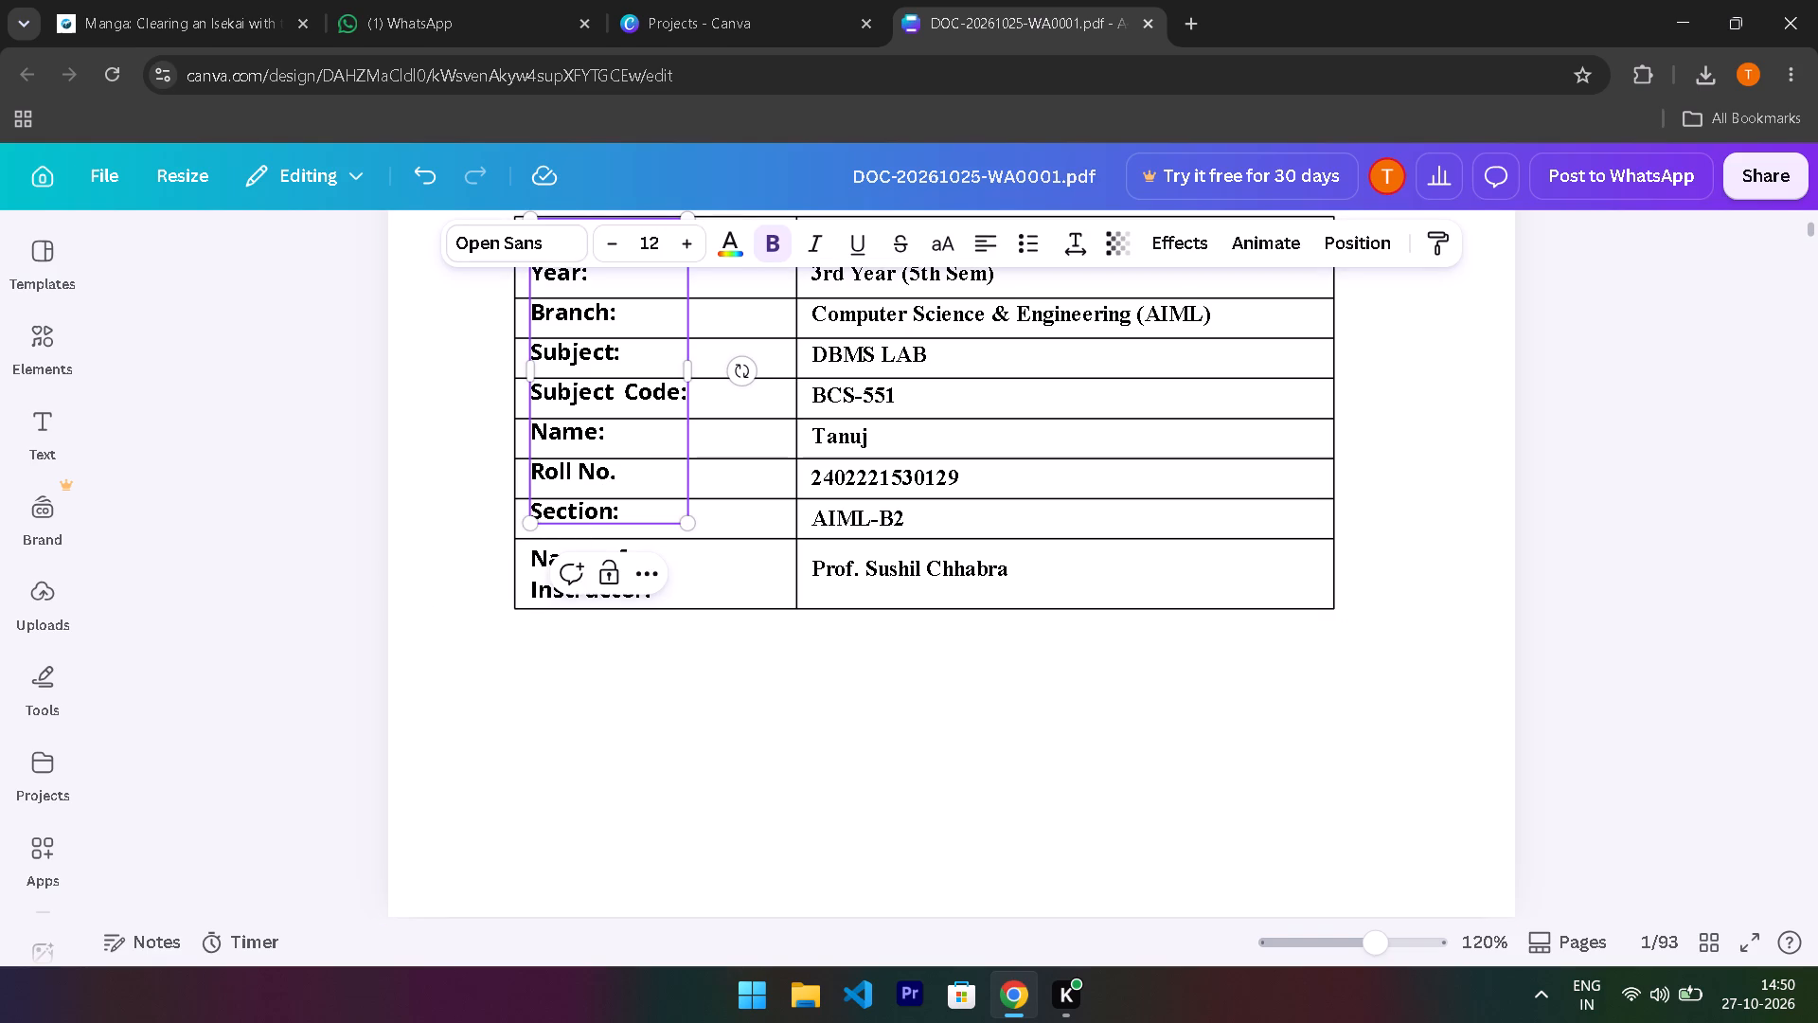
{"action": "key", "text": "BackSpace"}
{"action": "key", "text": "shift+colon"}
{"action": "left_click", "coordinate": [271, 523]}
{"action": "scroll", "coordinate": [271, 523], "scroll_direction": "up", "scroll_amount": 1}
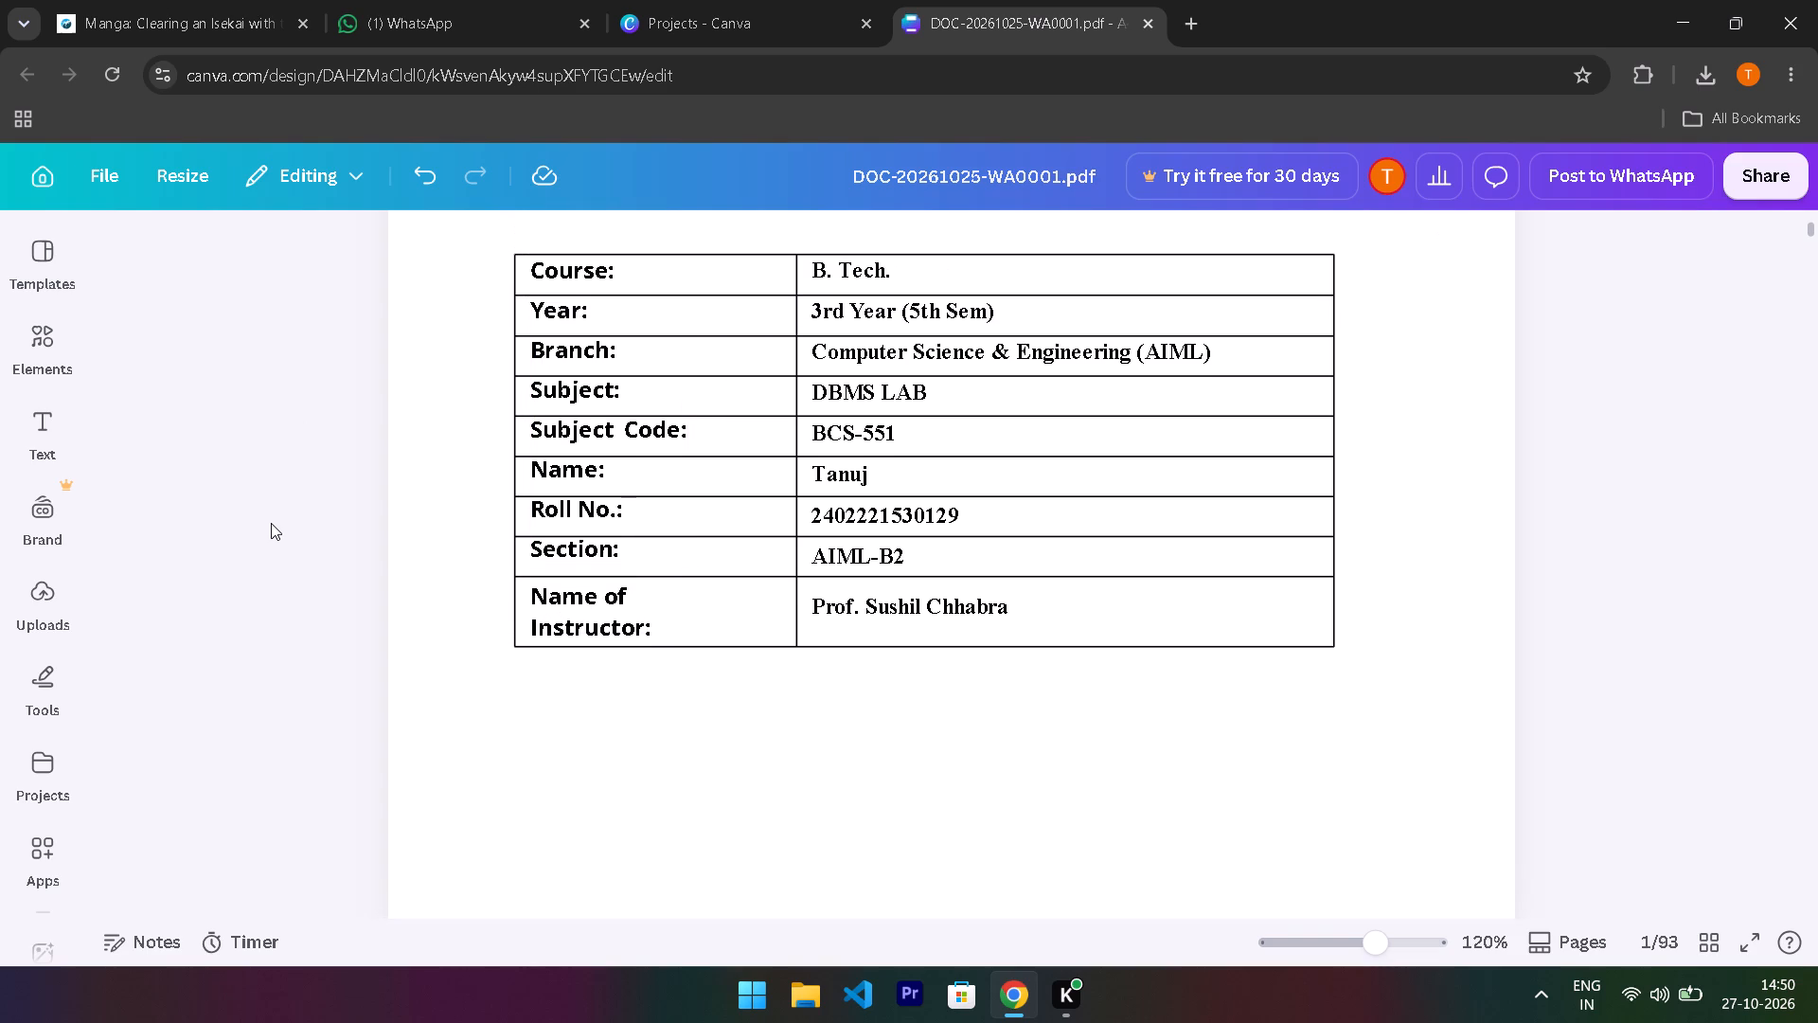
Download all pages of the edited lab file as a PDF with the Digital preset.
{"action": "scroll", "coordinate": [271, 523], "scroll_direction": "up", "scroll_amount": 1}
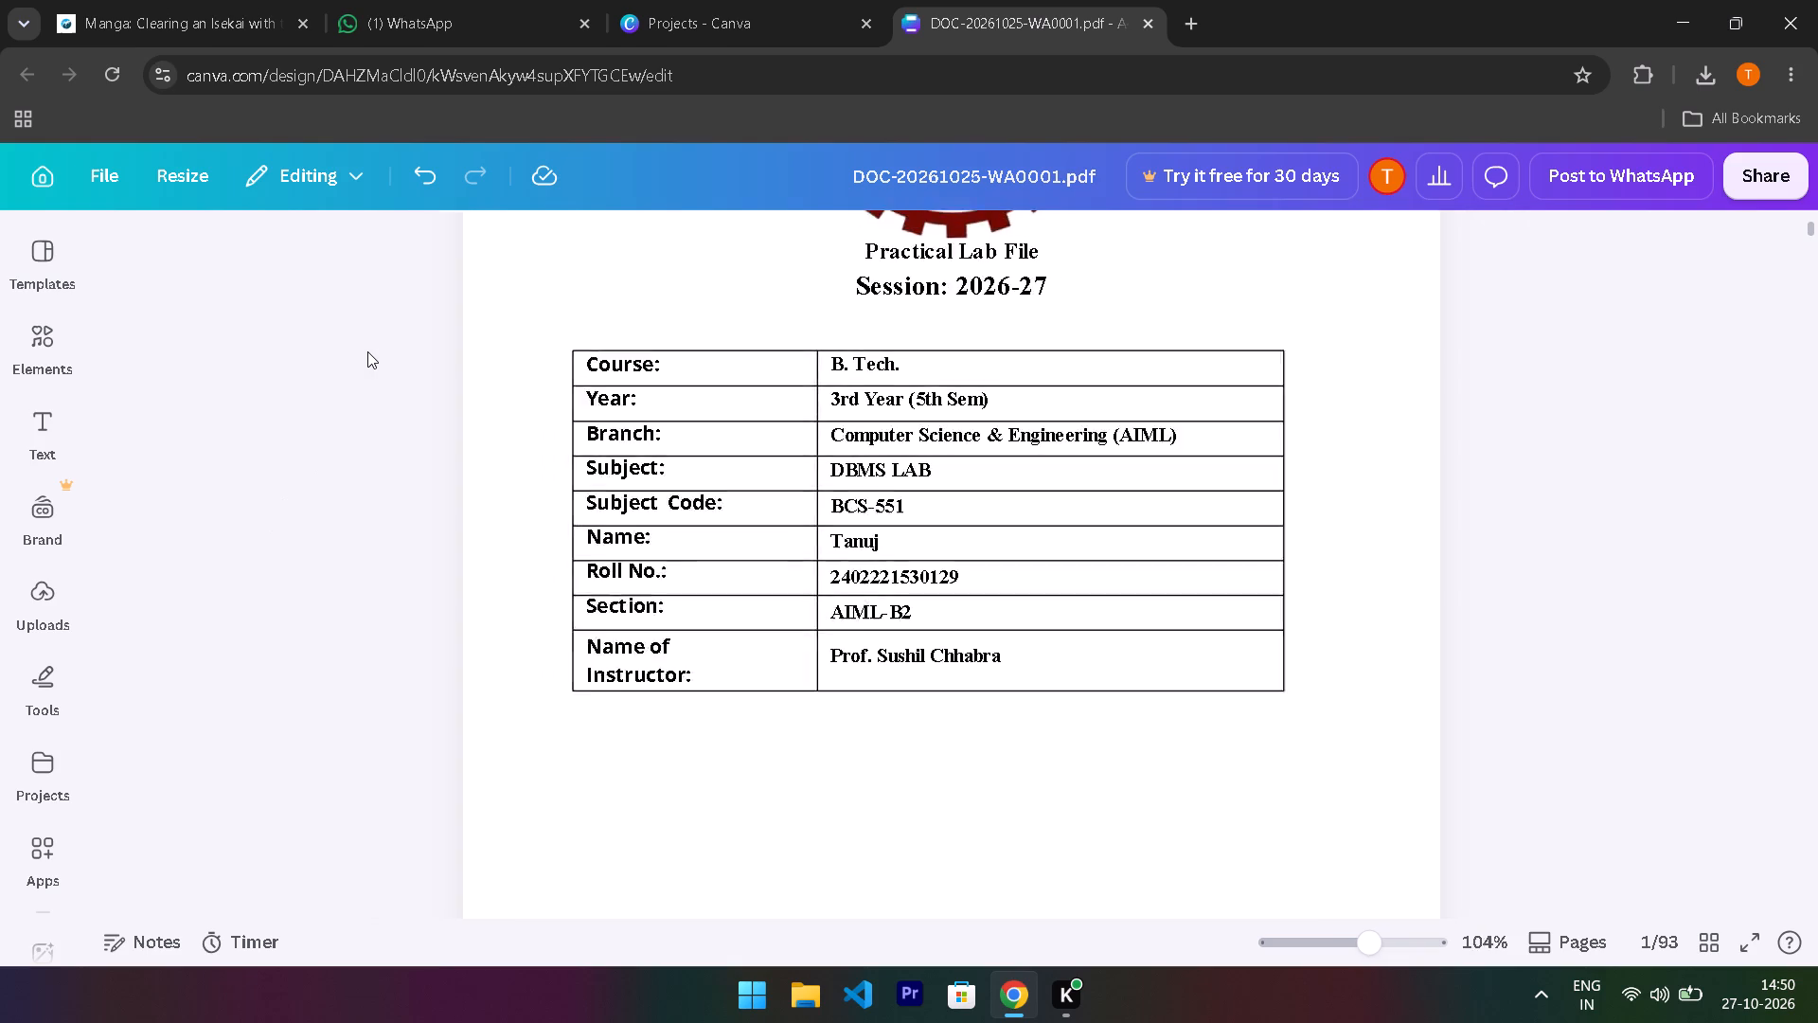
{"action": "scroll", "coordinate": [367, 351], "scroll_direction": "up", "scroll_amount": 5}
{"action": "scroll", "coordinate": [367, 351], "scroll_direction": "down", "scroll_amount": 6}
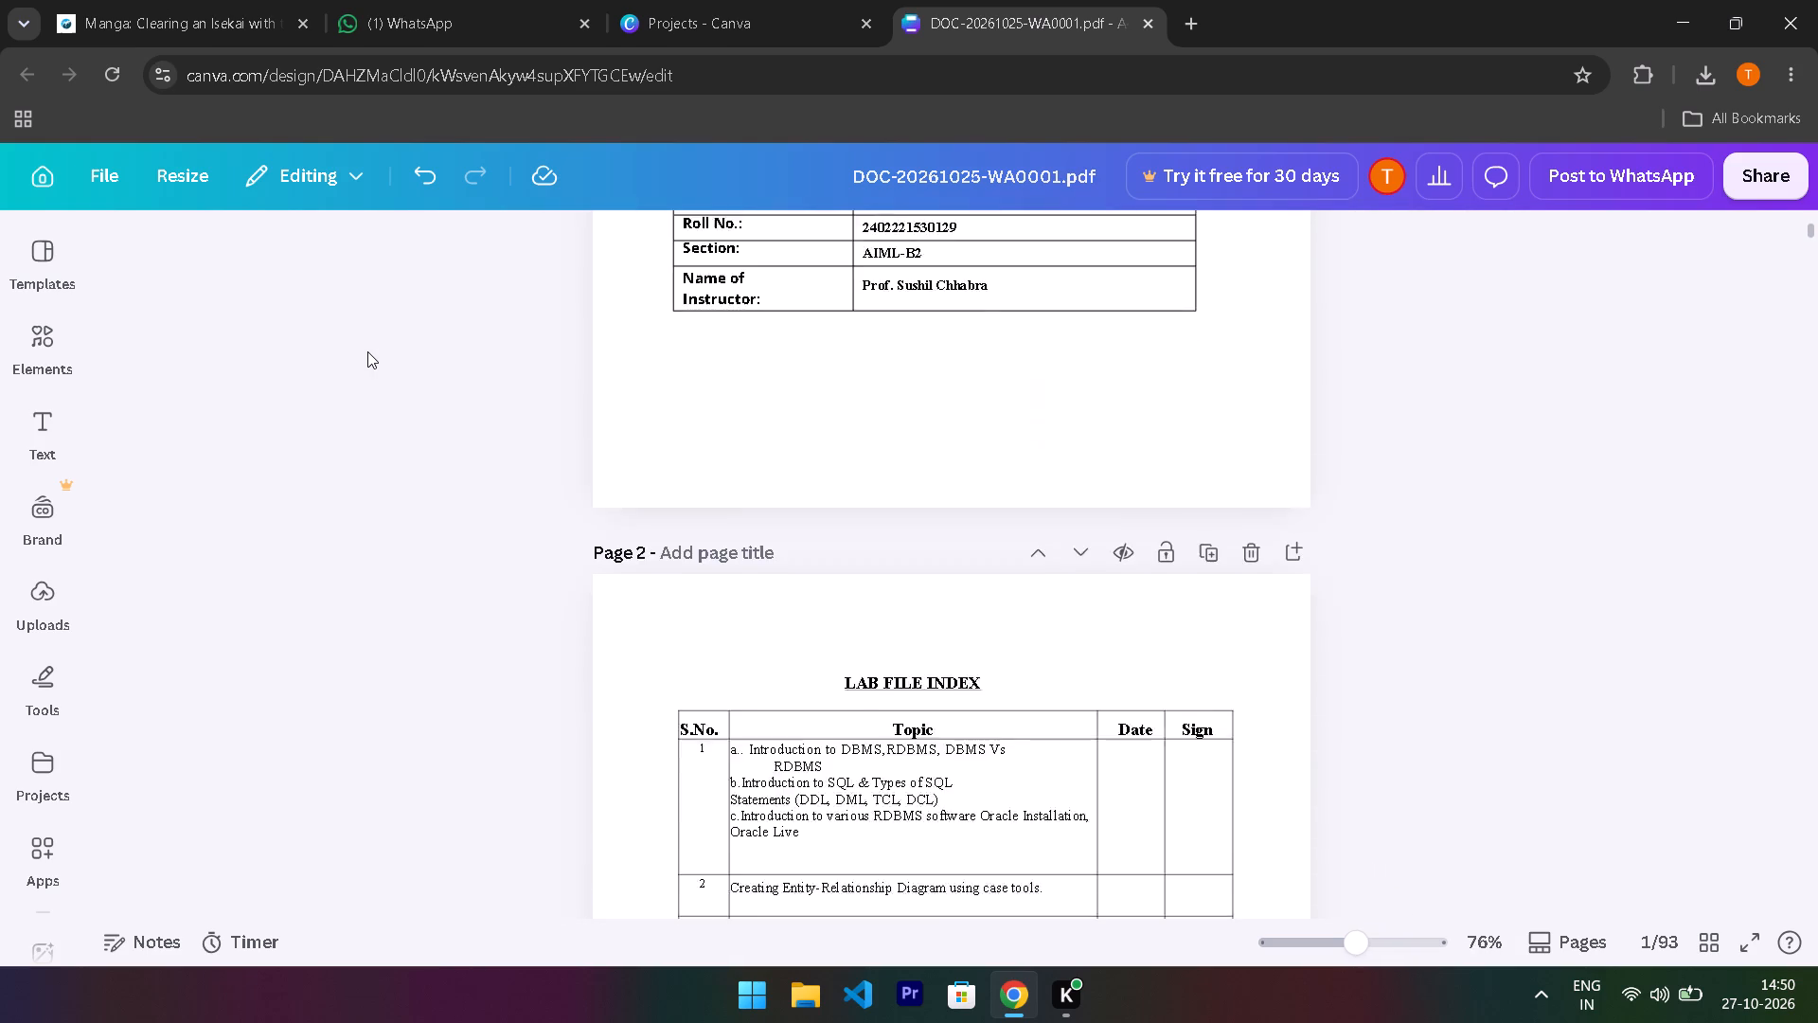
{"action": "scroll", "coordinate": [367, 351], "scroll_direction": "up", "scroll_amount": 3}
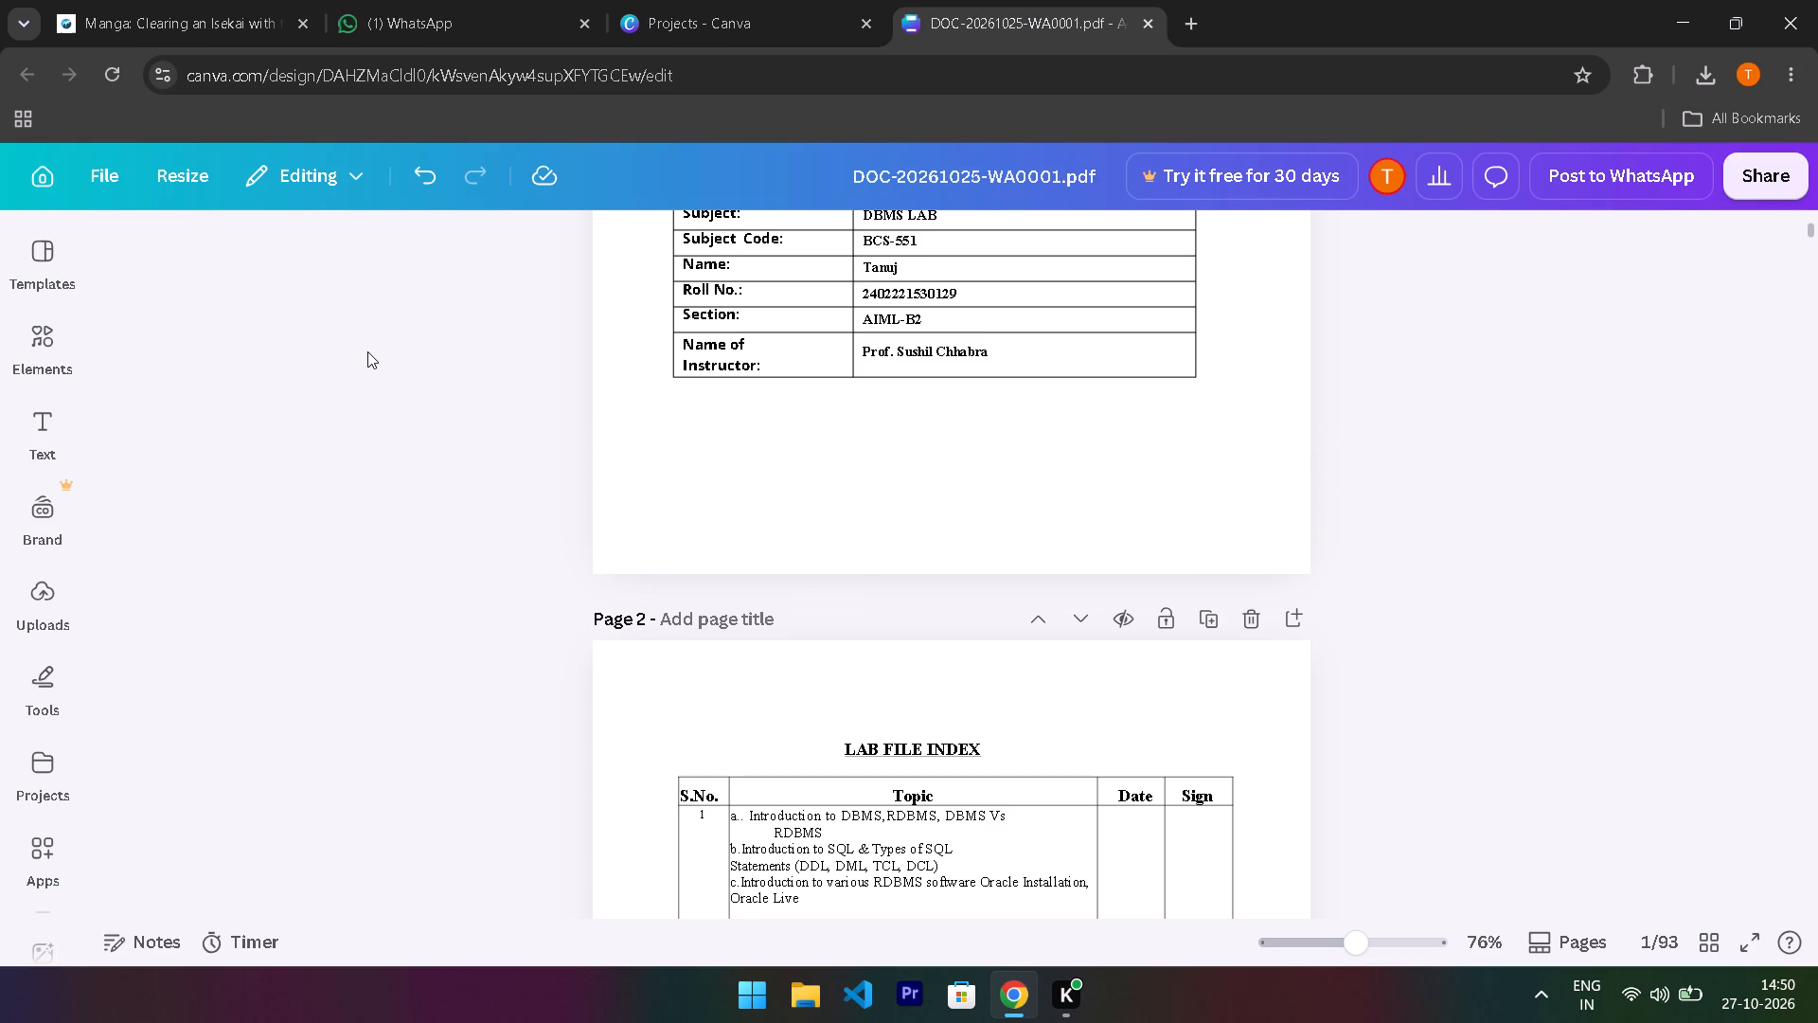
{"action": "left_click", "coordinate": [1739, 178]}
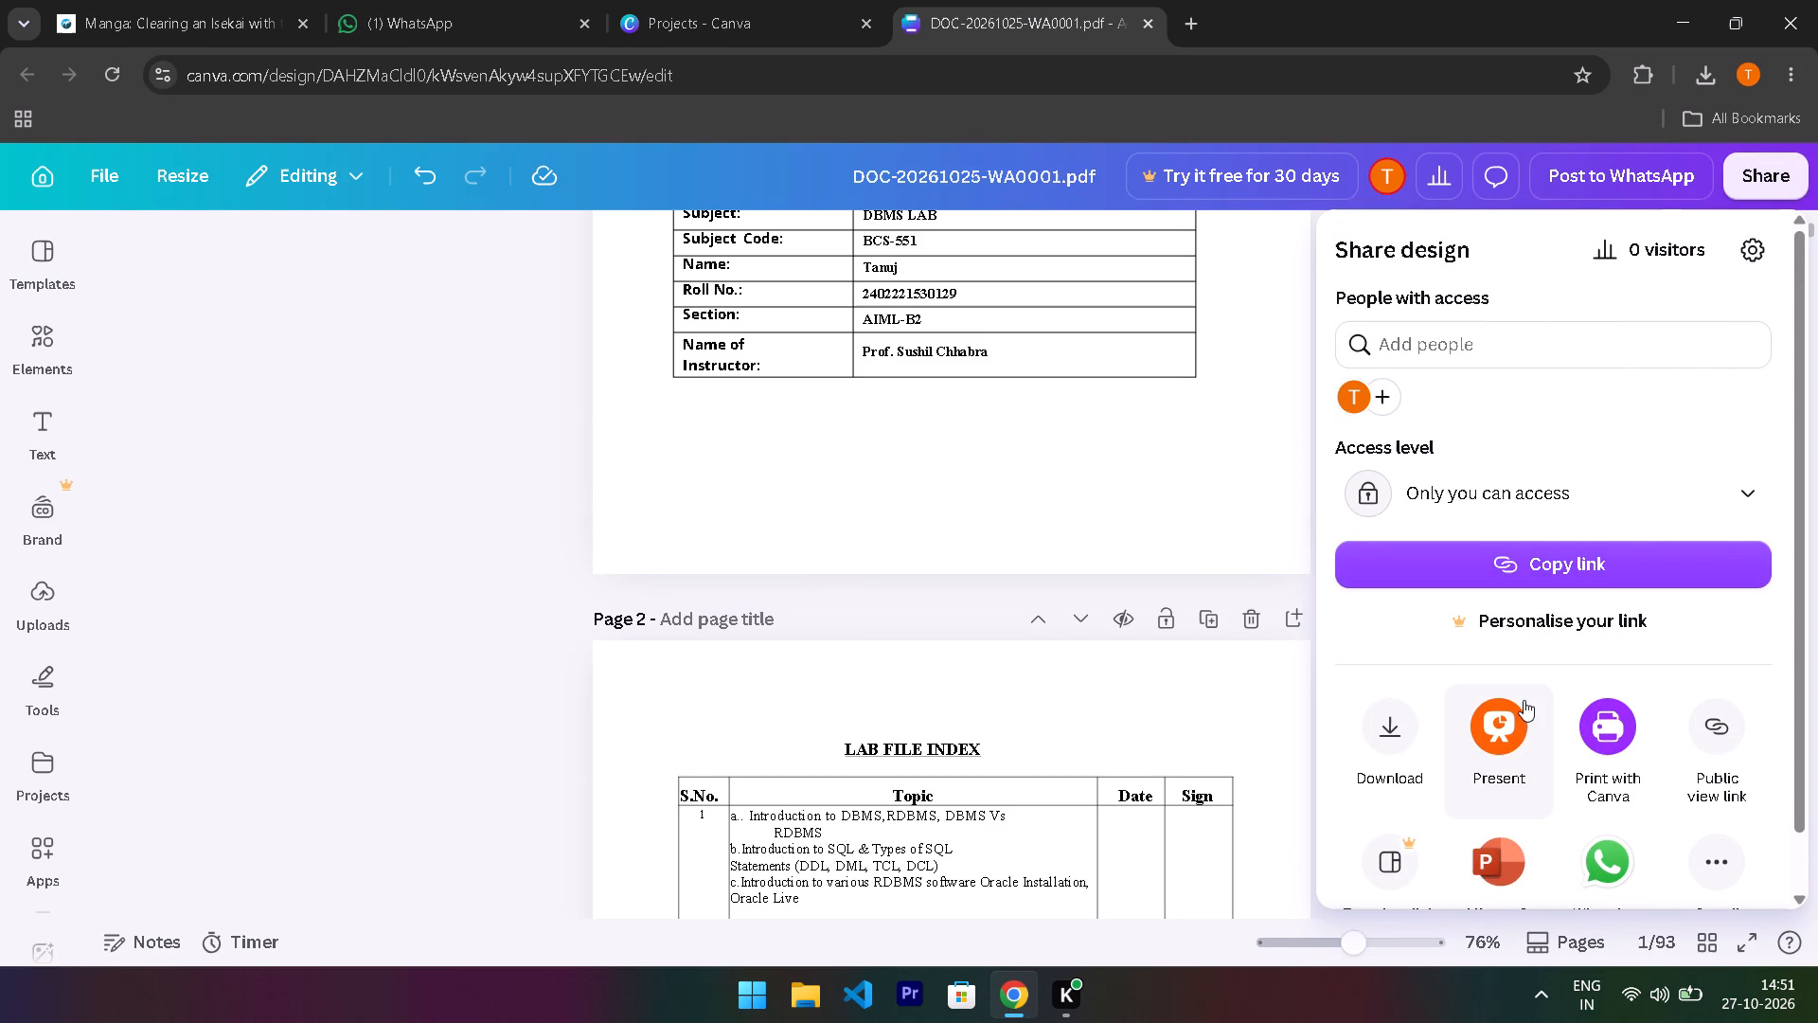
{"action": "left_click", "coordinate": [1393, 715]}
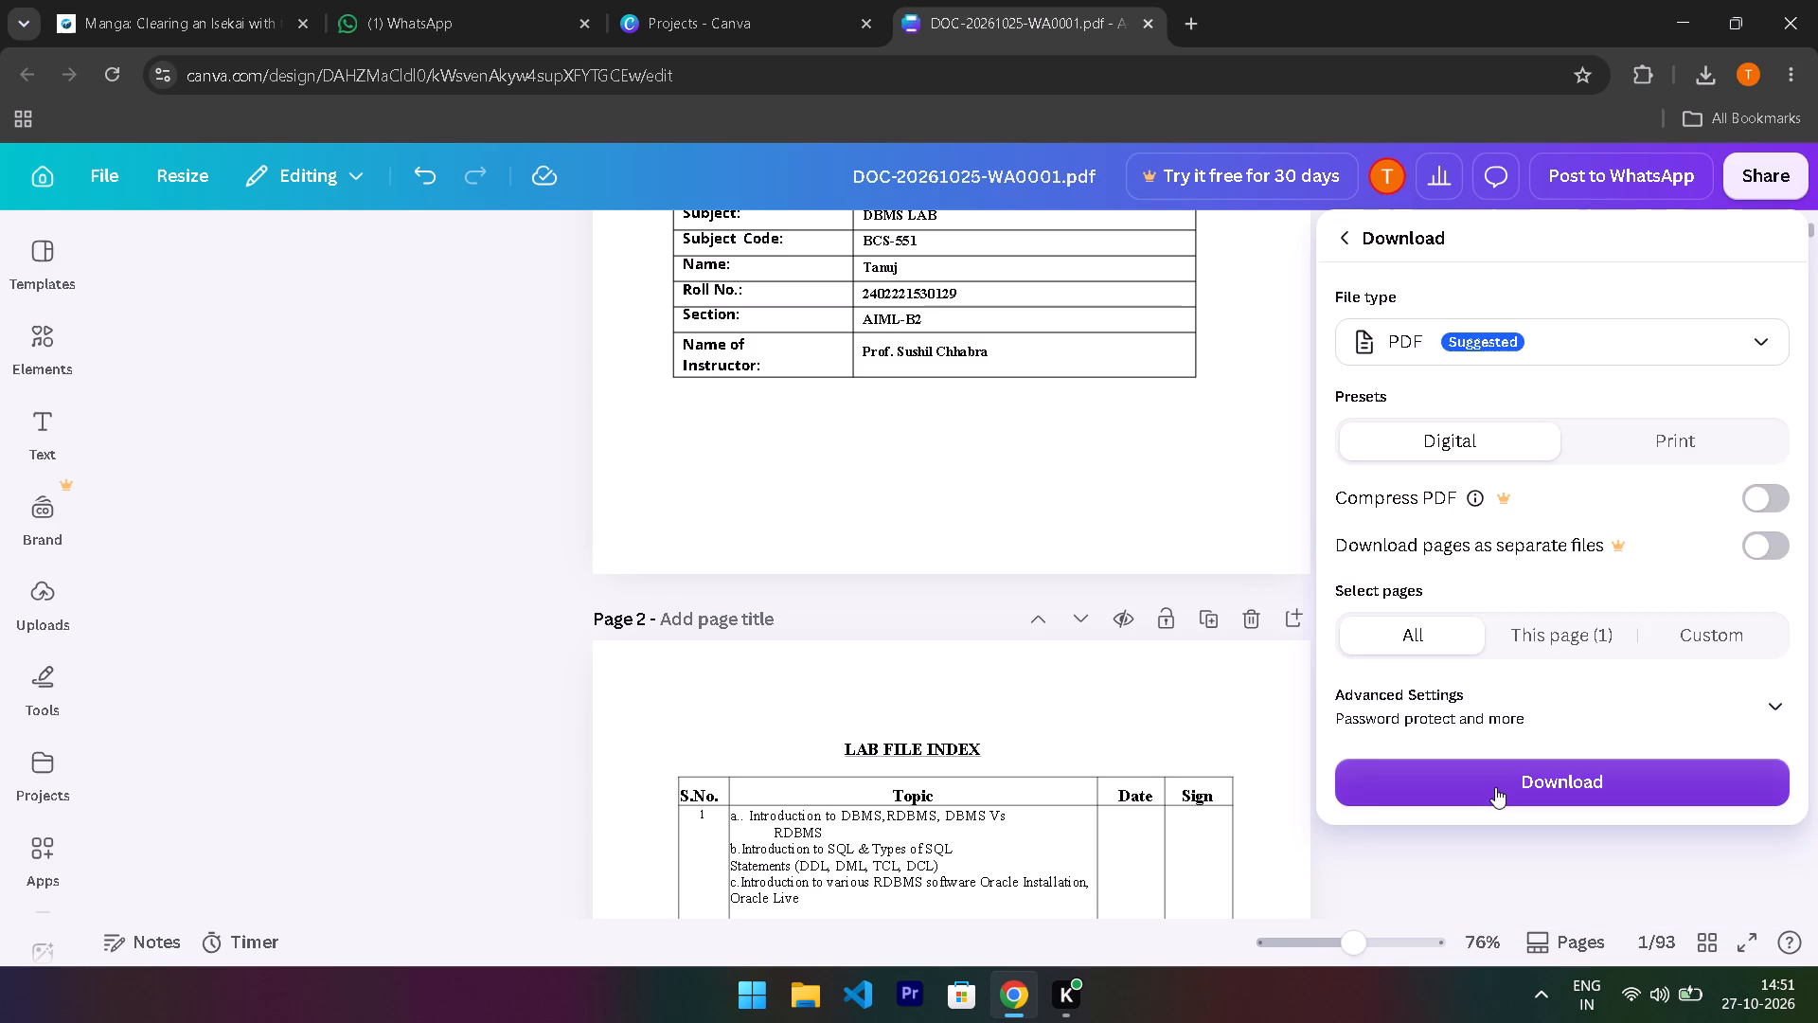
{"action": "left_click", "coordinate": [1495, 787]}
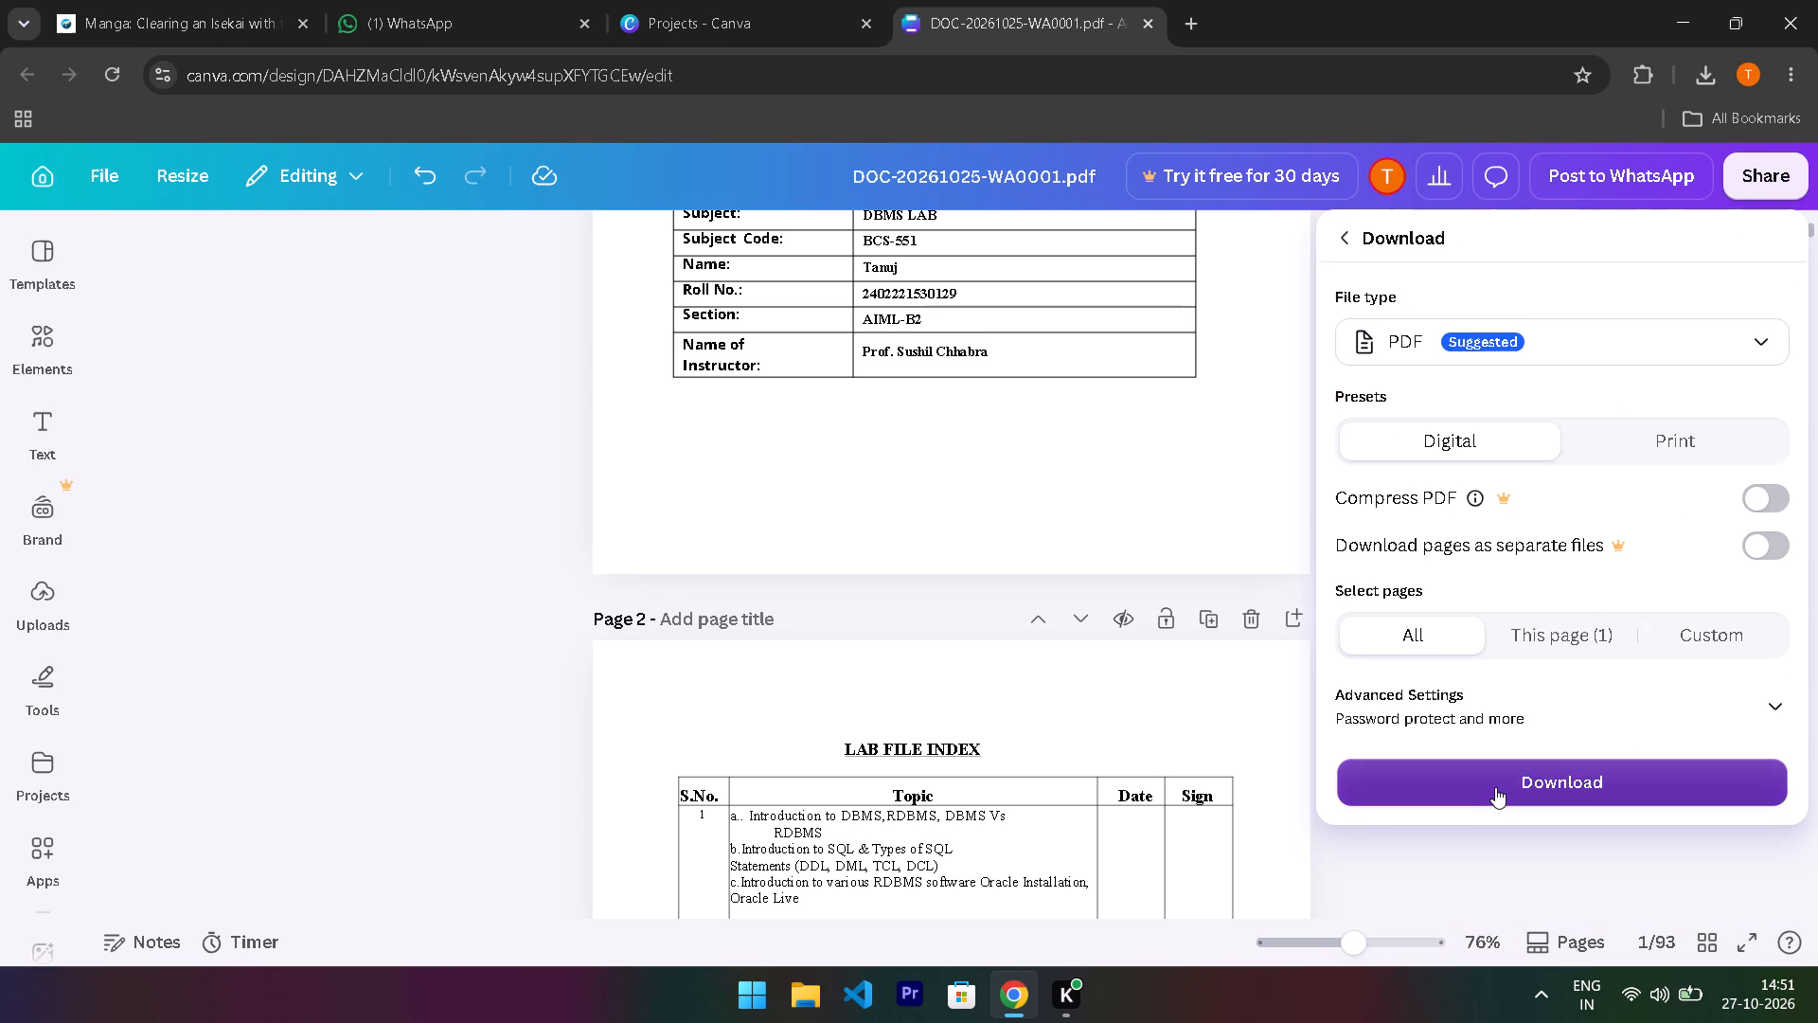
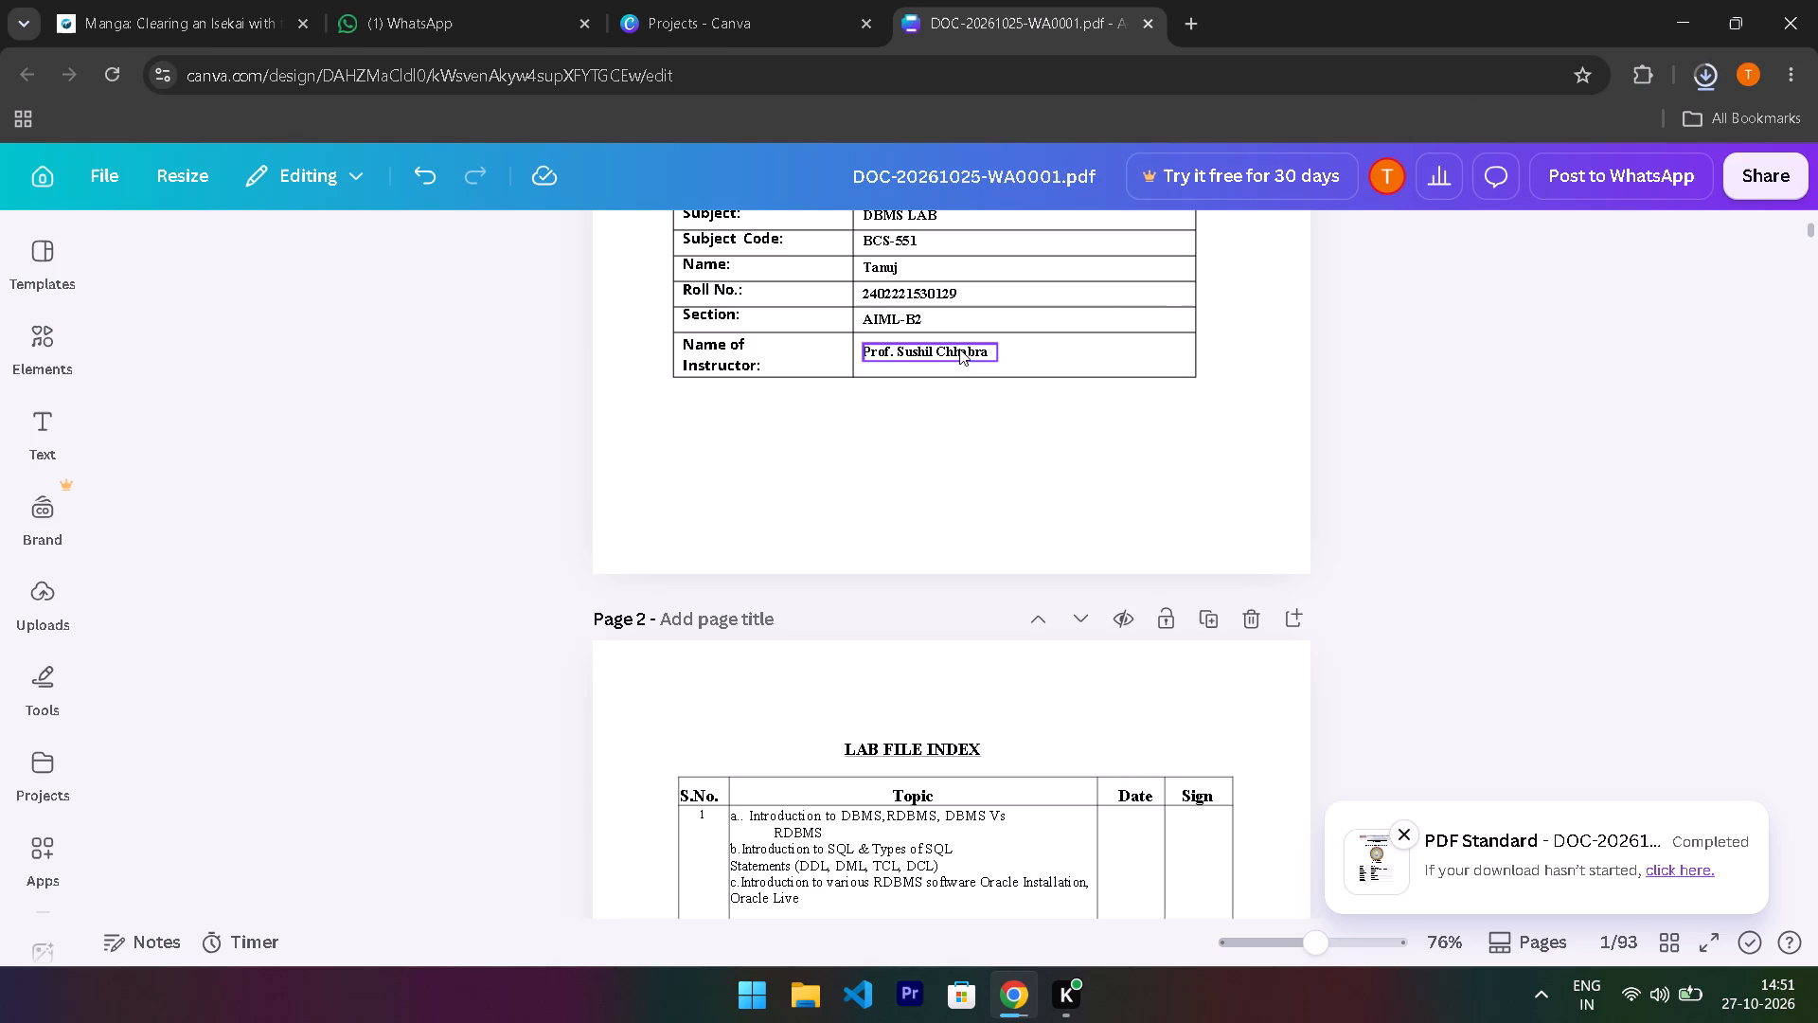
Replace the last three digits of the roll number in the cover page's table with the new student's digits.
{"action": "double_click", "coordinate": [953, 287]}
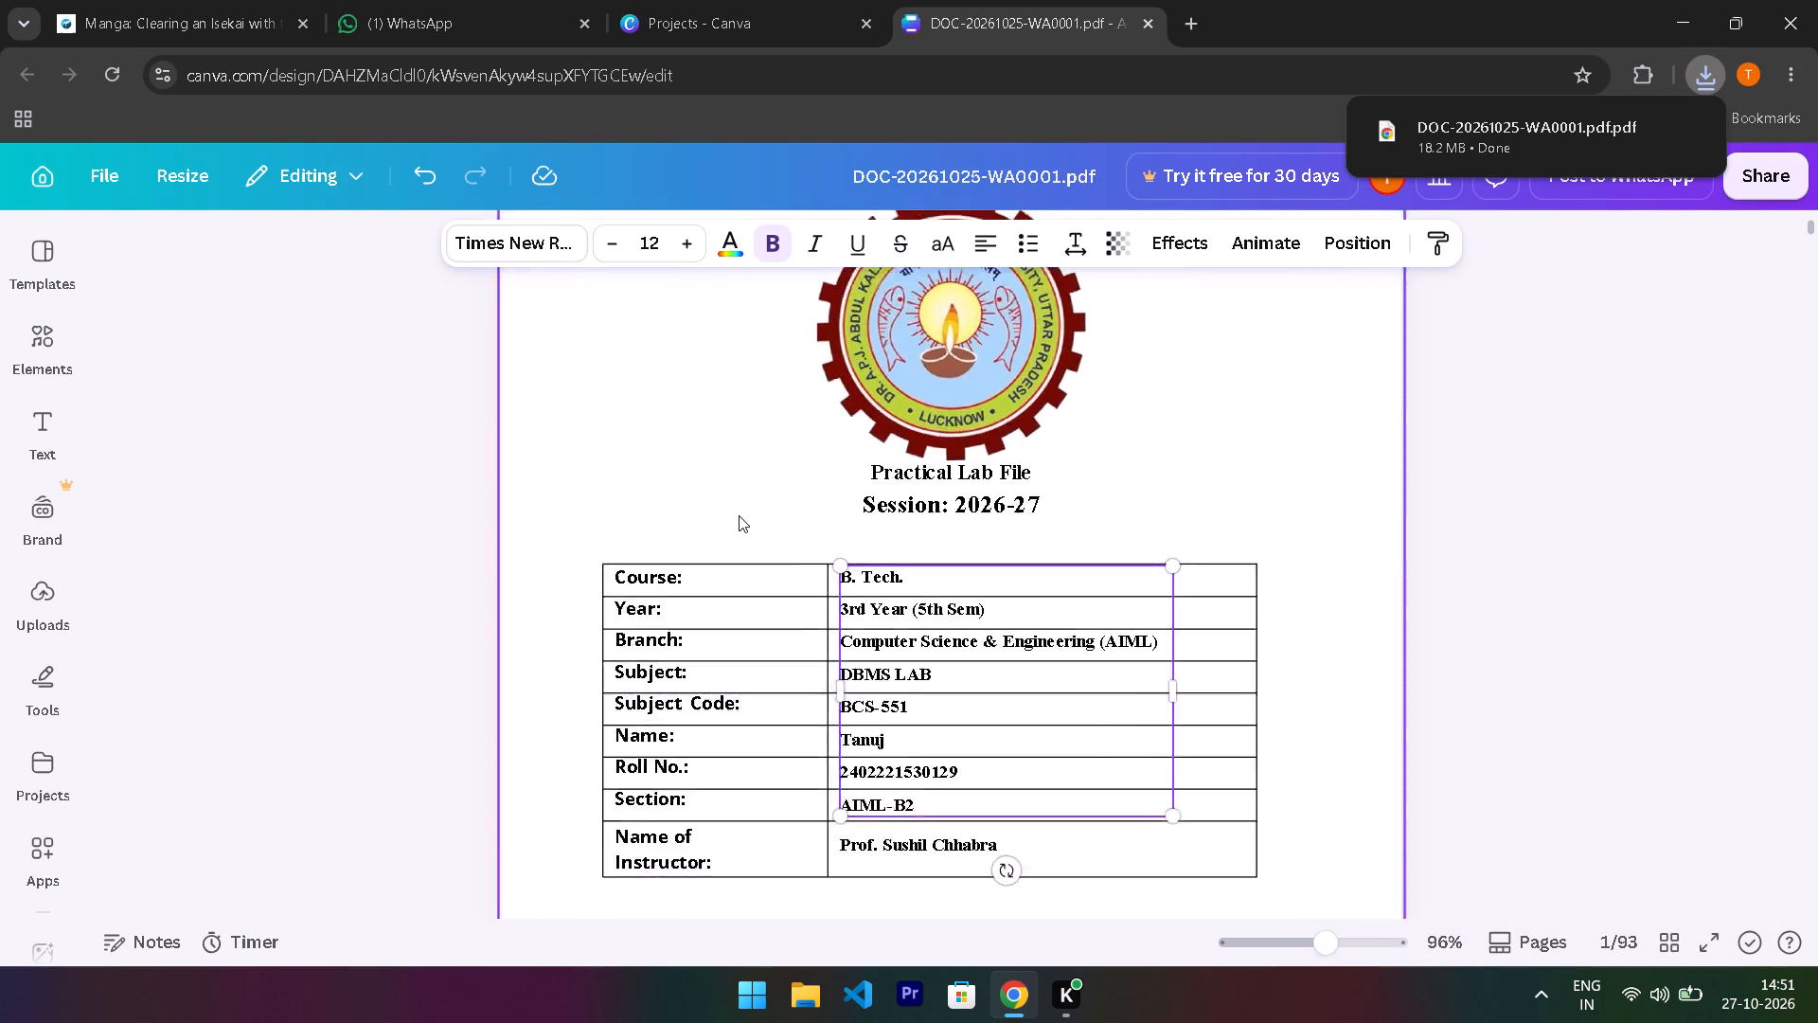
{"action": "scroll", "coordinate": [739, 515], "scroll_direction": "down", "scroll_amount": 3}
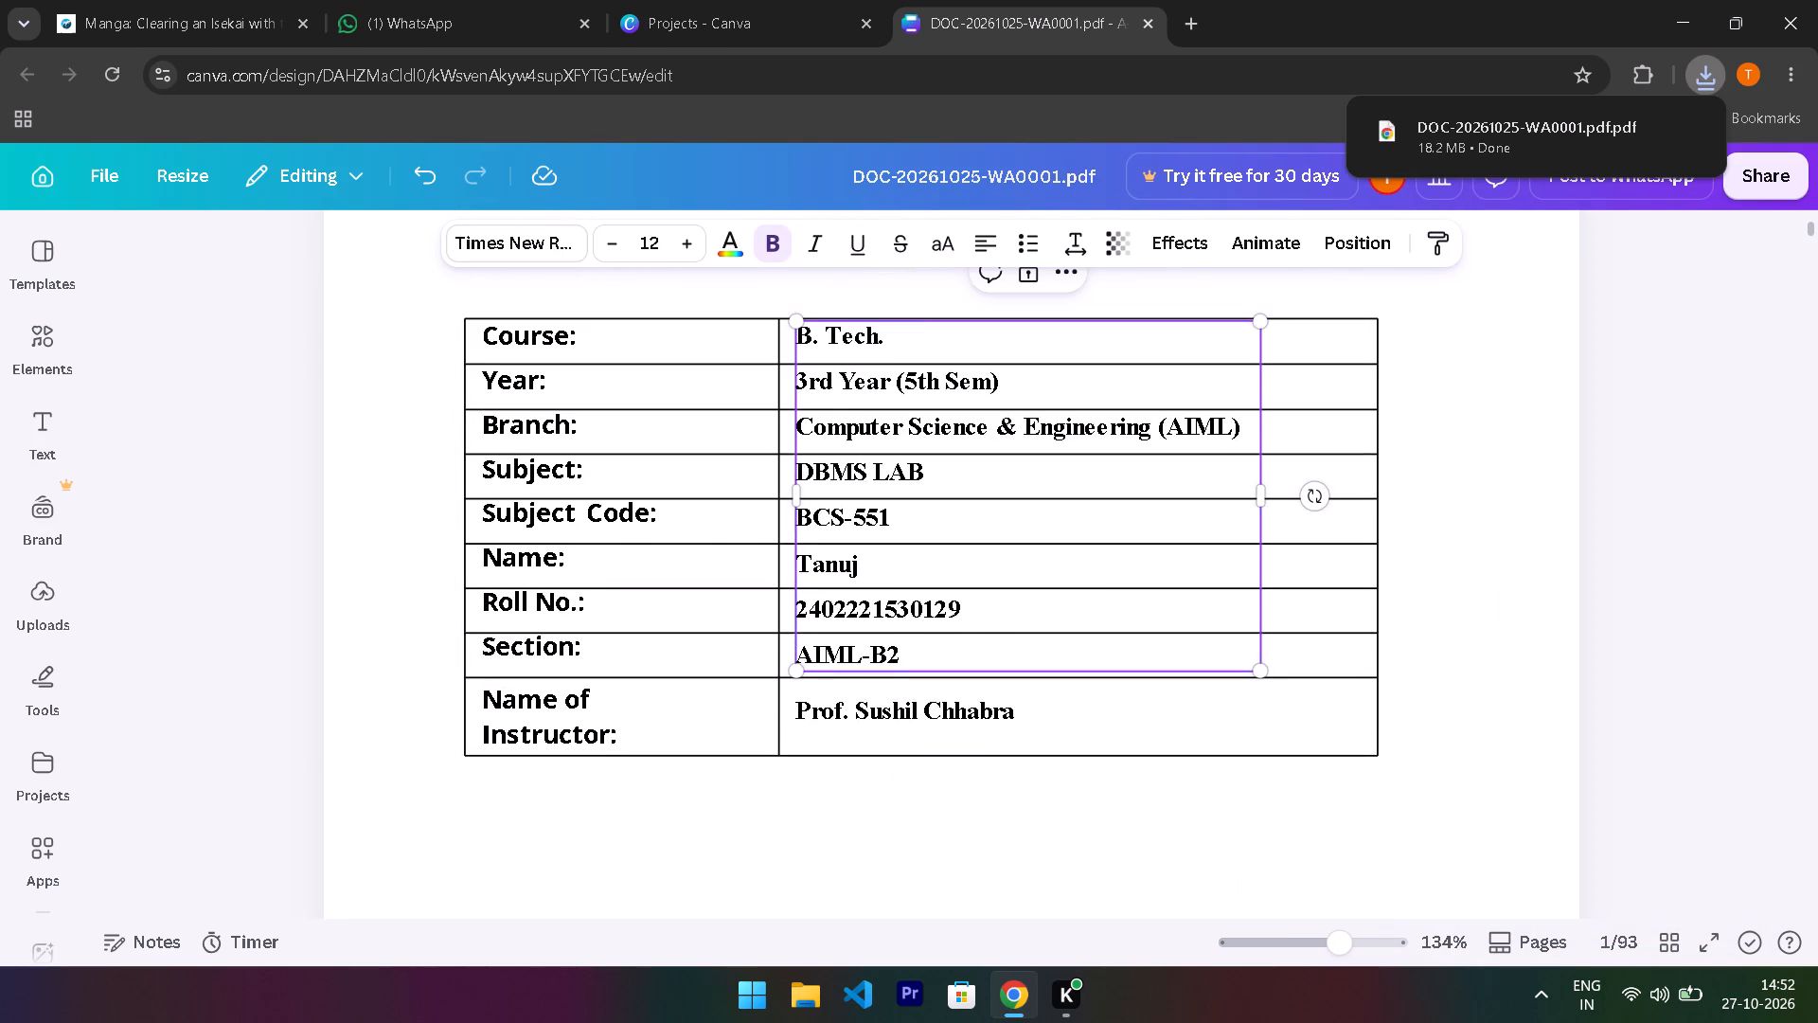
{"action": "left_click", "coordinate": [959, 614]}
{"action": "key", "text": "BackSpace"}
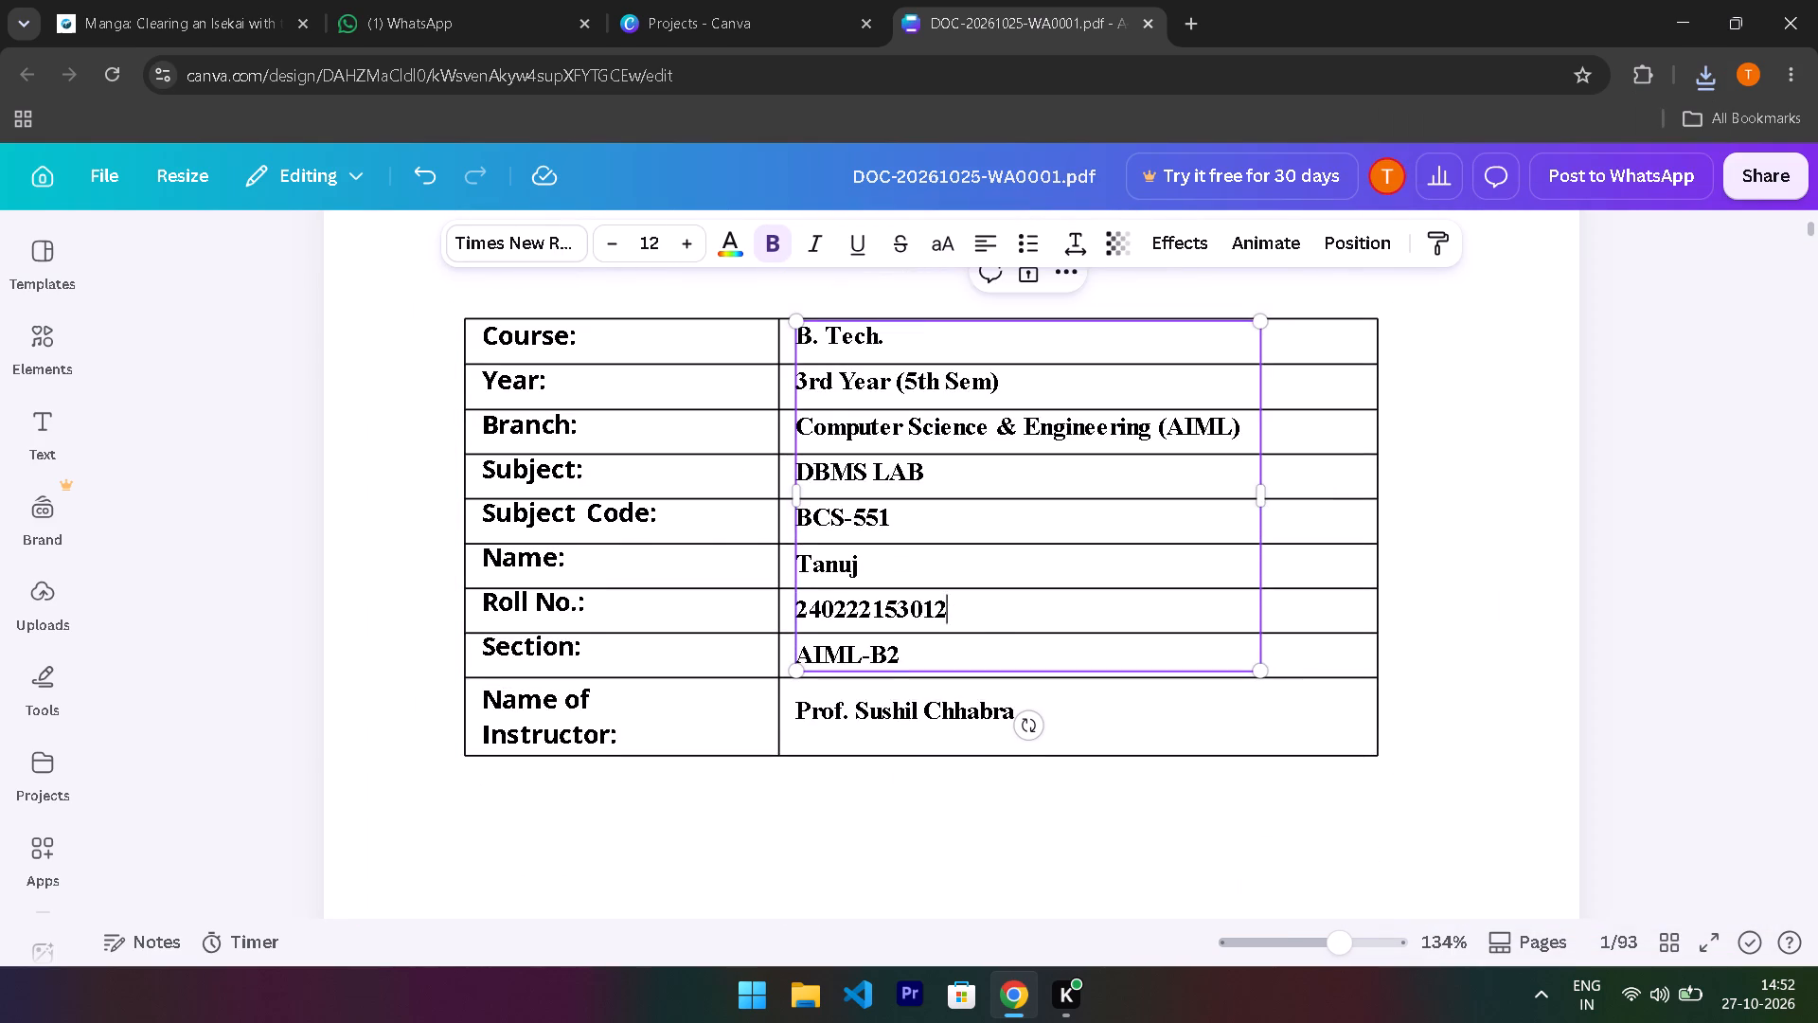
{"action": "key", "text": "BackSpace"}
{"action": "key", "text": "BackSpace"}
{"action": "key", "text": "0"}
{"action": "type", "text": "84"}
Change the section in the cover page's table to AIML-B1.
{"action": "left_click", "coordinate": [899, 652]}
{"action": "key", "text": "BackSpace"}
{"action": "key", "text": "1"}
Replace the student's name in the cover page's table with the new student's full name.
{"action": "left_click", "coordinate": [886, 562]}
{"action": "key", "text": "BackSpace"}
{"action": "key", "text": "BackSpace"}
{"action": "key", "text": "BackSpace"}
{"action": "key", "text": "BackSpace"}
{"action": "key", "text": "BackSpace"}
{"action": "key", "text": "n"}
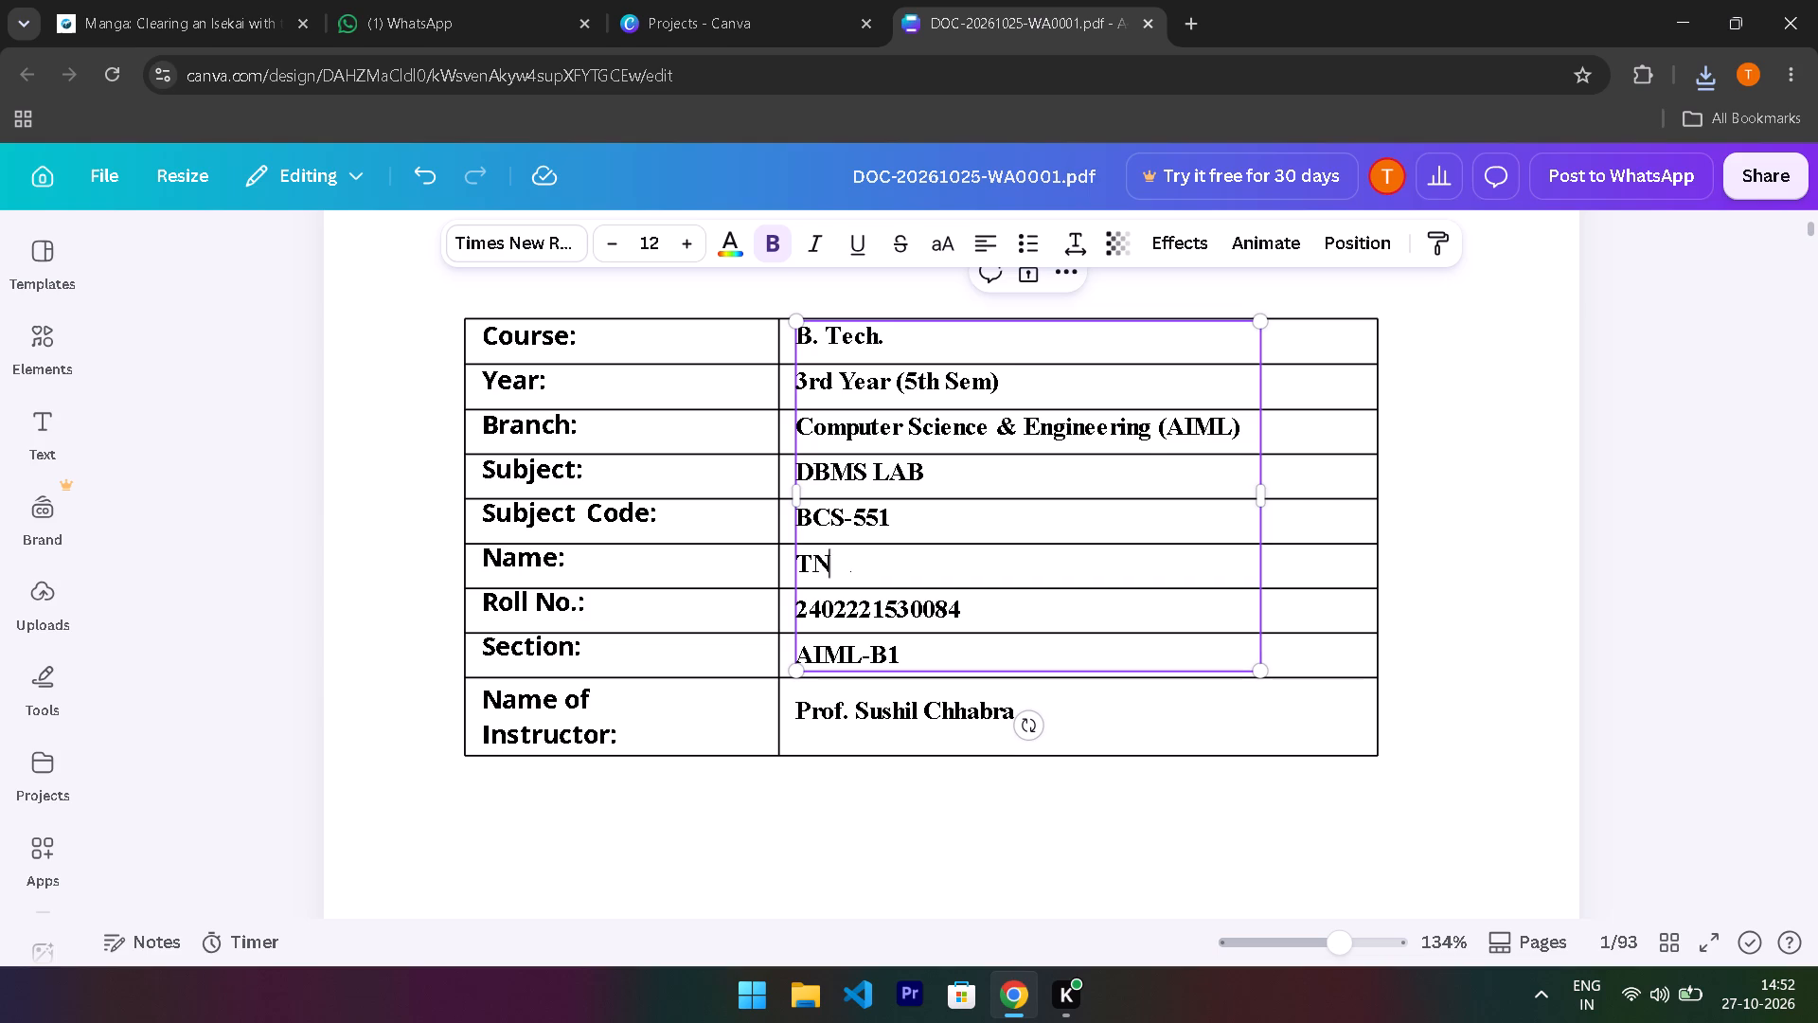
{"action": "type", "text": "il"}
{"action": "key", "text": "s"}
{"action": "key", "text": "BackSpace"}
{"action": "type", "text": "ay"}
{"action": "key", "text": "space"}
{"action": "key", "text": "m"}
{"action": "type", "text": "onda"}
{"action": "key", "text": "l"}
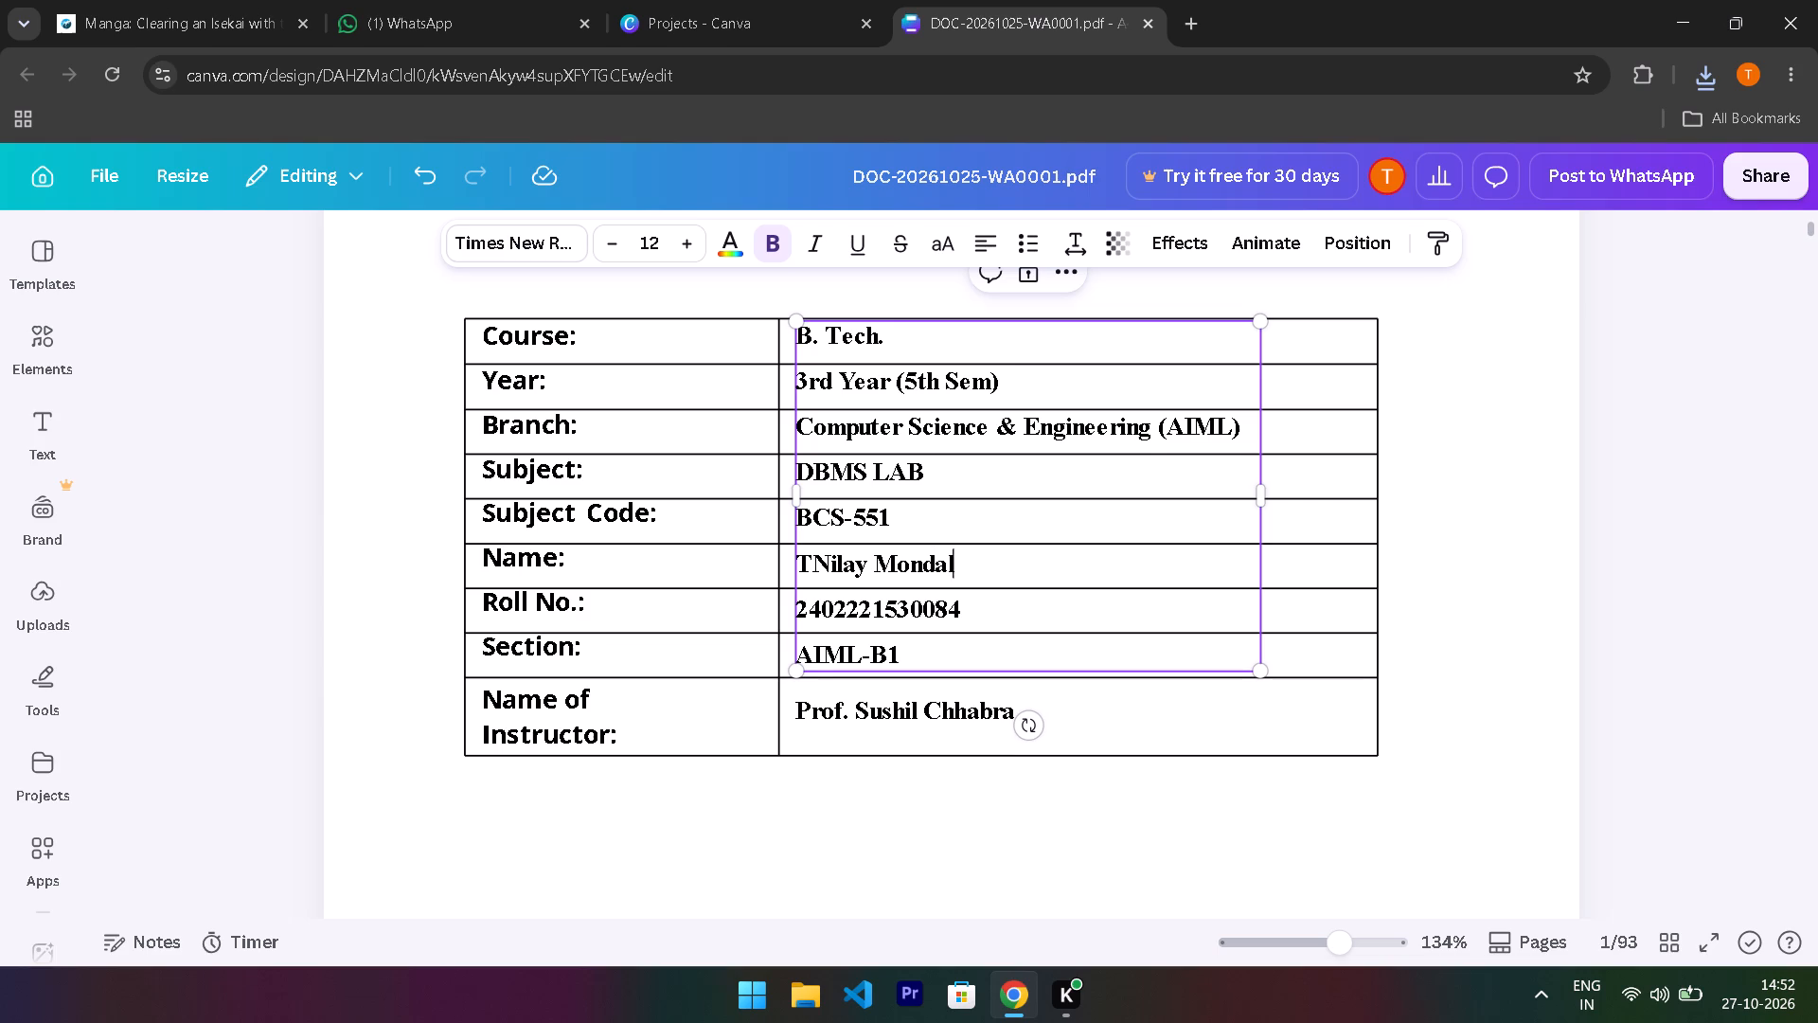
{"action": "left_click", "coordinate": [811, 566]}
{"action": "key", "text": "BackSpace"}
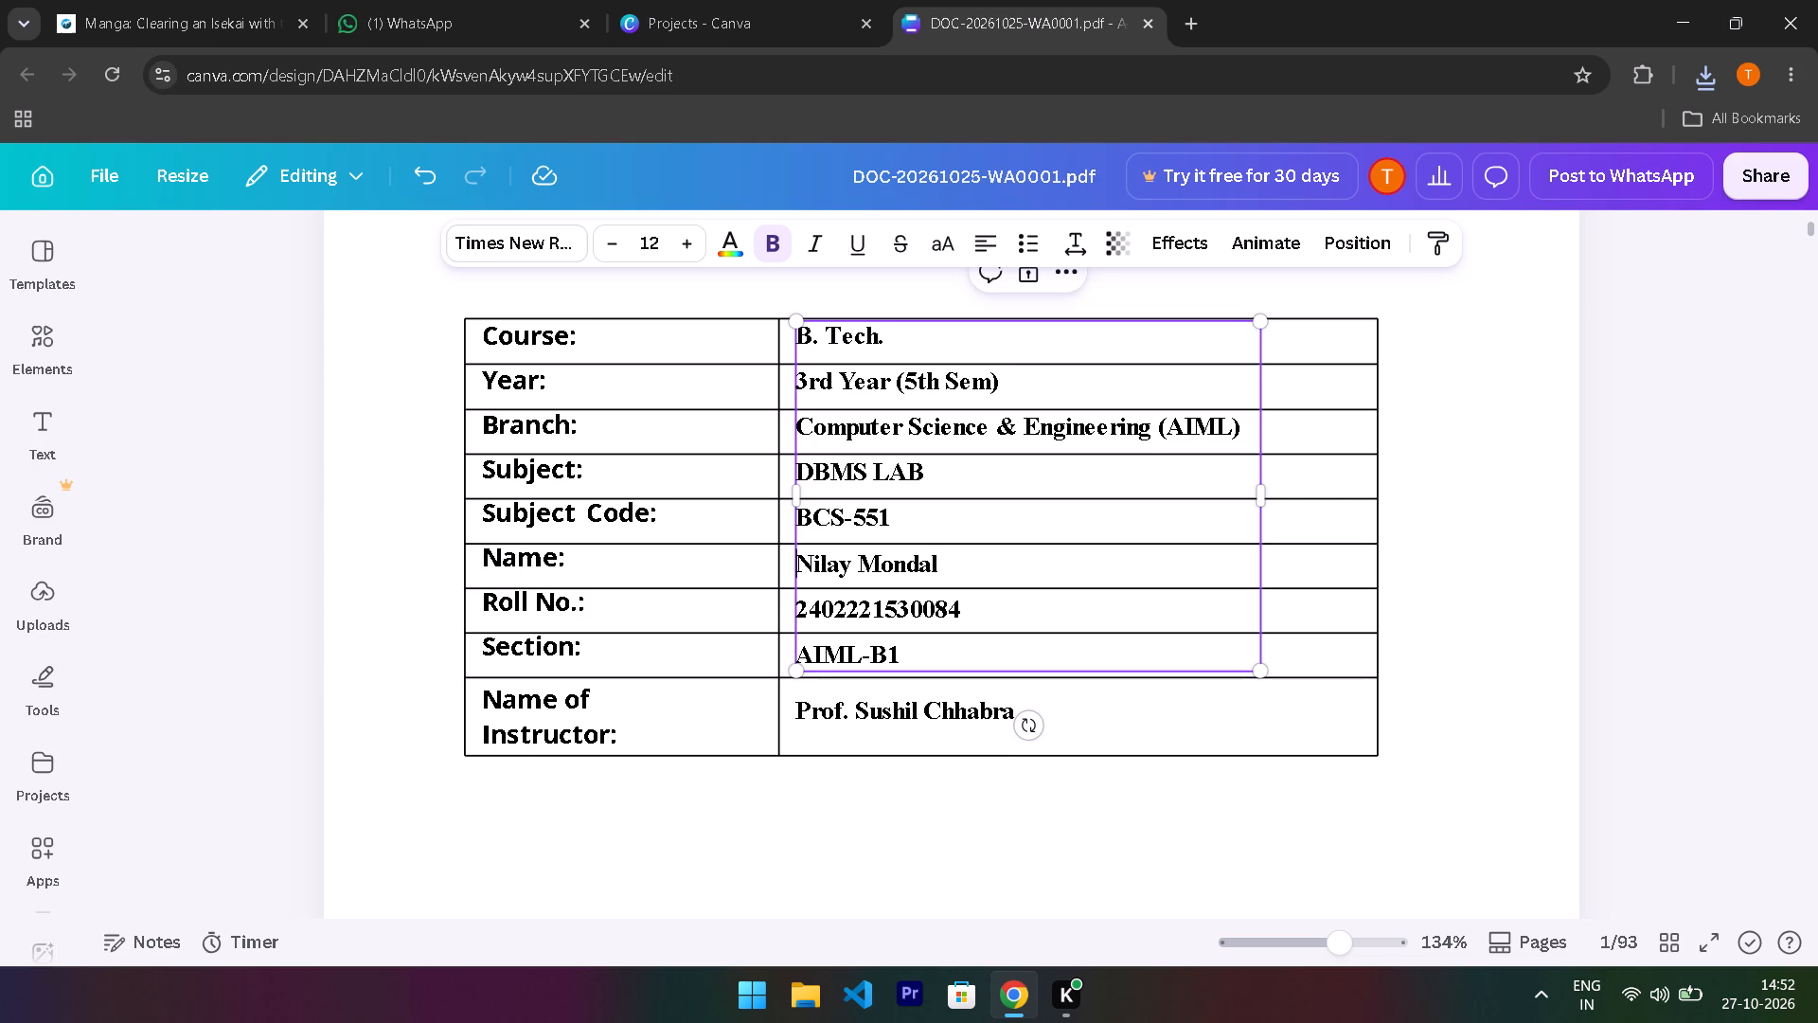
{"action": "left_click", "coordinate": [1594, 401]}
Download all pages of the updated lab file as a PDF with the Digital preset.
{"action": "scroll", "coordinate": [1594, 401], "scroll_direction": "up", "scroll_amount": 6}
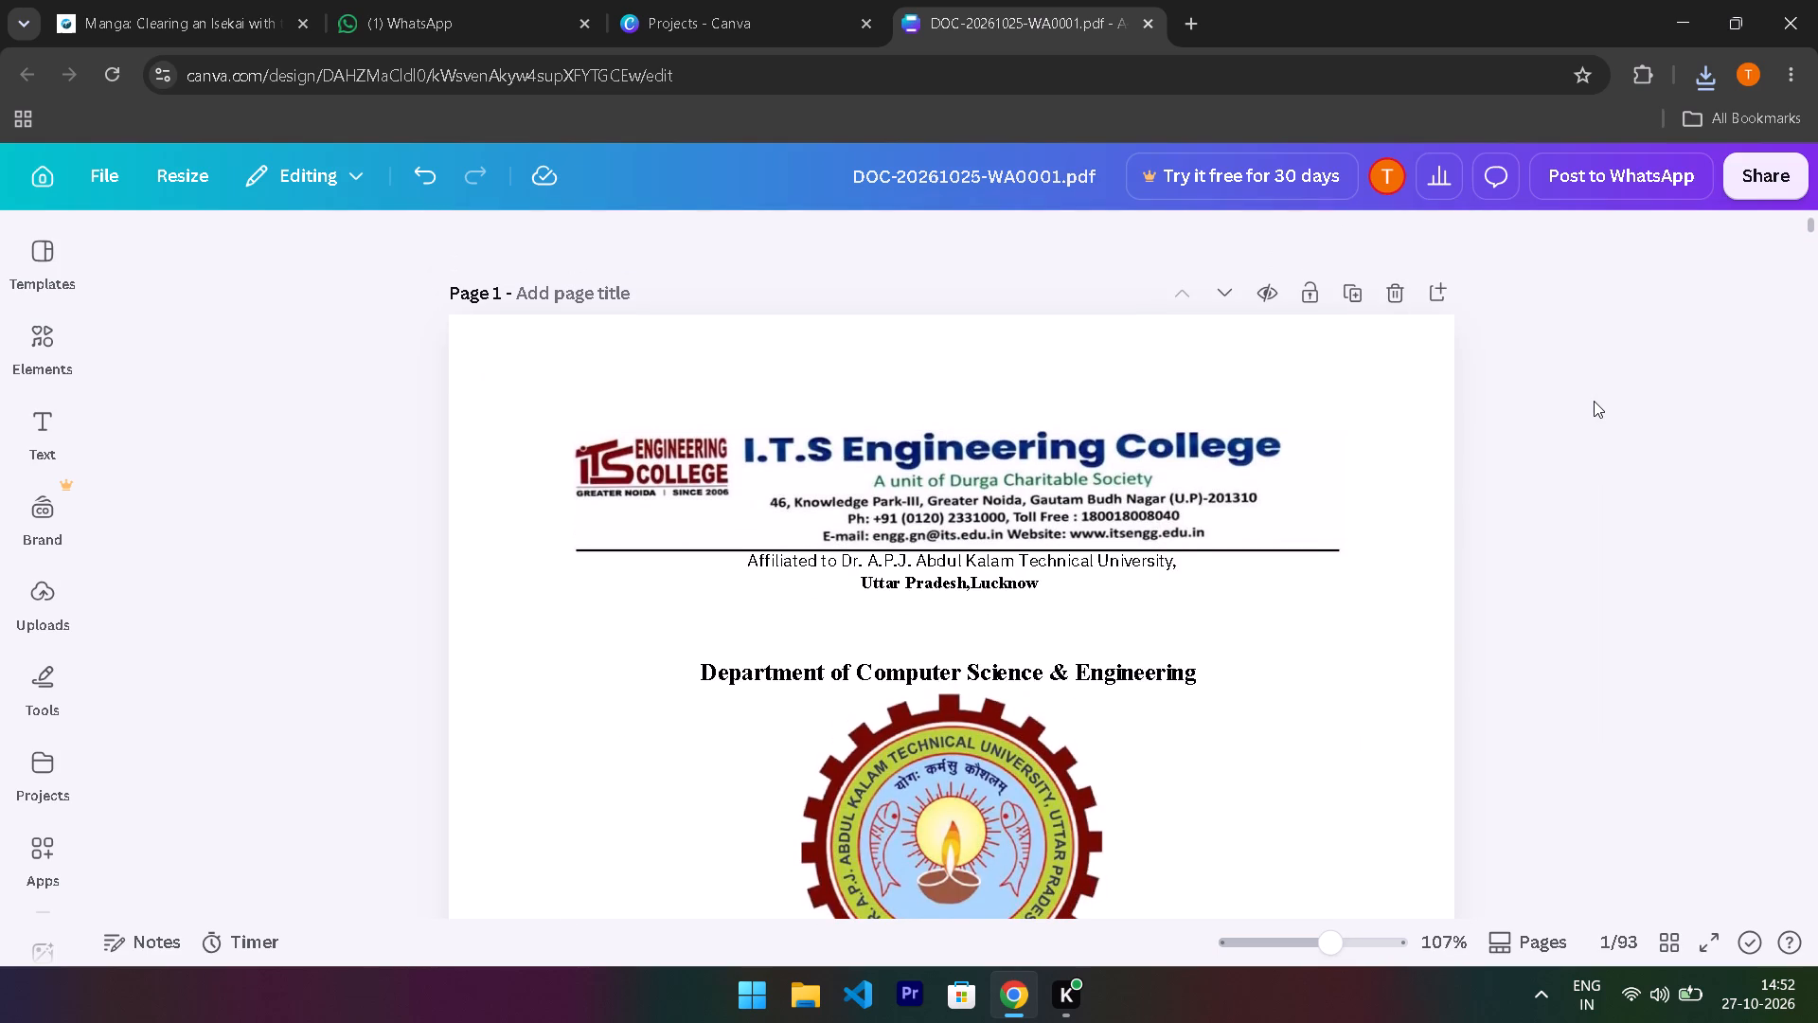
{"action": "scroll", "coordinate": [1594, 401], "scroll_direction": "down", "scroll_amount": 2}
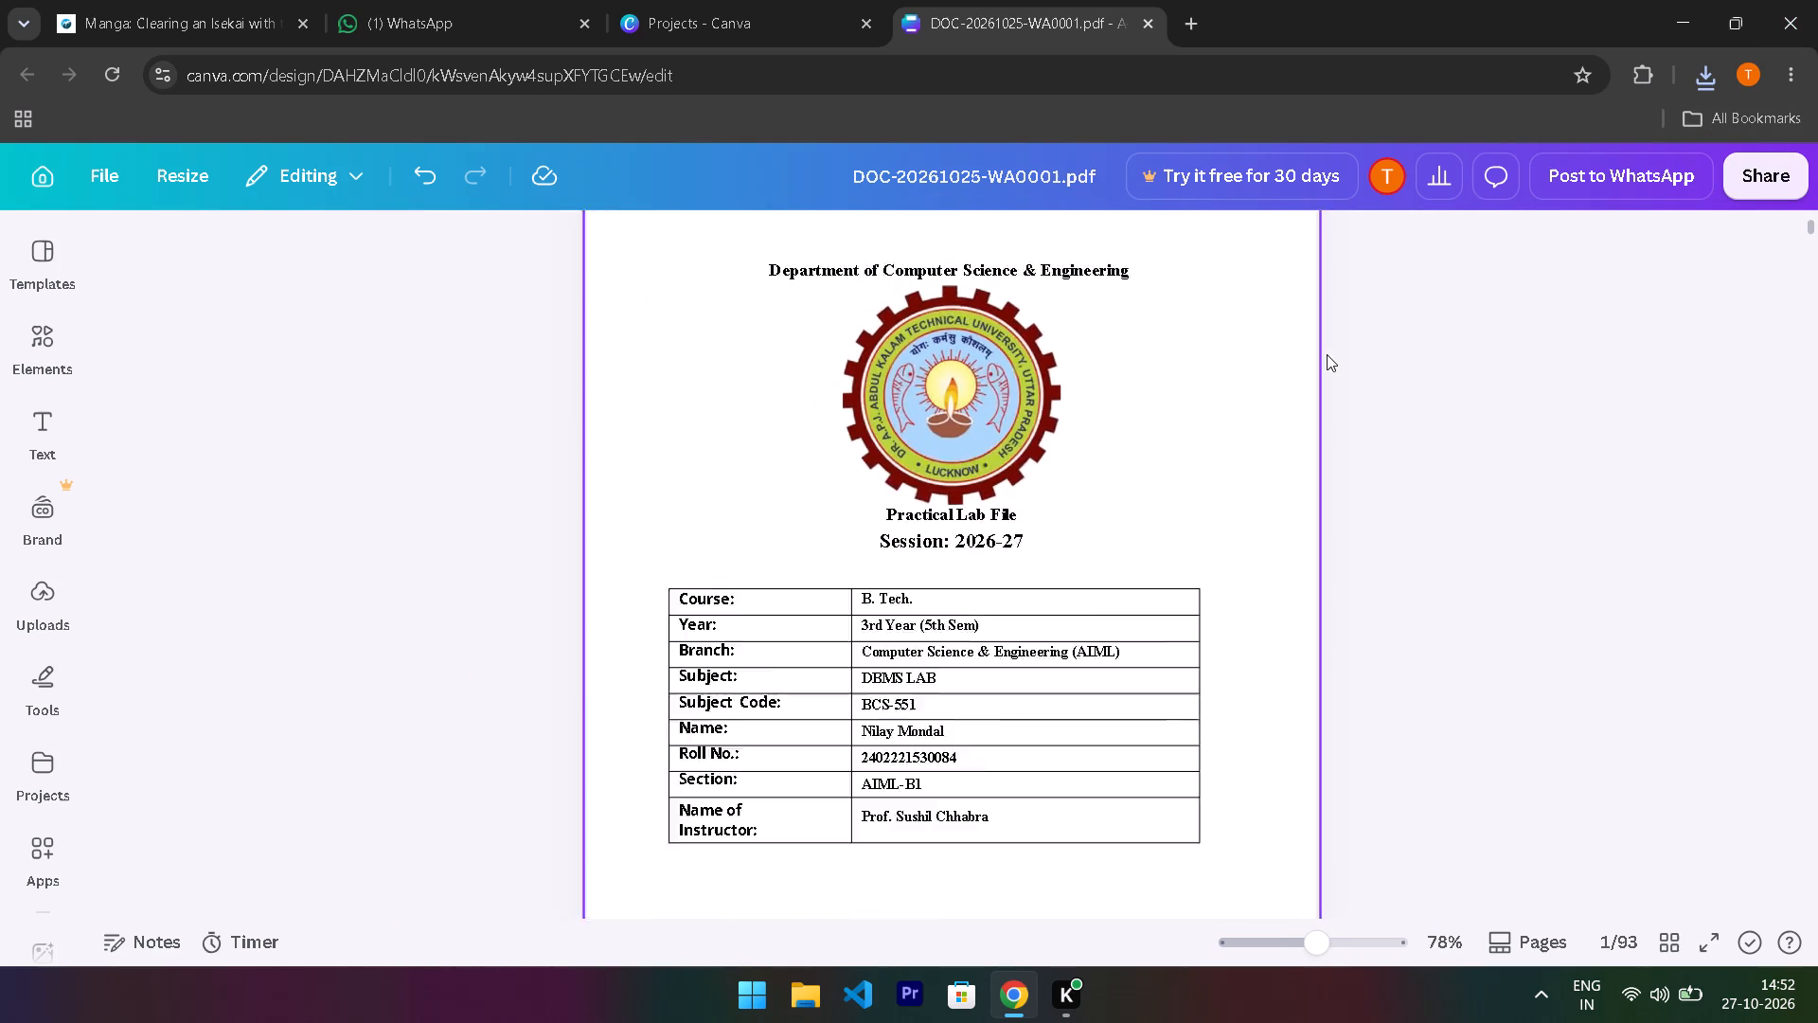
{"action": "left_click", "coordinate": [1753, 180]}
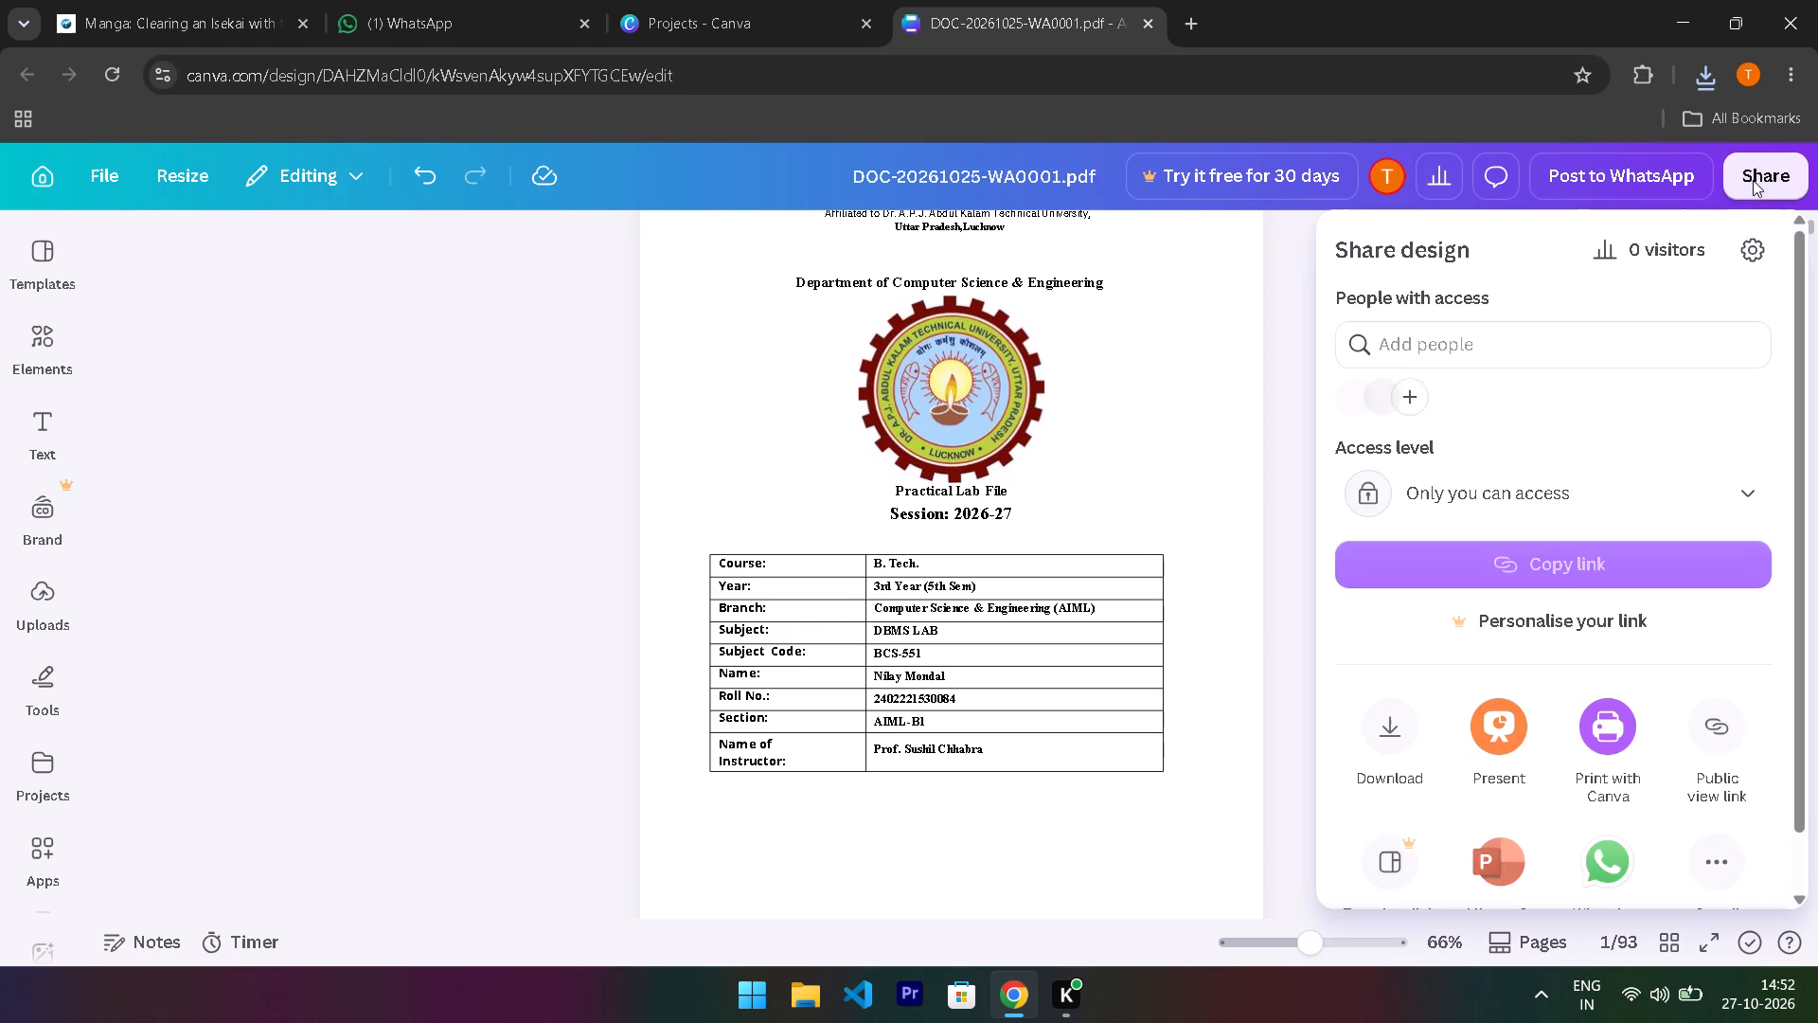
{"action": "left_click", "coordinate": [1356, 737]}
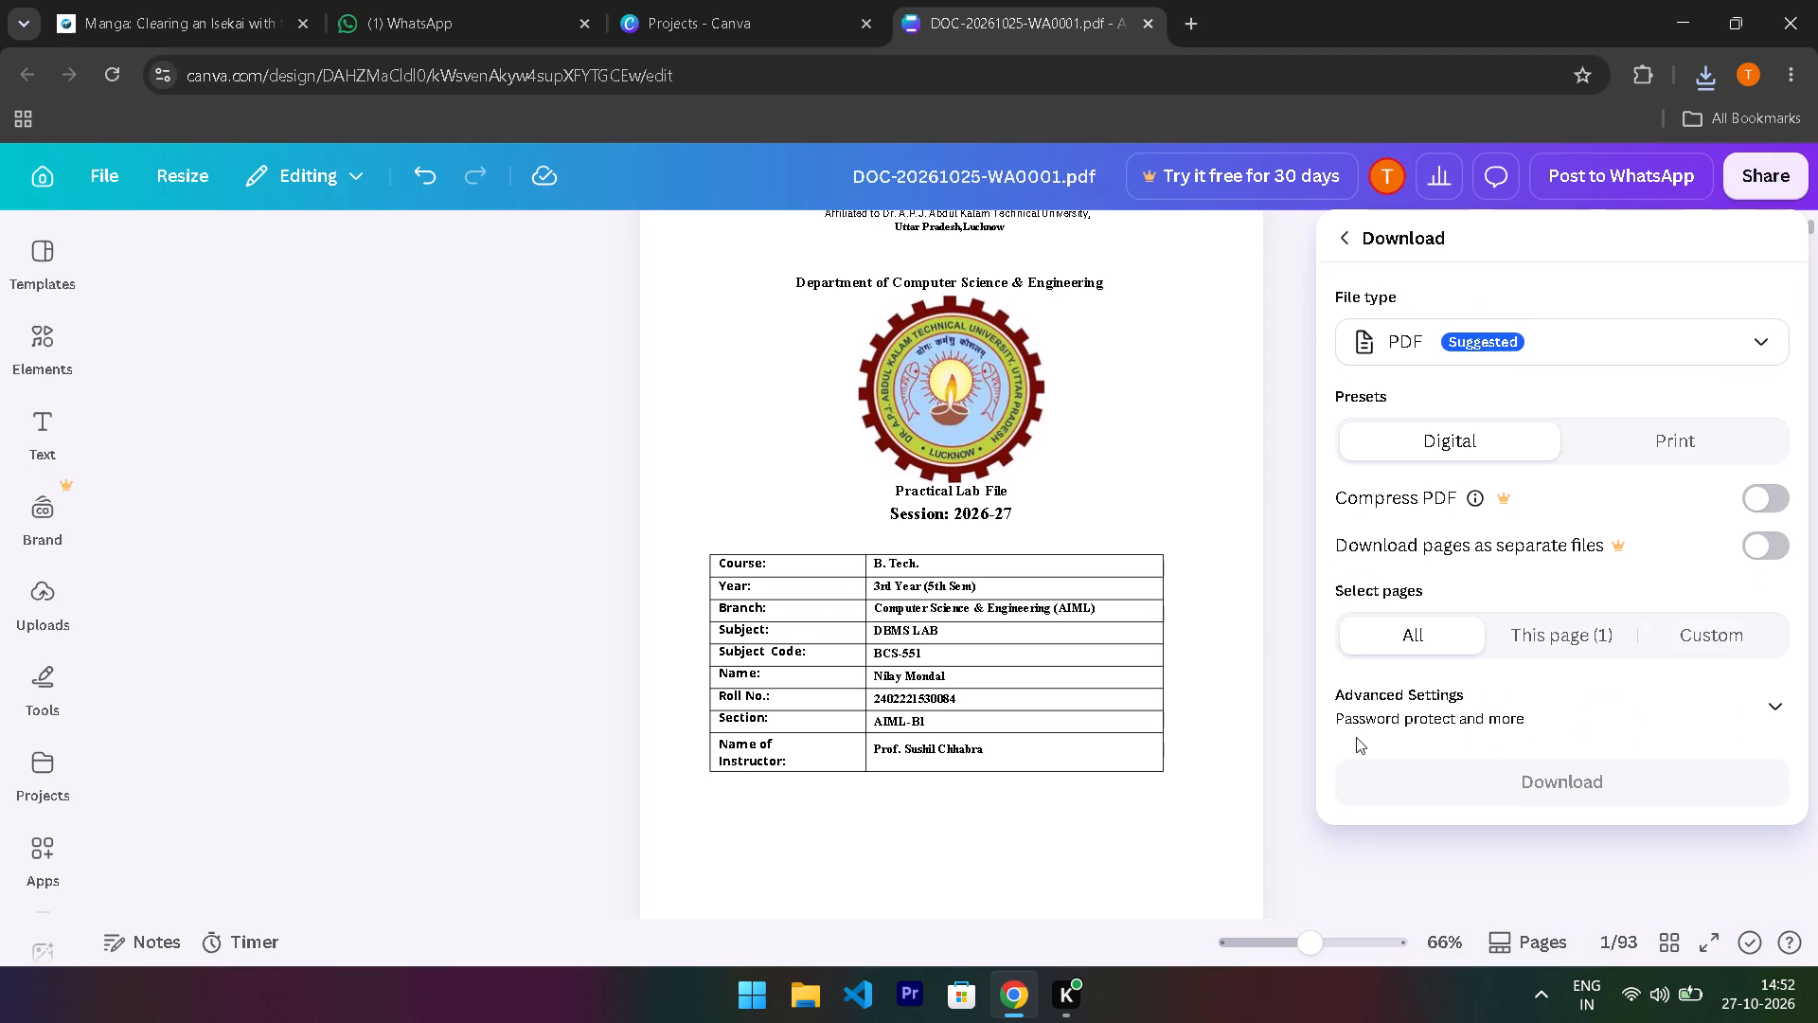
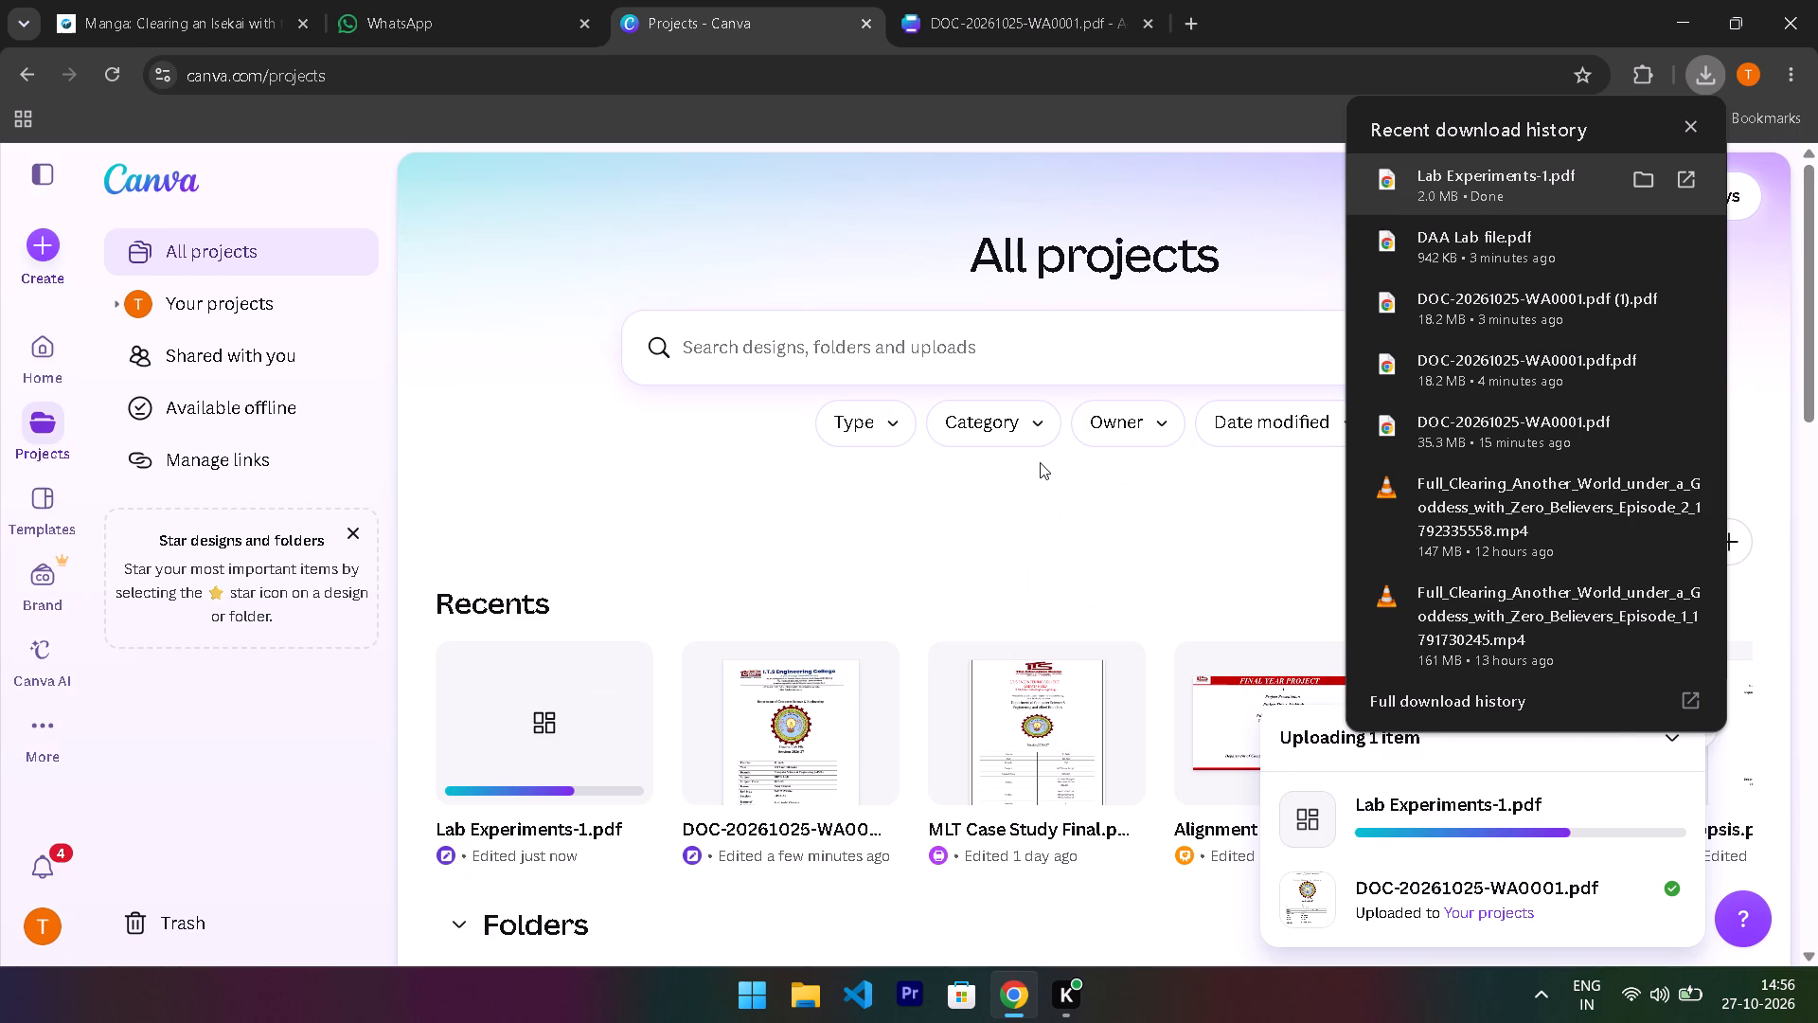
Open the newly uploaded Lab Experiments-1.pdf from the recent designs for editing.
{"action": "left_click", "coordinate": [551, 698]}
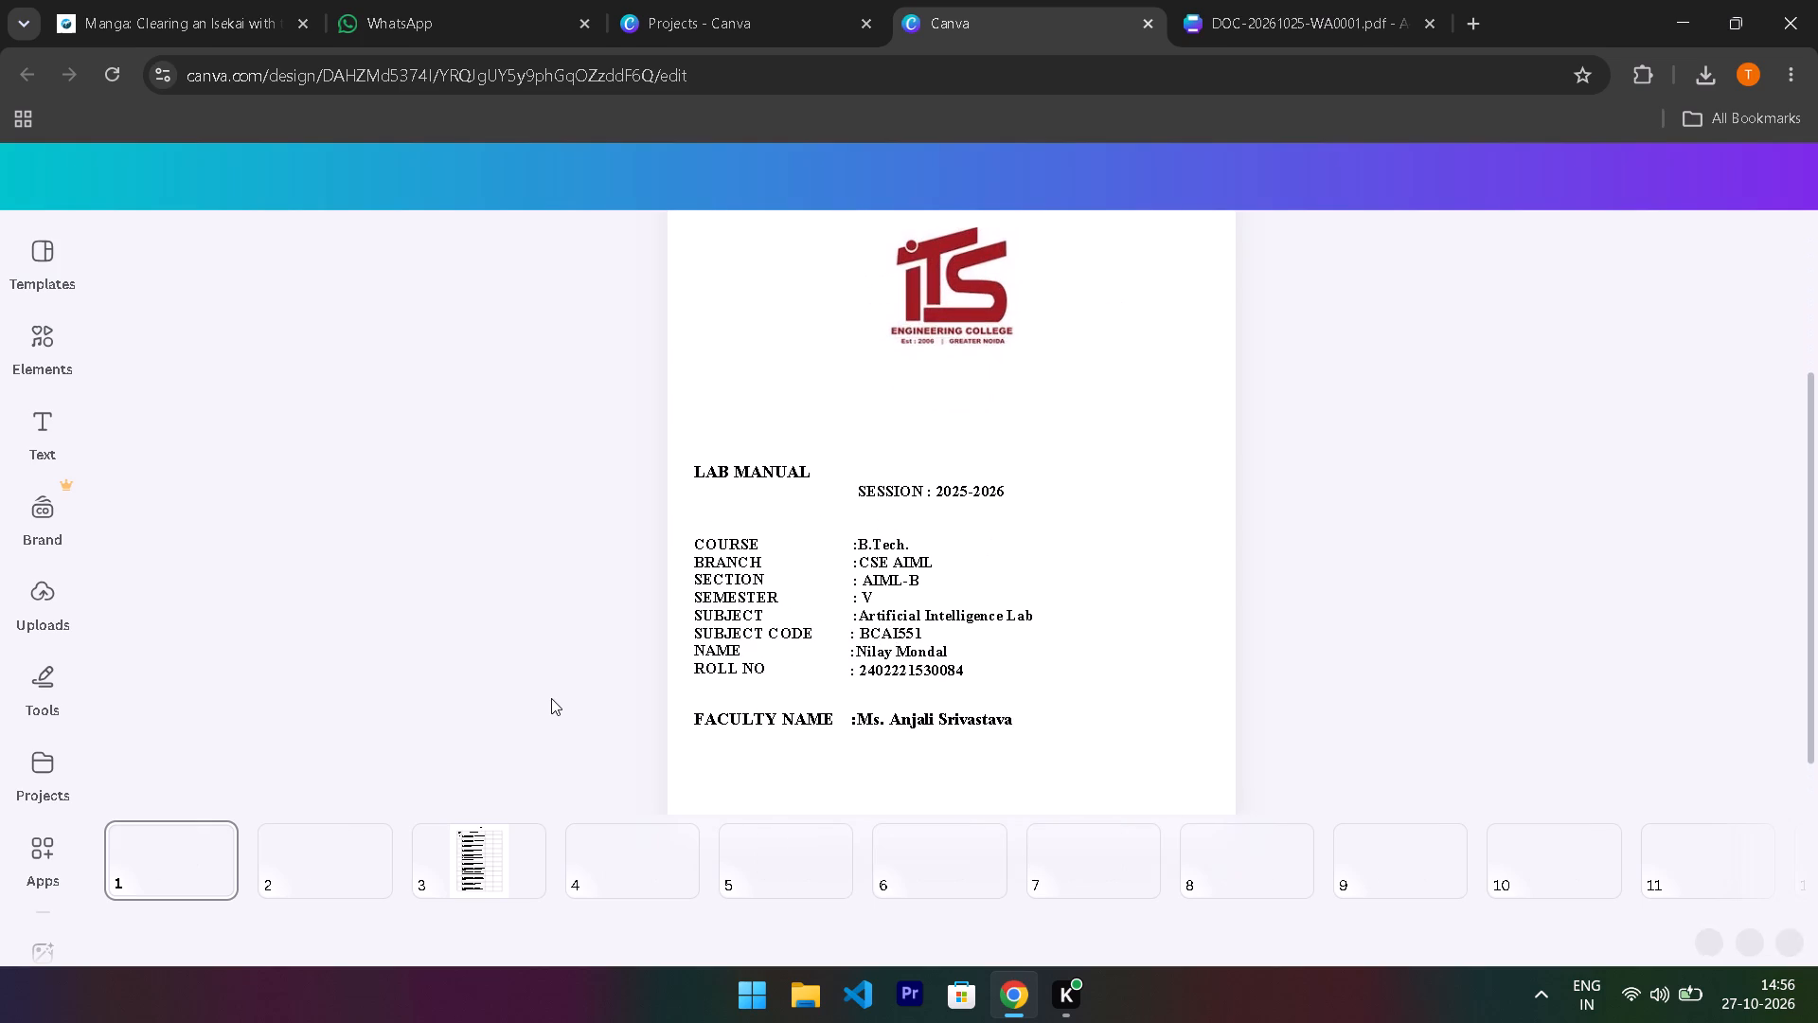
On page 2 of the Artificial Intelligence lab manual, remove the space before AIML-B in the section line.
{"action": "scroll", "coordinate": [551, 698], "scroll_direction": "down", "scroll_amount": 5}
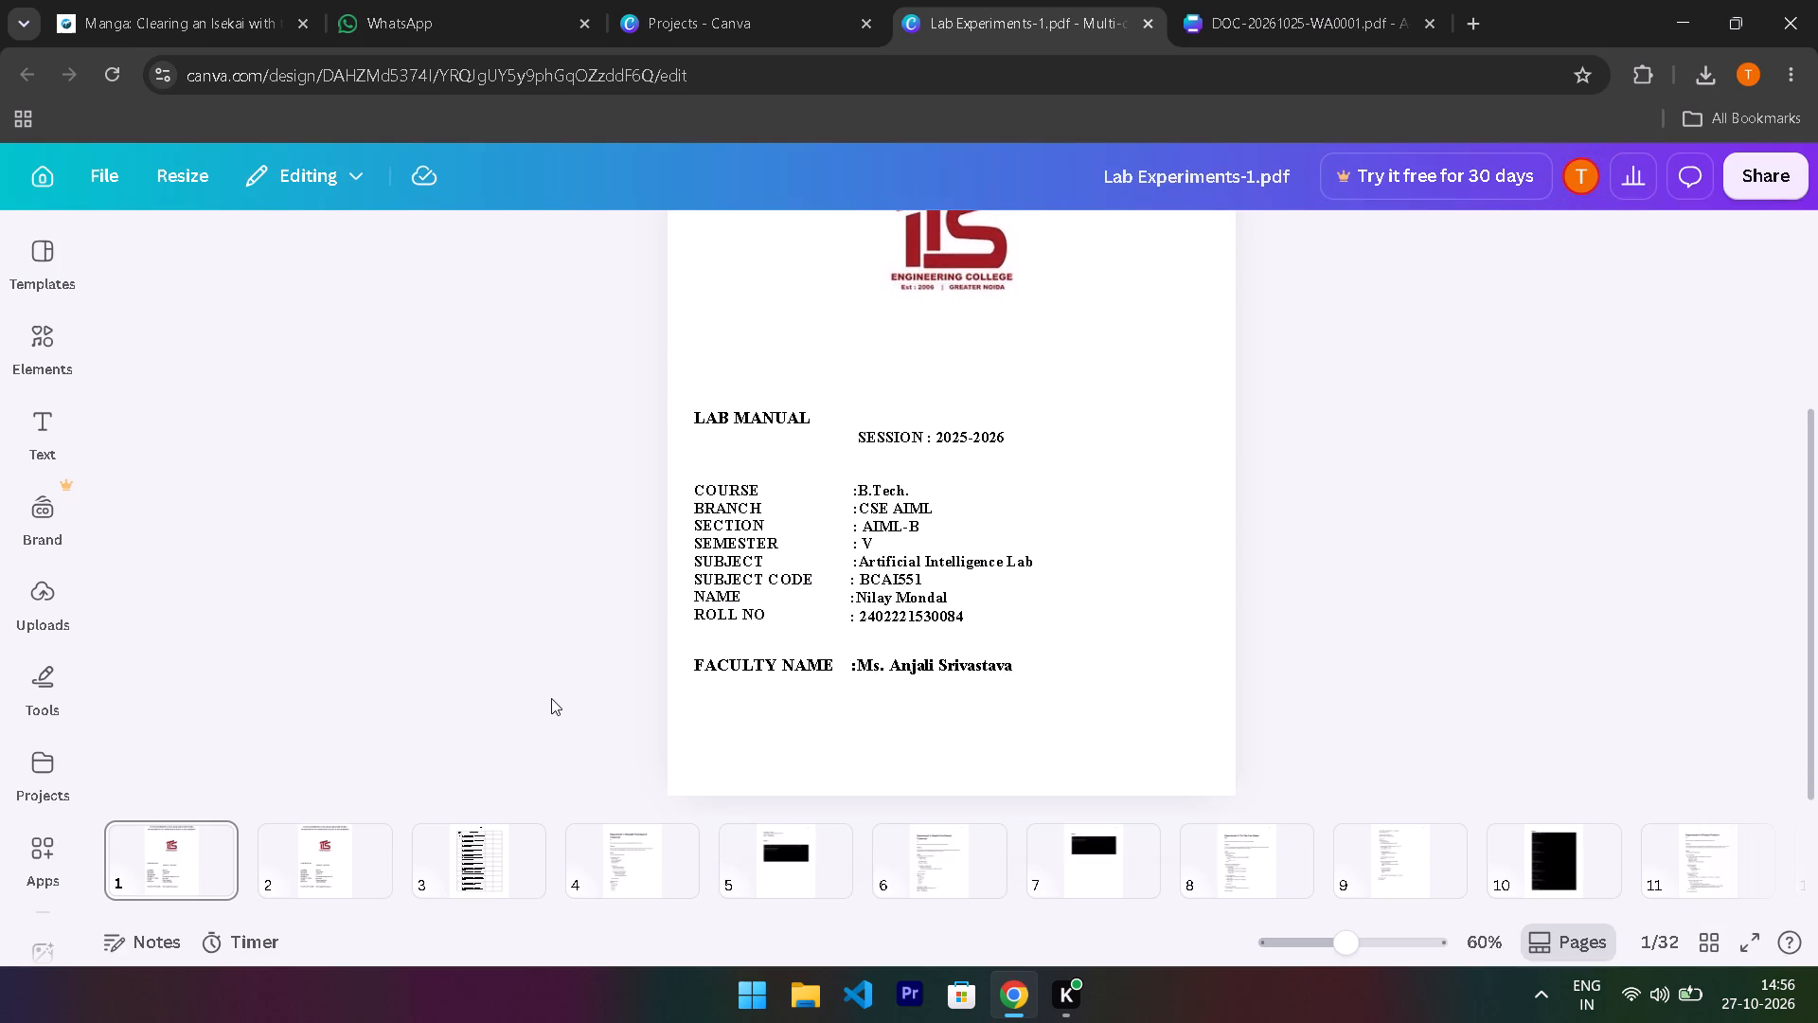
{"action": "scroll", "coordinate": [1315, 539], "scroll_direction": "up", "scroll_amount": 5}
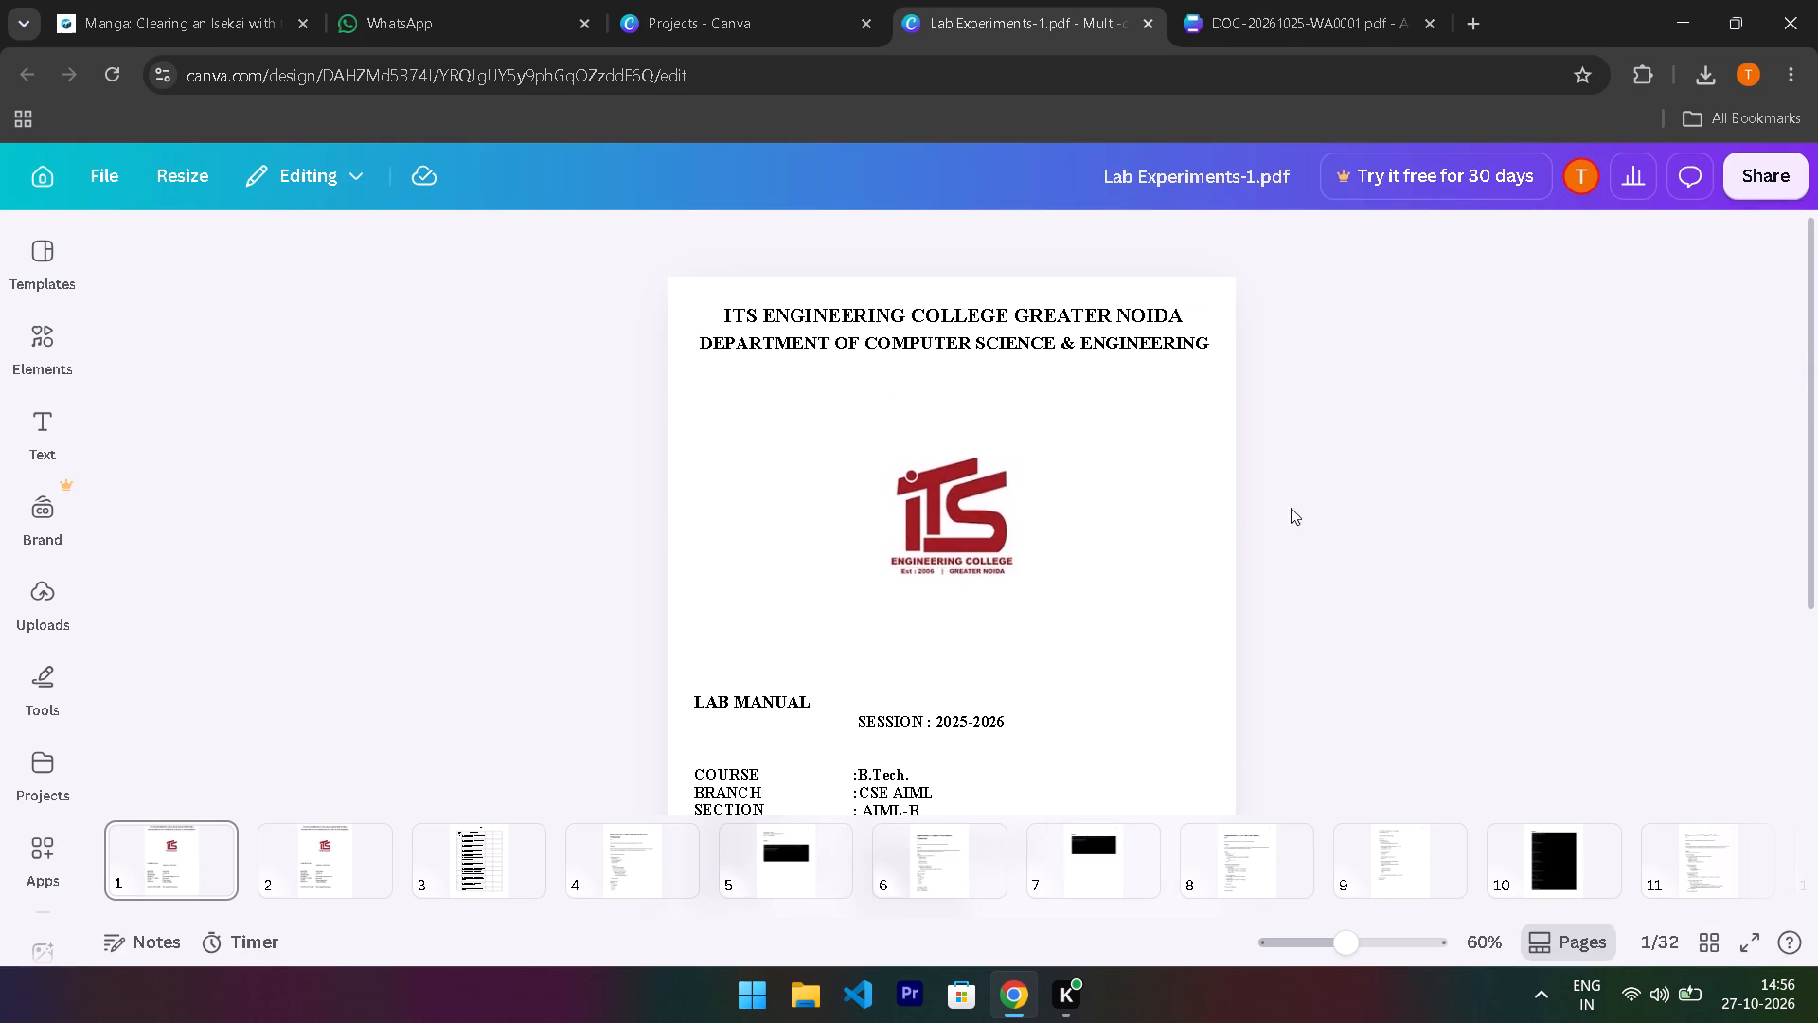
{"action": "scroll", "coordinate": [1372, 512], "scroll_direction": "down", "scroll_amount": 12}
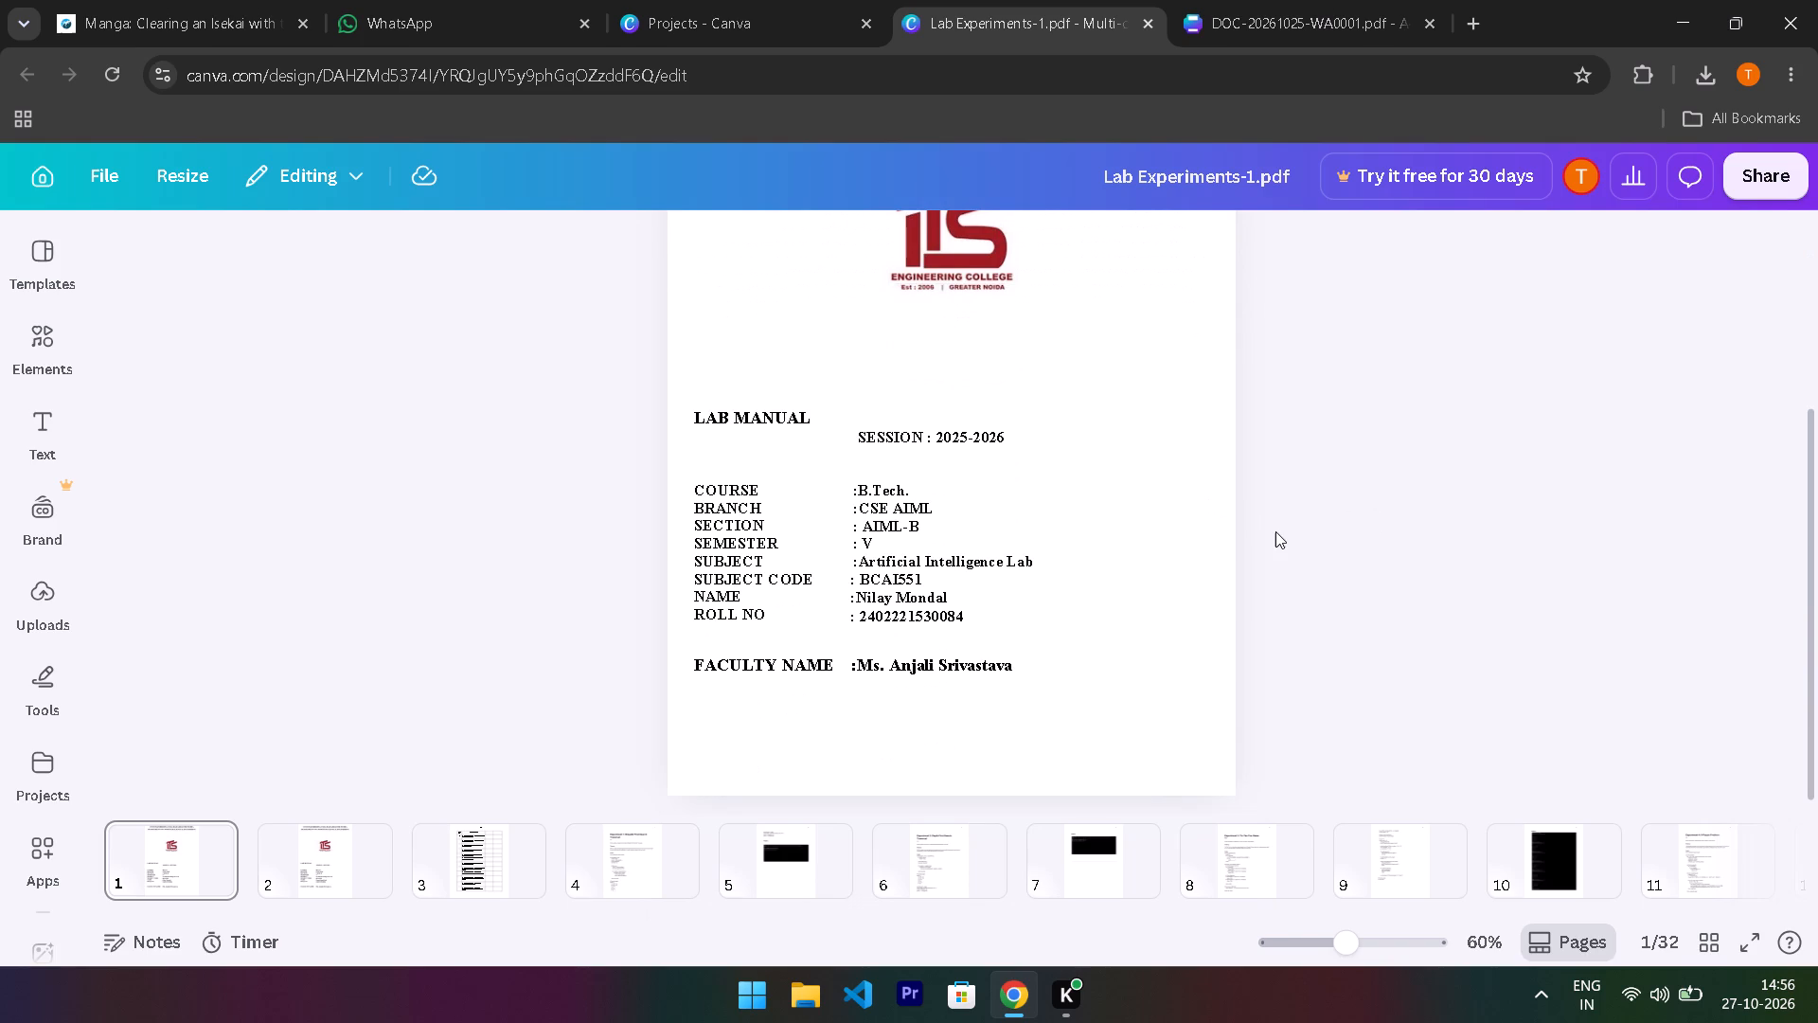
{"action": "scroll", "coordinate": [1275, 531], "scroll_direction": "left", "scroll_amount": 4}
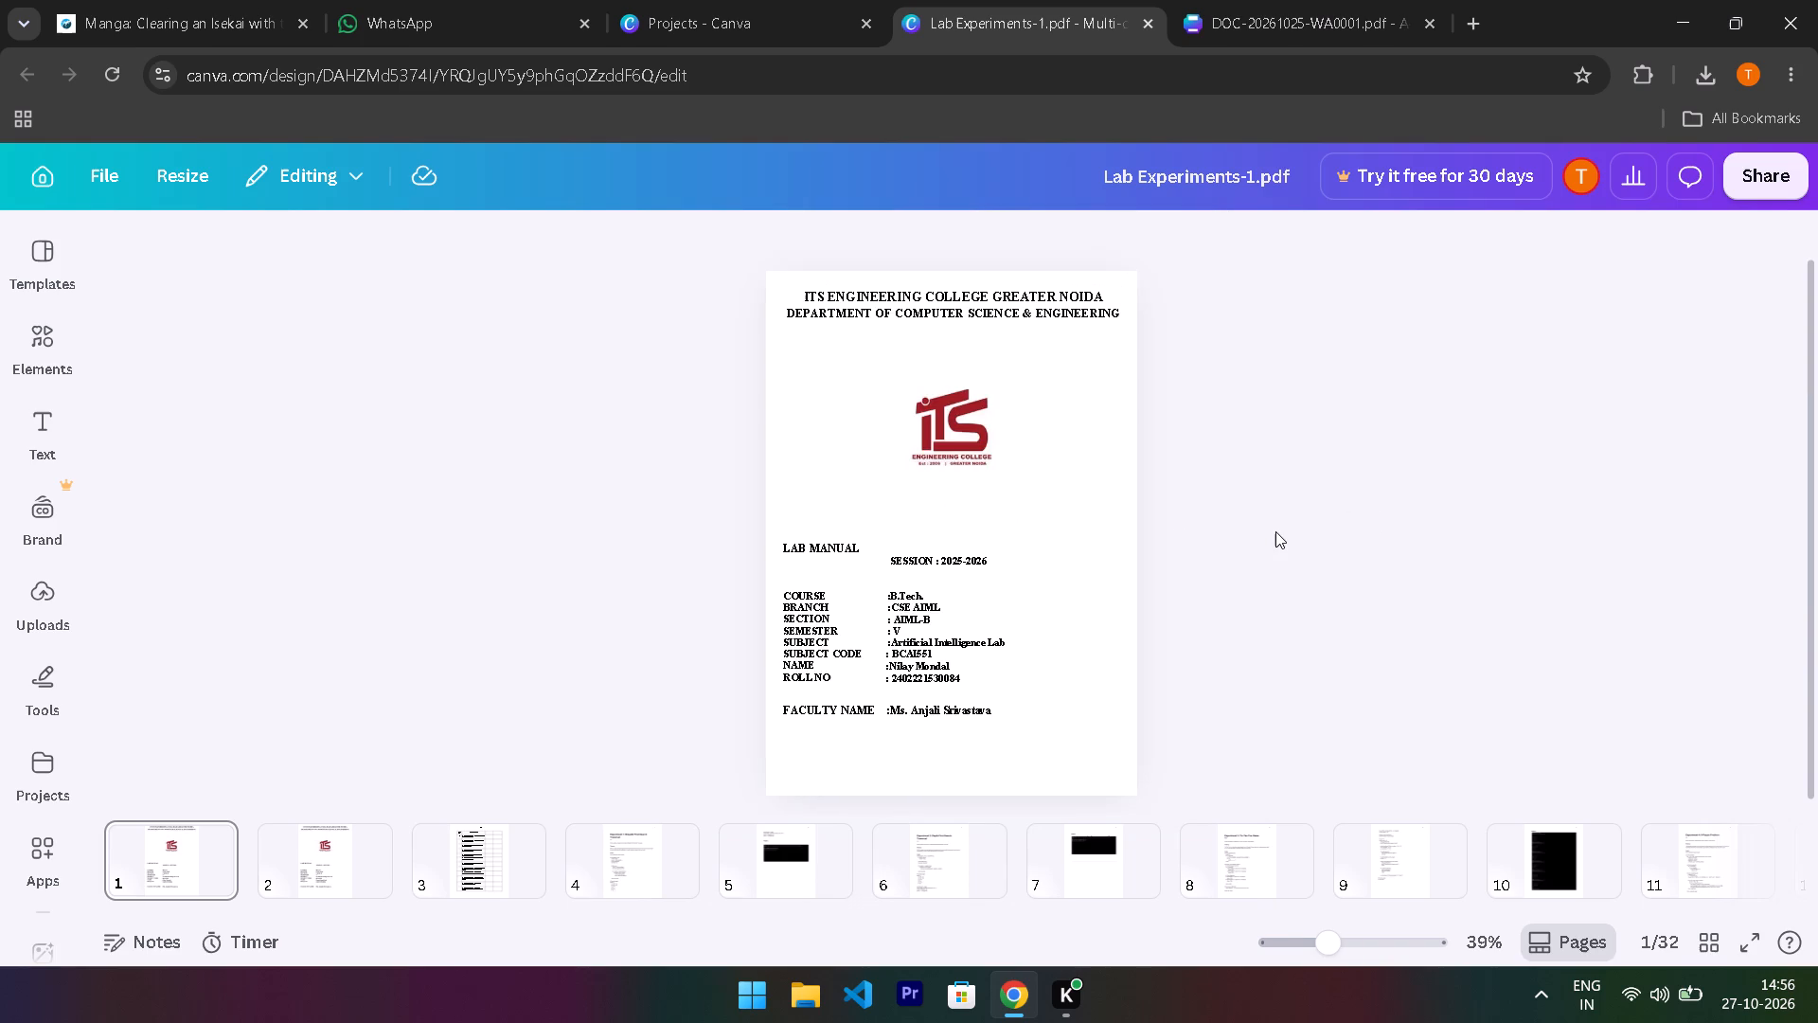
{"action": "left_click", "coordinate": [371, 874]}
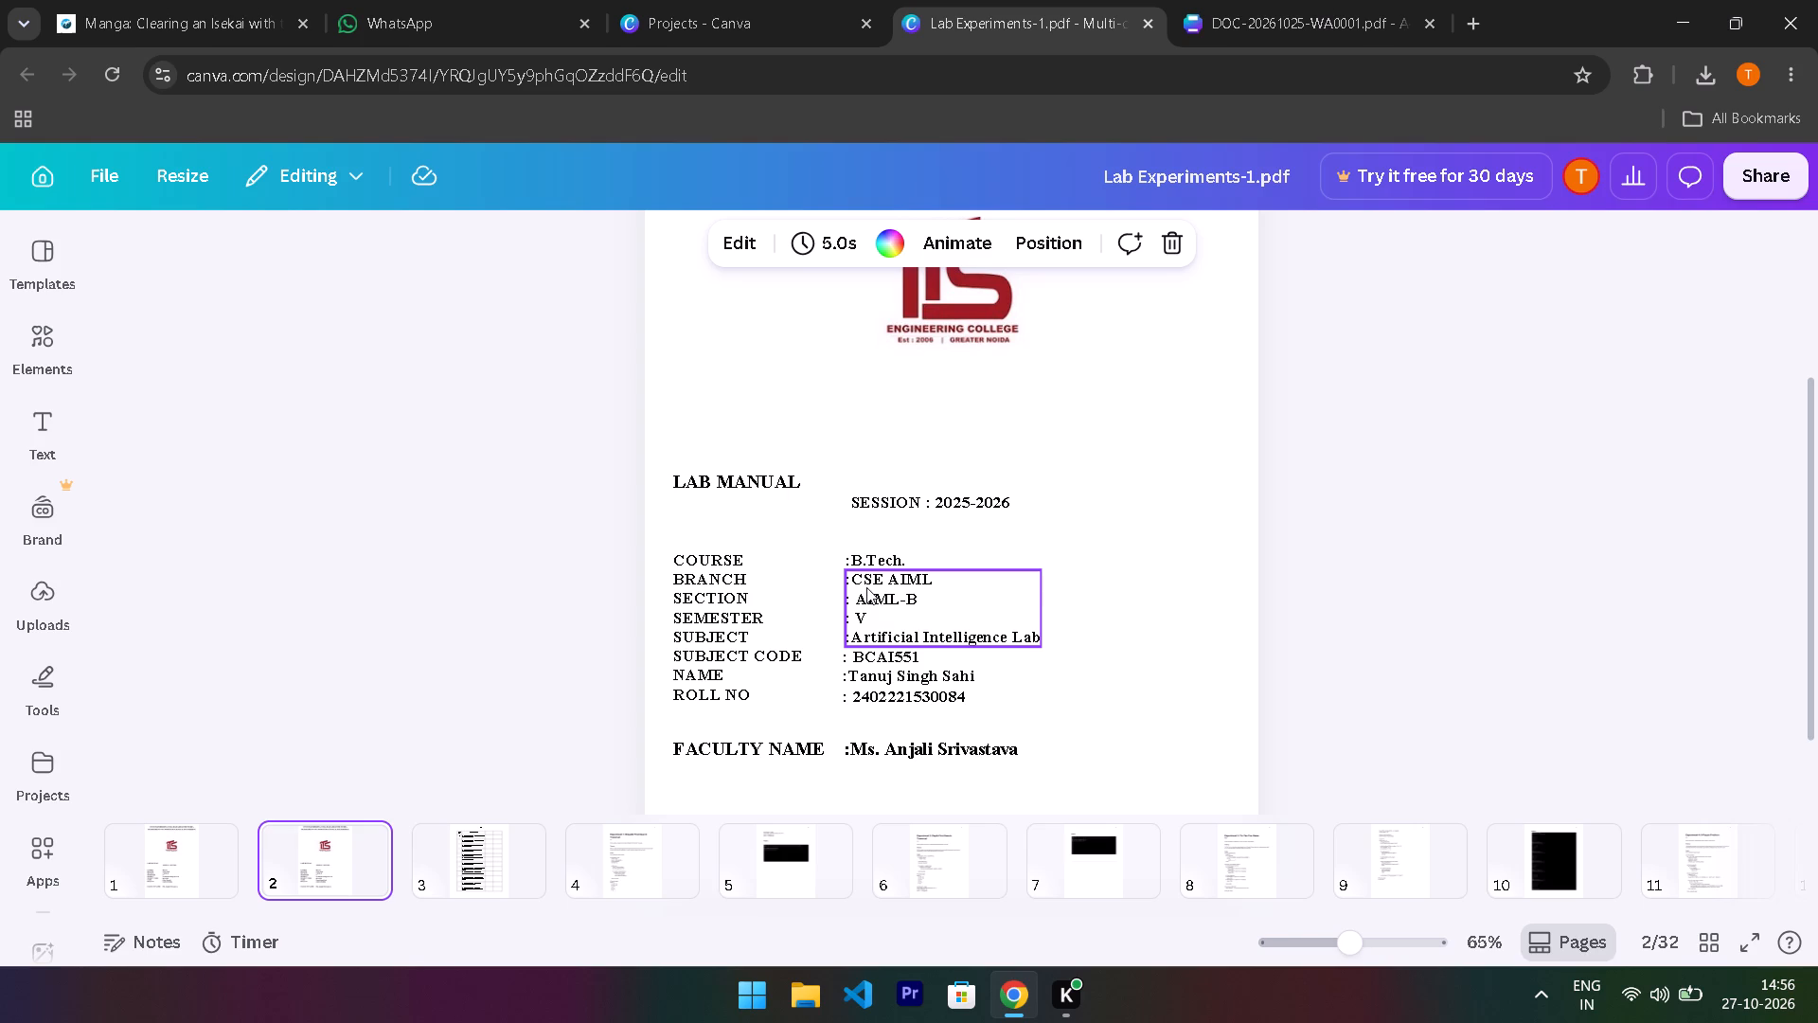
{"action": "left_click", "coordinate": [857, 597]}
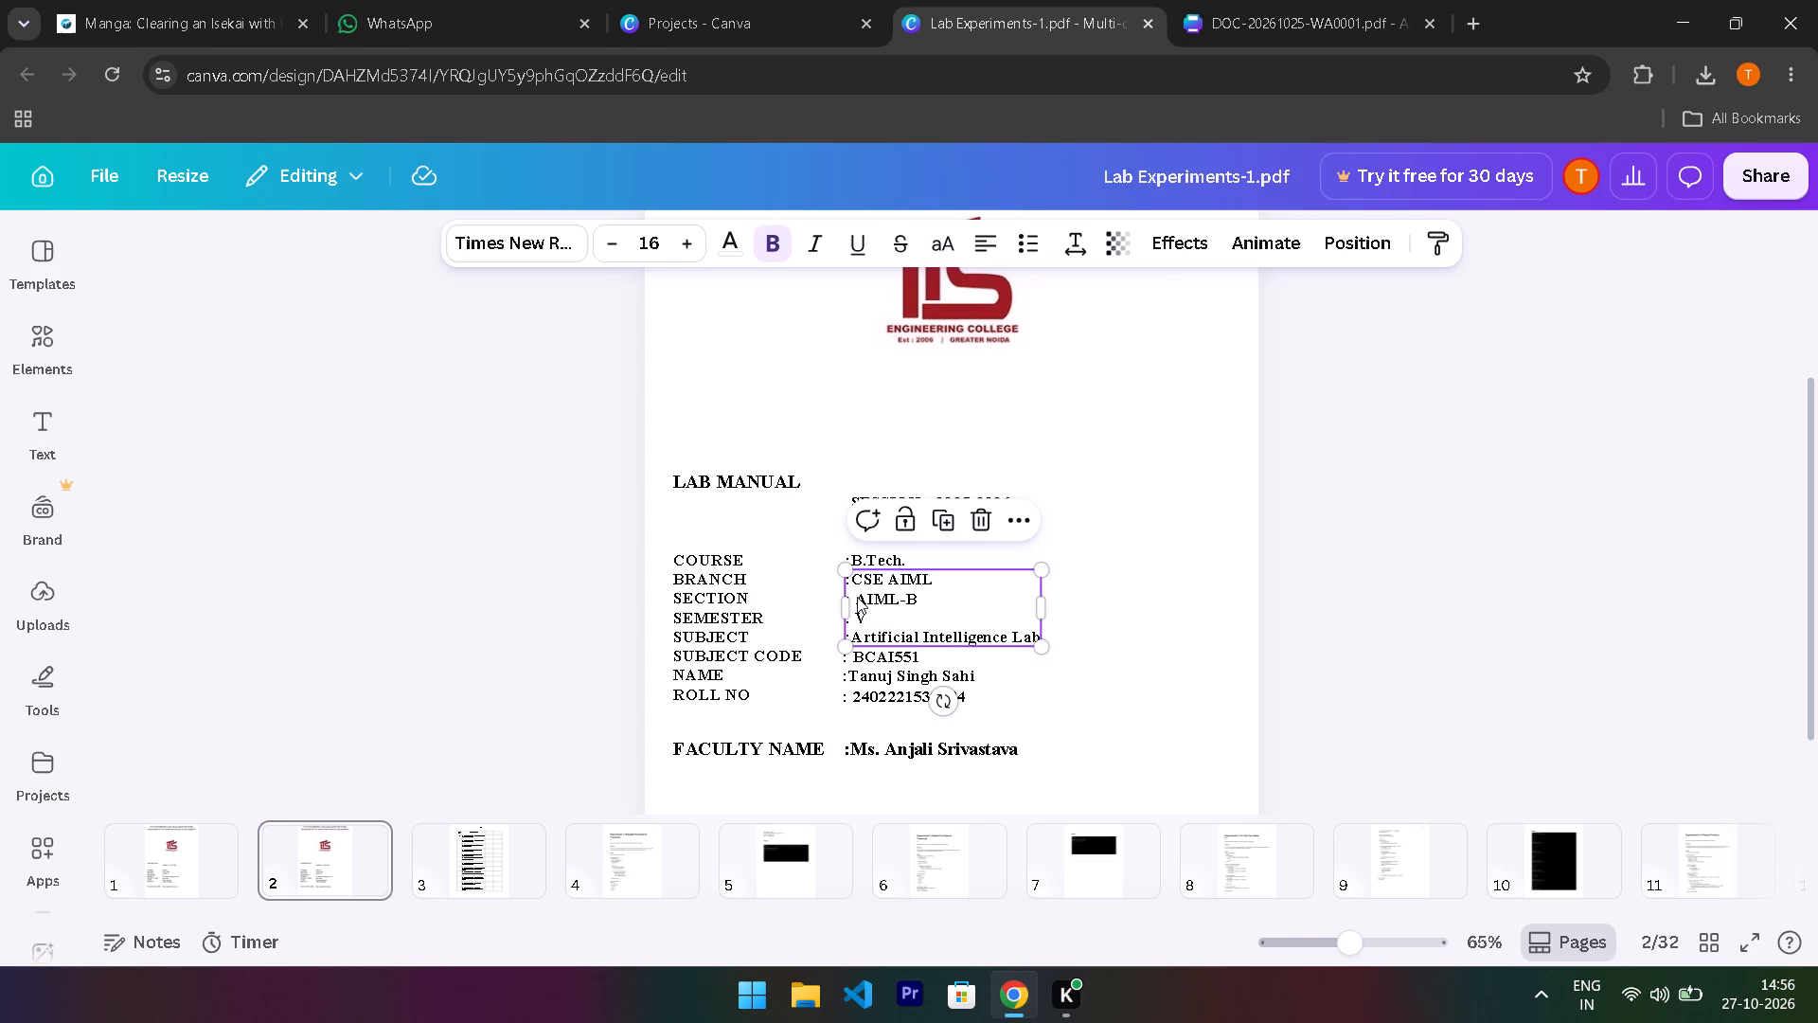
{"action": "left_click", "coordinate": [857, 597]}
{"action": "left_click", "coordinate": [857, 597]}
{"action": "key", "text": "backslash"}
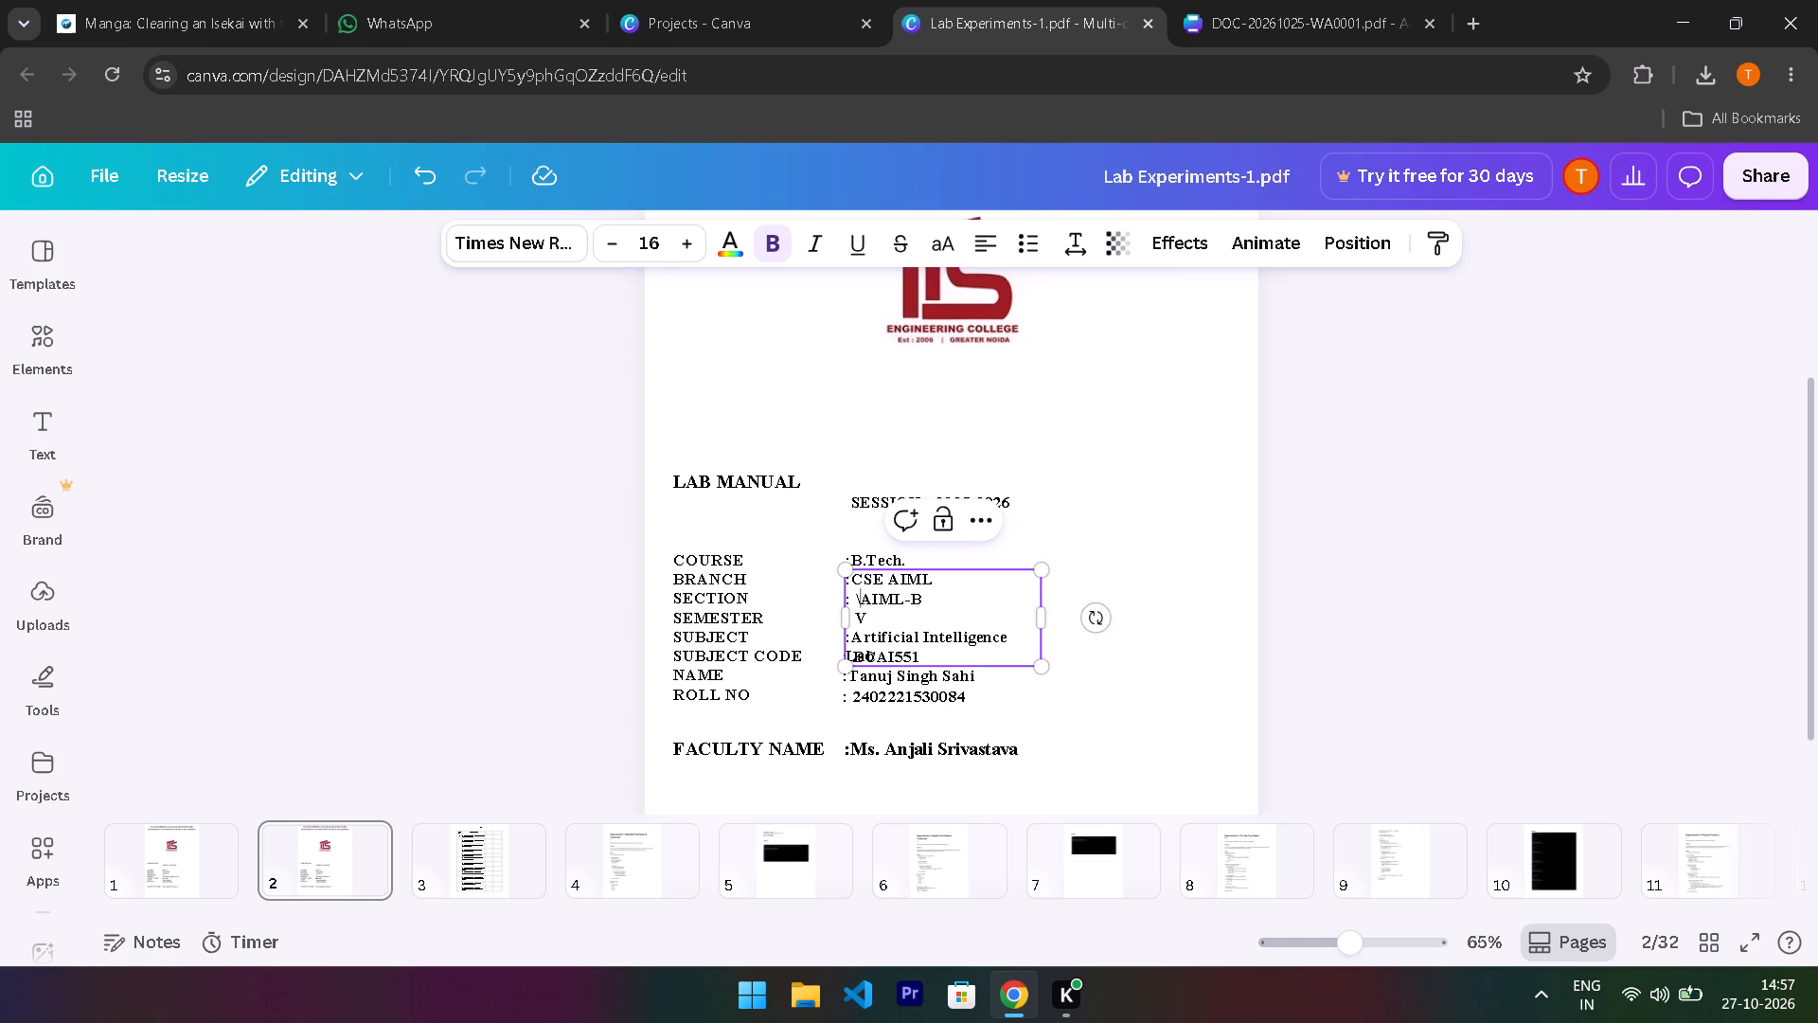
{"action": "key", "text": "BackSpace"}
{"action": "key", "text": "BackSpace"}
{"action": "left_click", "coordinate": [1299, 560]}
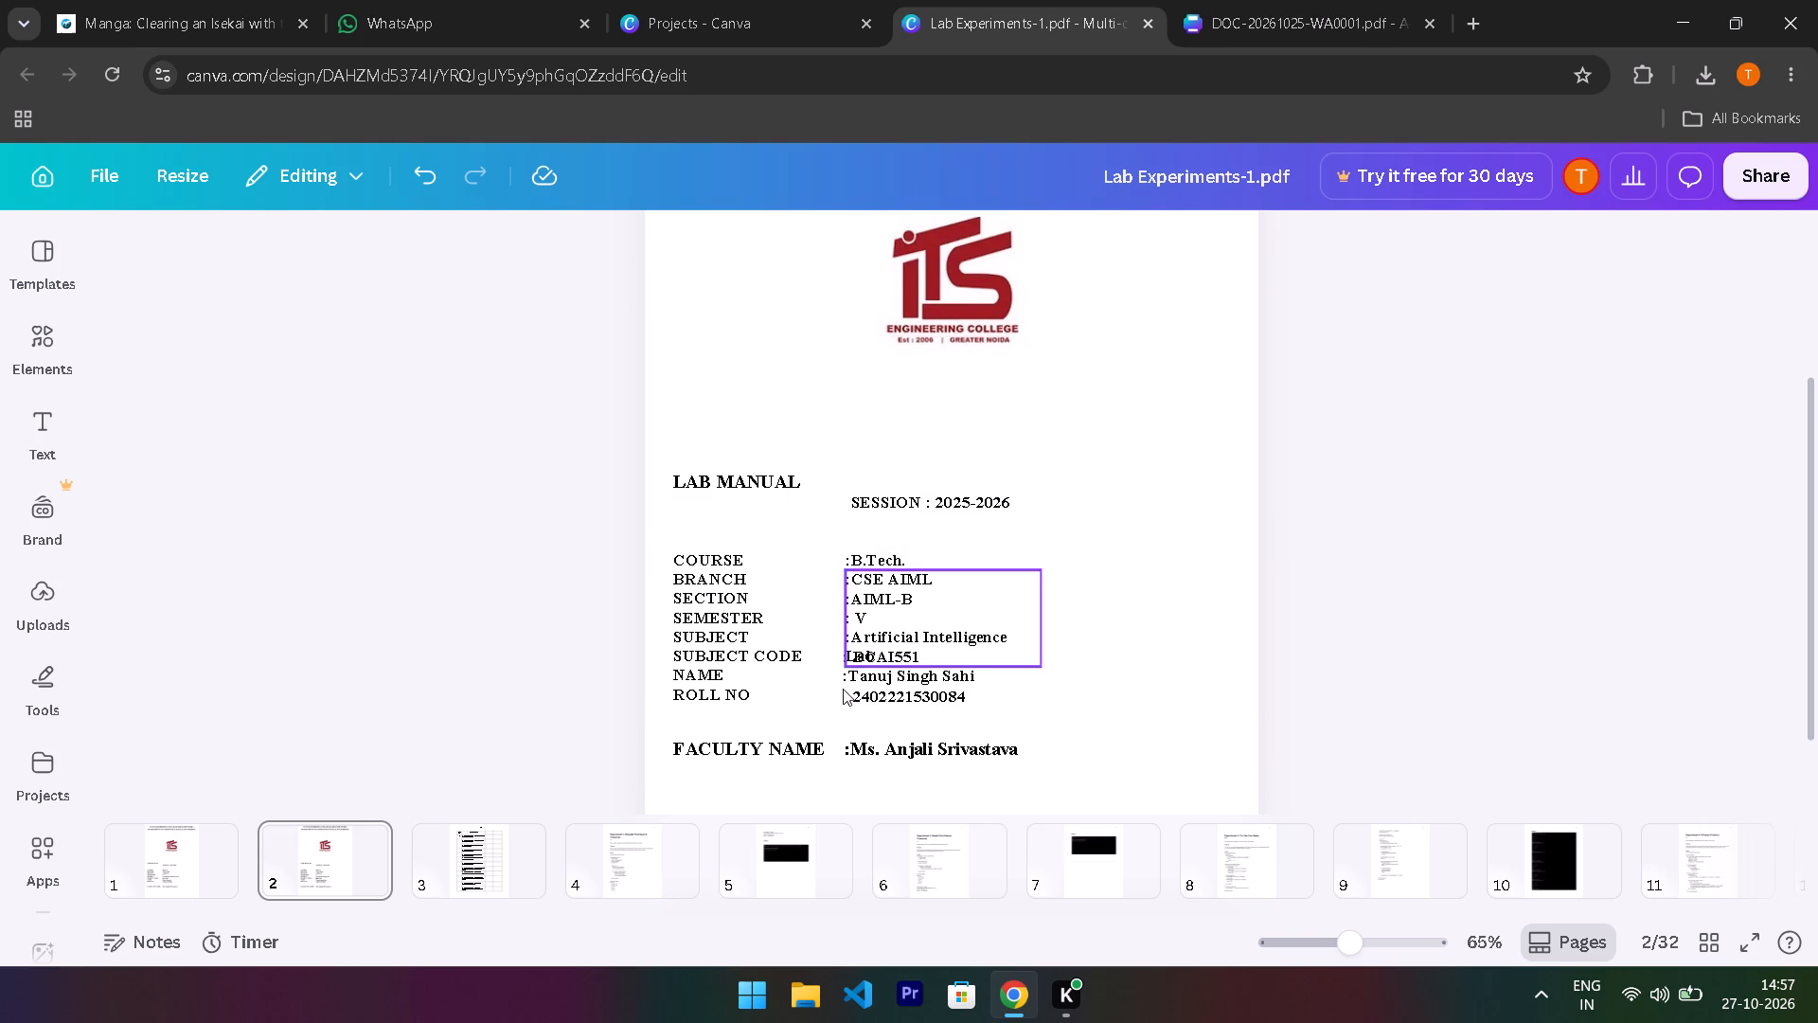
Move the subject code, name and roll number block aside and widen the block above so Artificial Intelligence Lab fits one line.
{"action": "left_click_drag", "start_coordinate": [857, 657], "coordinate": [919, 667]}
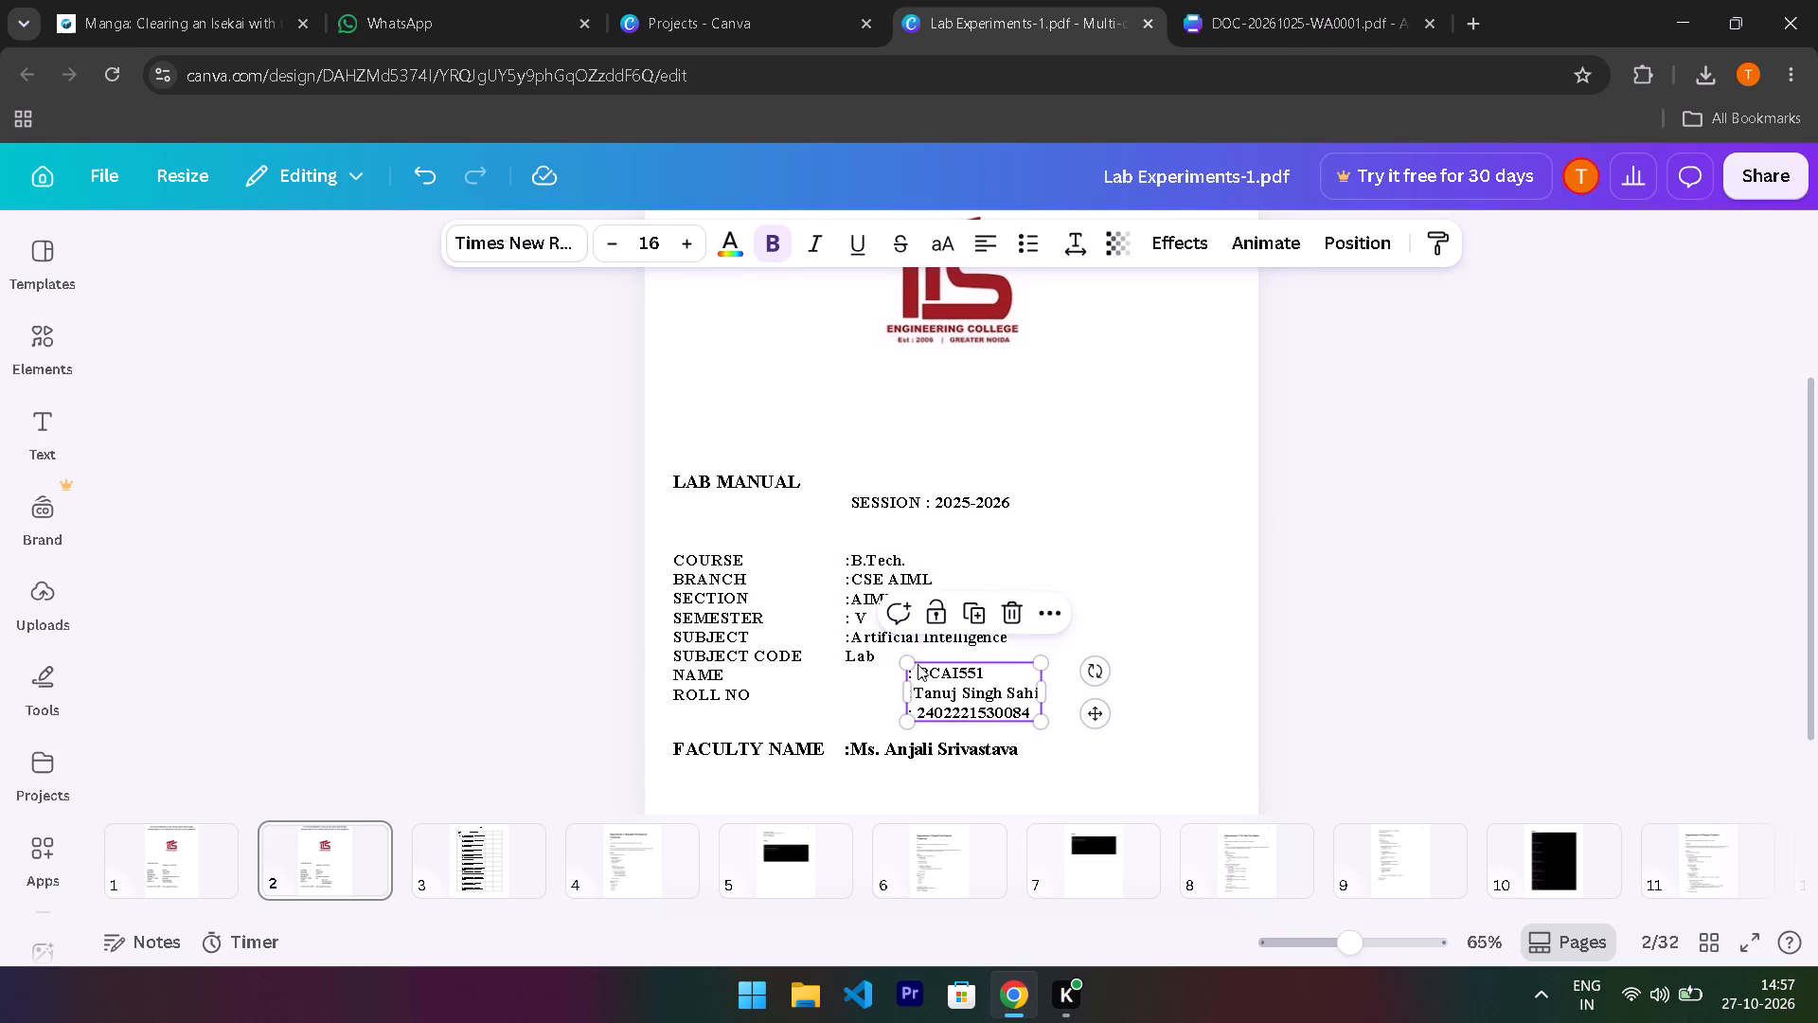
{"action": "left_click", "coordinate": [860, 657]}
{"action": "left_click", "coordinate": [860, 657]}
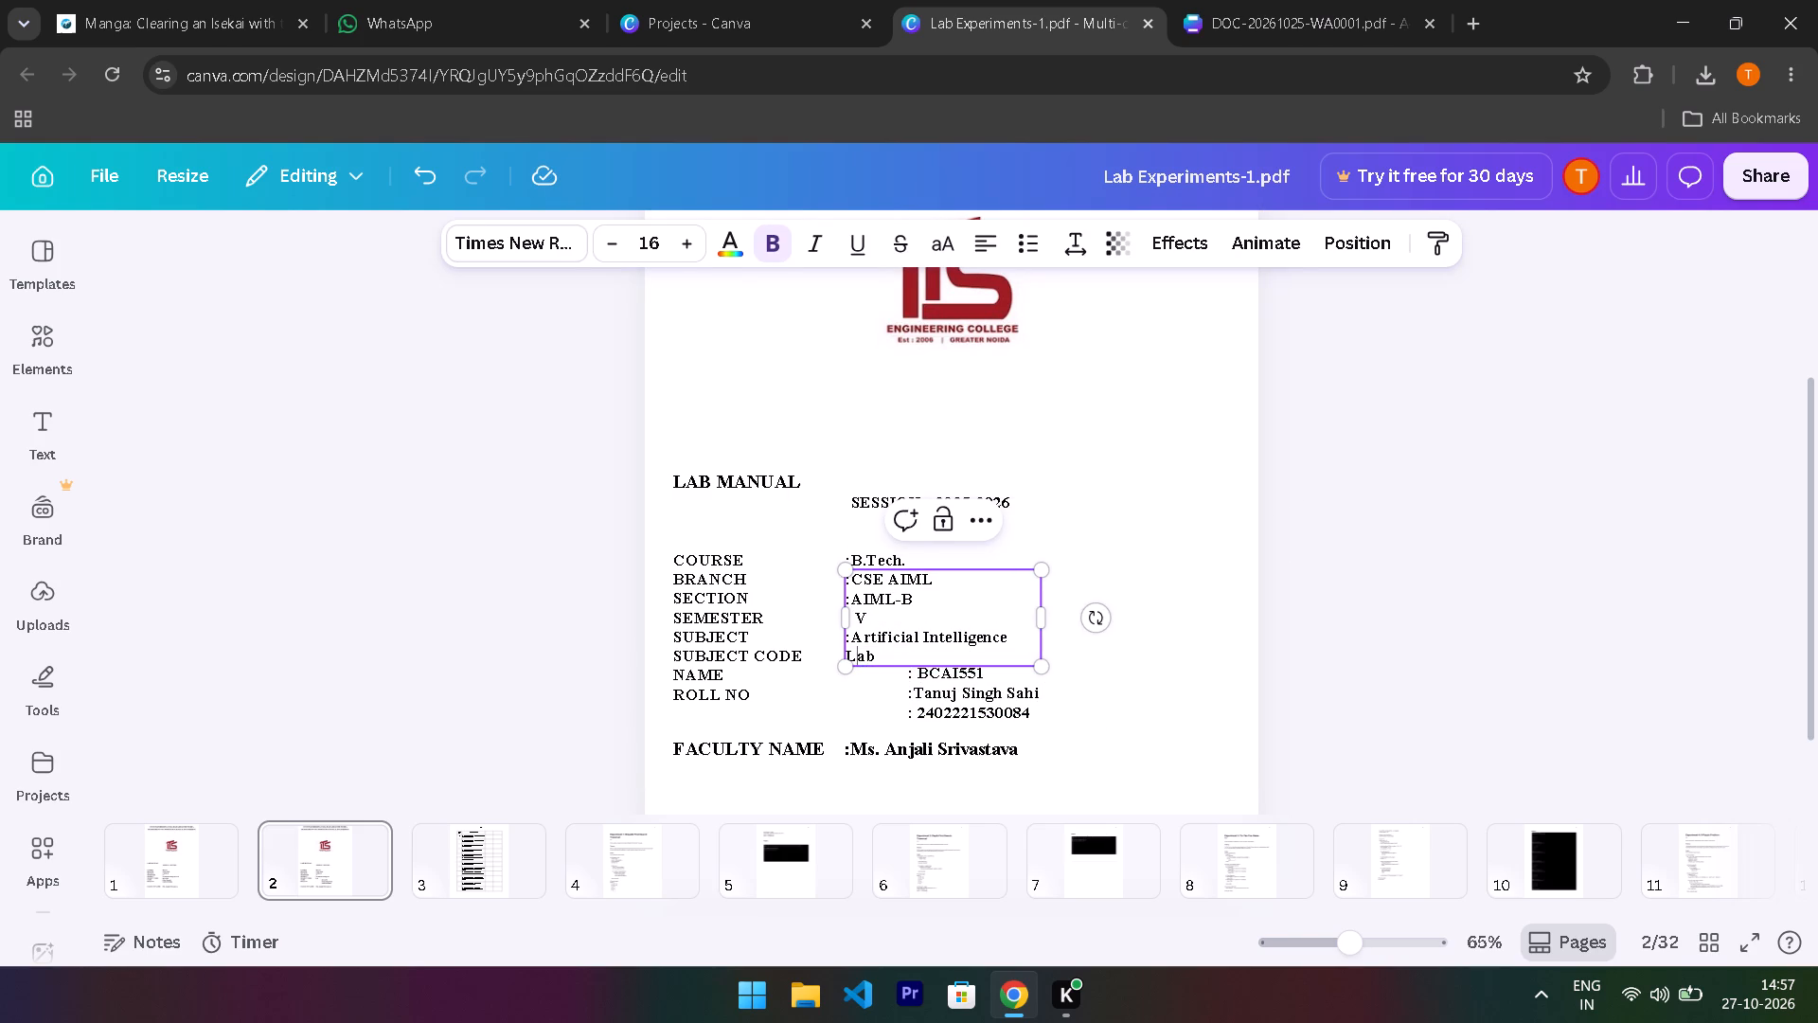
{"action": "key", "text": "Left"}
{"action": "key", "text": "BackSpace"}
{"action": "key", "text": "space"}
{"action": "left_click_drag", "start_coordinate": [1048, 632], "coordinate": [1059, 631]}
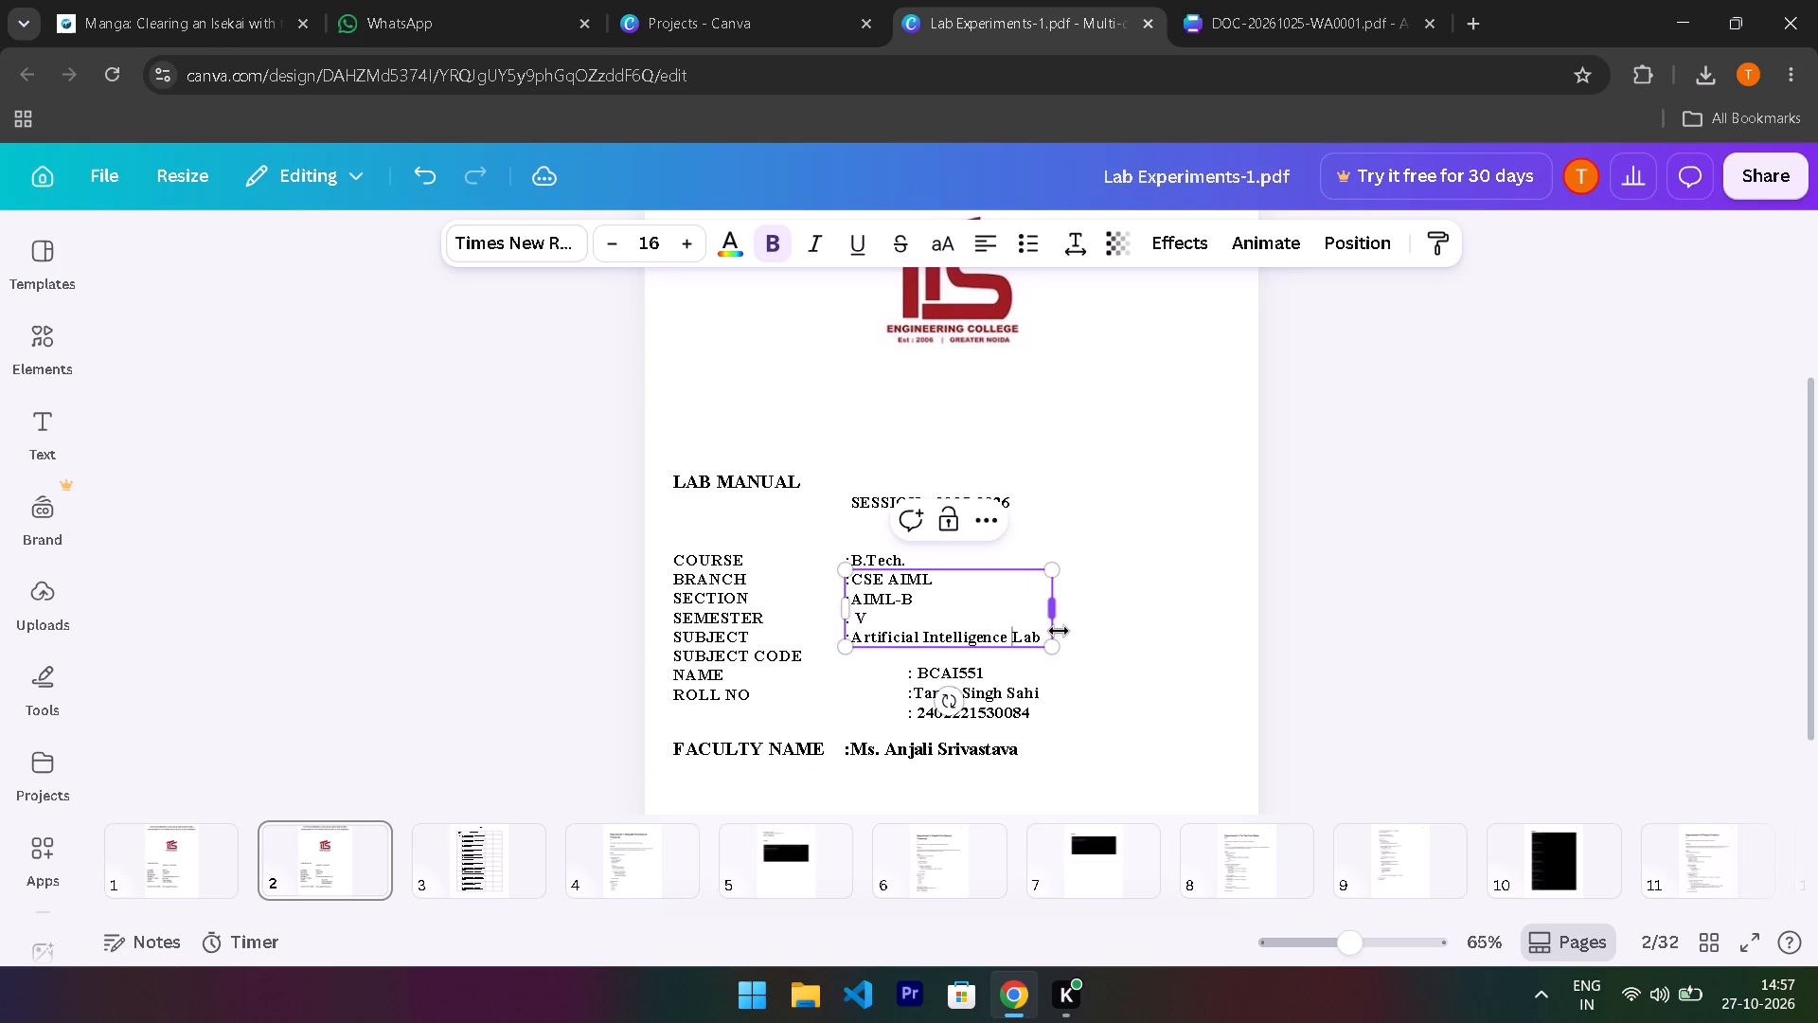
Move the subject code, name and roll number block back beside its labels, aligned with the values above.
{"action": "left_click_drag", "start_coordinate": [1026, 696], "coordinate": [999, 696]}
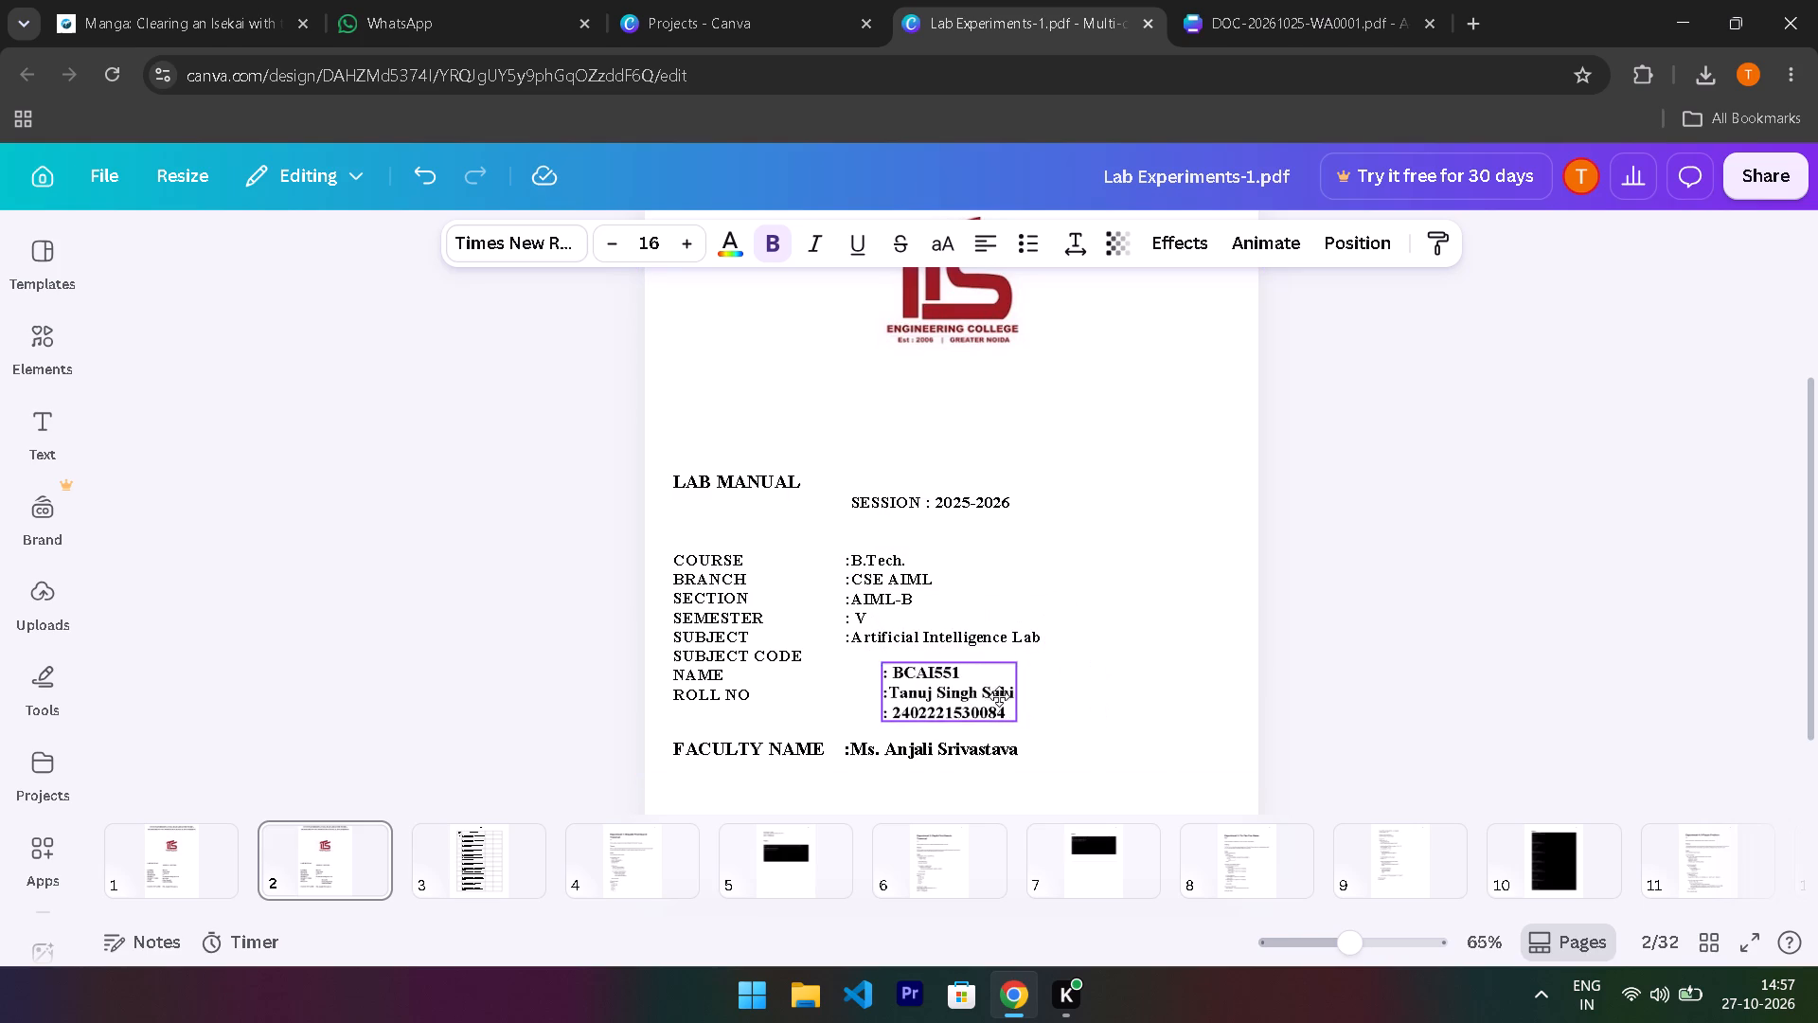
{"action": "left_click_drag", "start_coordinate": [999, 696], "coordinate": [973, 691]}
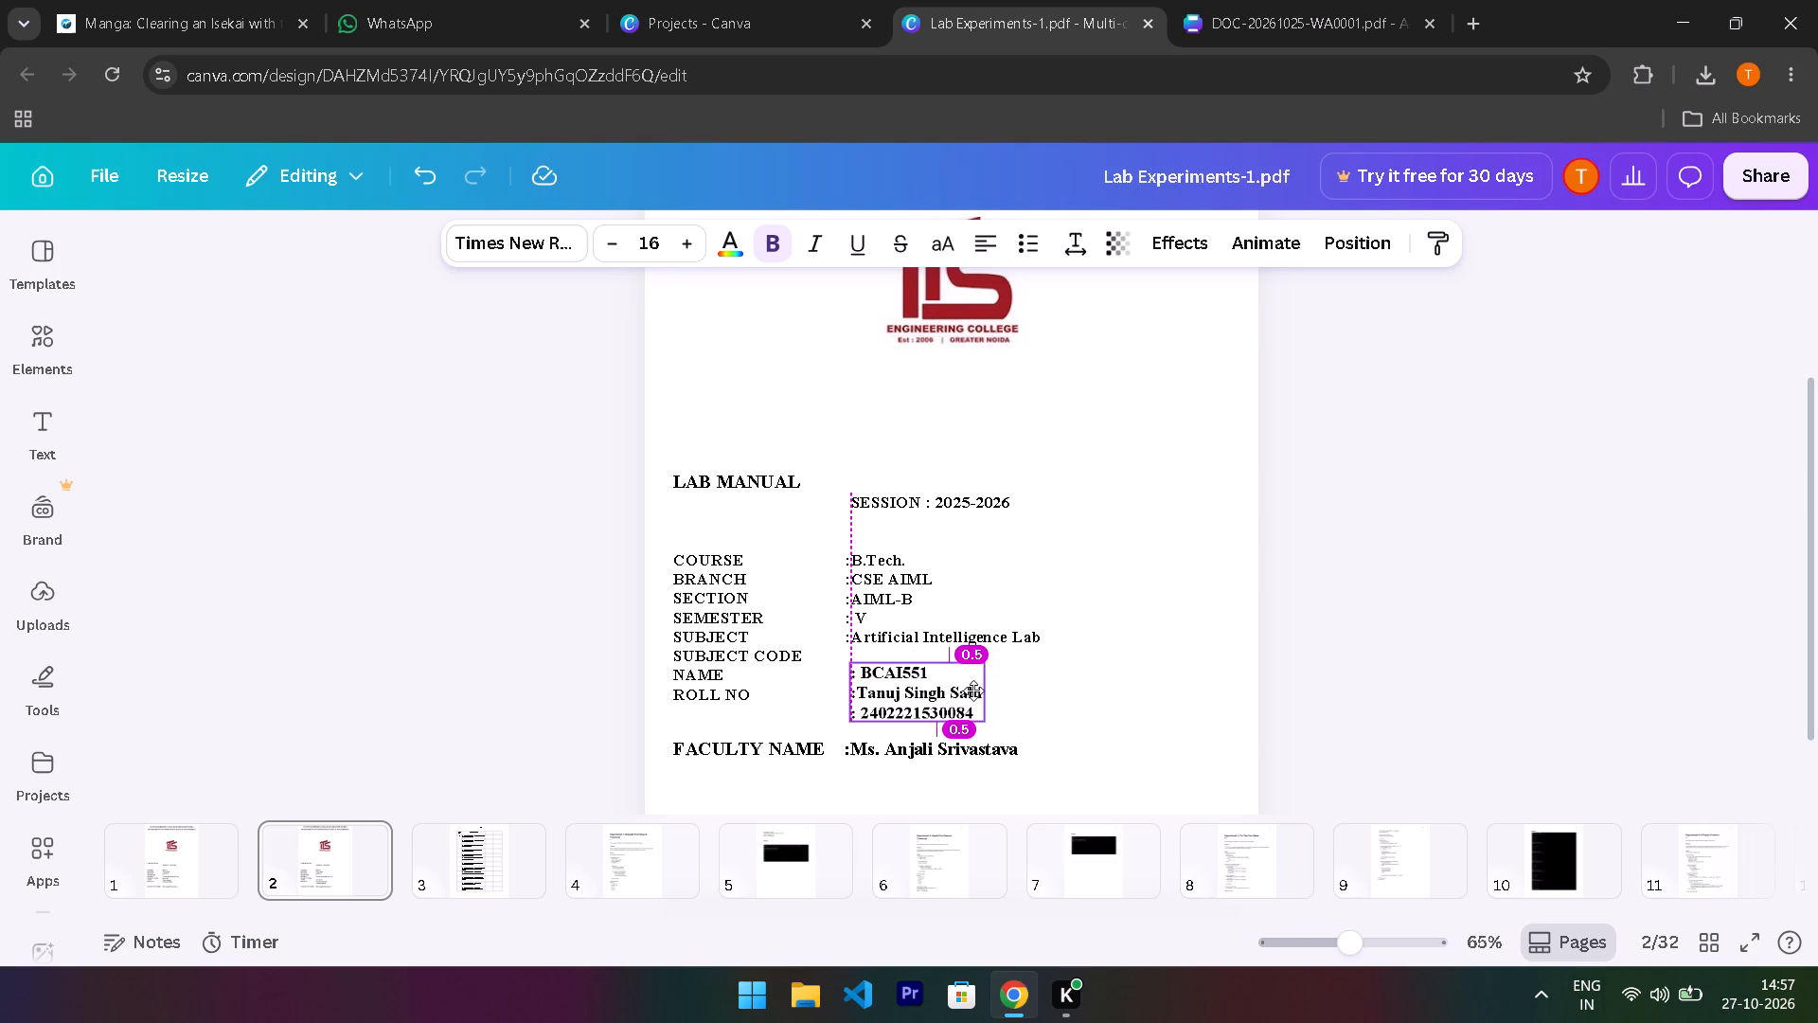
{"action": "left_click_drag", "start_coordinate": [973, 691], "coordinate": [971, 688]}
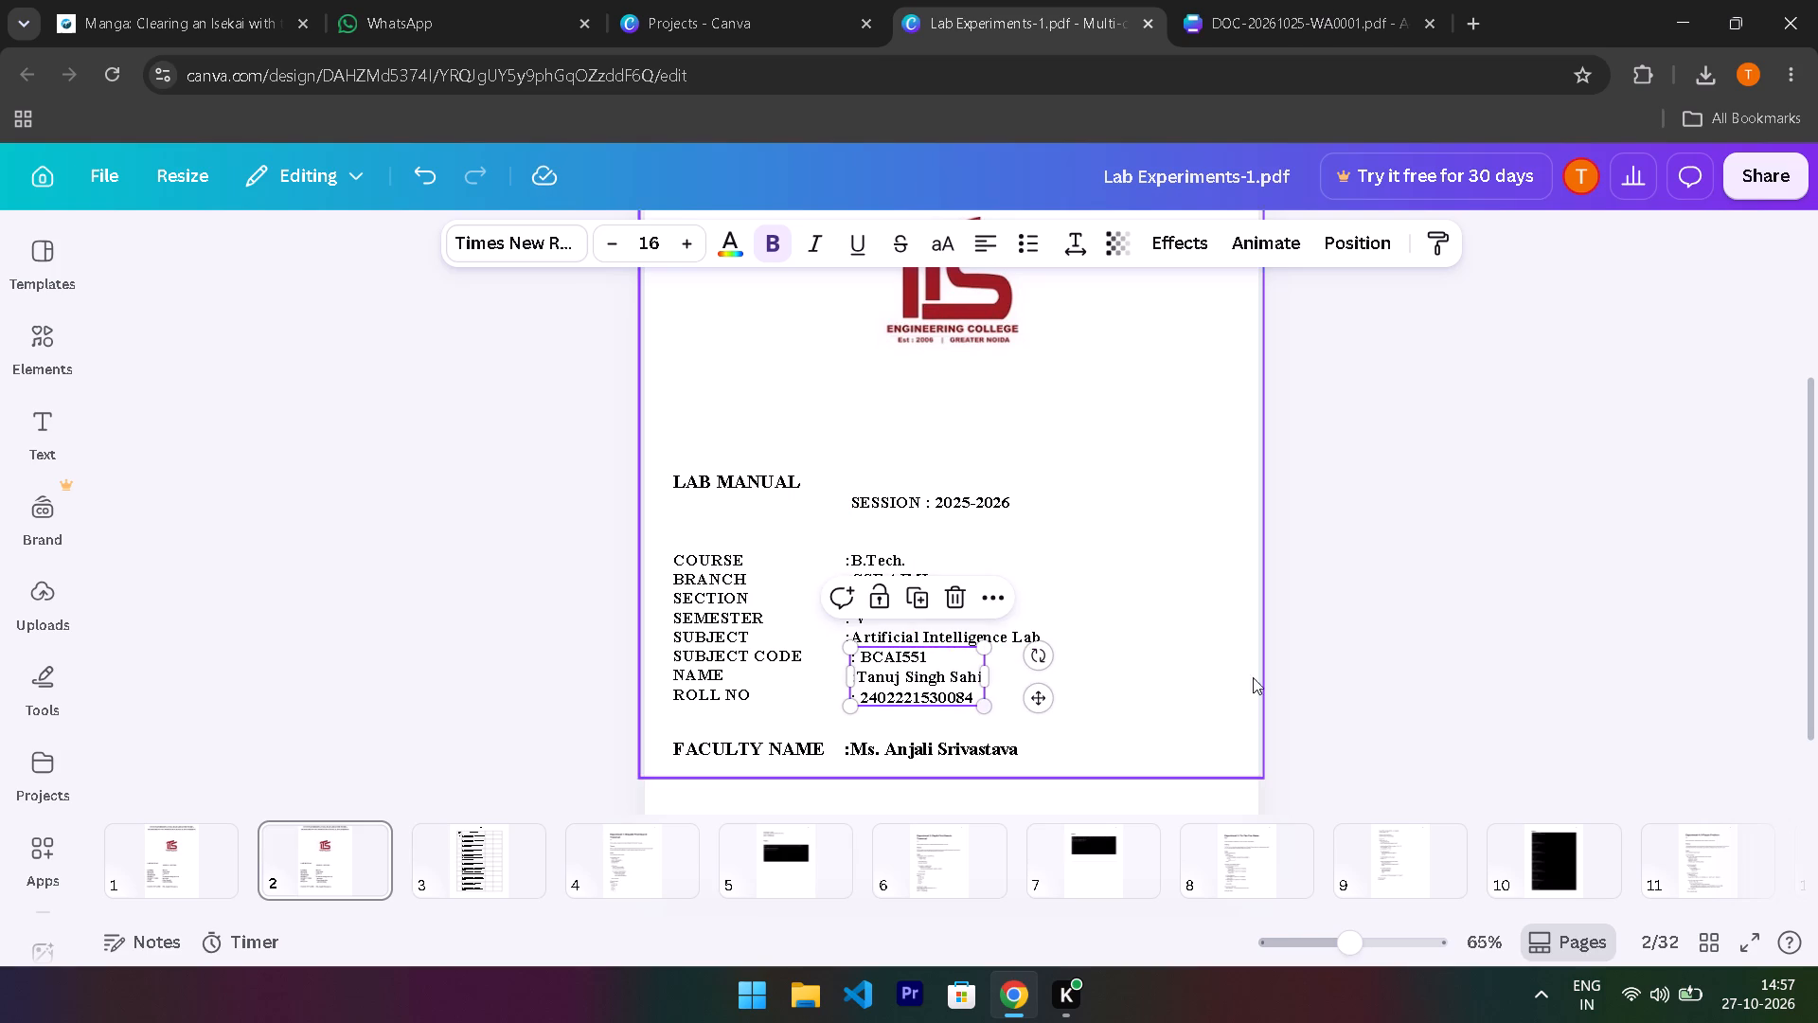
{"action": "left_click", "coordinate": [1384, 644]}
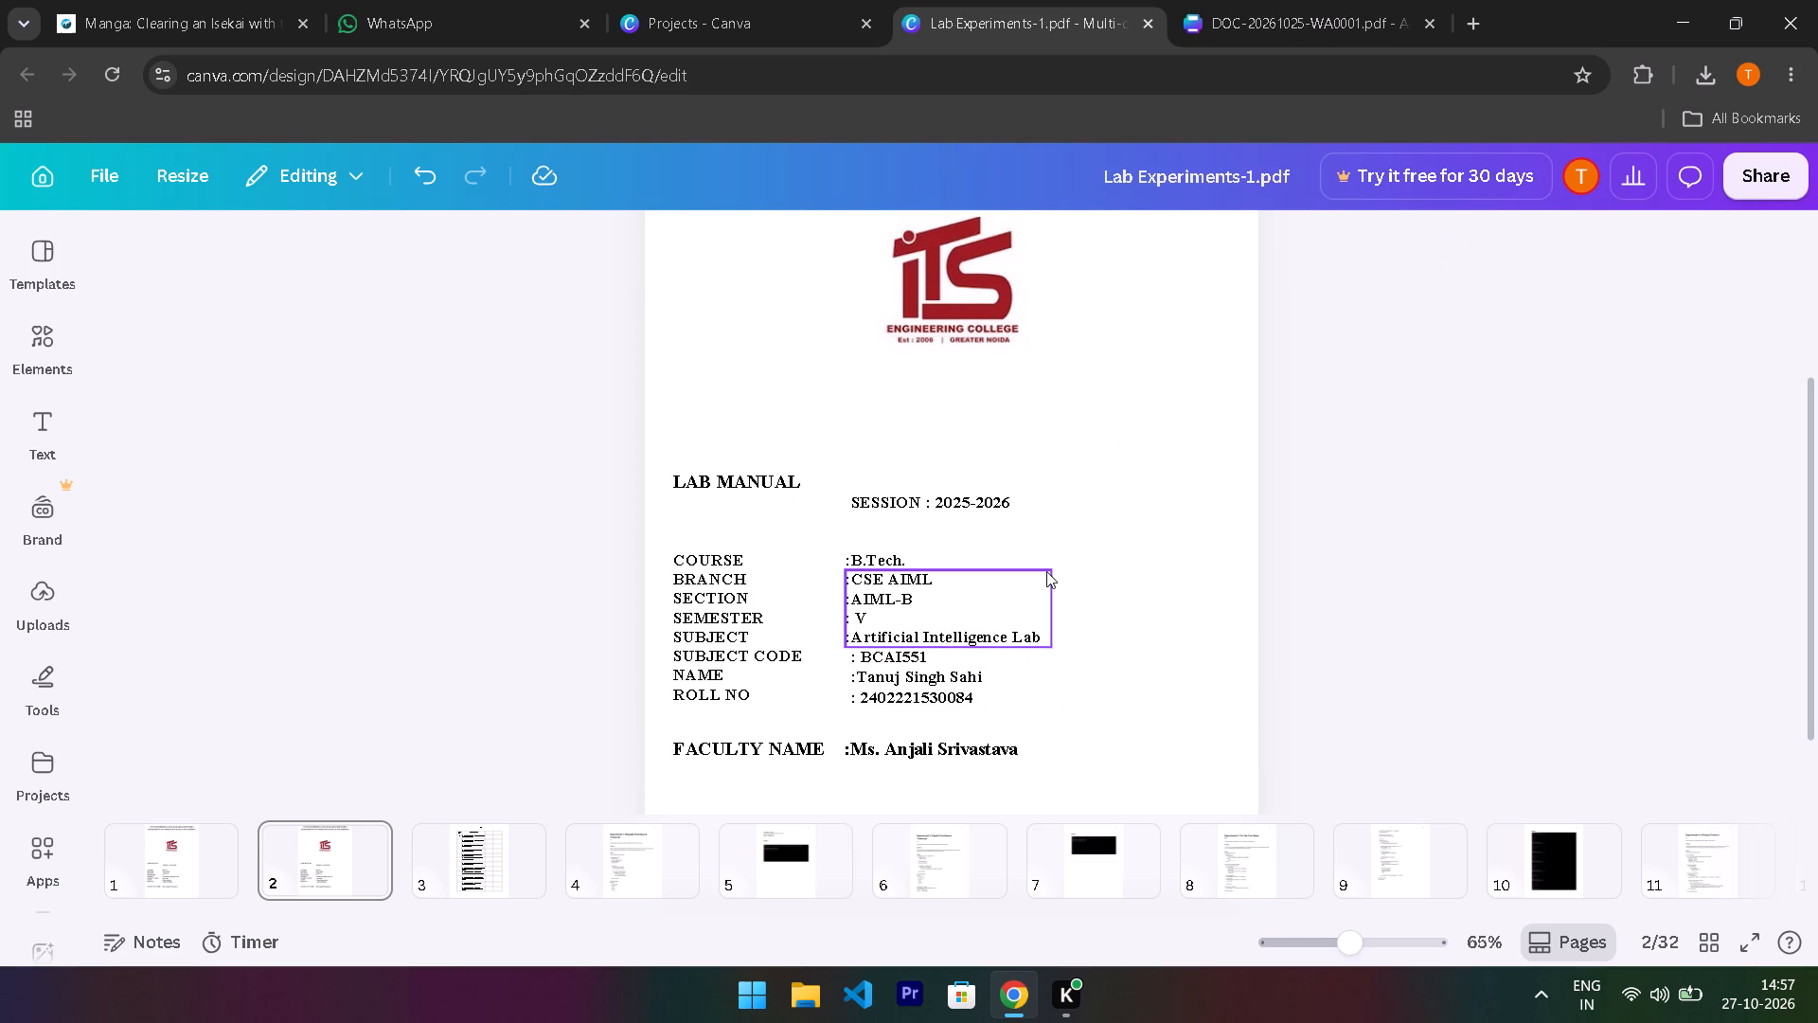
{"action": "left_click", "coordinate": [966, 684]}
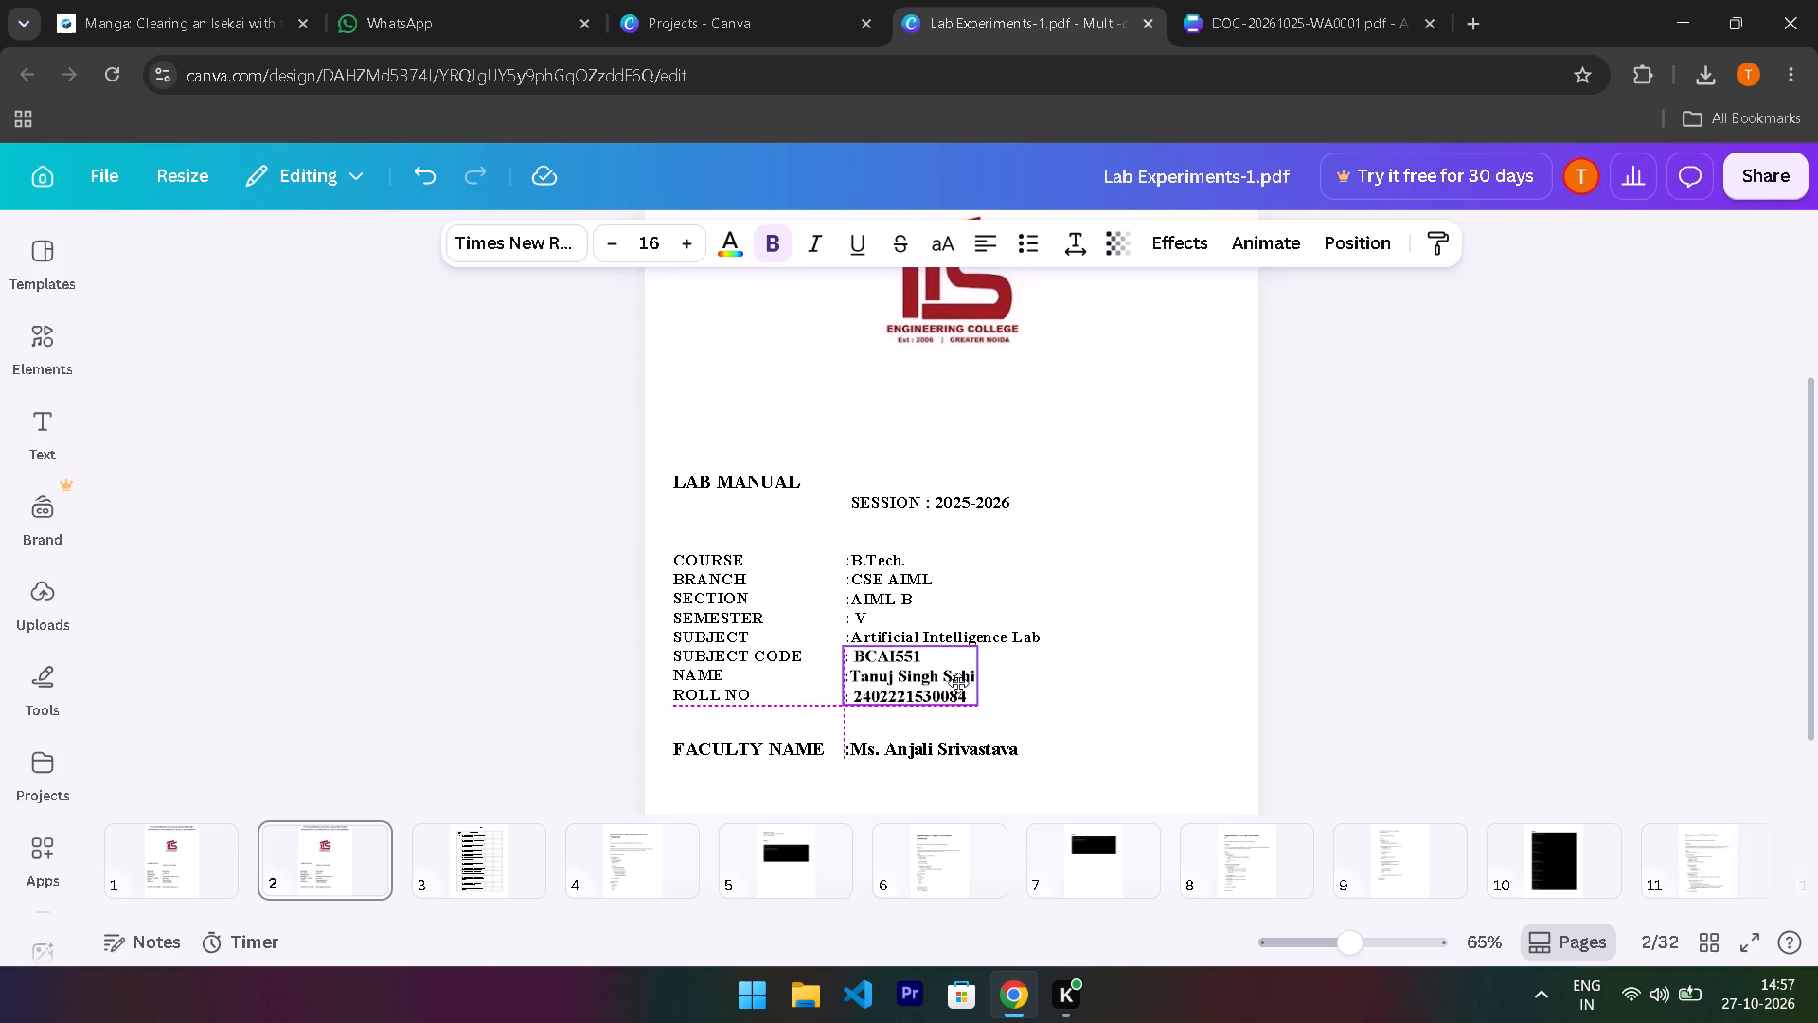
{"action": "left_click", "coordinate": [1344, 526]}
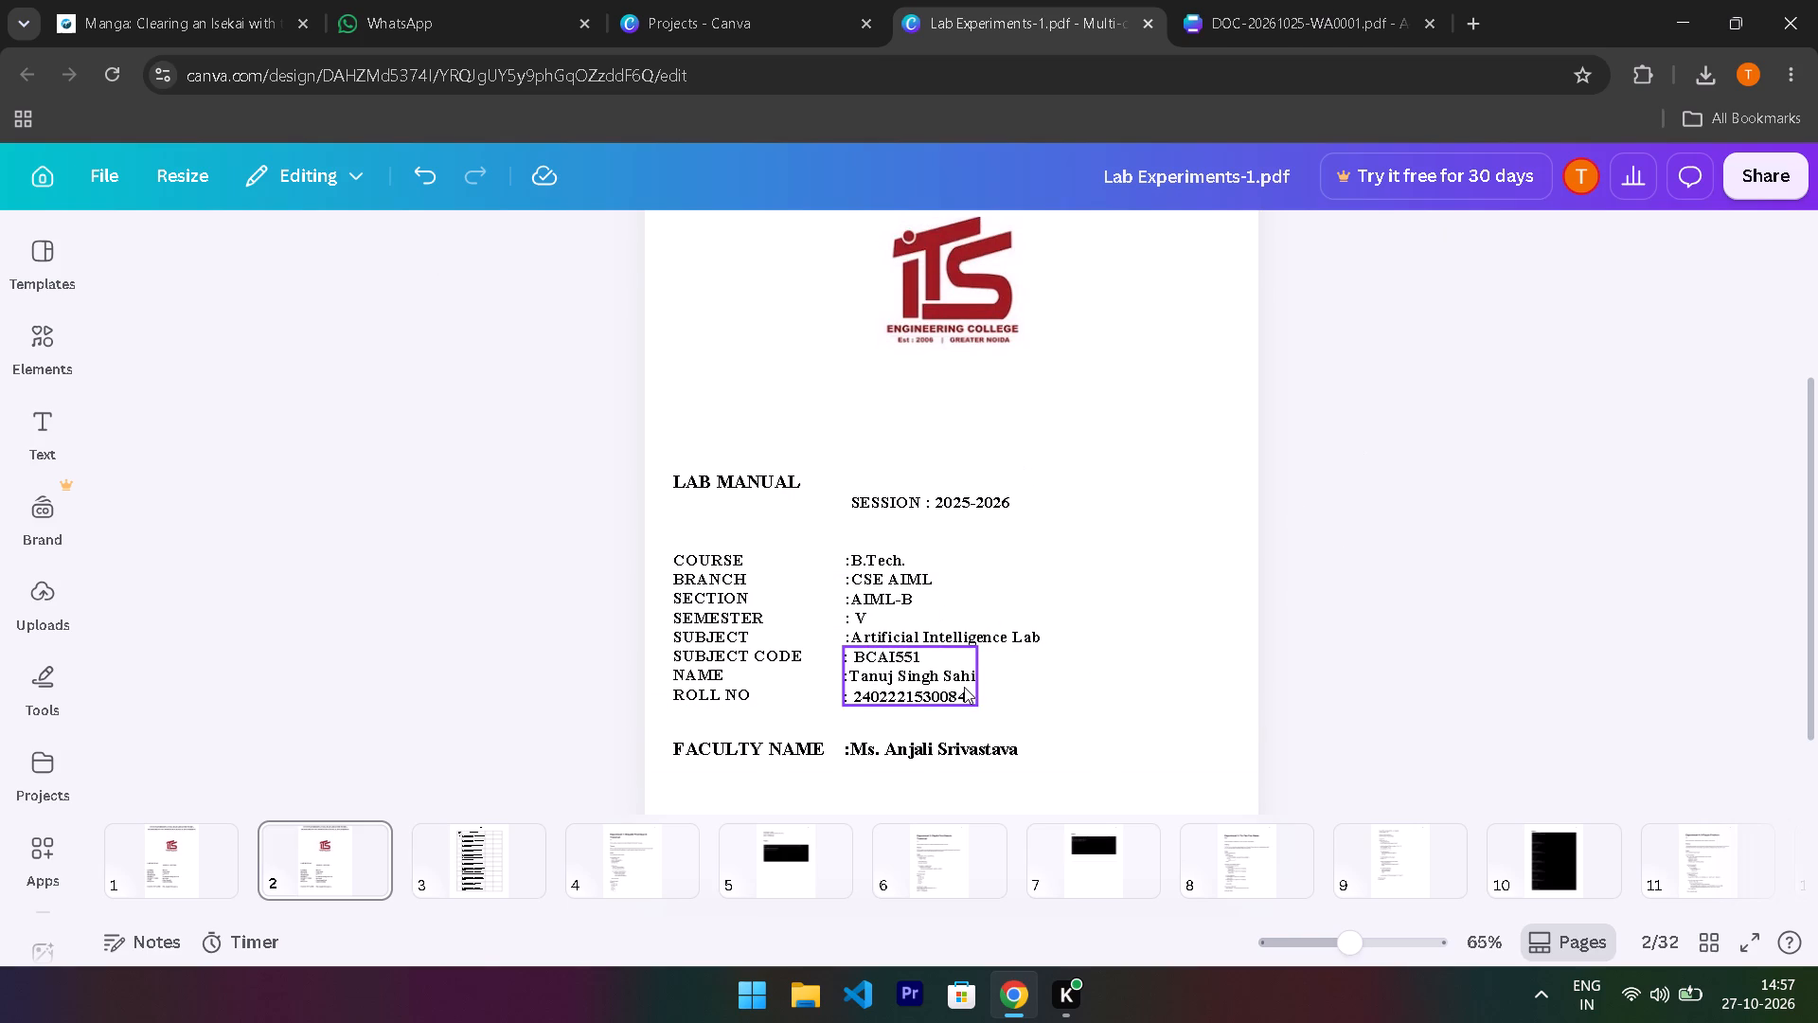
Replace the last three digits of the roll number on page 2 with the student's correct digits.
{"action": "double_click", "coordinate": [964, 687]}
{"action": "left_click", "coordinate": [964, 687]}
{"action": "key", "text": "BackSpace"}
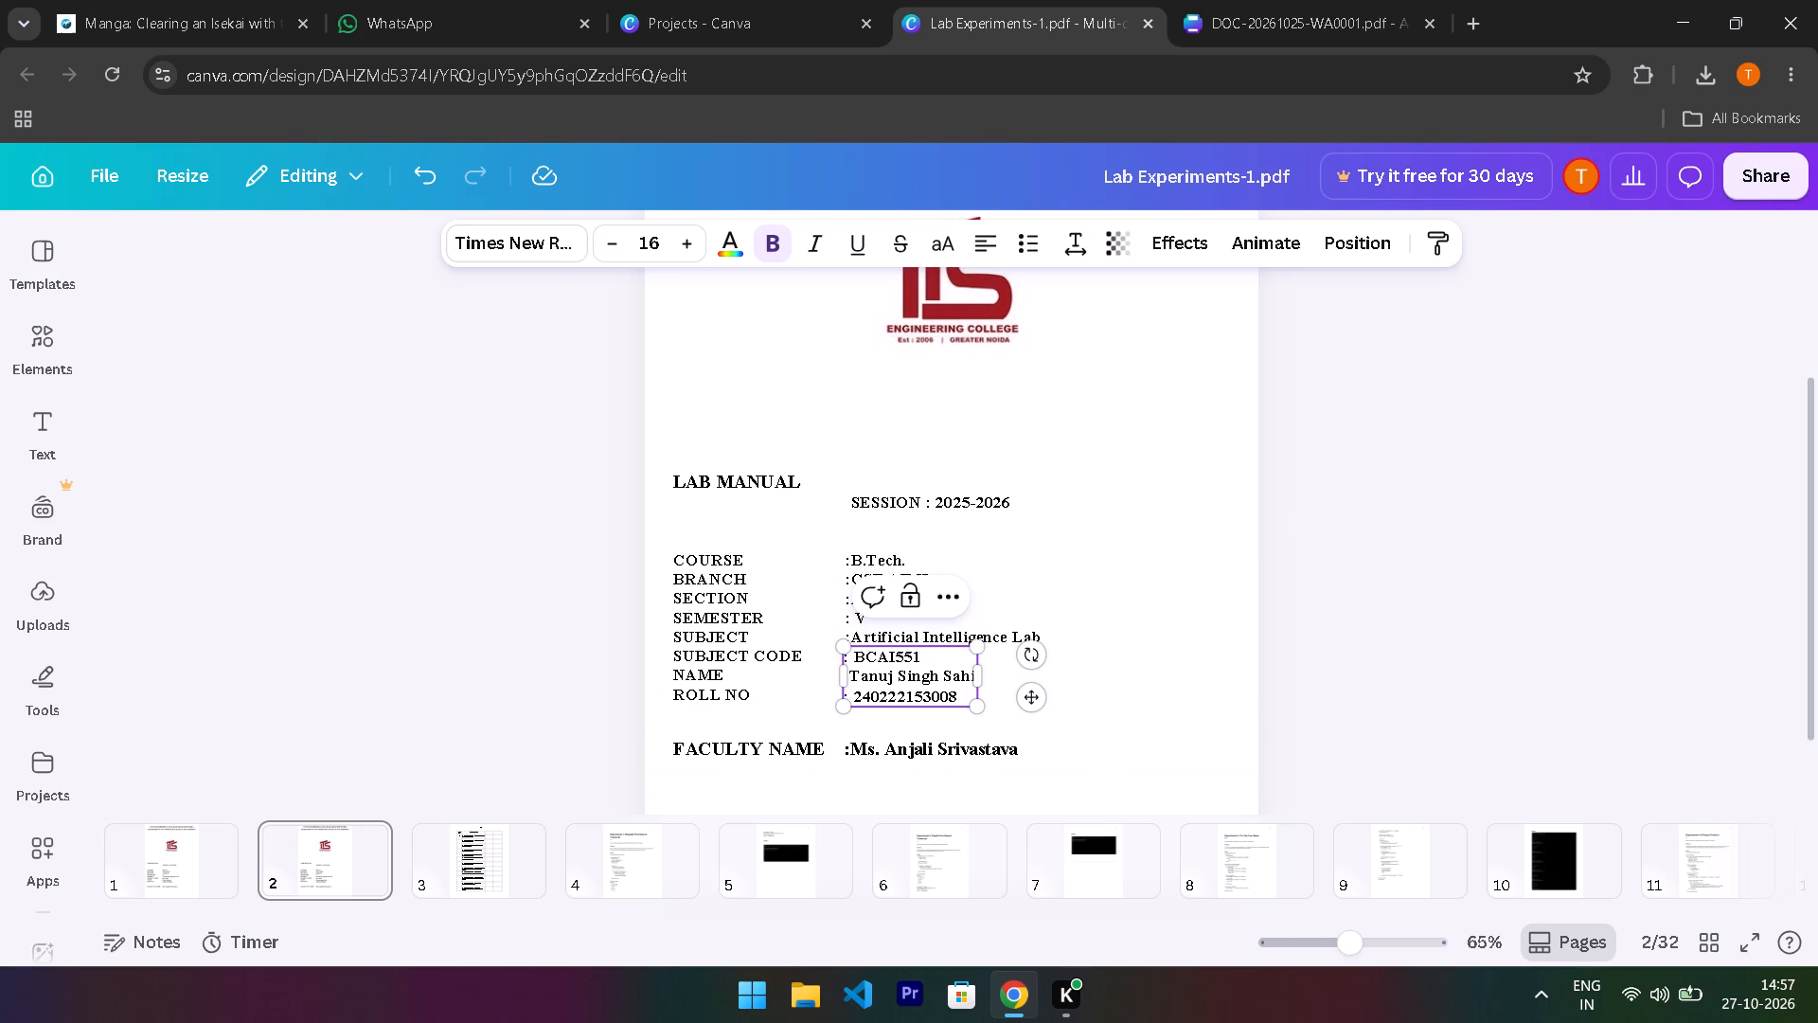
{"action": "key", "text": "BackSpace"}
{"action": "key", "text": "BackSpace"}
{"action": "type", "text": "129"}
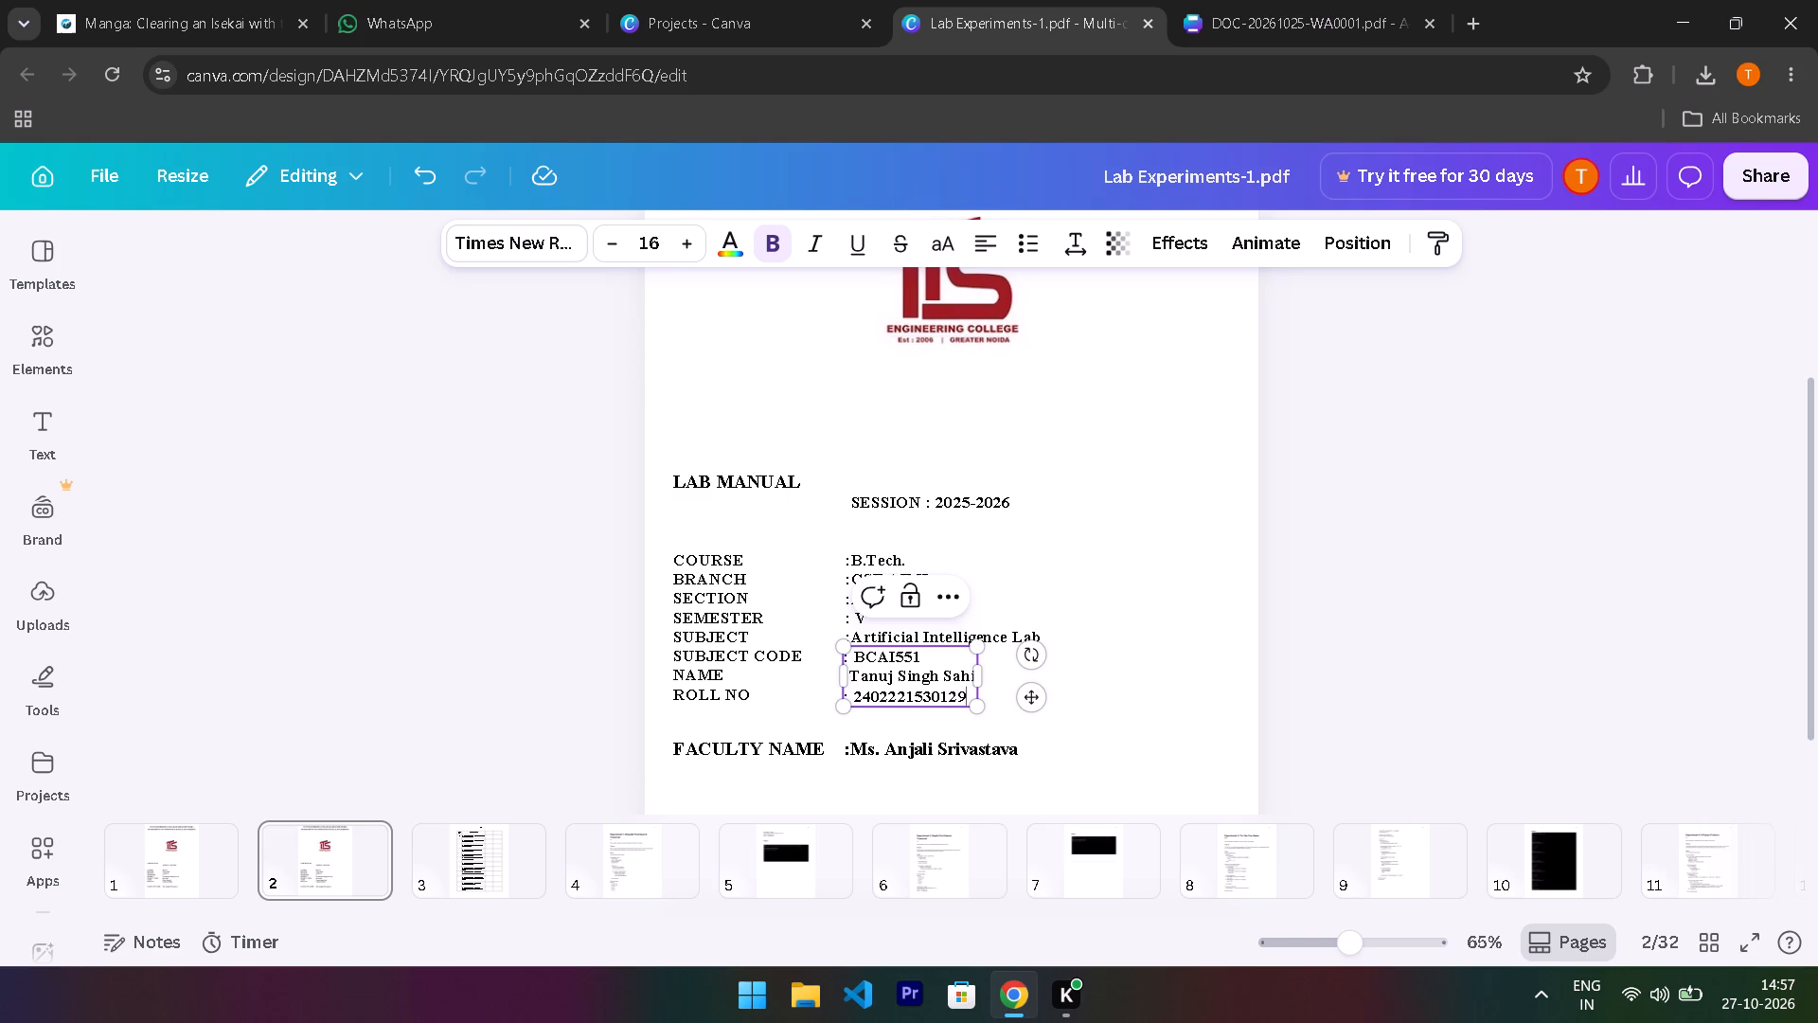
Delete the surname at the end of the student's name on page 2.
{"action": "left_click", "coordinate": [960, 679]}
{"action": "key", "text": "Right"}
{"action": "key", "text": "Right"}
{"action": "key", "text": "BackSpace"}
{"action": "key", "text": "BackSpace"}
{"action": "key", "text": "BackSpace"}
{"action": "key", "text": "BackSpace"}
{"action": "key", "text": "BackSpace"}
Pad the end of the name line with spaces until the roll number value sits on its own line.
{"action": "key", "text": "space"}
{"action": "key", "text": "BackSpace"}
{"action": "key", "text": "BackSpace"}
{"action": "type", "text": "h"}
{"action": "key", "text": "space"}
{"action": "key", "text": "space"}
{"action": "key", "text": "space"}
{"action": "key", "text": "space"}
{"action": "key", "text": "space"}
{"action": "key", "text": "space"}
{"action": "key", "text": "space"}
{"action": "key", "text": "space"}
{"action": "key", "text": "space"}
{"action": "key", "text": "space"}
{"action": "key", "text": "space"}
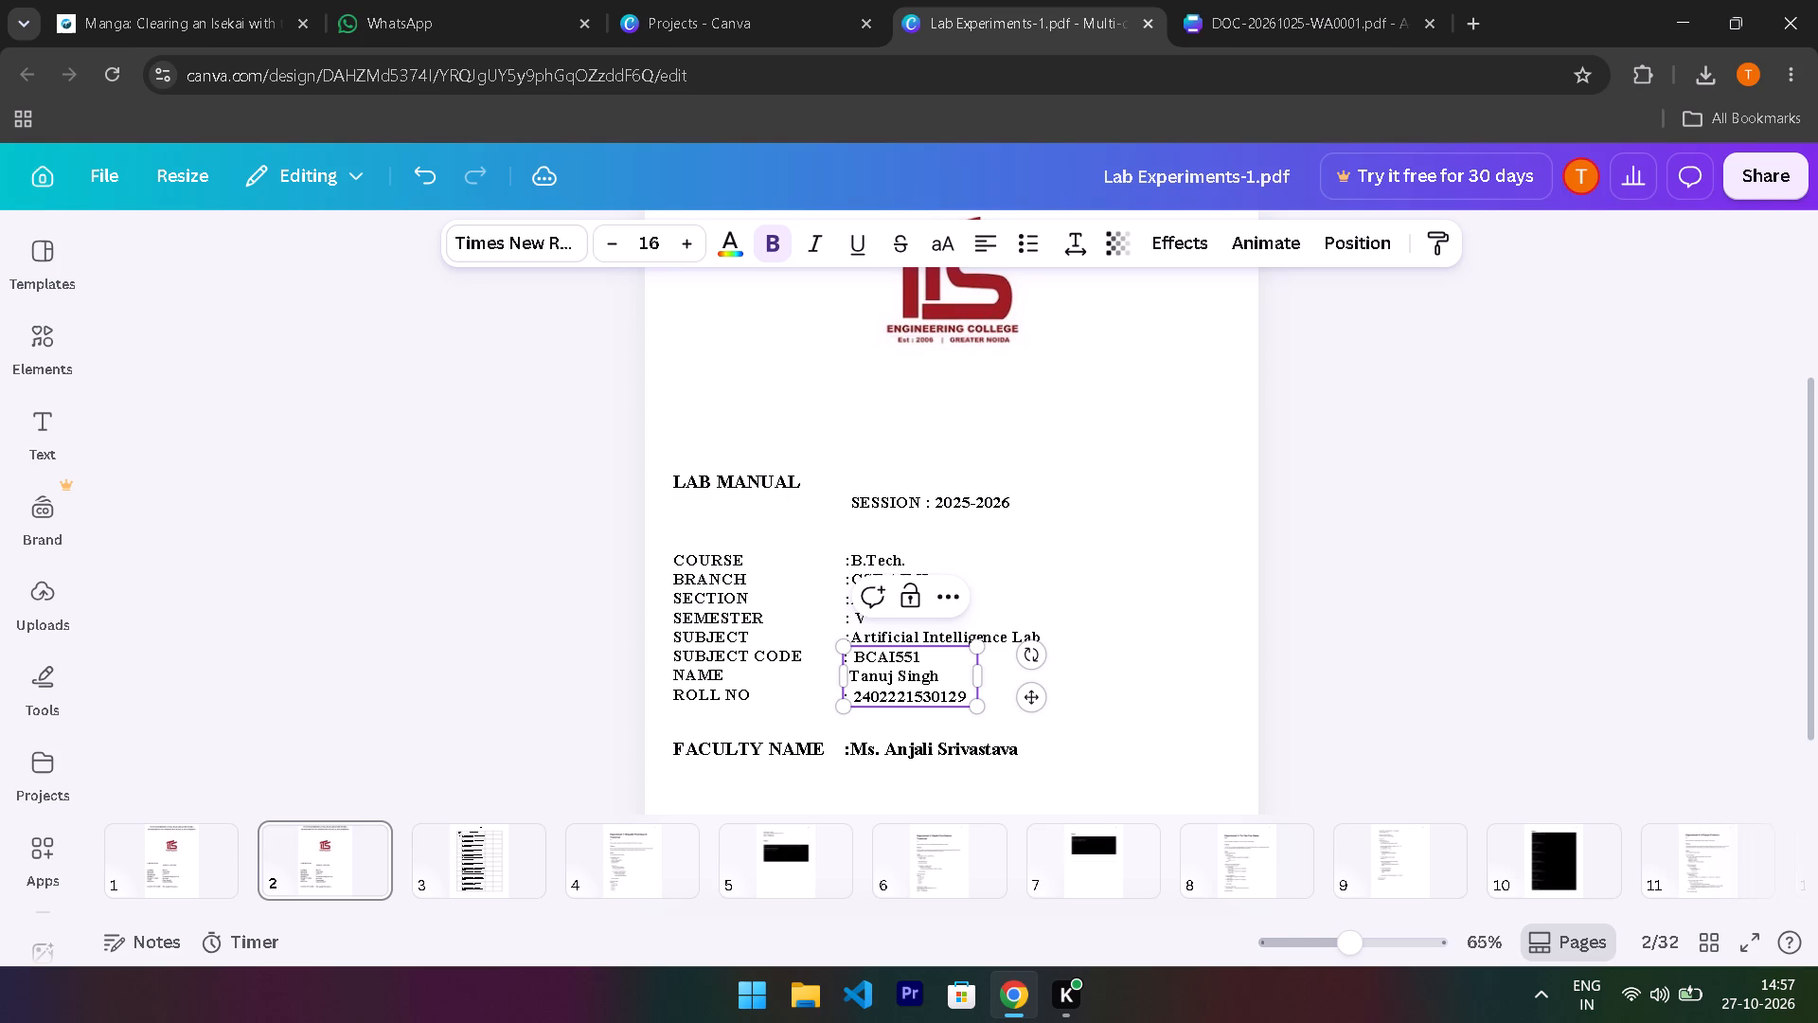
{"action": "left_click", "coordinate": [1371, 549]}
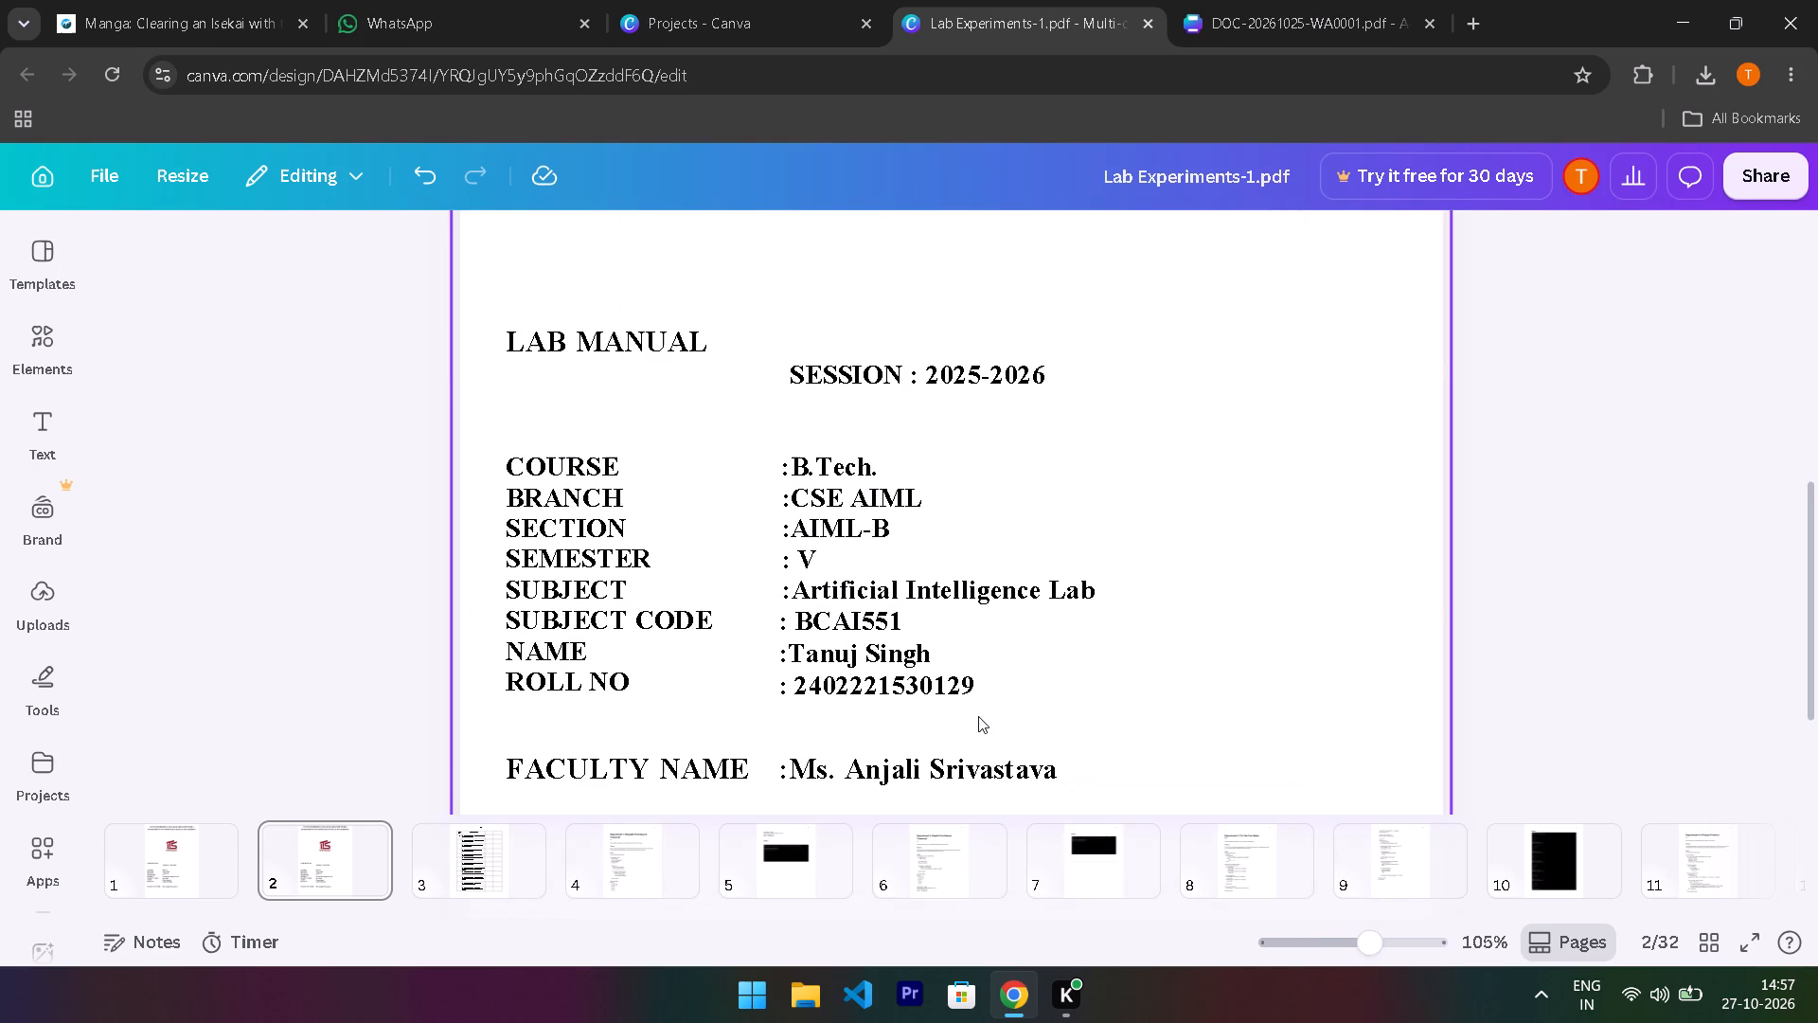
Insert a space between the colon and the student's name on page 2.
{"action": "left_click", "coordinate": [795, 624]}
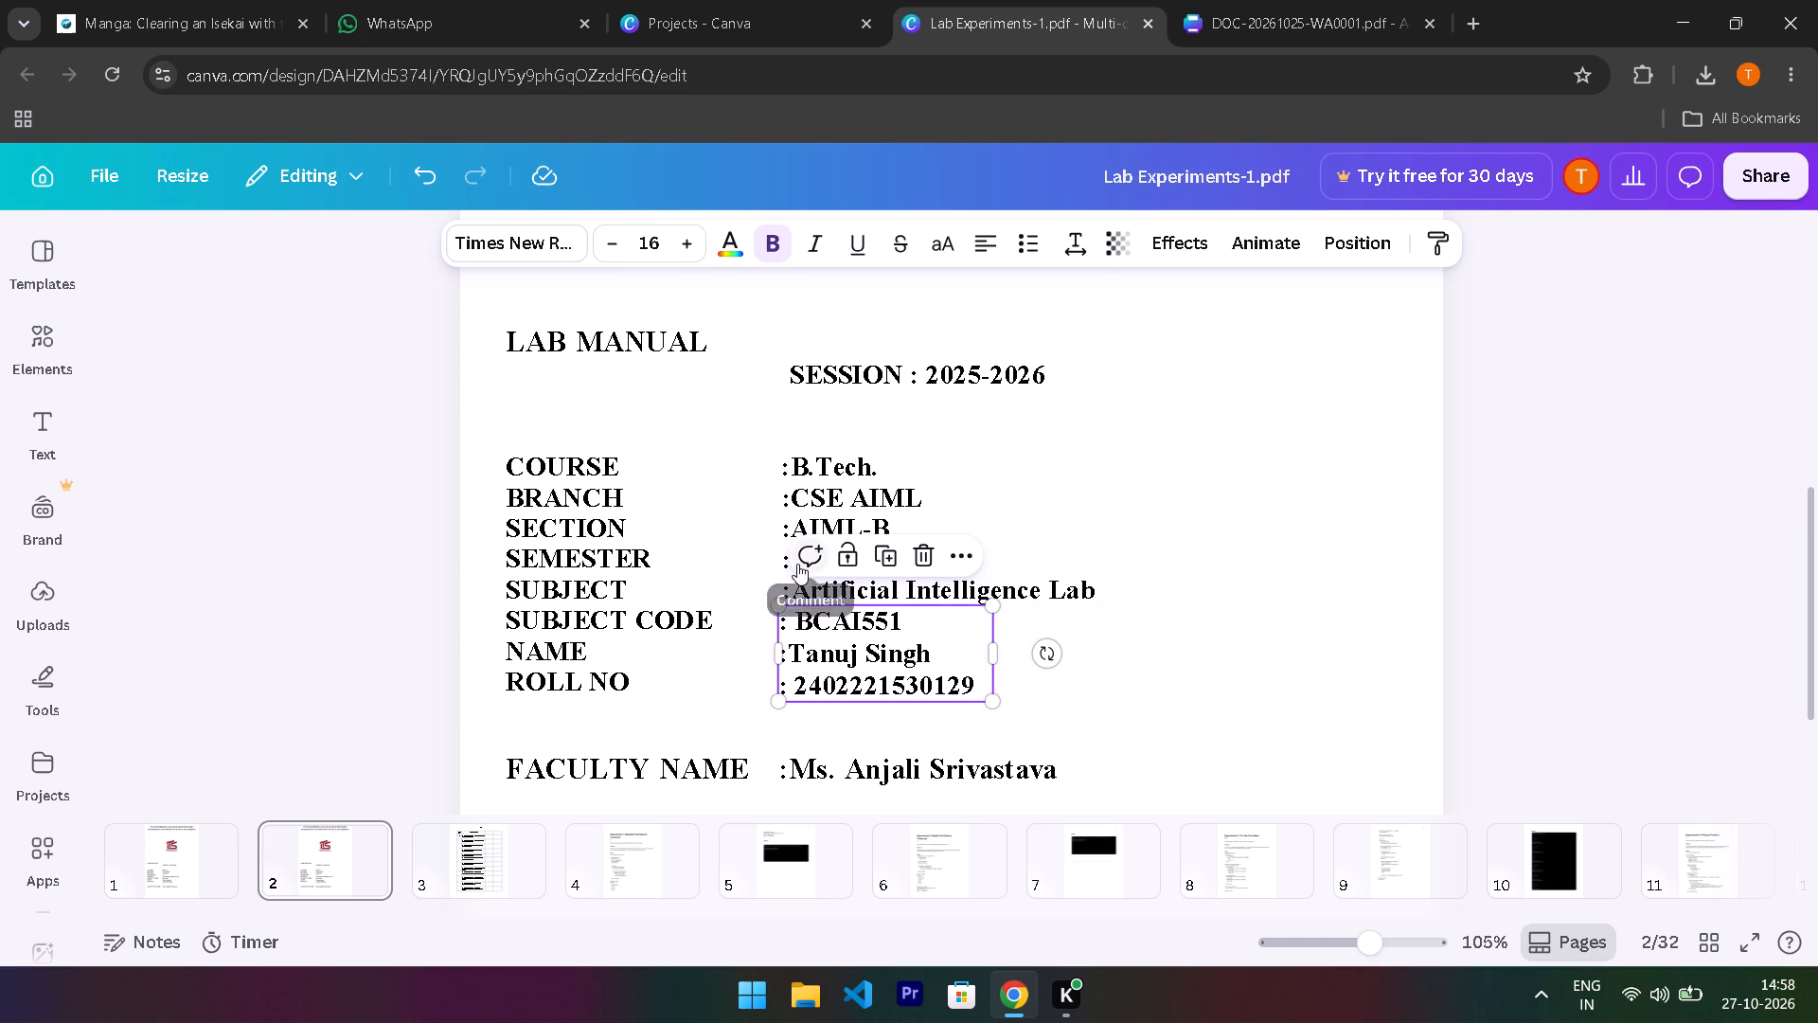
{"action": "left_click", "coordinate": [790, 648]}
{"action": "left_click", "coordinate": [790, 648]}
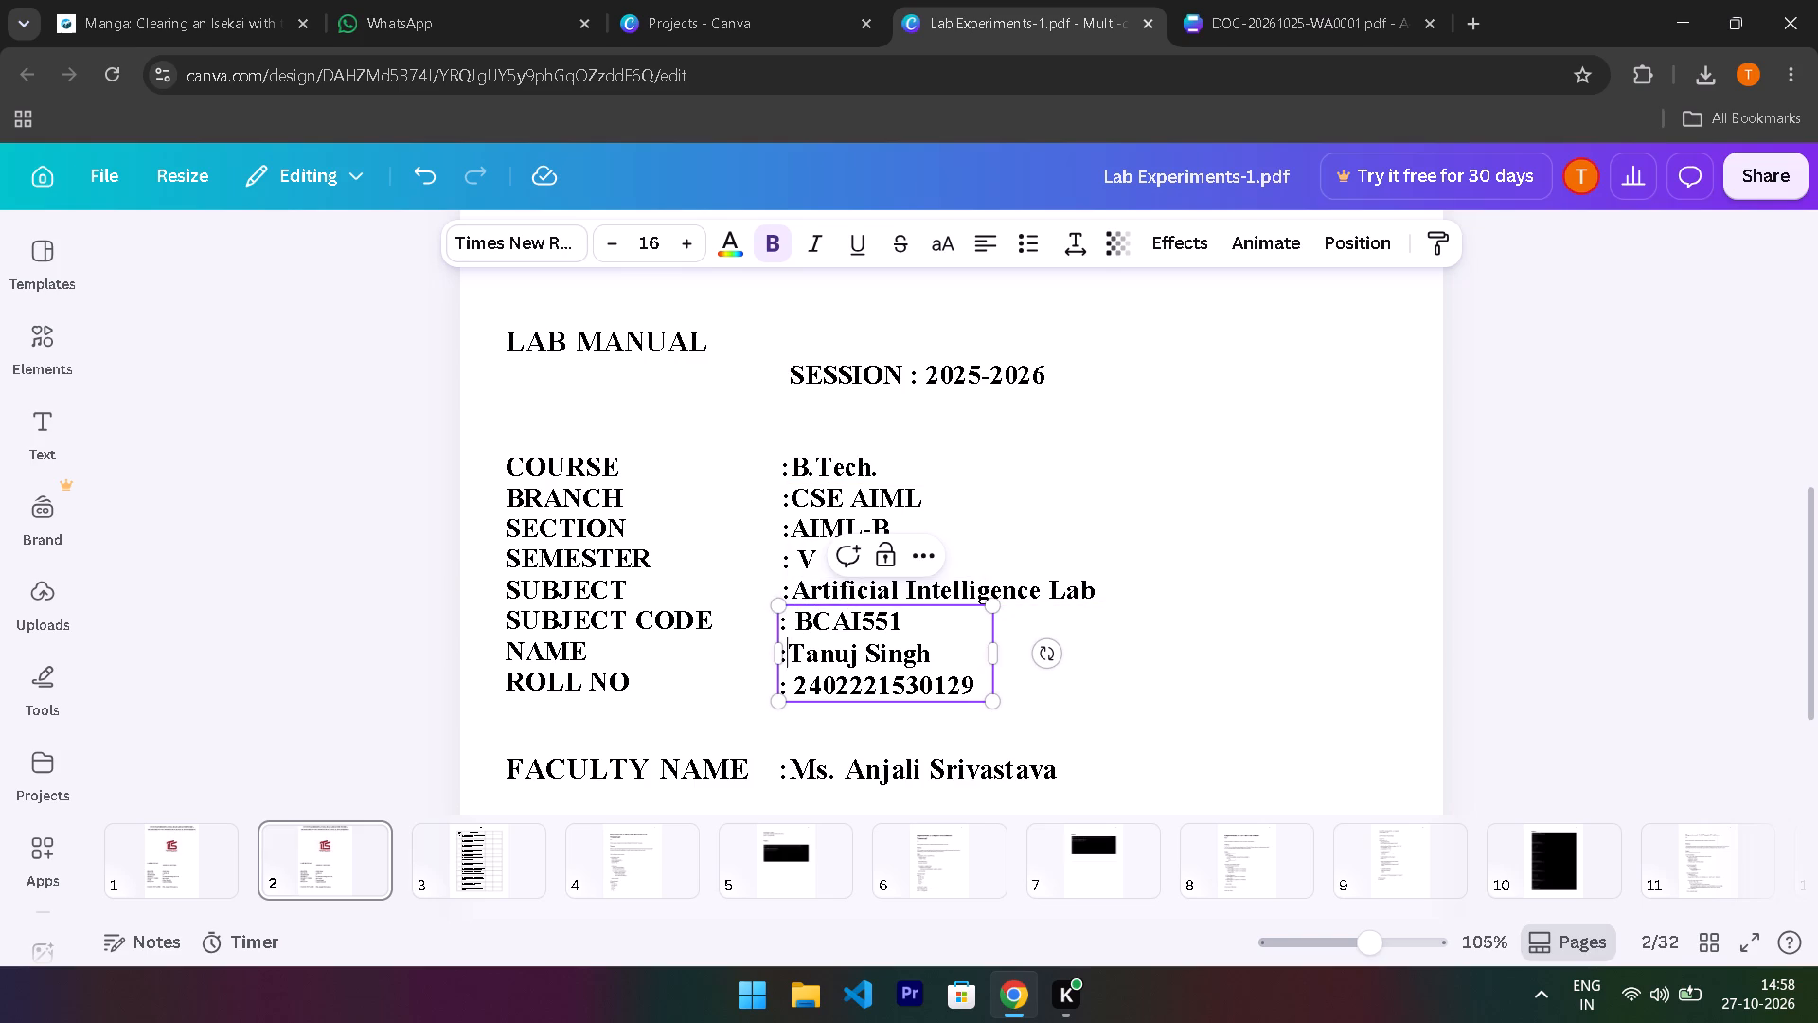
{"action": "key", "text": "space"}
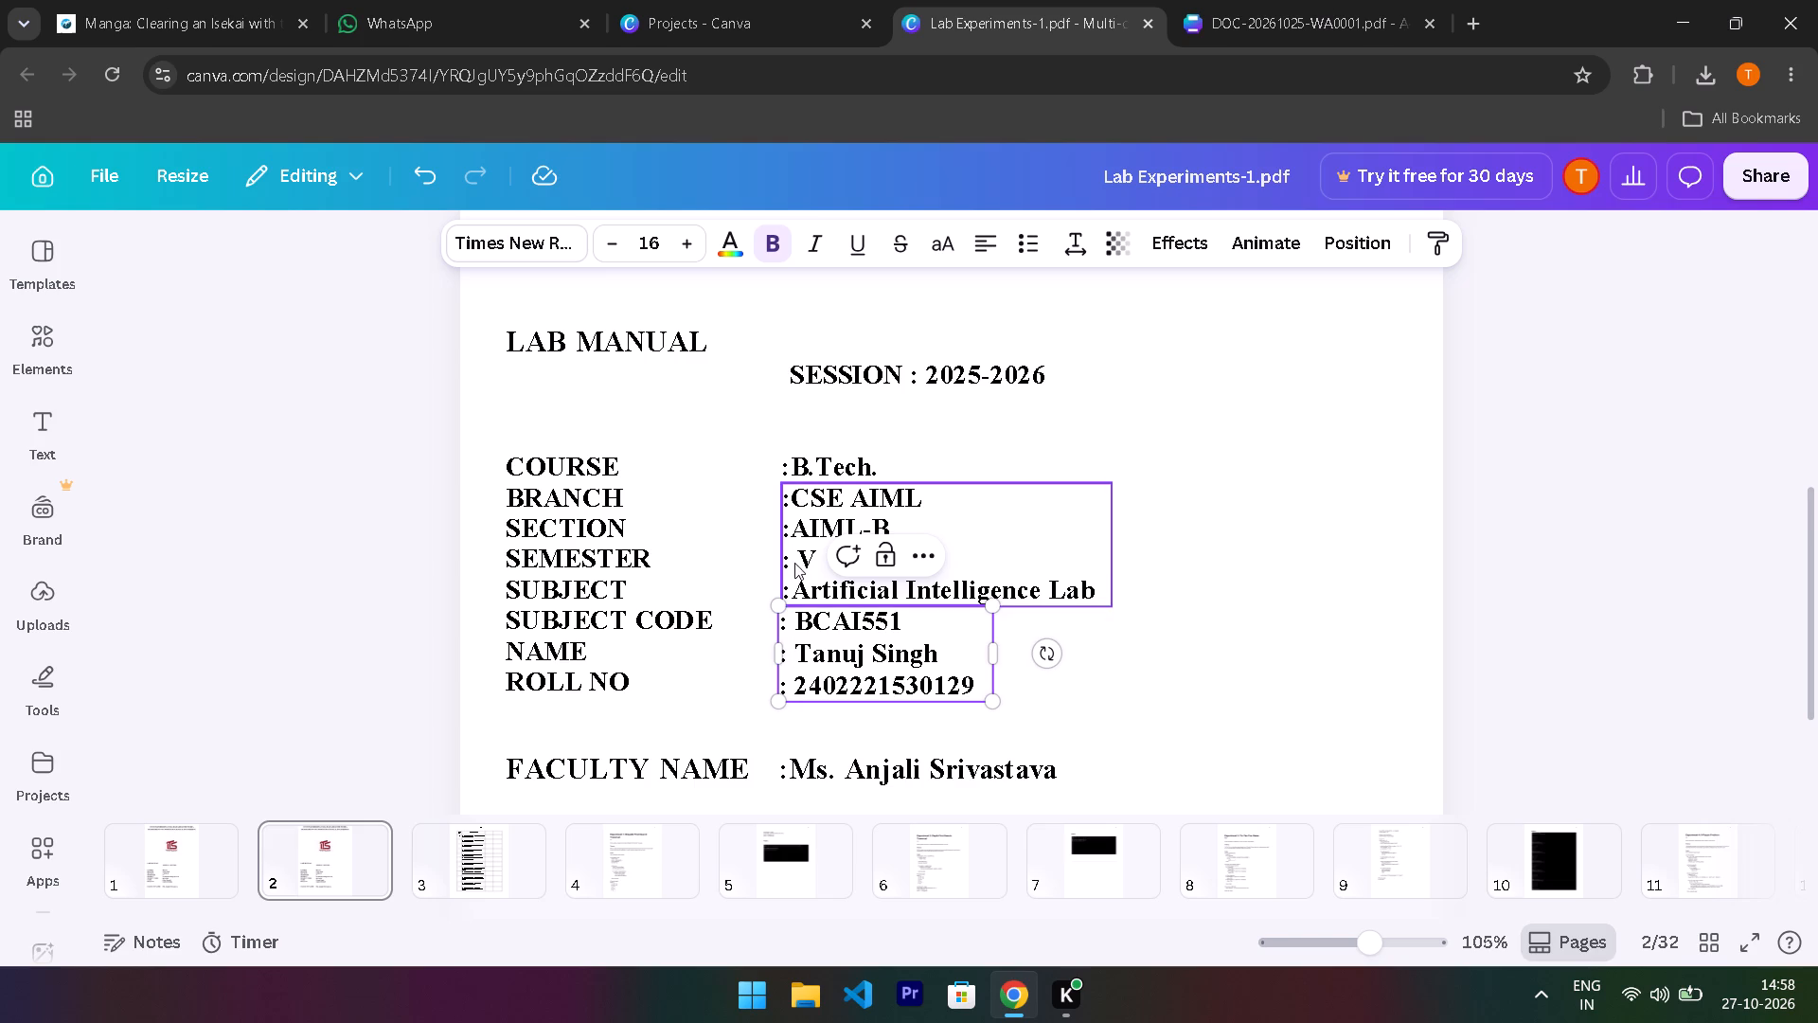
Insert a space after the colon in the section, subject and branch values on page 2.
{"action": "double_click", "coordinate": [789, 525]}
{"action": "key", "text": "space"}
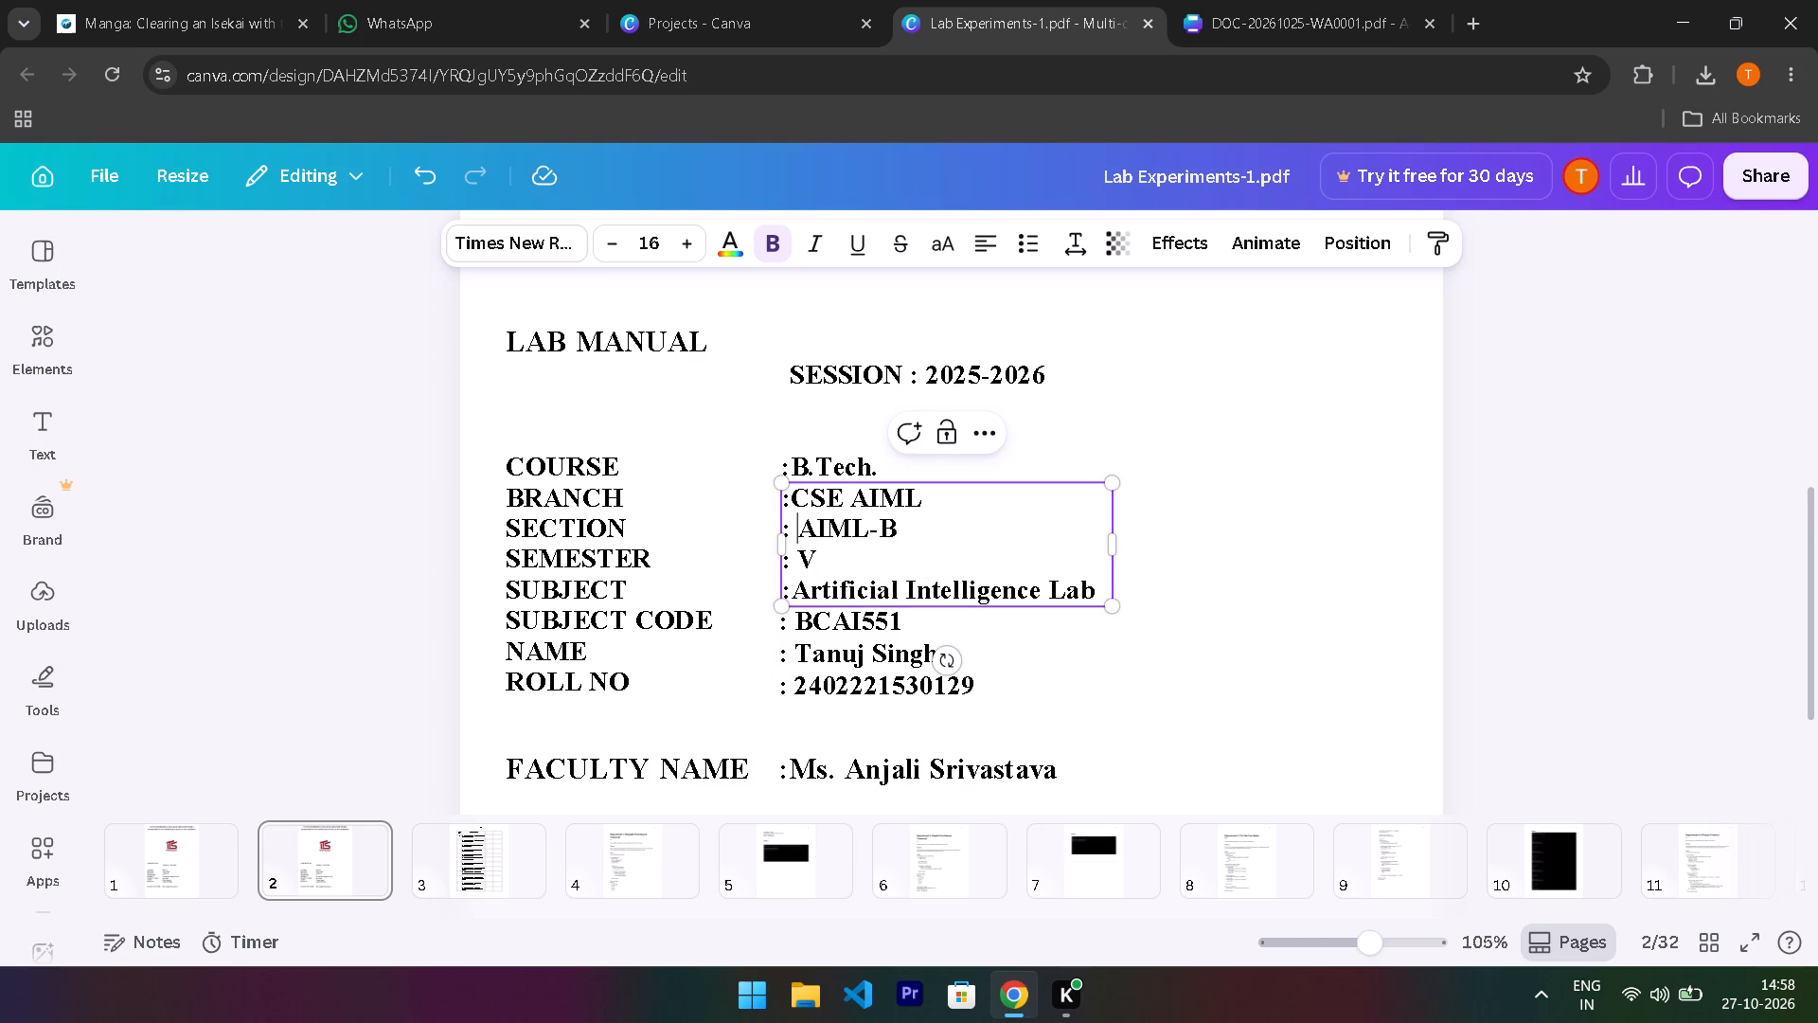
{"action": "key", "text": "Down"}
{"action": "key", "text": "Down"}
{"action": "key", "text": "space"}
{"action": "key", "text": "Up"}
{"action": "key", "text": "Up"}
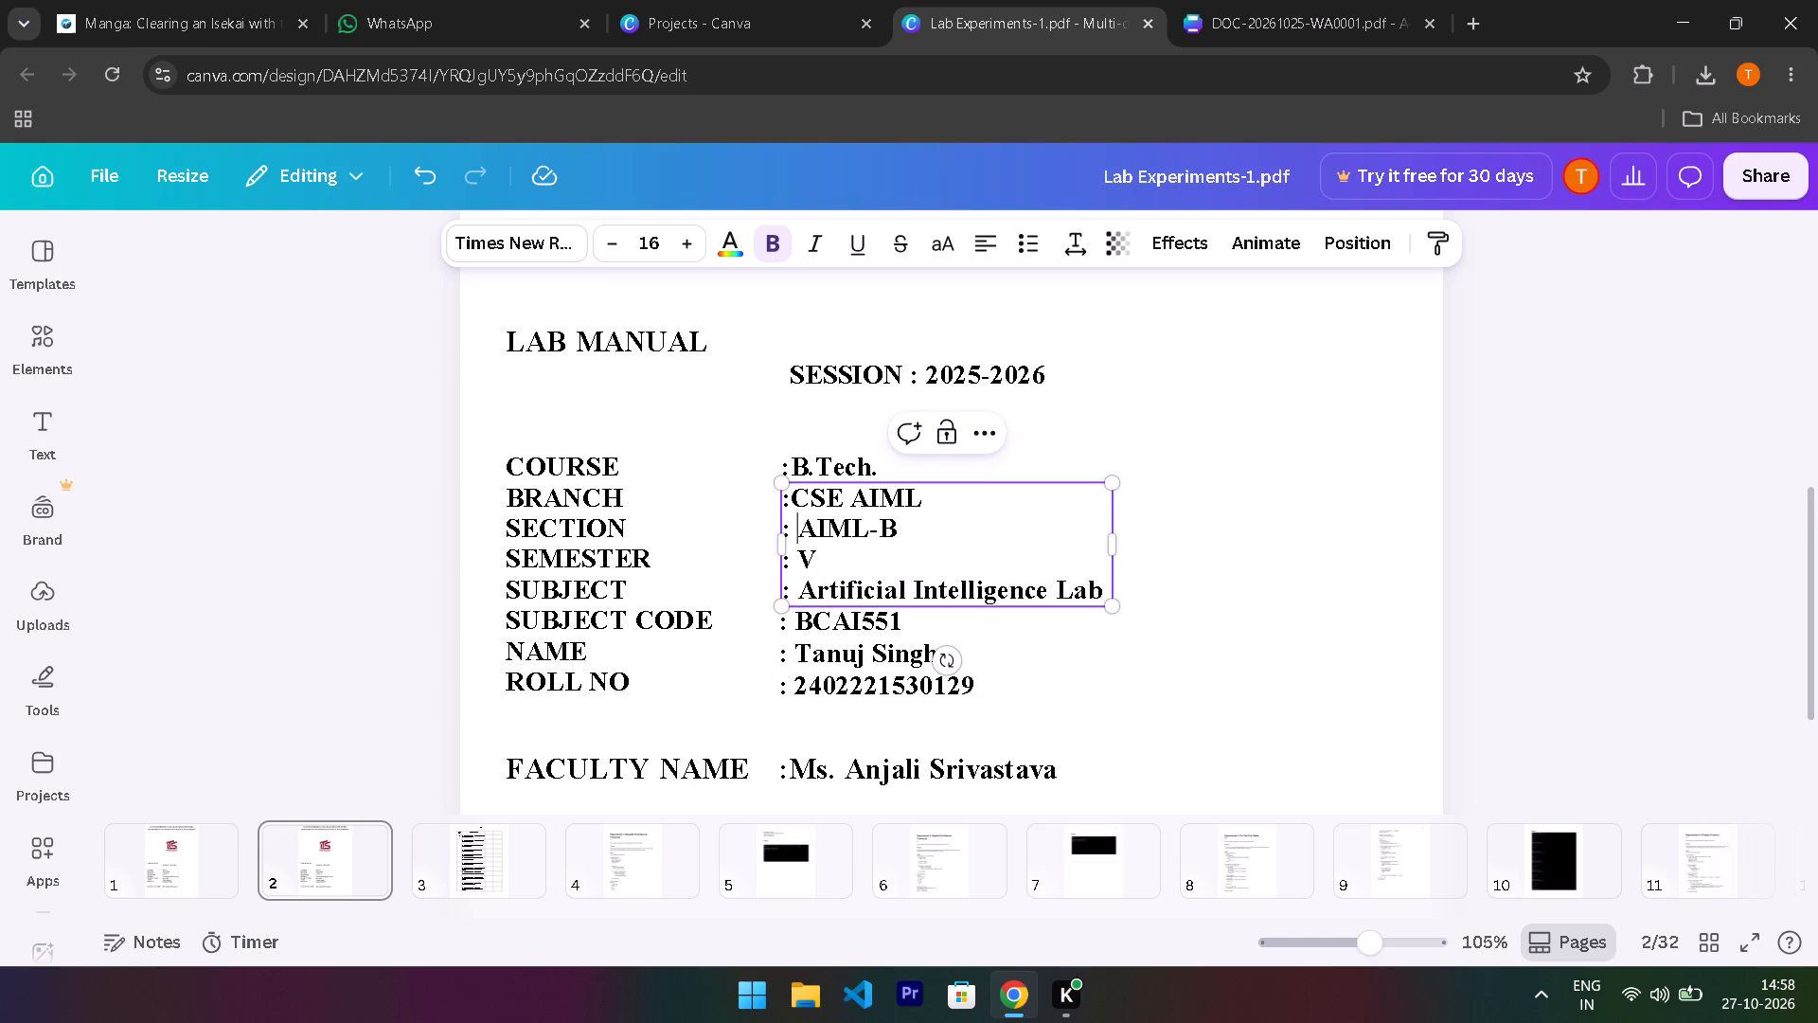
{"action": "key", "text": "Up"}
{"action": "key", "text": "space"}
Insert a single space between the colon and B.Tech. in the course value on page 2.
{"action": "key", "text": "Up"}
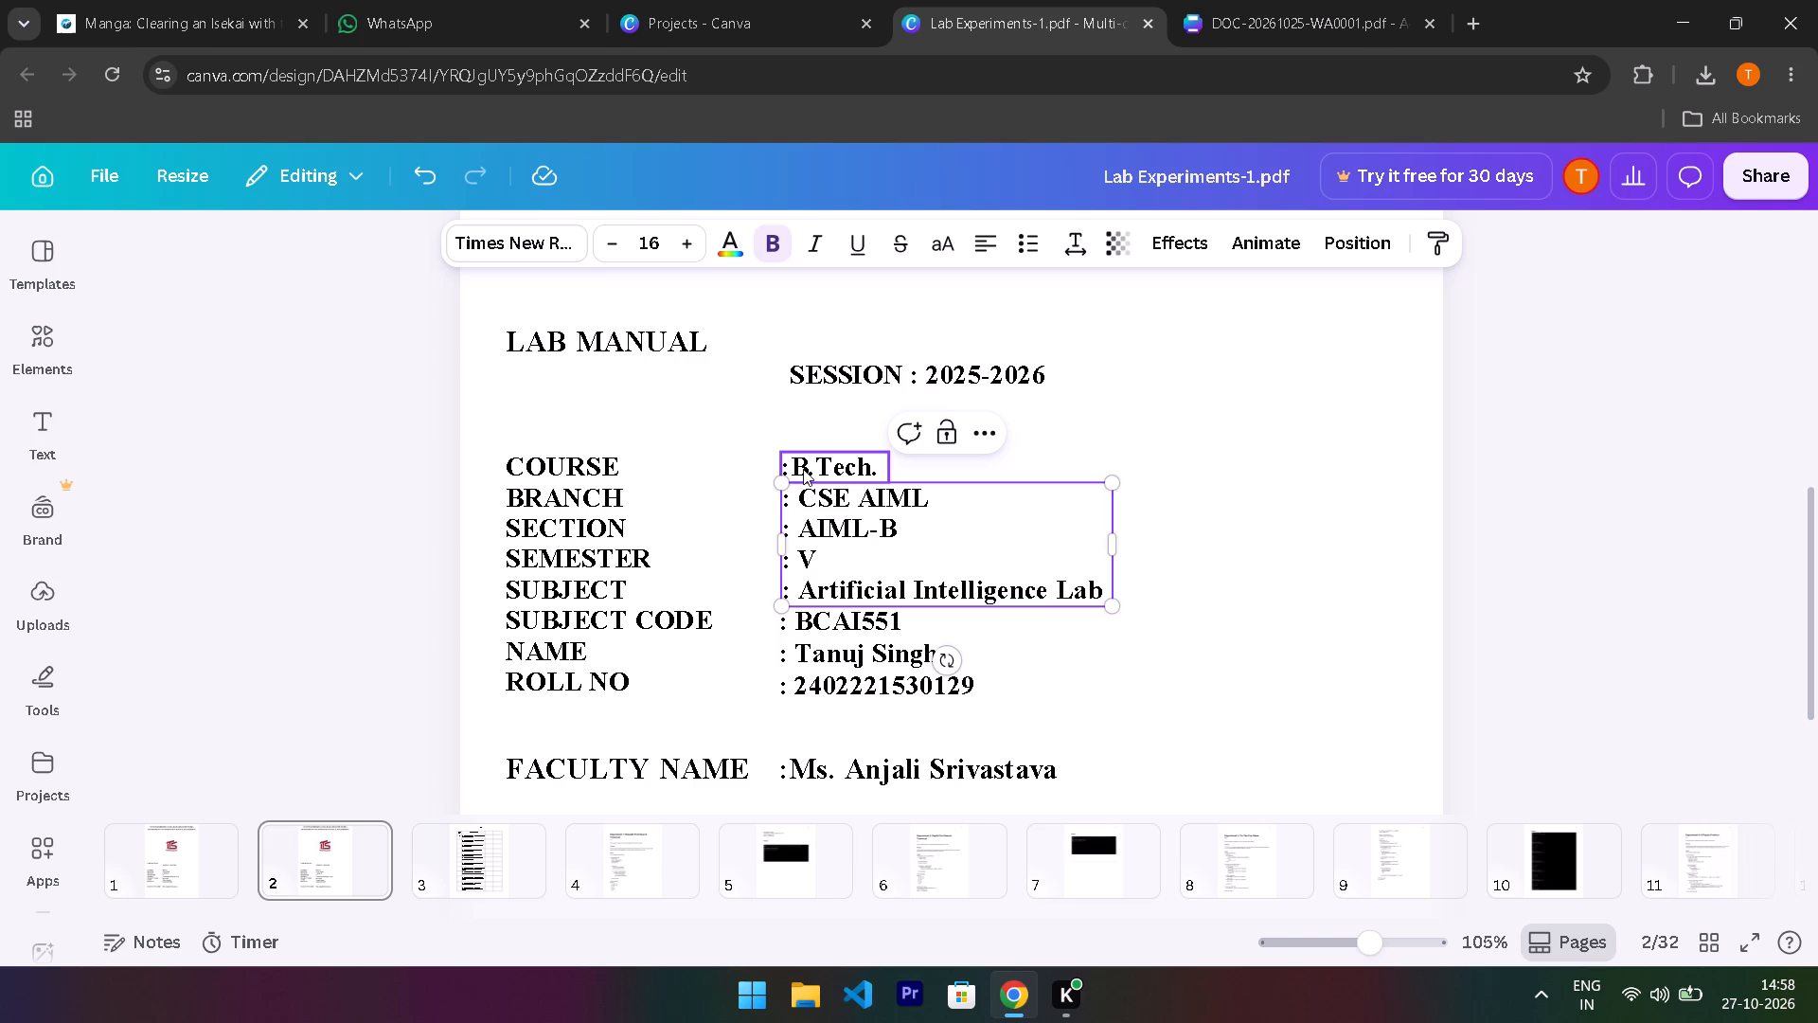
{"action": "double_click", "coordinate": [803, 469]}
{"action": "left_click", "coordinate": [803, 469]}
{"action": "key", "text": "Left"}
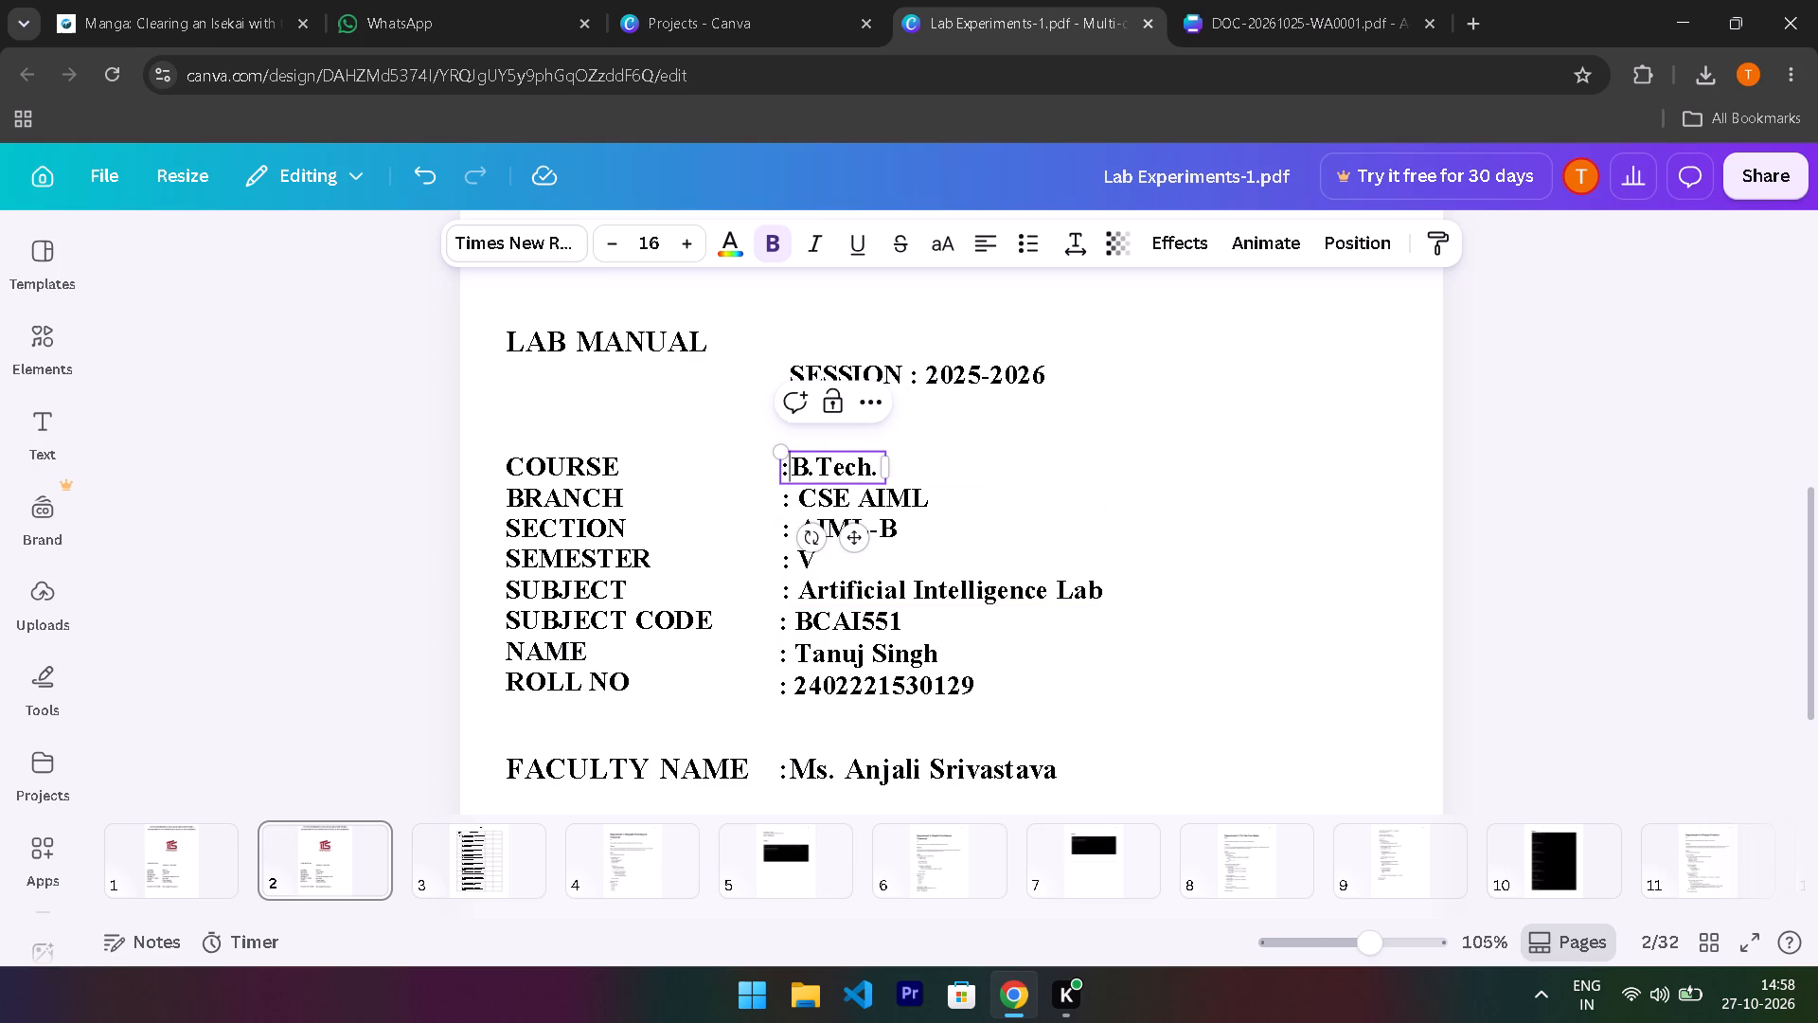
{"action": "key", "text": "space"}
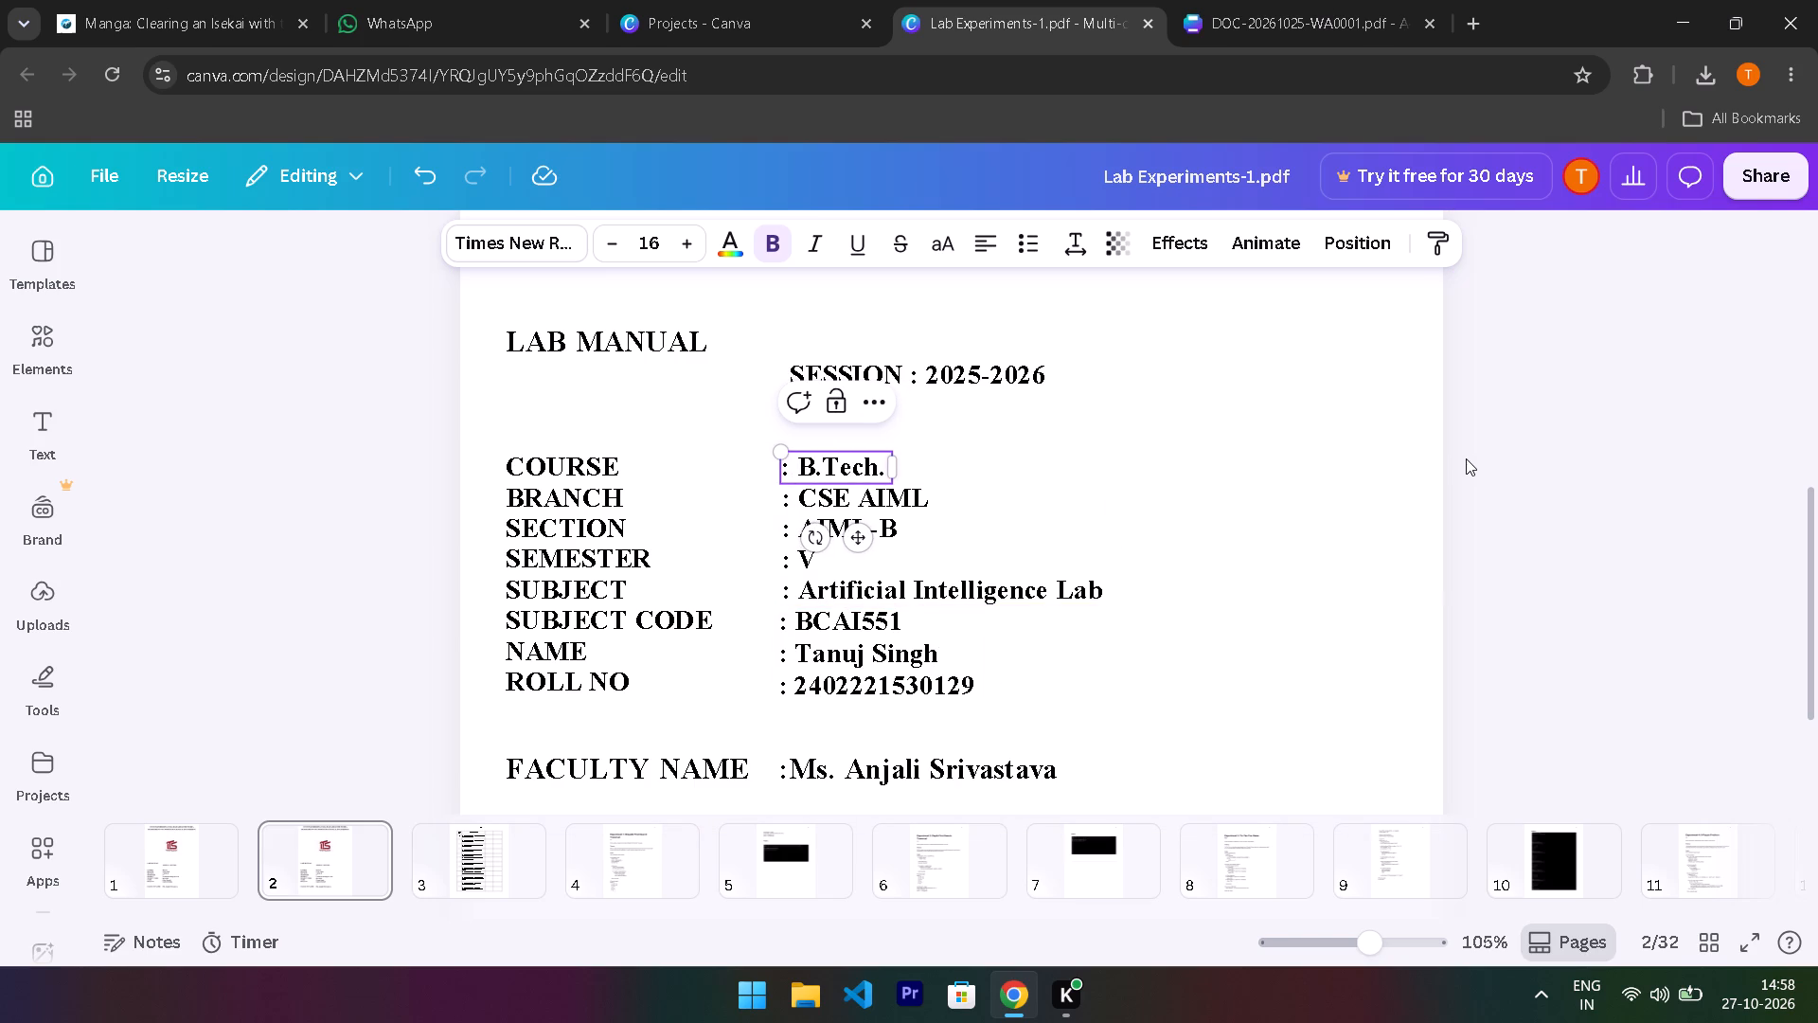
{"action": "key", "text": "space"}
{"action": "key", "text": "backslash"}
{"action": "key", "text": "BackSpace"}
{"action": "key", "text": "BackSpace"}
{"action": "left_click", "coordinate": [1729, 406]}
Nudge the branch-to-subject block and the course value on page 2 slightly left to align with the subject code block below.
{"action": "scroll", "coordinate": [1729, 406], "scroll_direction": "down", "scroll_amount": 1}
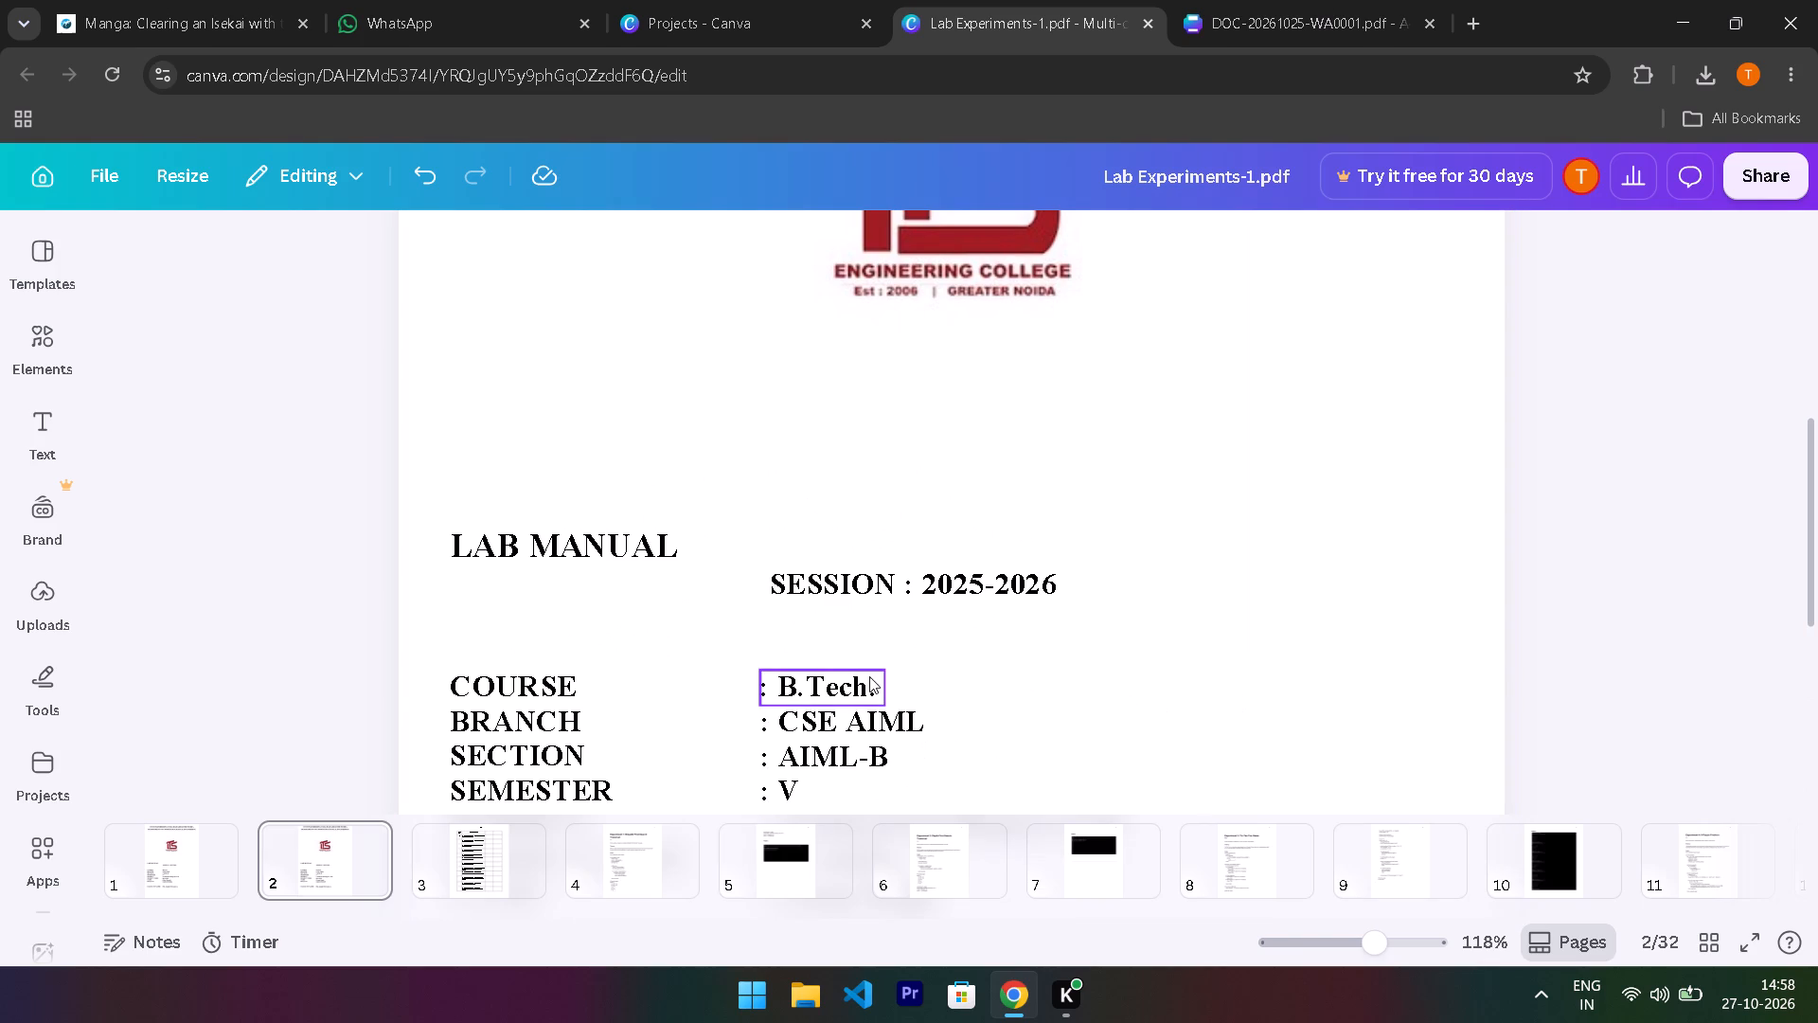
{"action": "scroll", "coordinate": [869, 676], "scroll_direction": "down", "scroll_amount": 1}
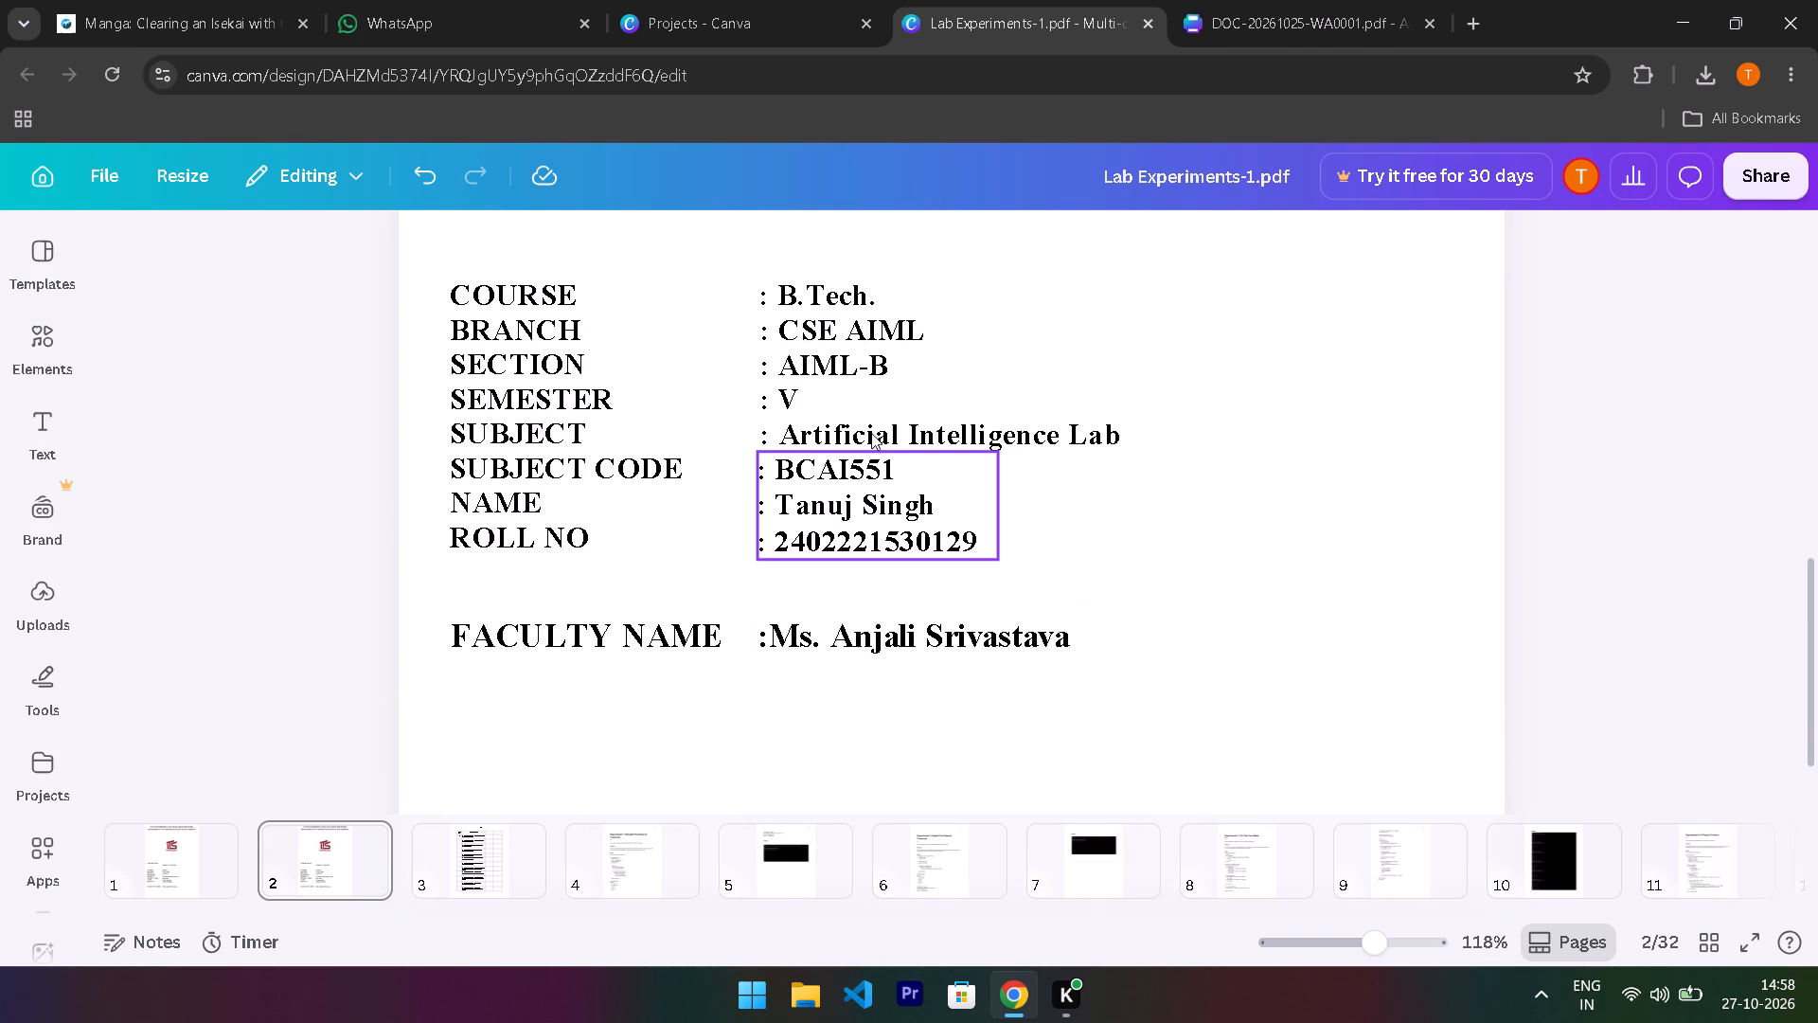
{"action": "left_click", "coordinate": [805, 431]}
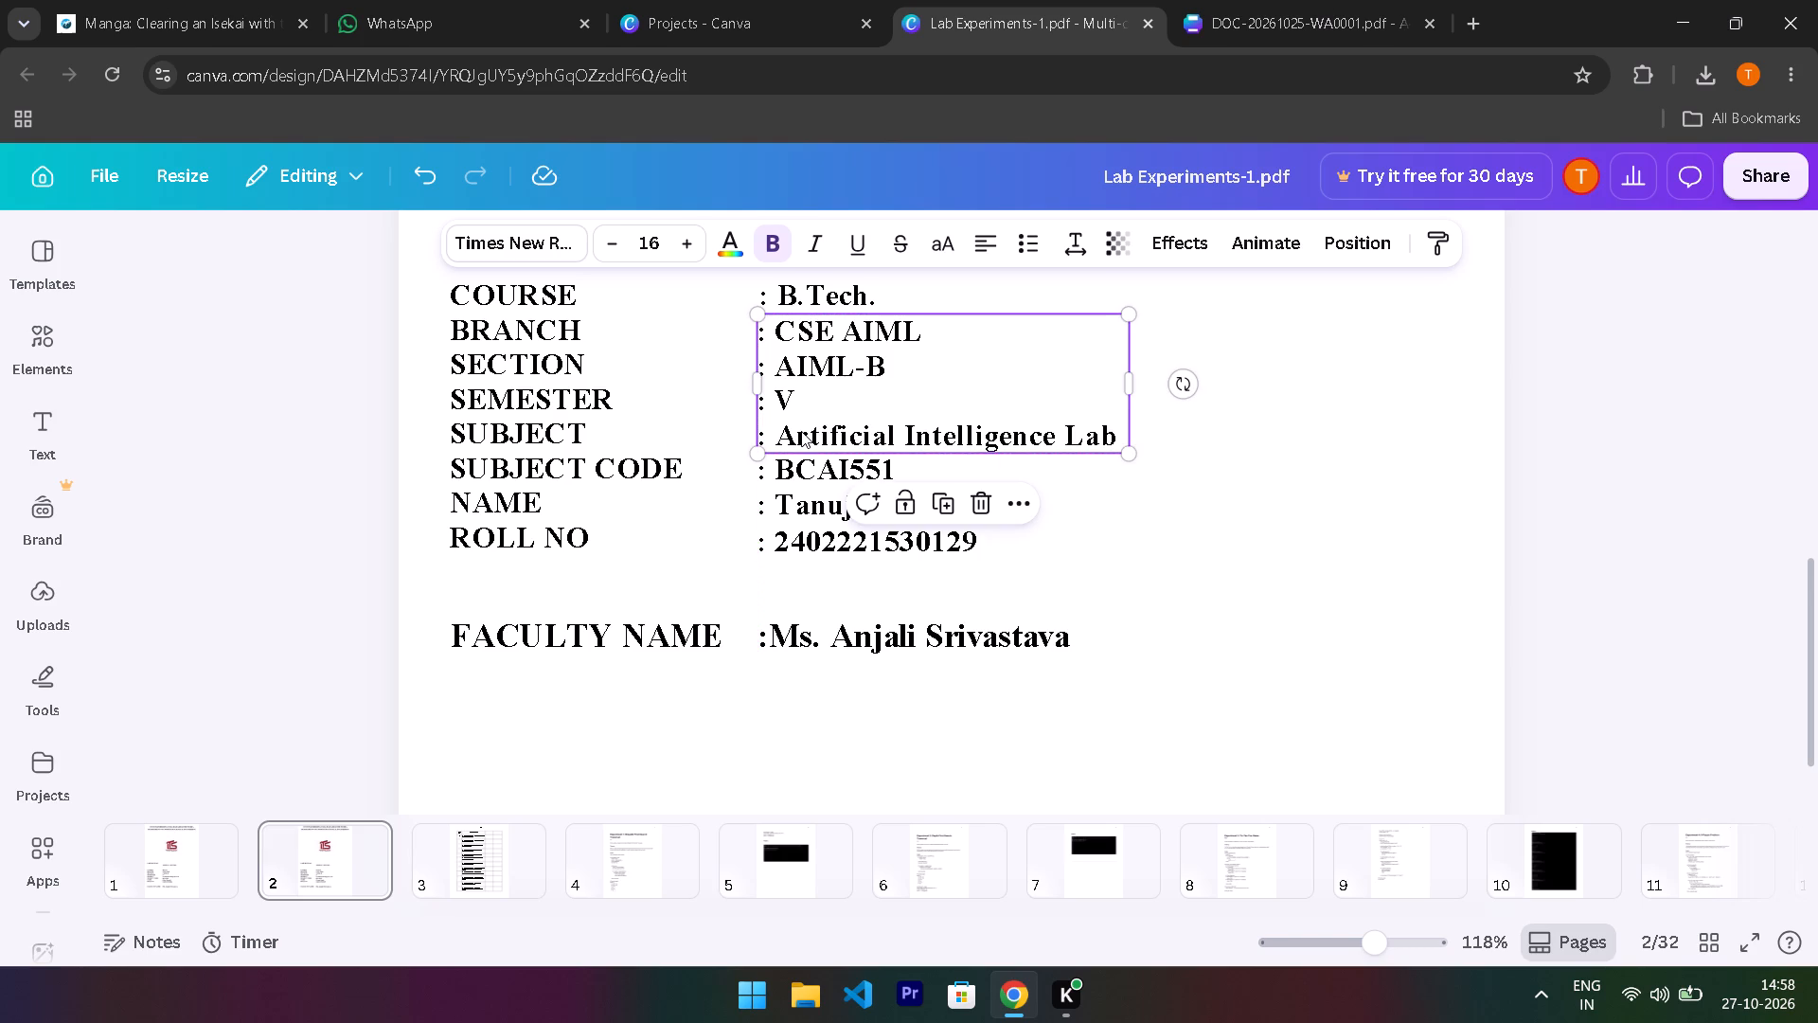
{"action": "left_click", "coordinate": [821, 284]}
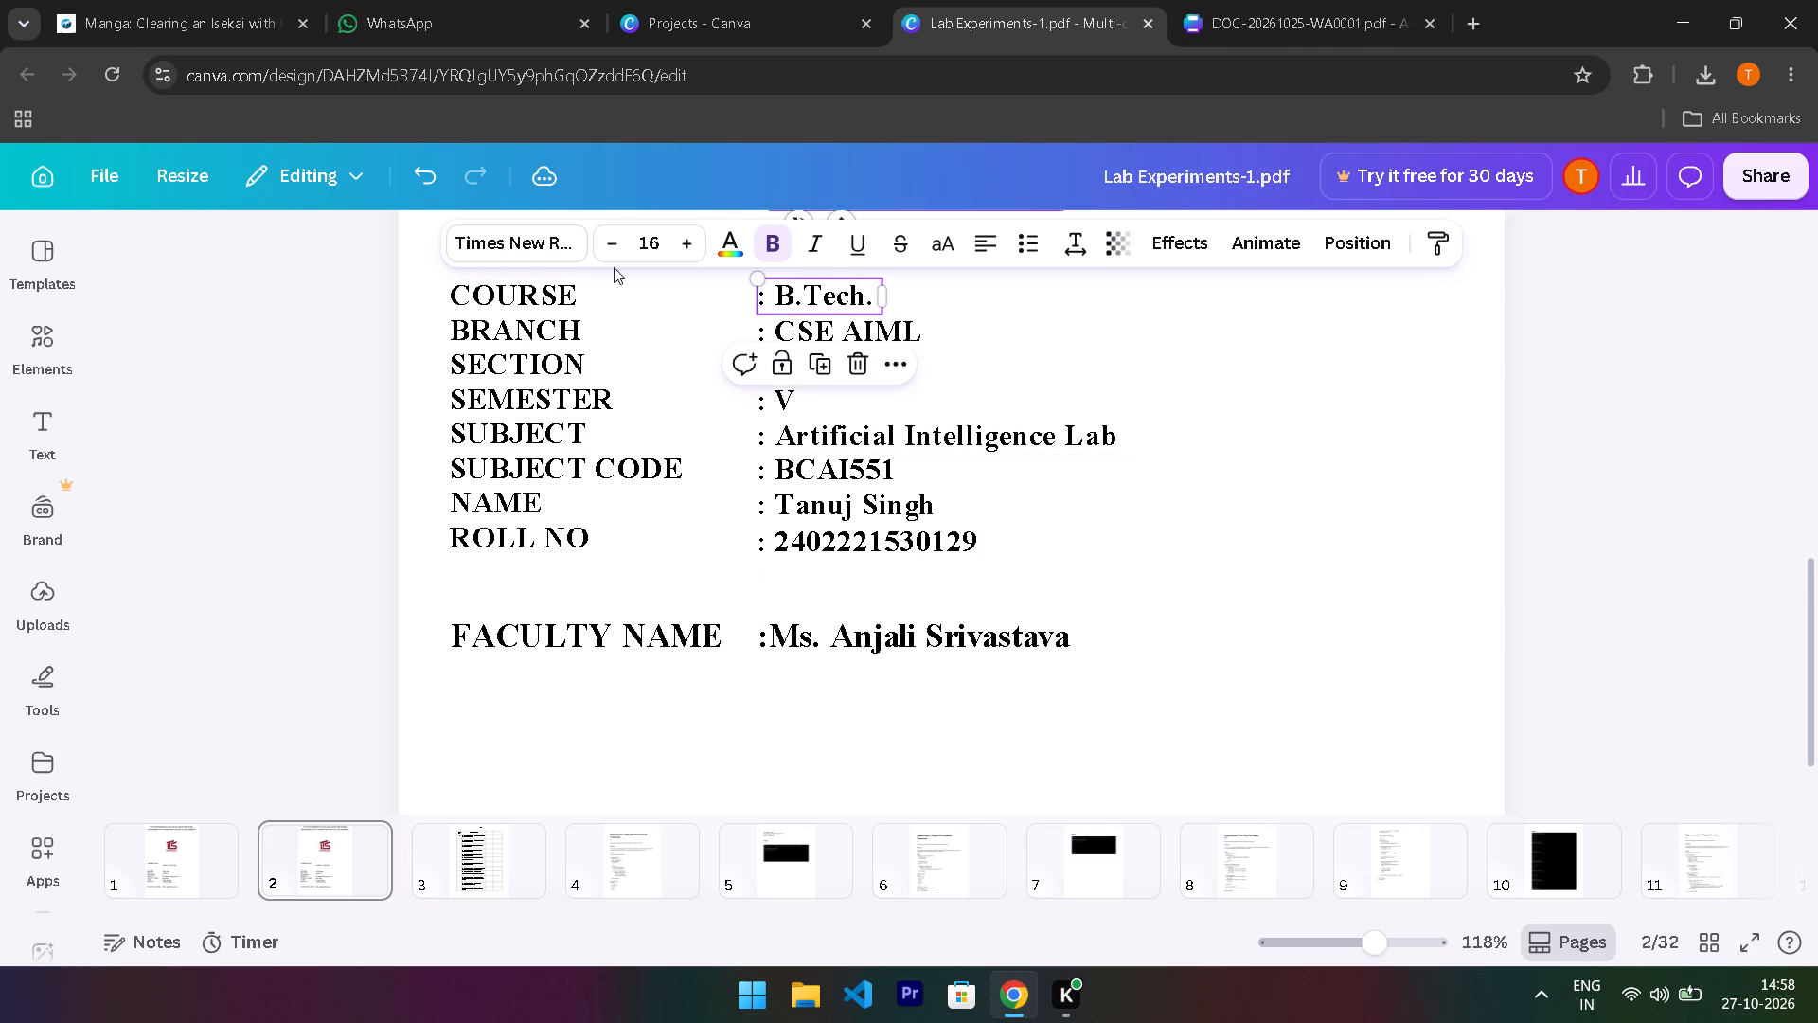
{"action": "left_click", "coordinate": [333, 448]}
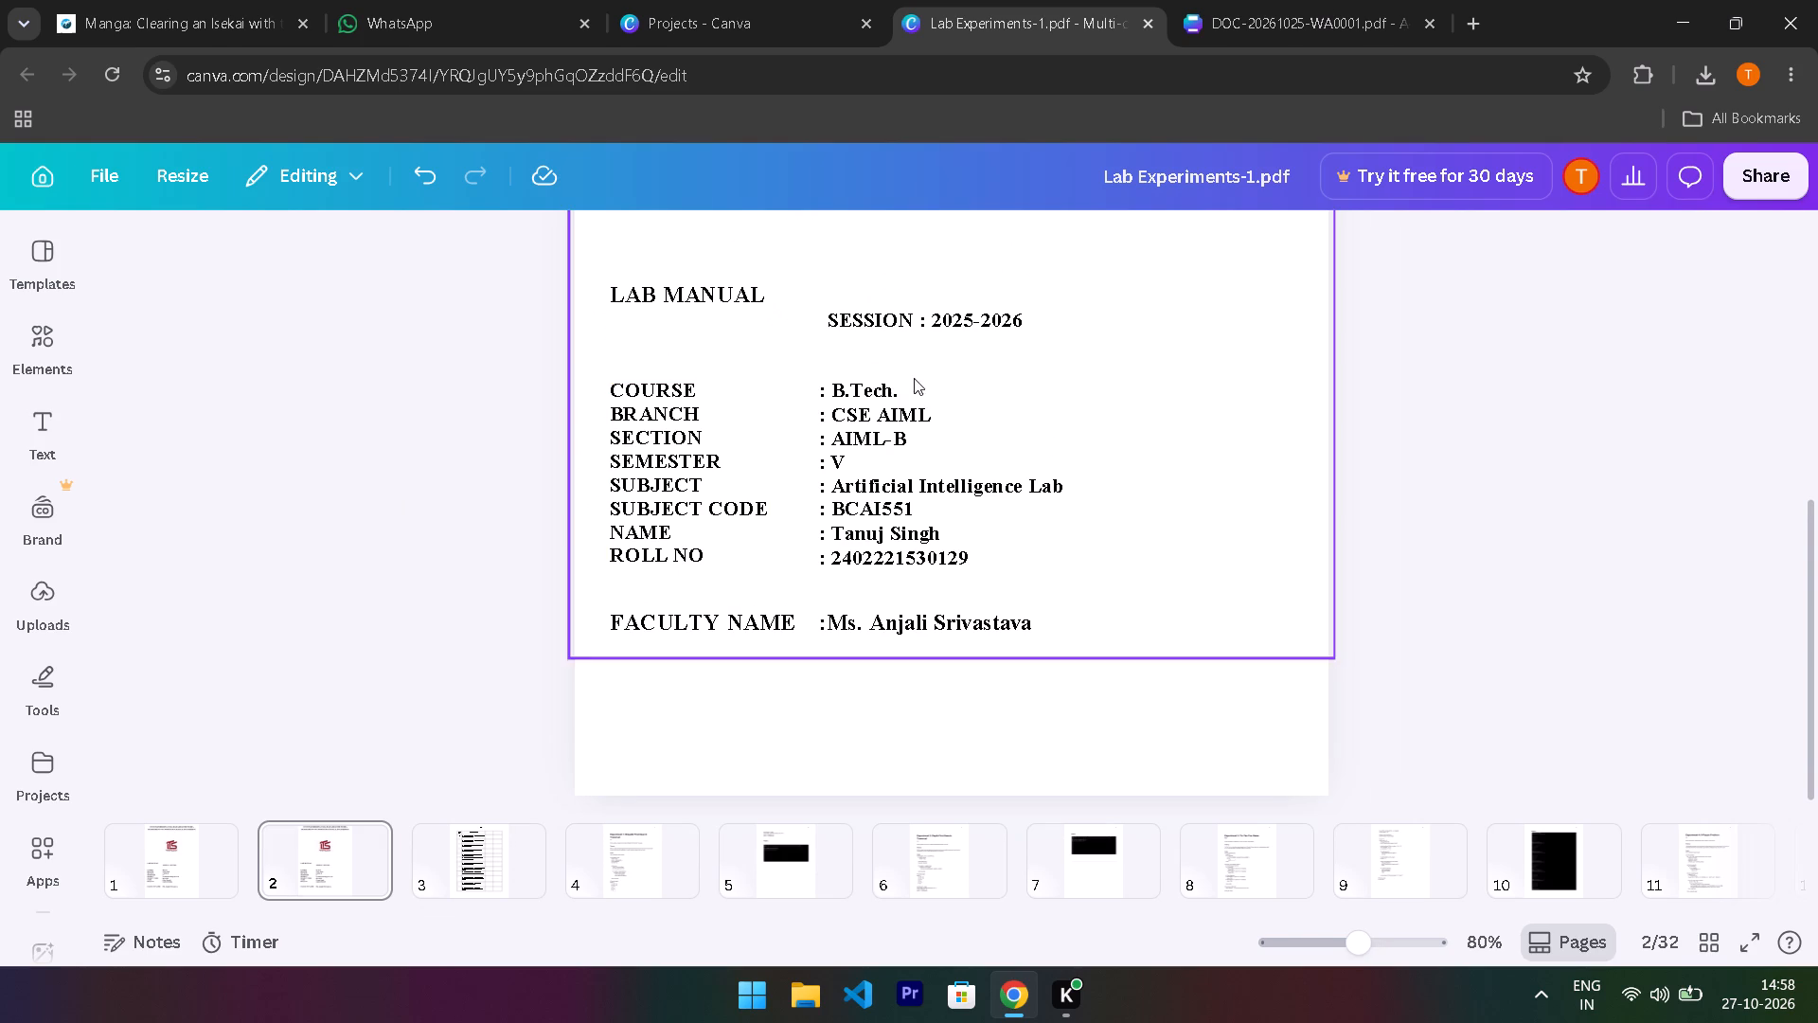
{"action": "left_click", "coordinate": [888, 384]}
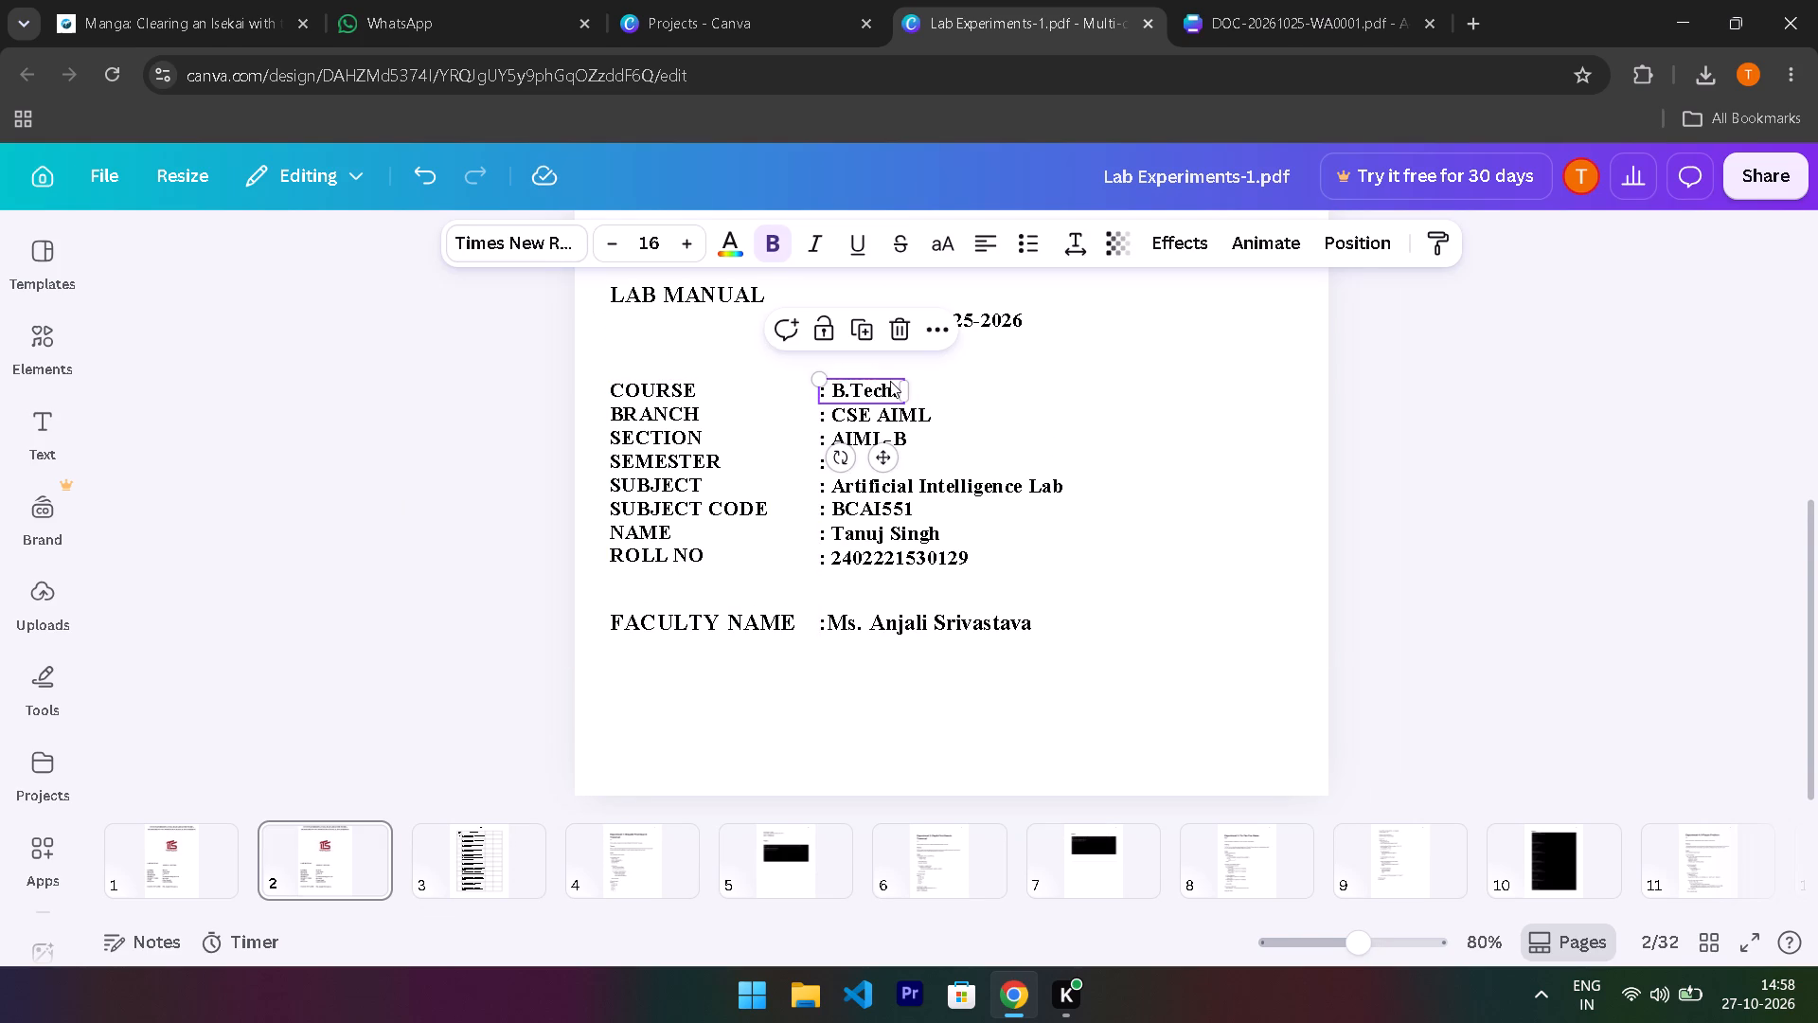
{"action": "left_click", "coordinate": [504, 511]}
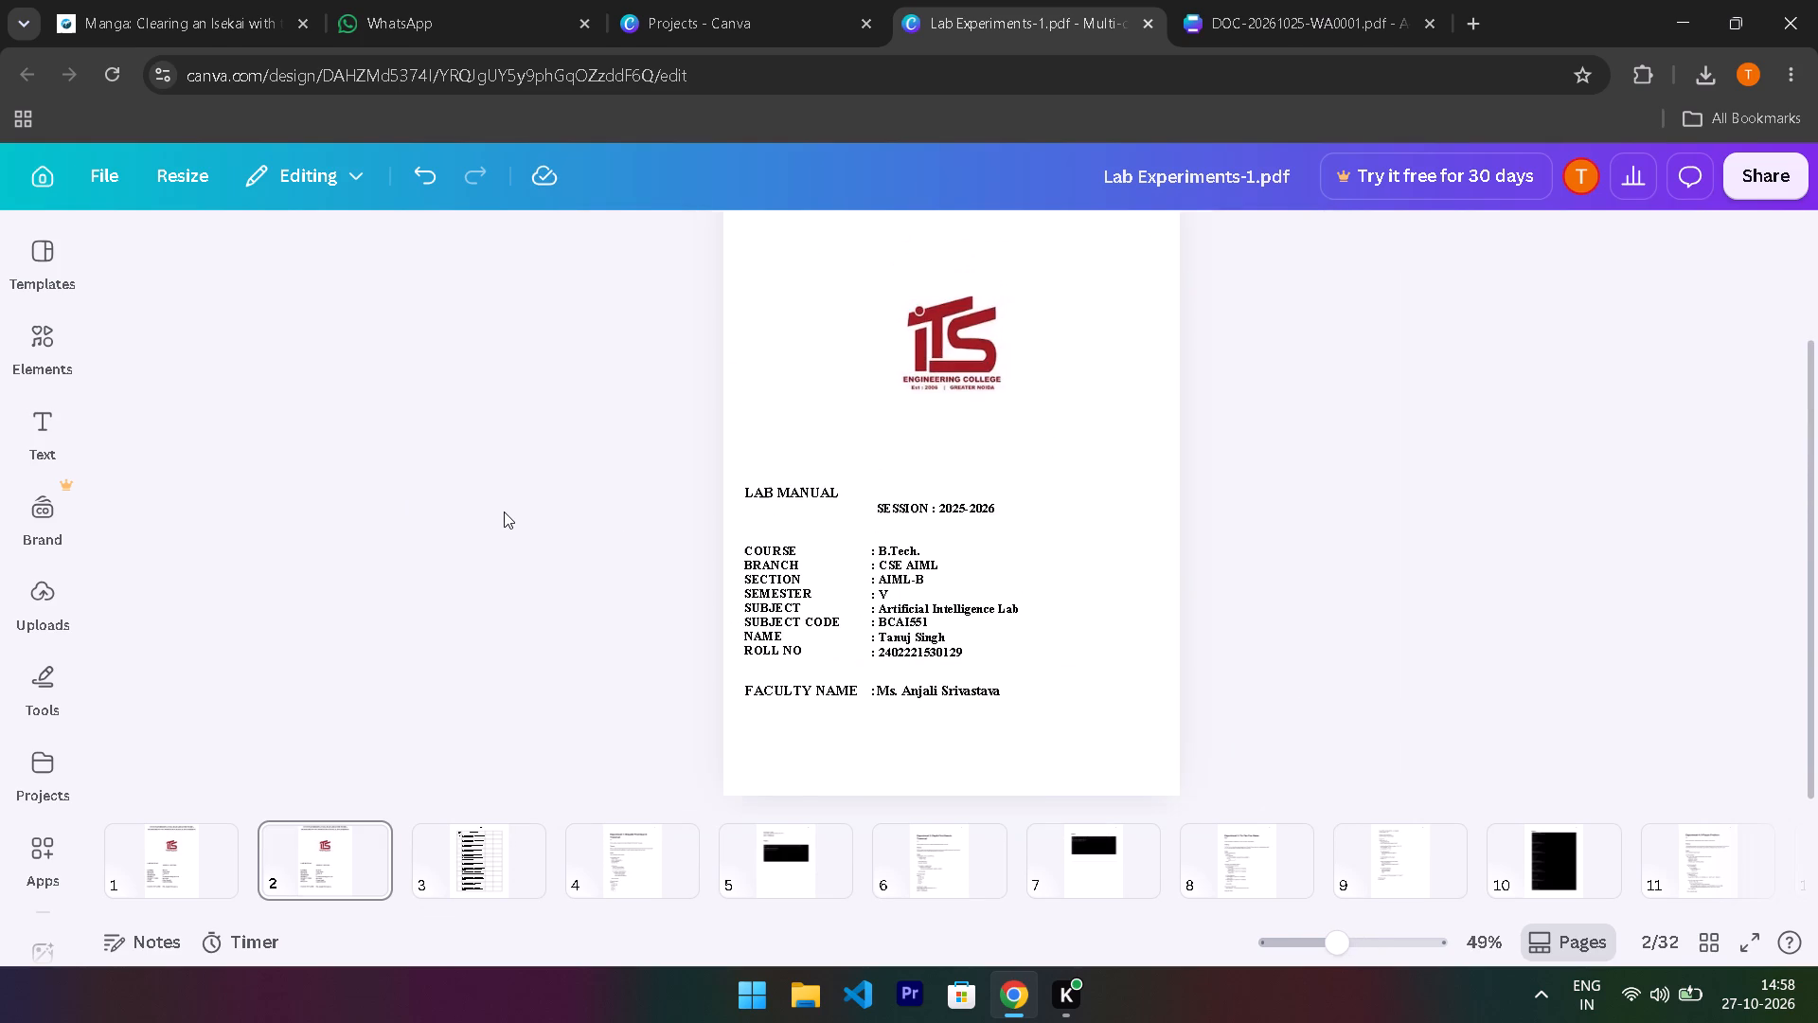
Insert a space between the colon and the student's name on page 1.
{"action": "scroll", "coordinate": [504, 511], "scroll_direction": "down", "scroll_amount": 4}
{"action": "left_click", "coordinate": [494, 871]}
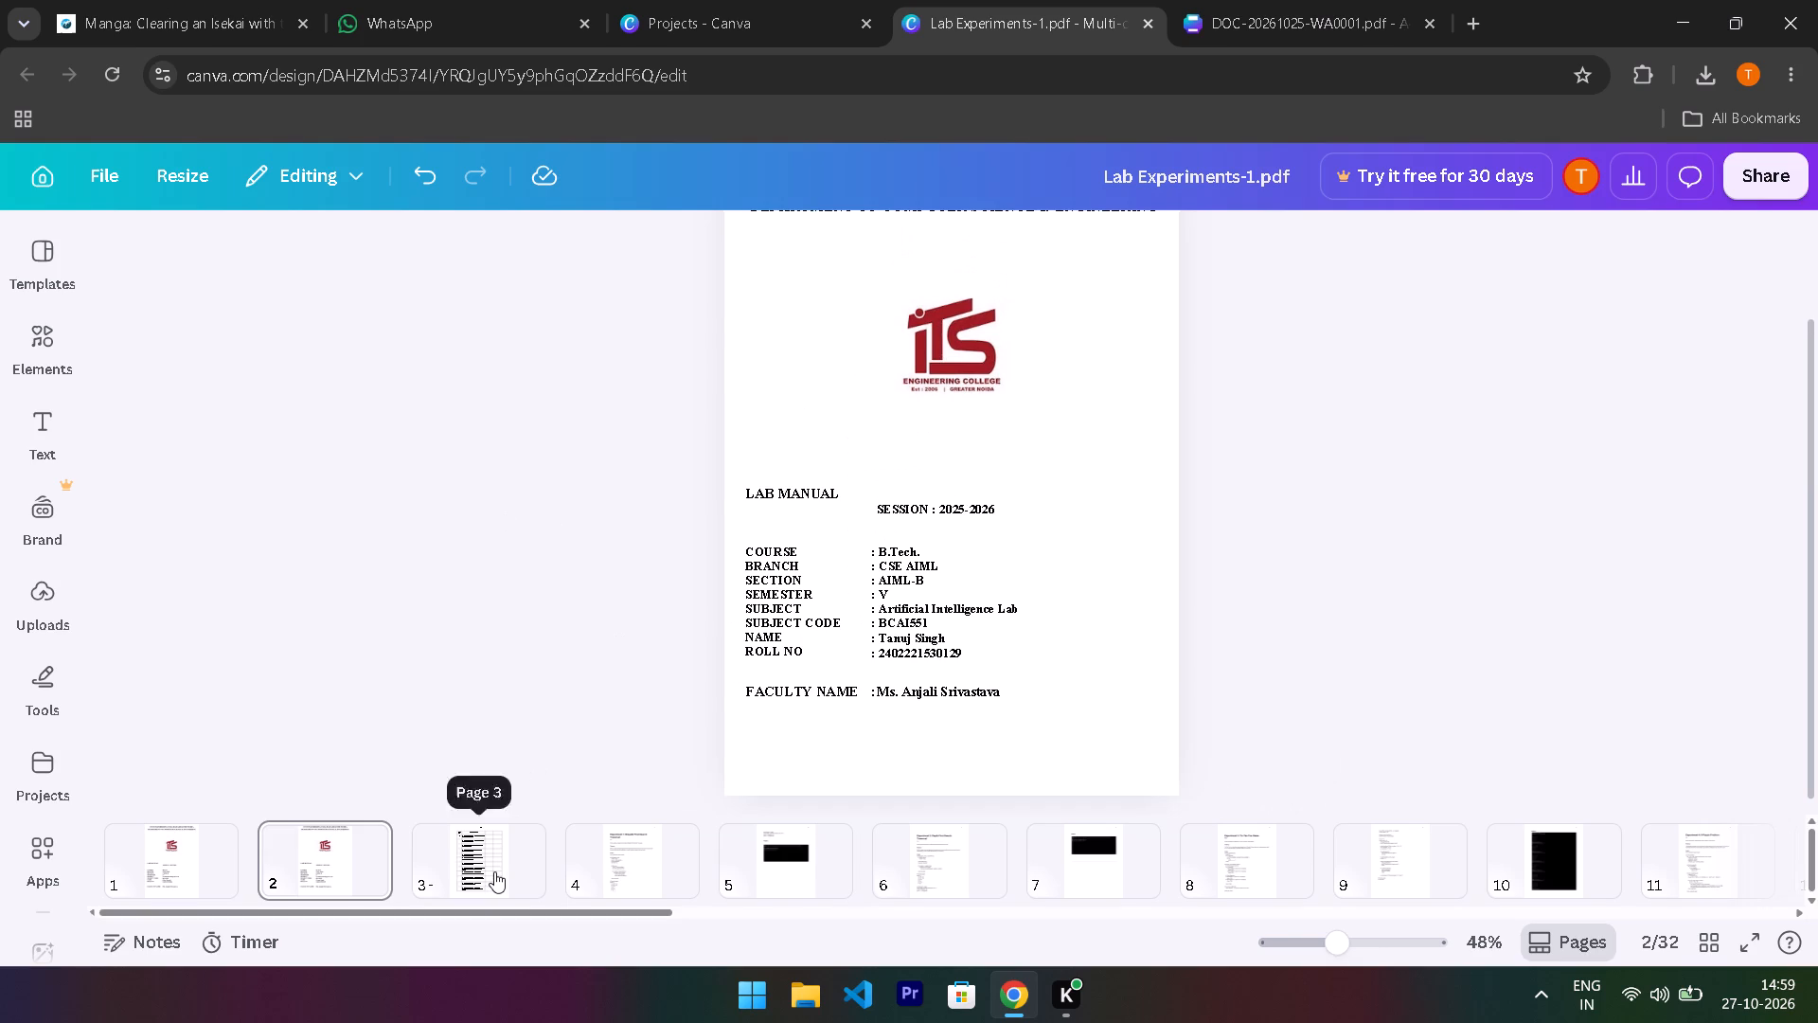
{"action": "left_click", "coordinate": [597, 880]}
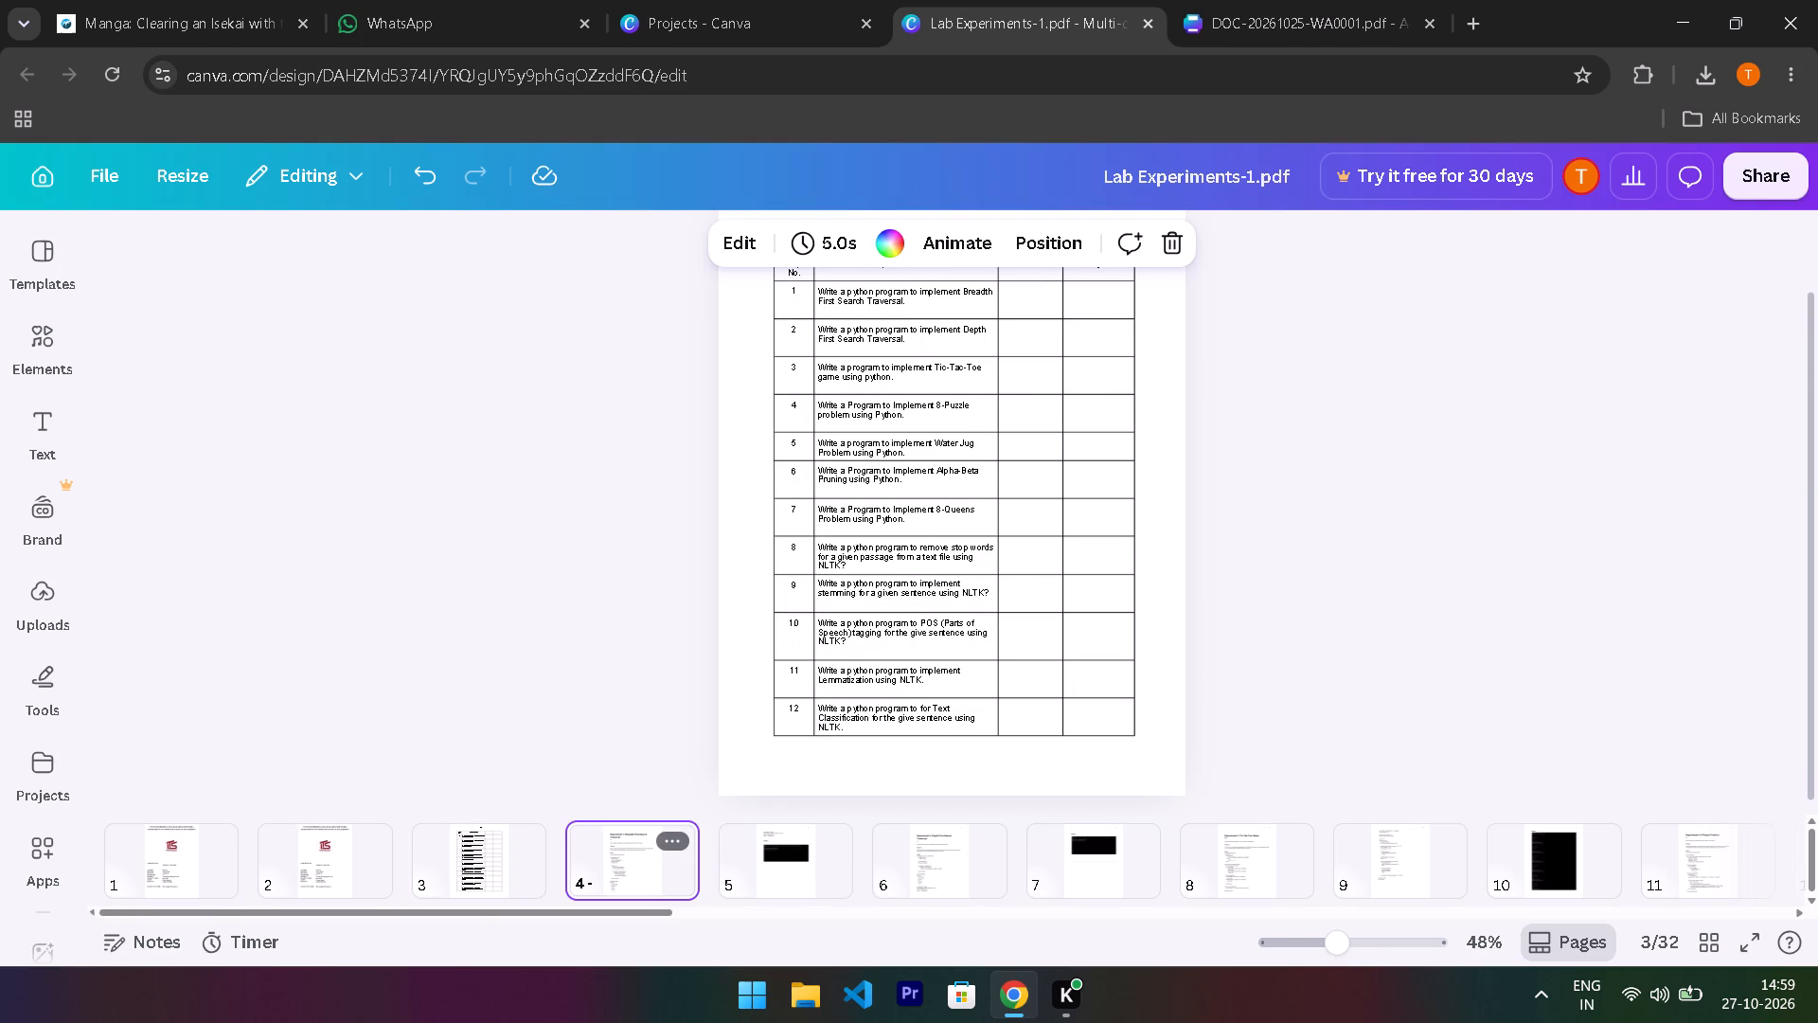
{"action": "left_click", "coordinate": [354, 856]}
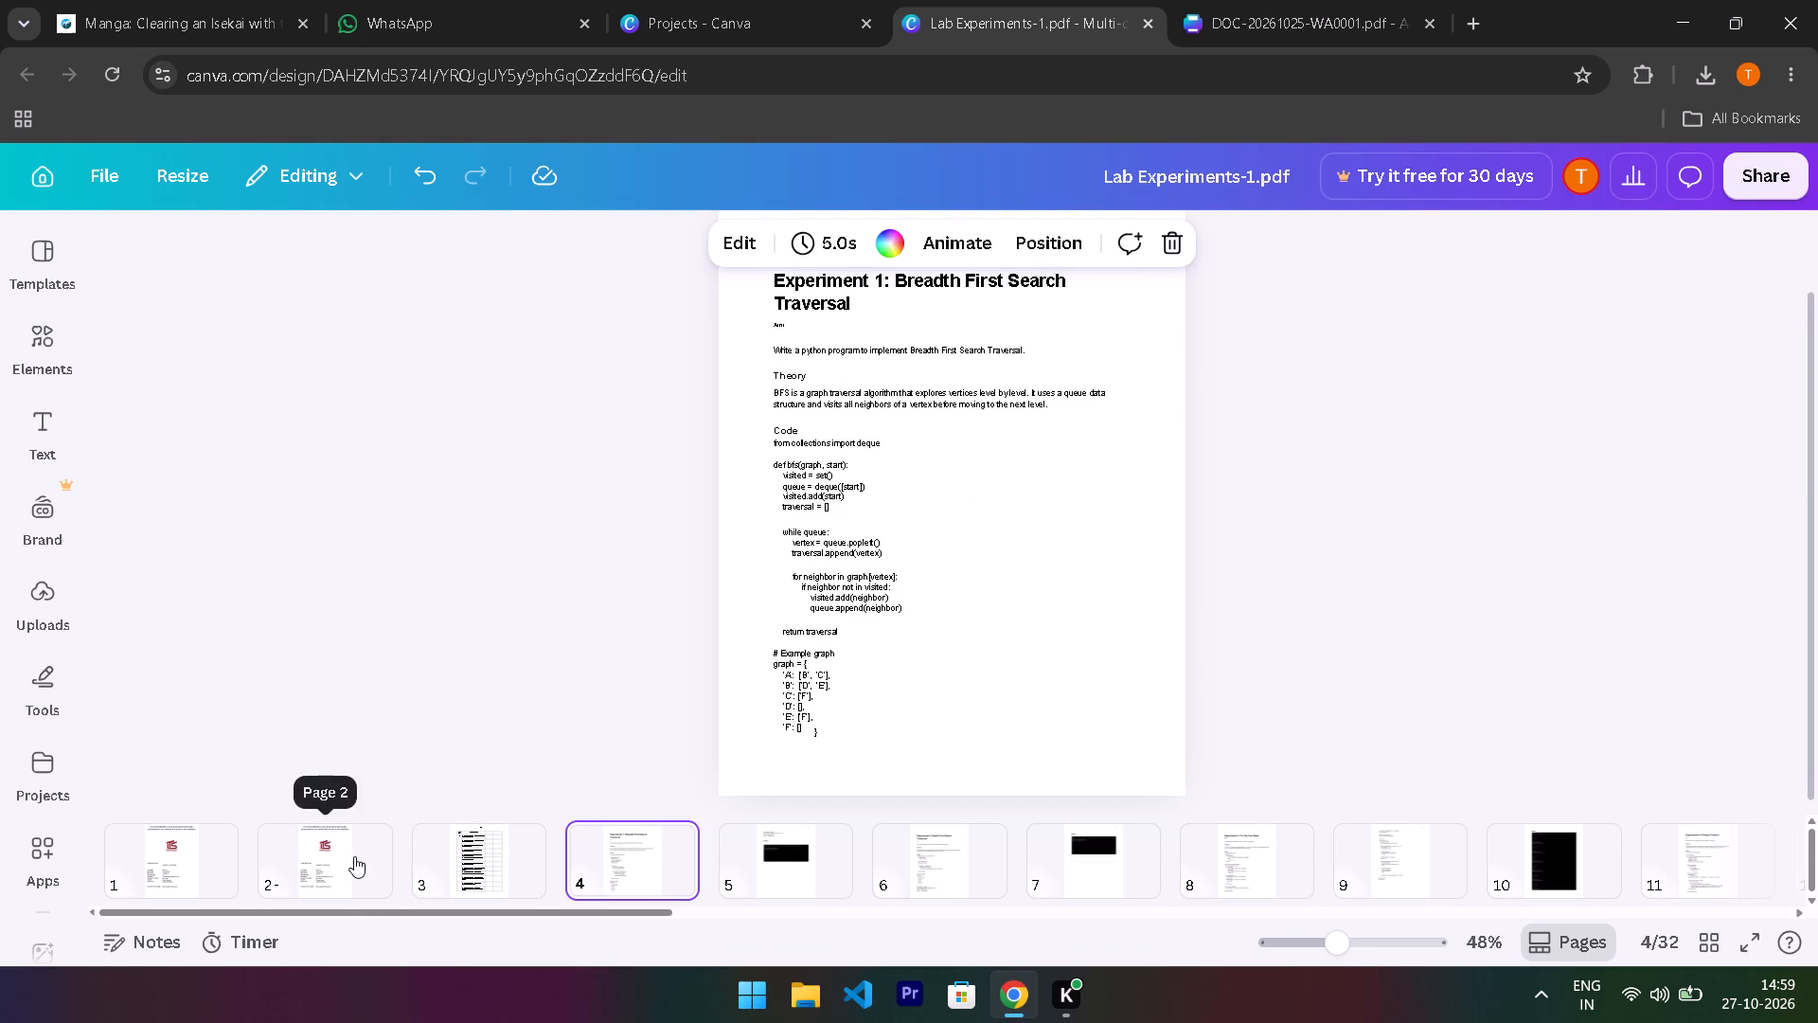
{"action": "left_click", "coordinate": [151, 851]}
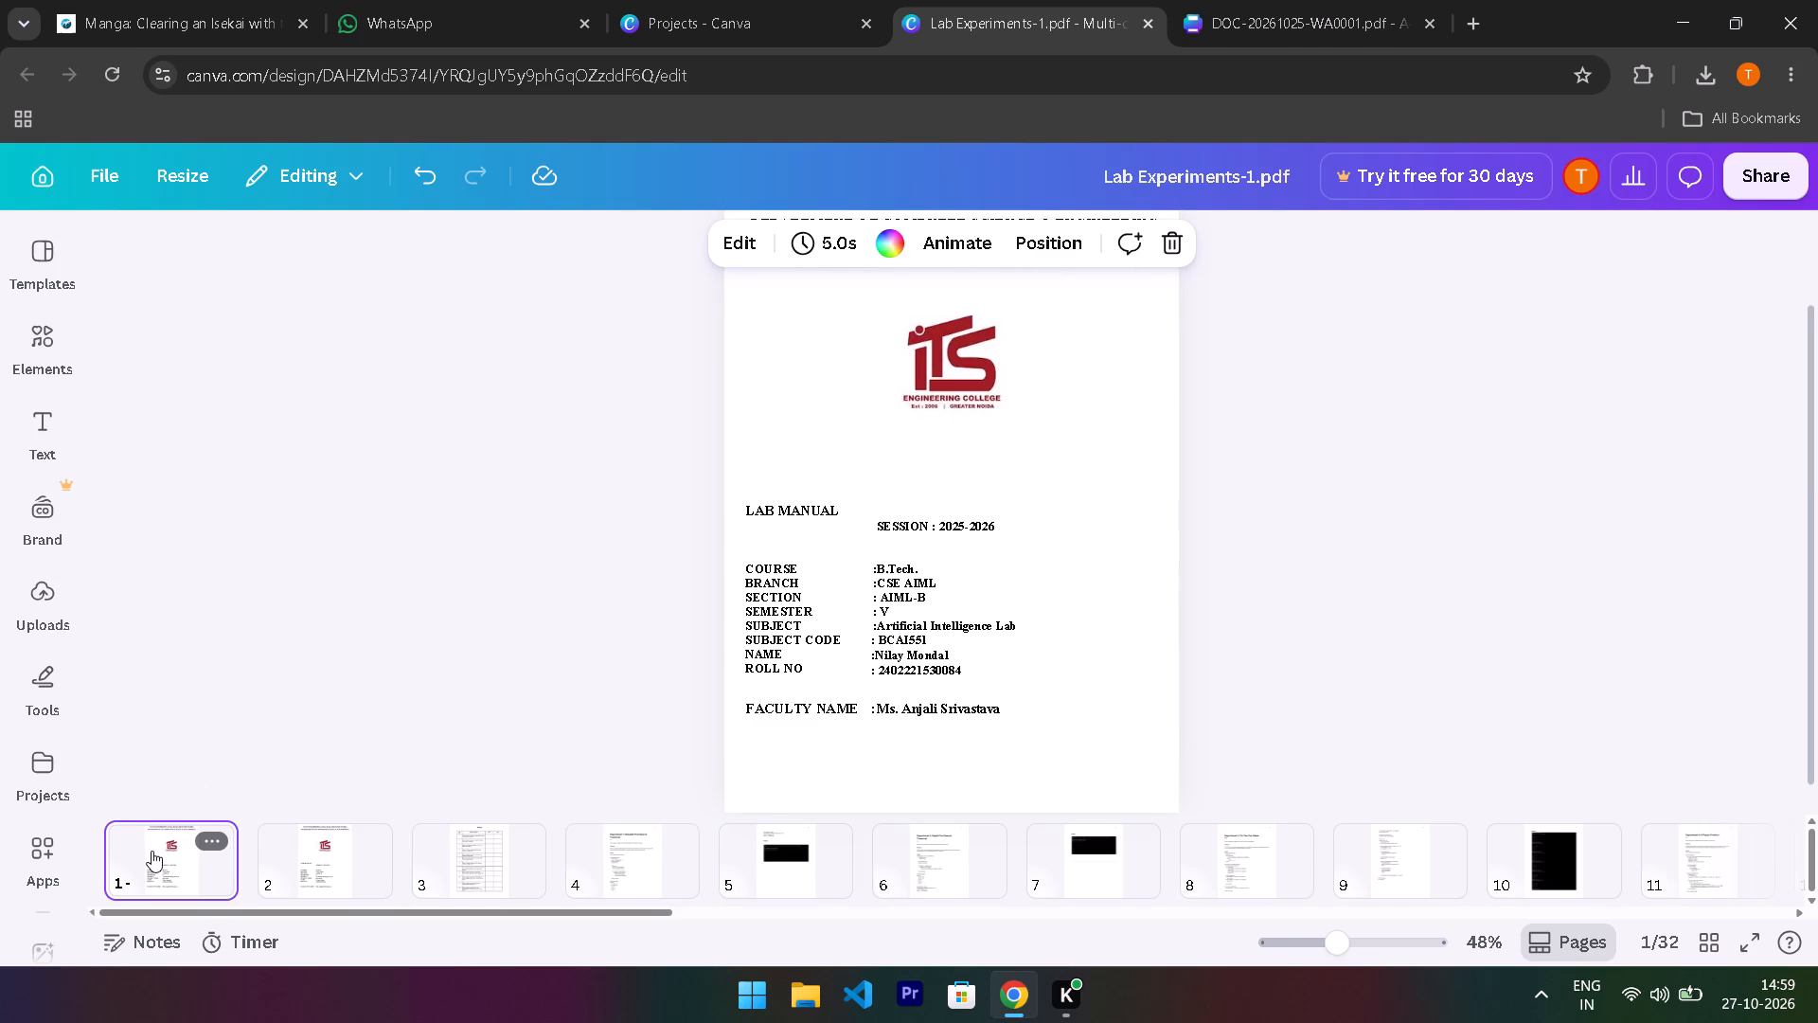
{"action": "scroll", "coordinate": [575, 476], "scroll_direction": "up", "scroll_amount": 3}
{"action": "scroll", "coordinate": [575, 476], "scroll_direction": "down", "scroll_amount": 1}
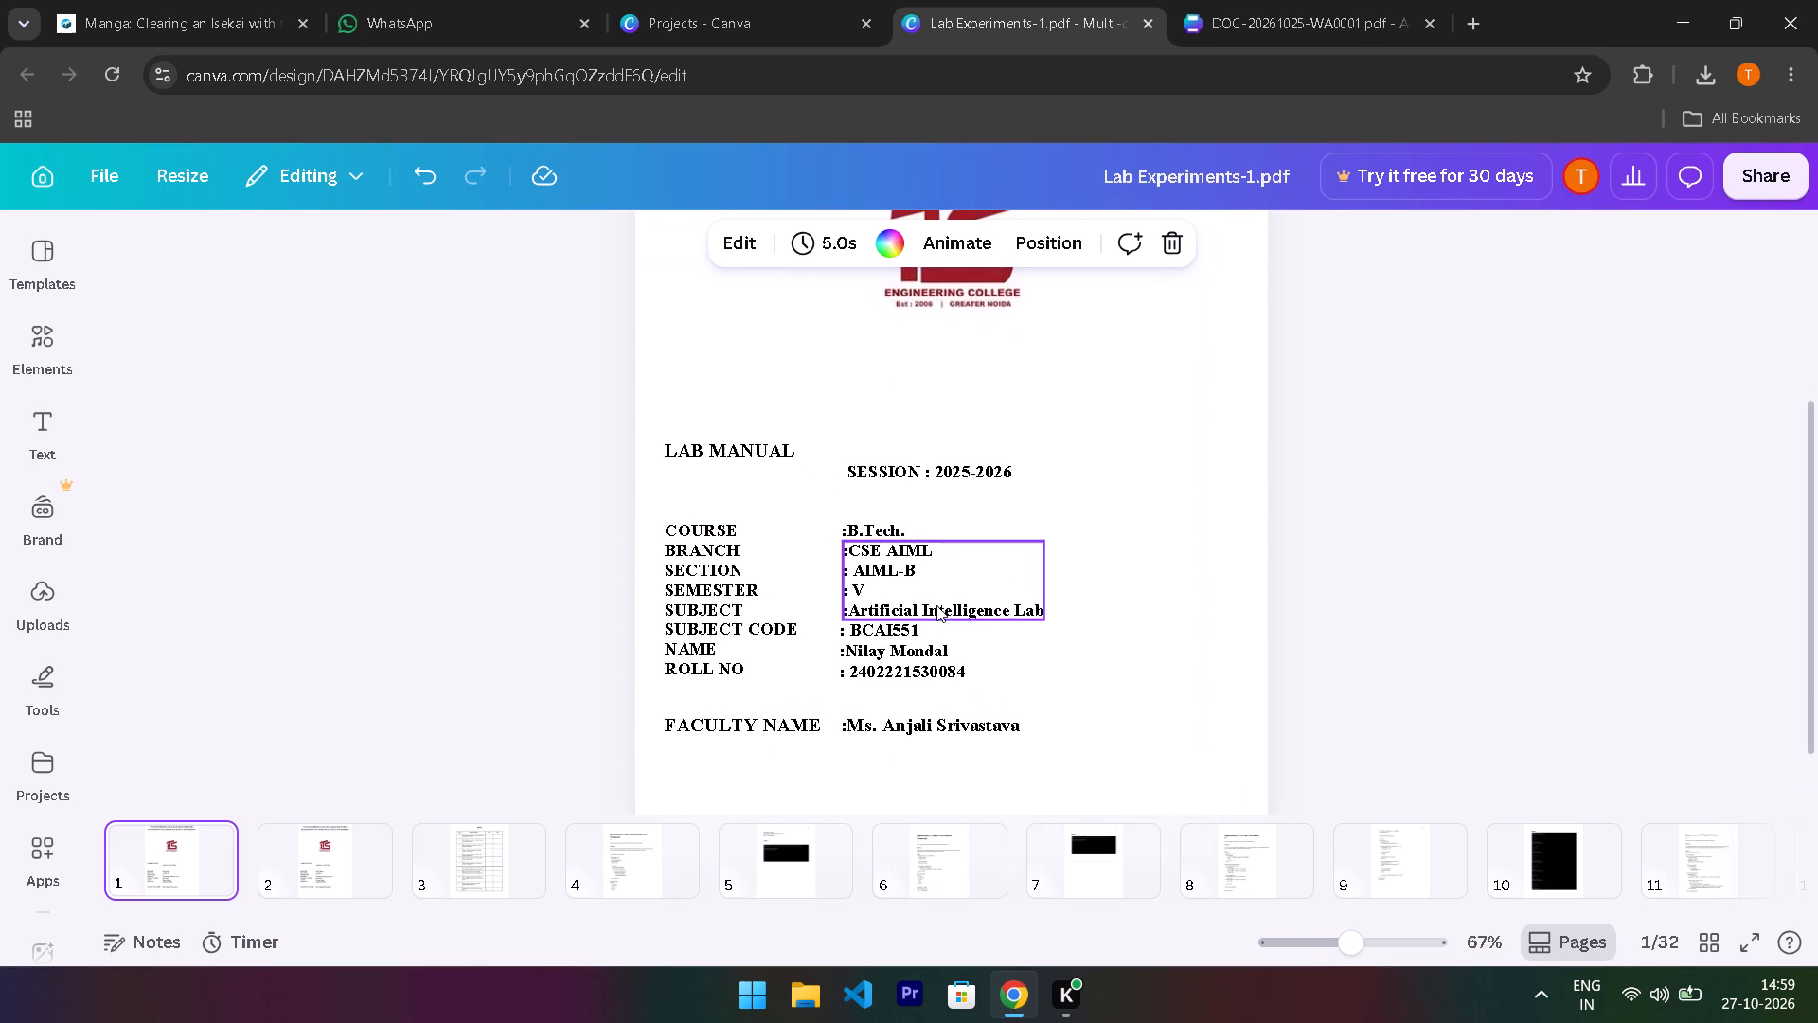
{"action": "double_click", "coordinate": [848, 648]}
{"action": "left_click", "coordinate": [848, 648]}
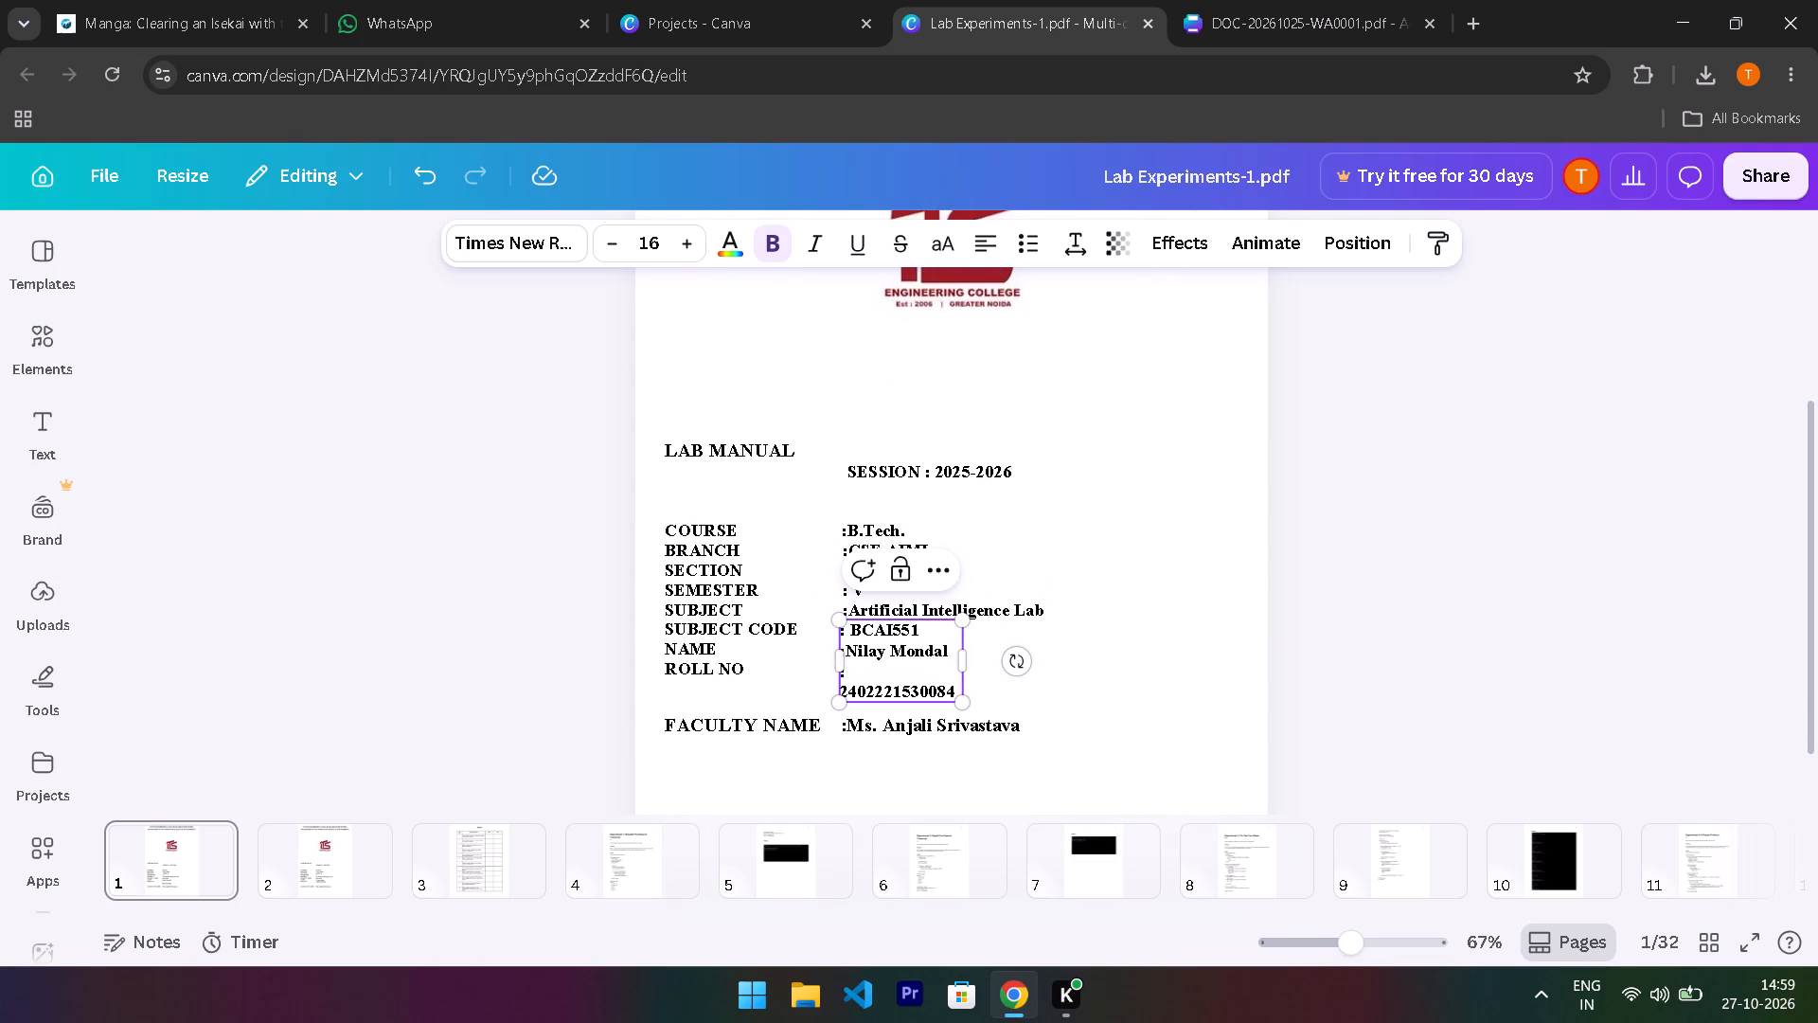
{"action": "key", "text": "space"}
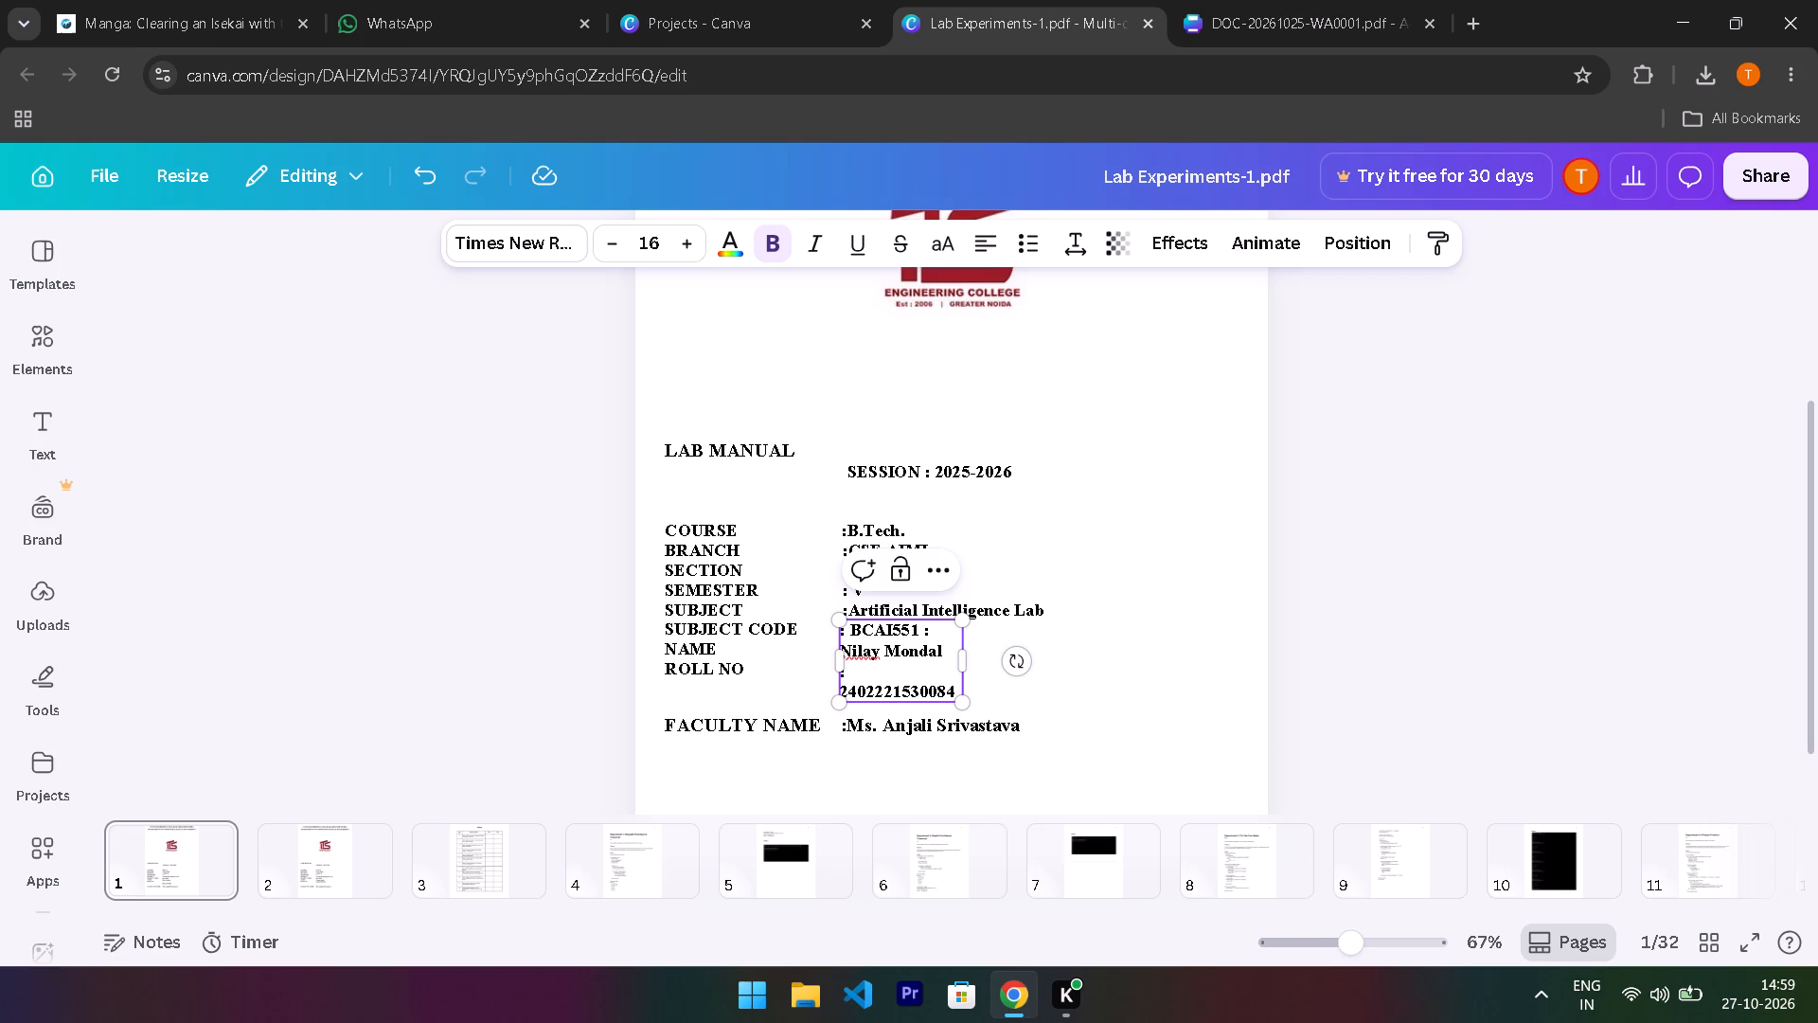
Delete the stray colon and the empty line between the student's name and roll number on page 1.
{"action": "left_click", "coordinate": [961, 660]}
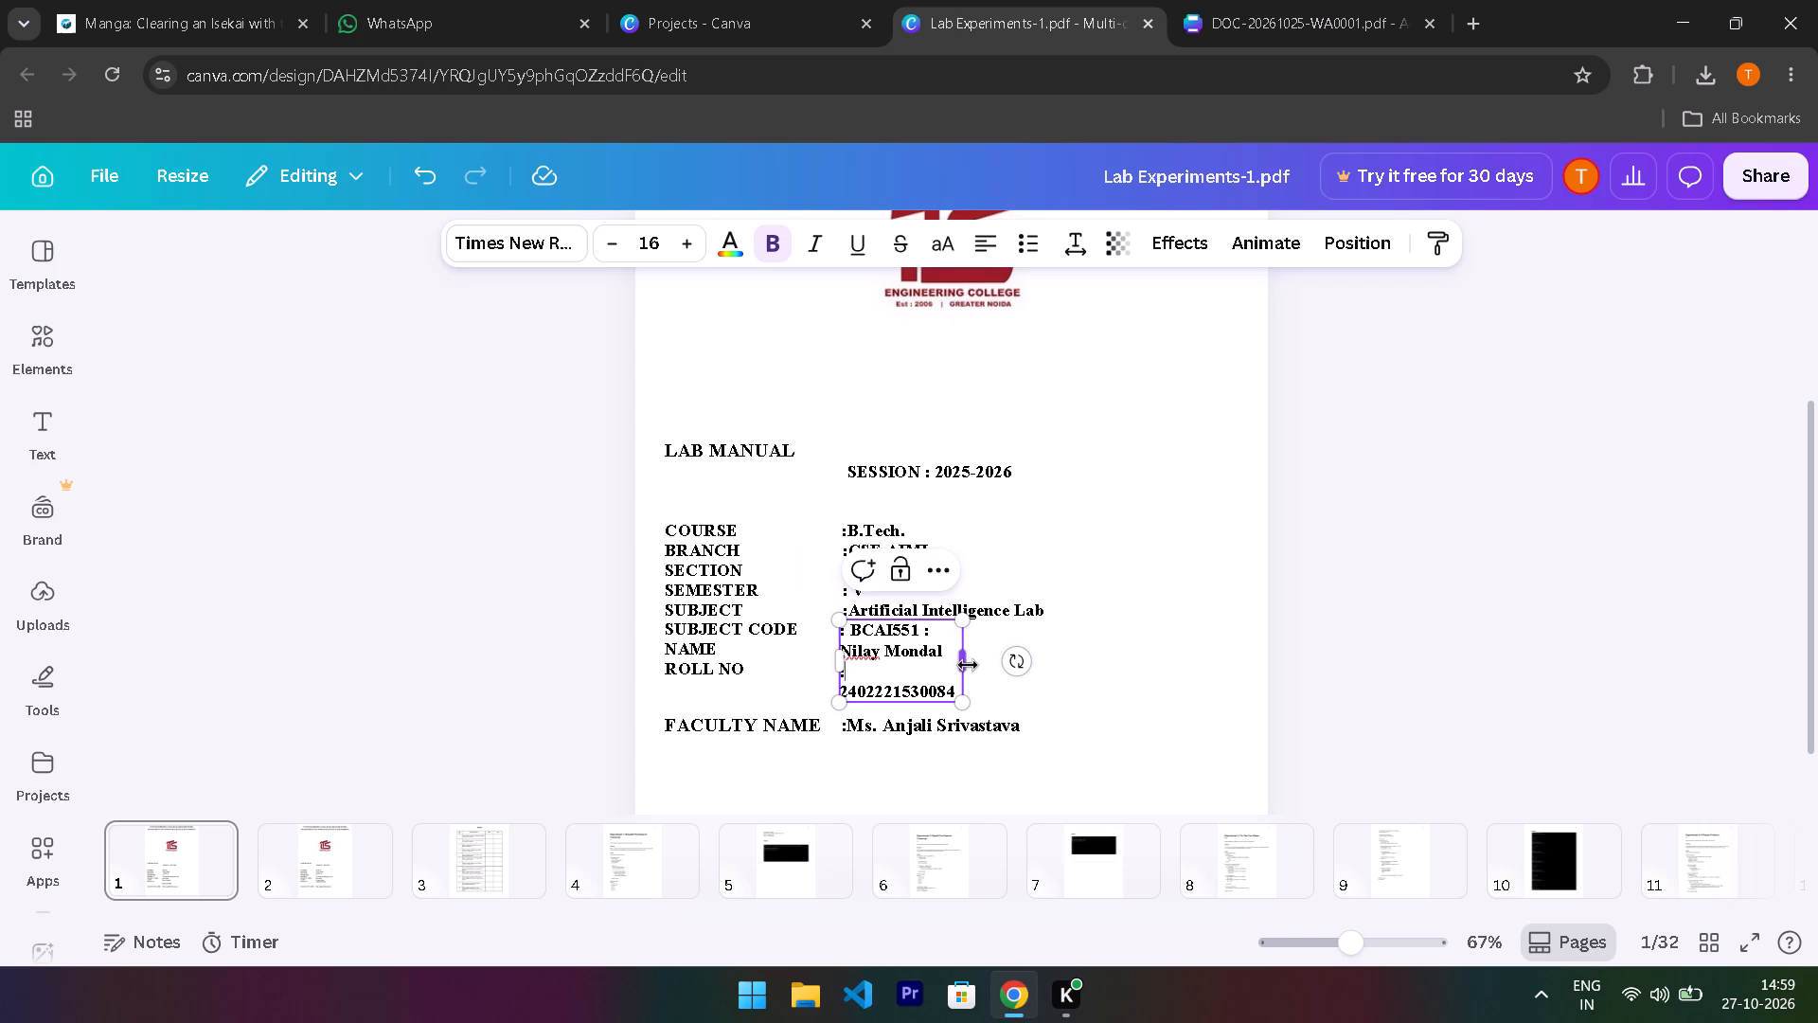
{"action": "left_click", "coordinate": [968, 665]}
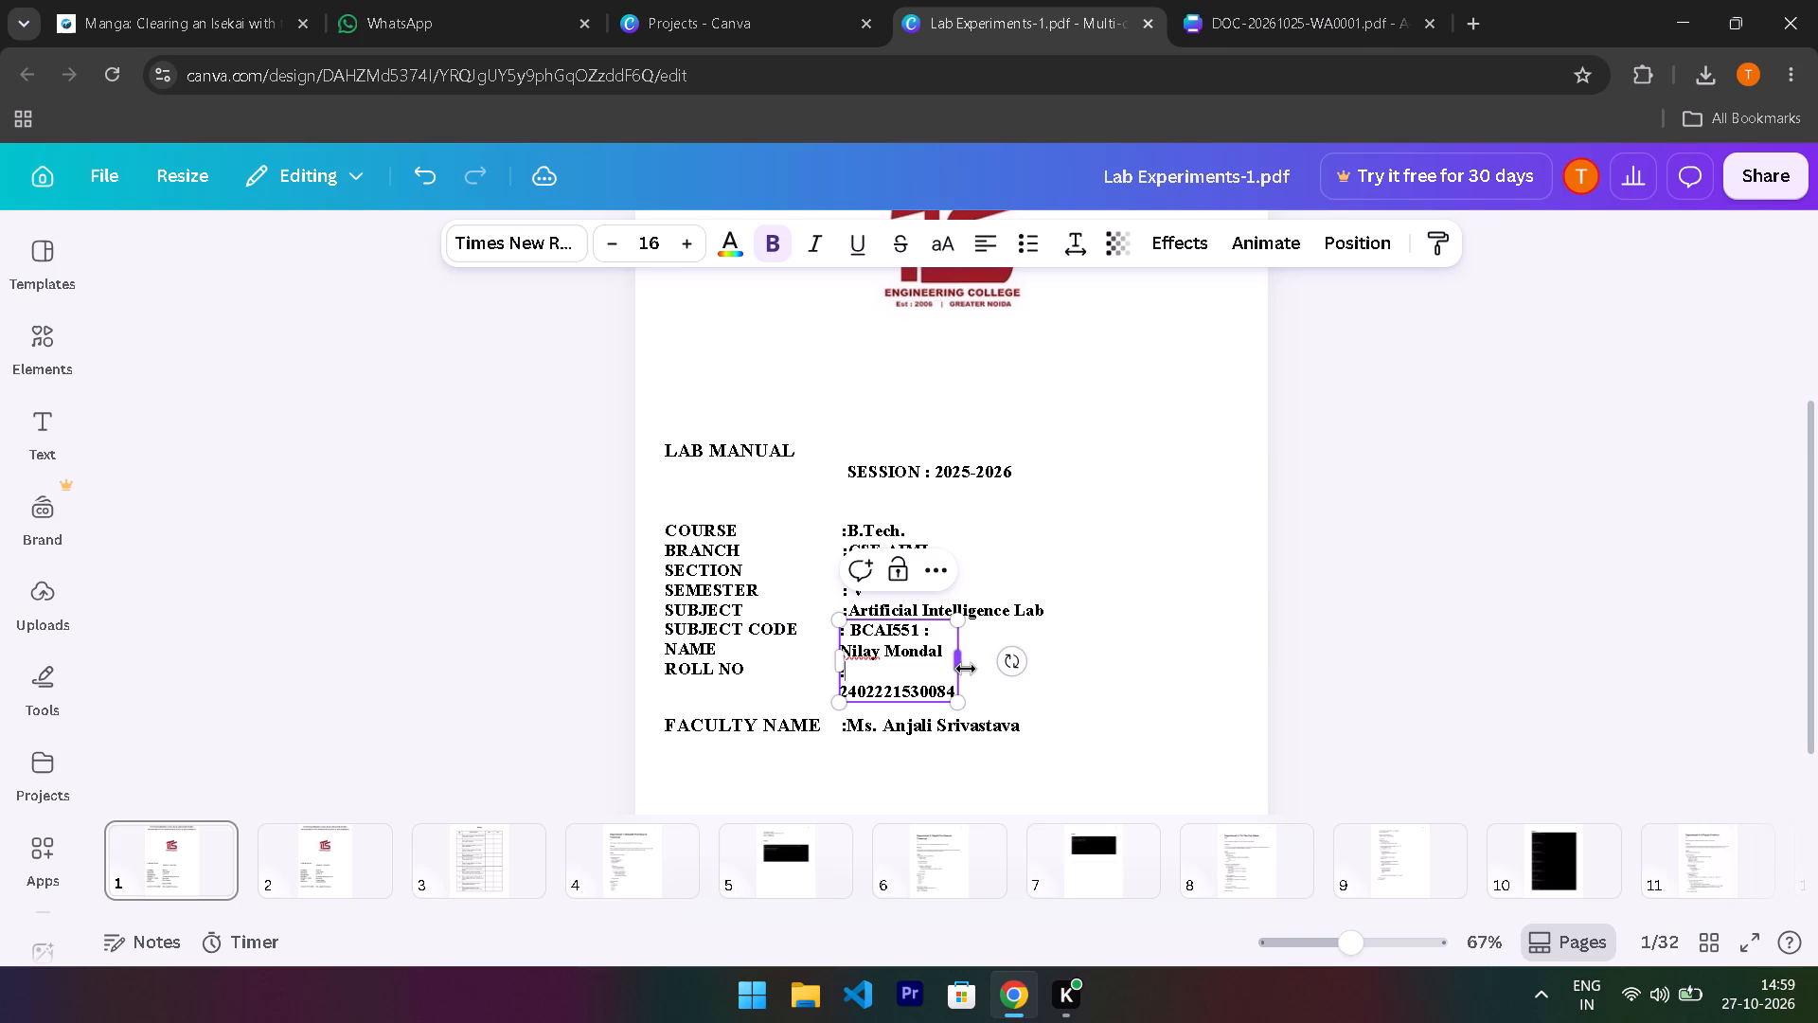
{"action": "key", "text": "BackSpace"}
{"action": "left_click", "coordinate": [888, 683]}
{"action": "key", "text": "Up"}
{"action": "key", "text": "BackSpace"}
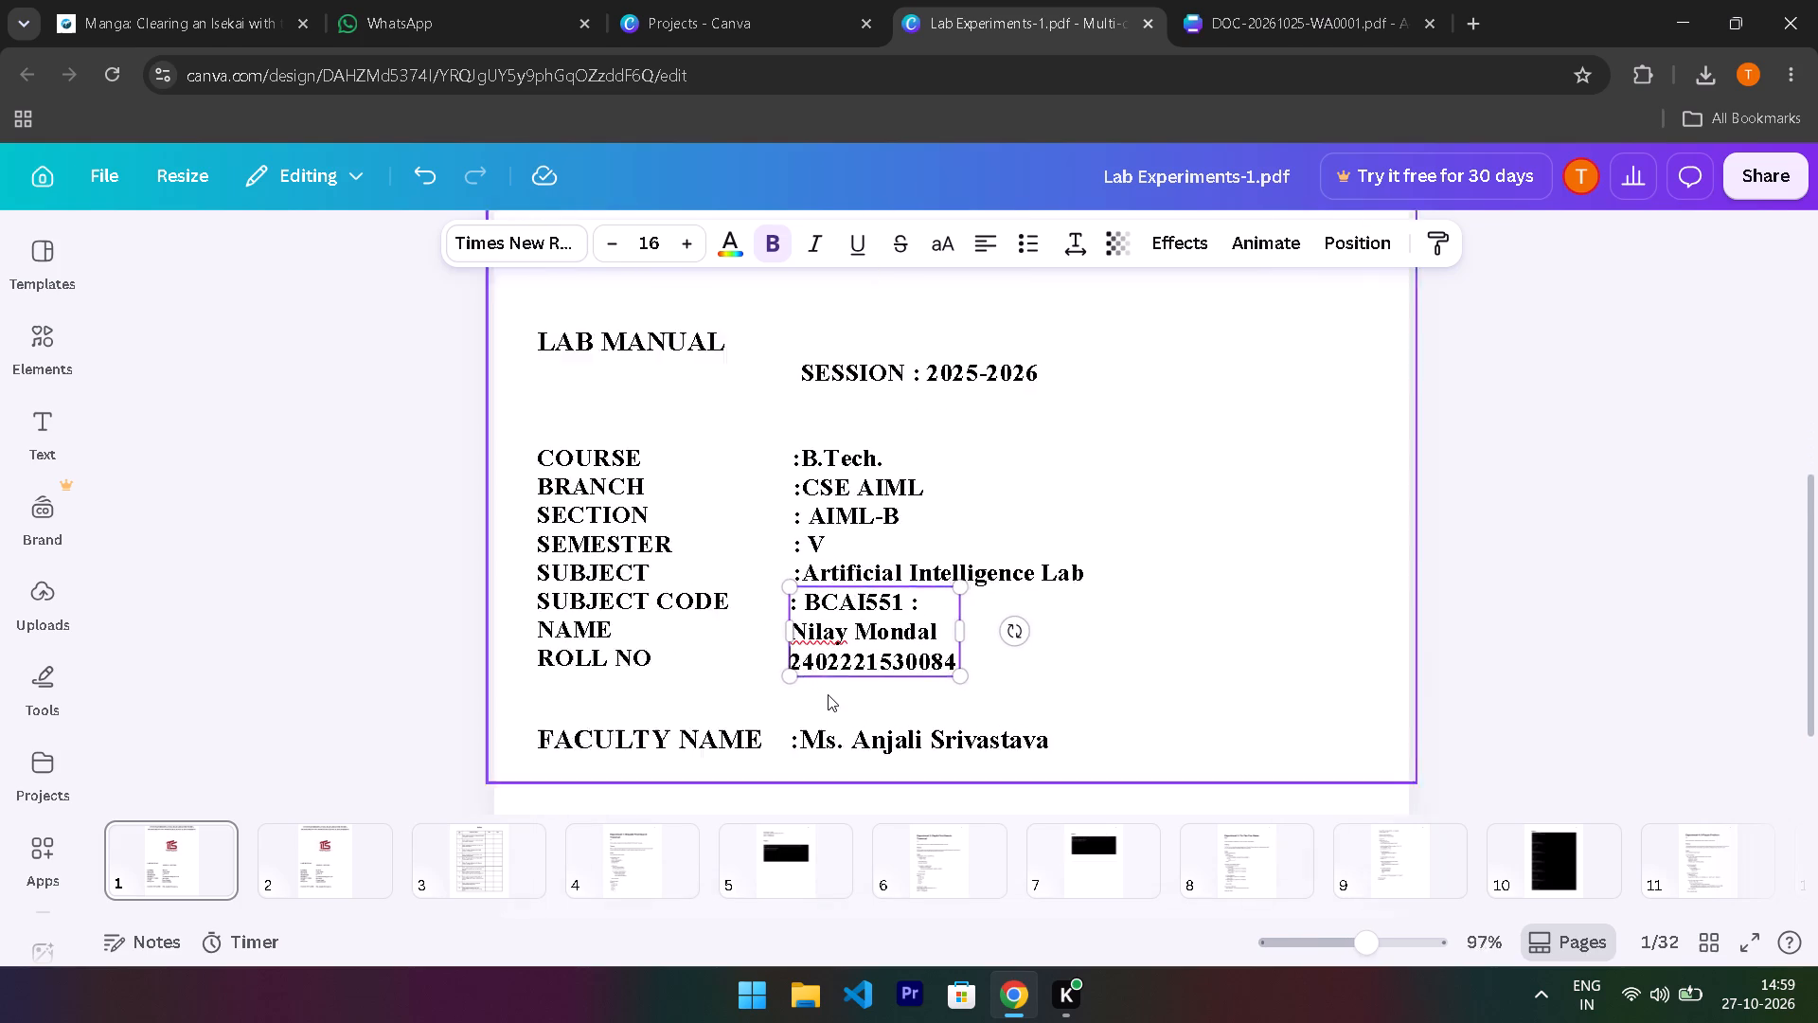
Add a colon and a space in front of the roll number value on page 1.
{"action": "left_click", "coordinate": [781, 655]}
{"action": "key", "text": "Left"}
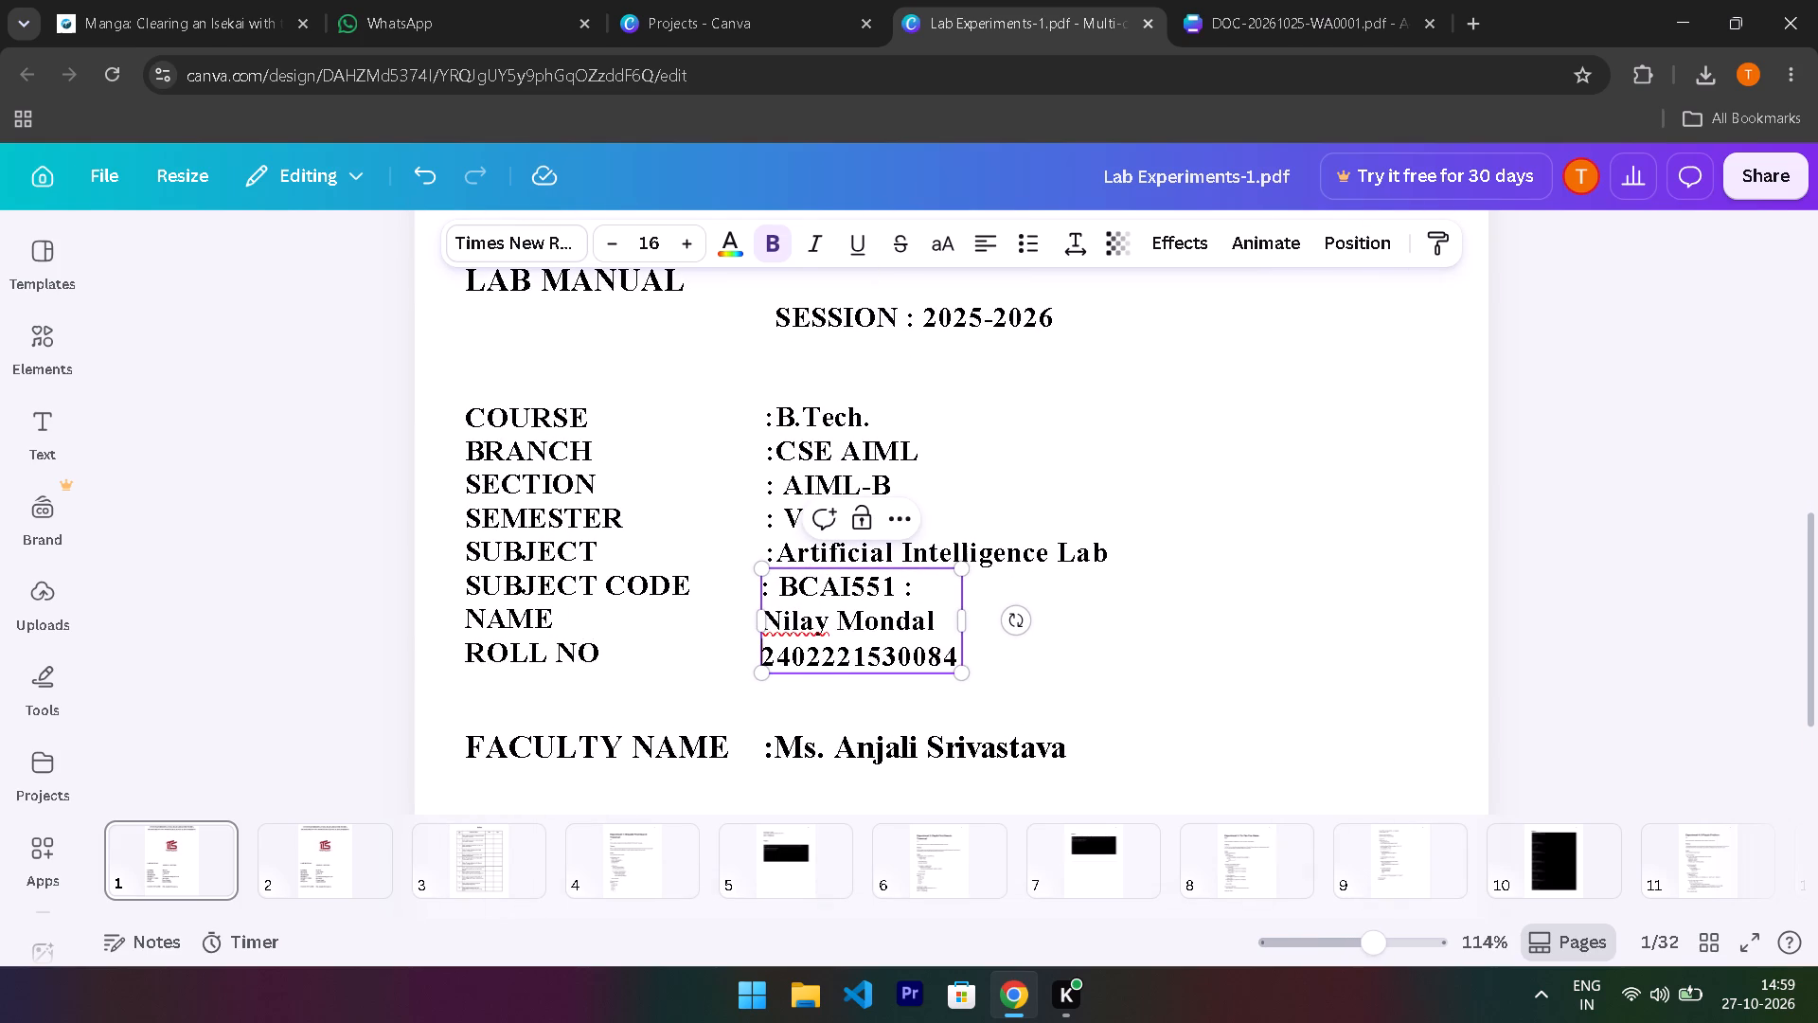
{"action": "key", "text": "shift+colon"}
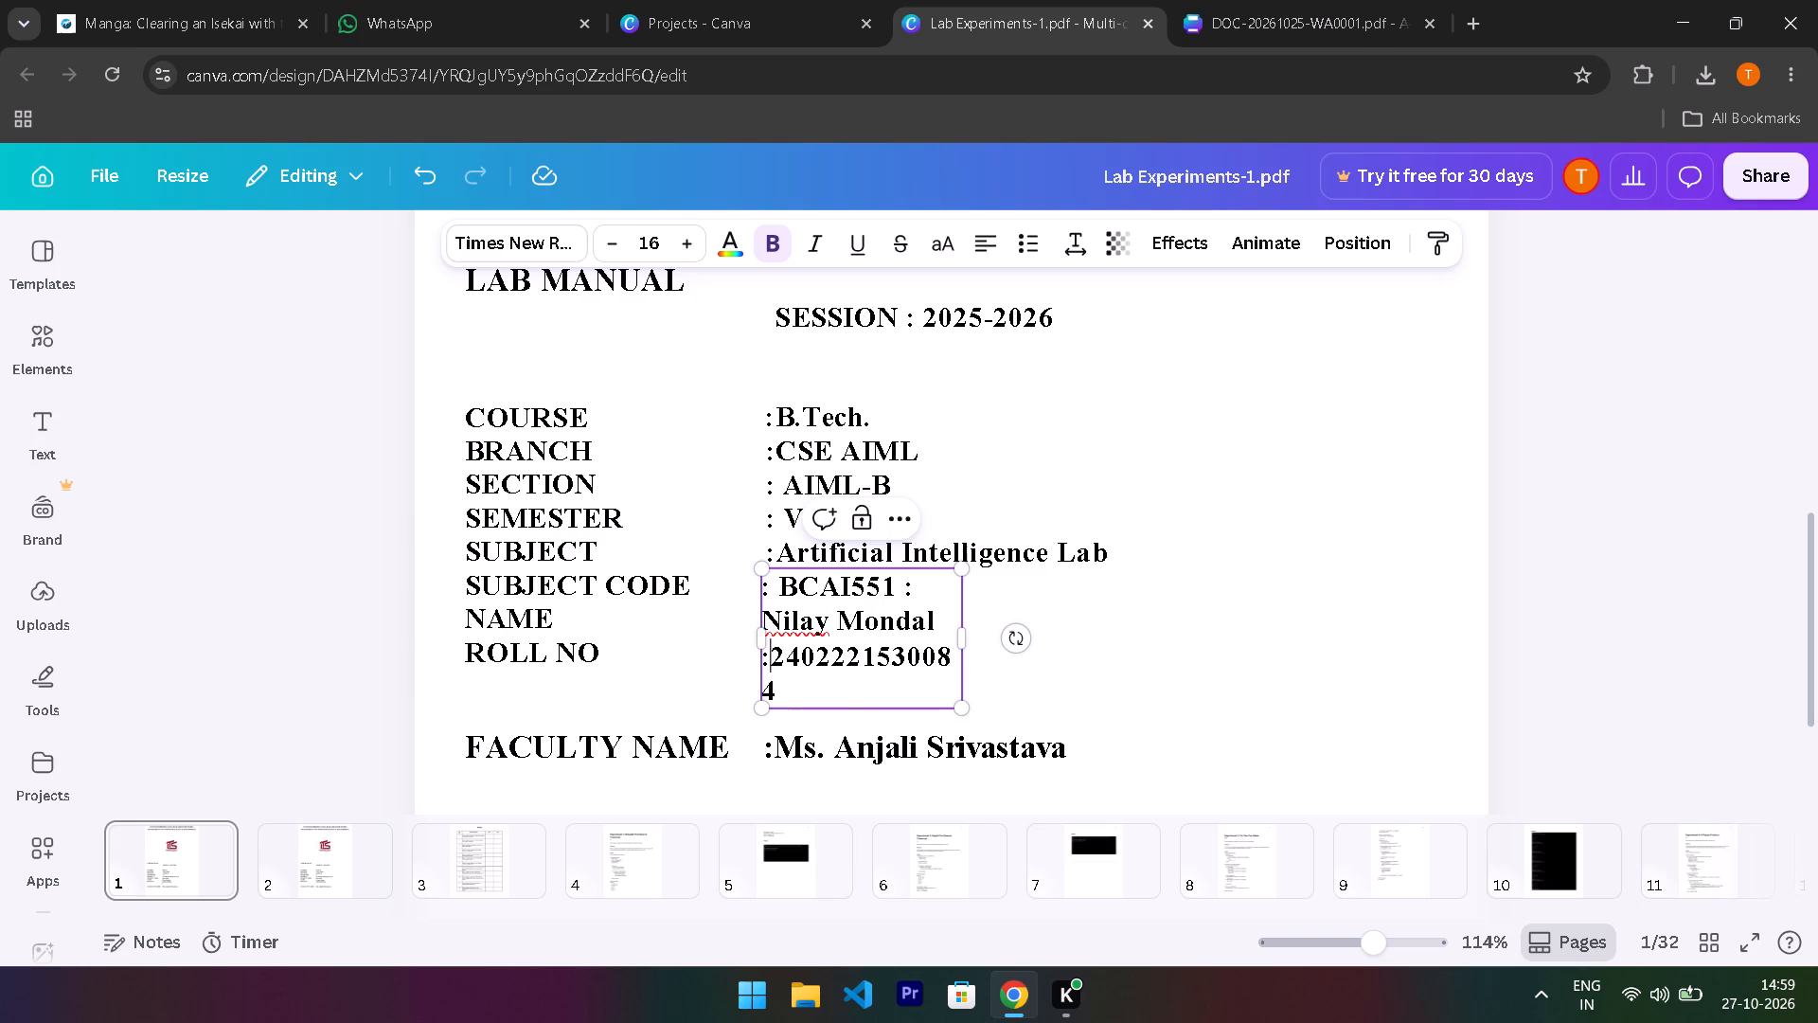
{"action": "key", "text": "space"}
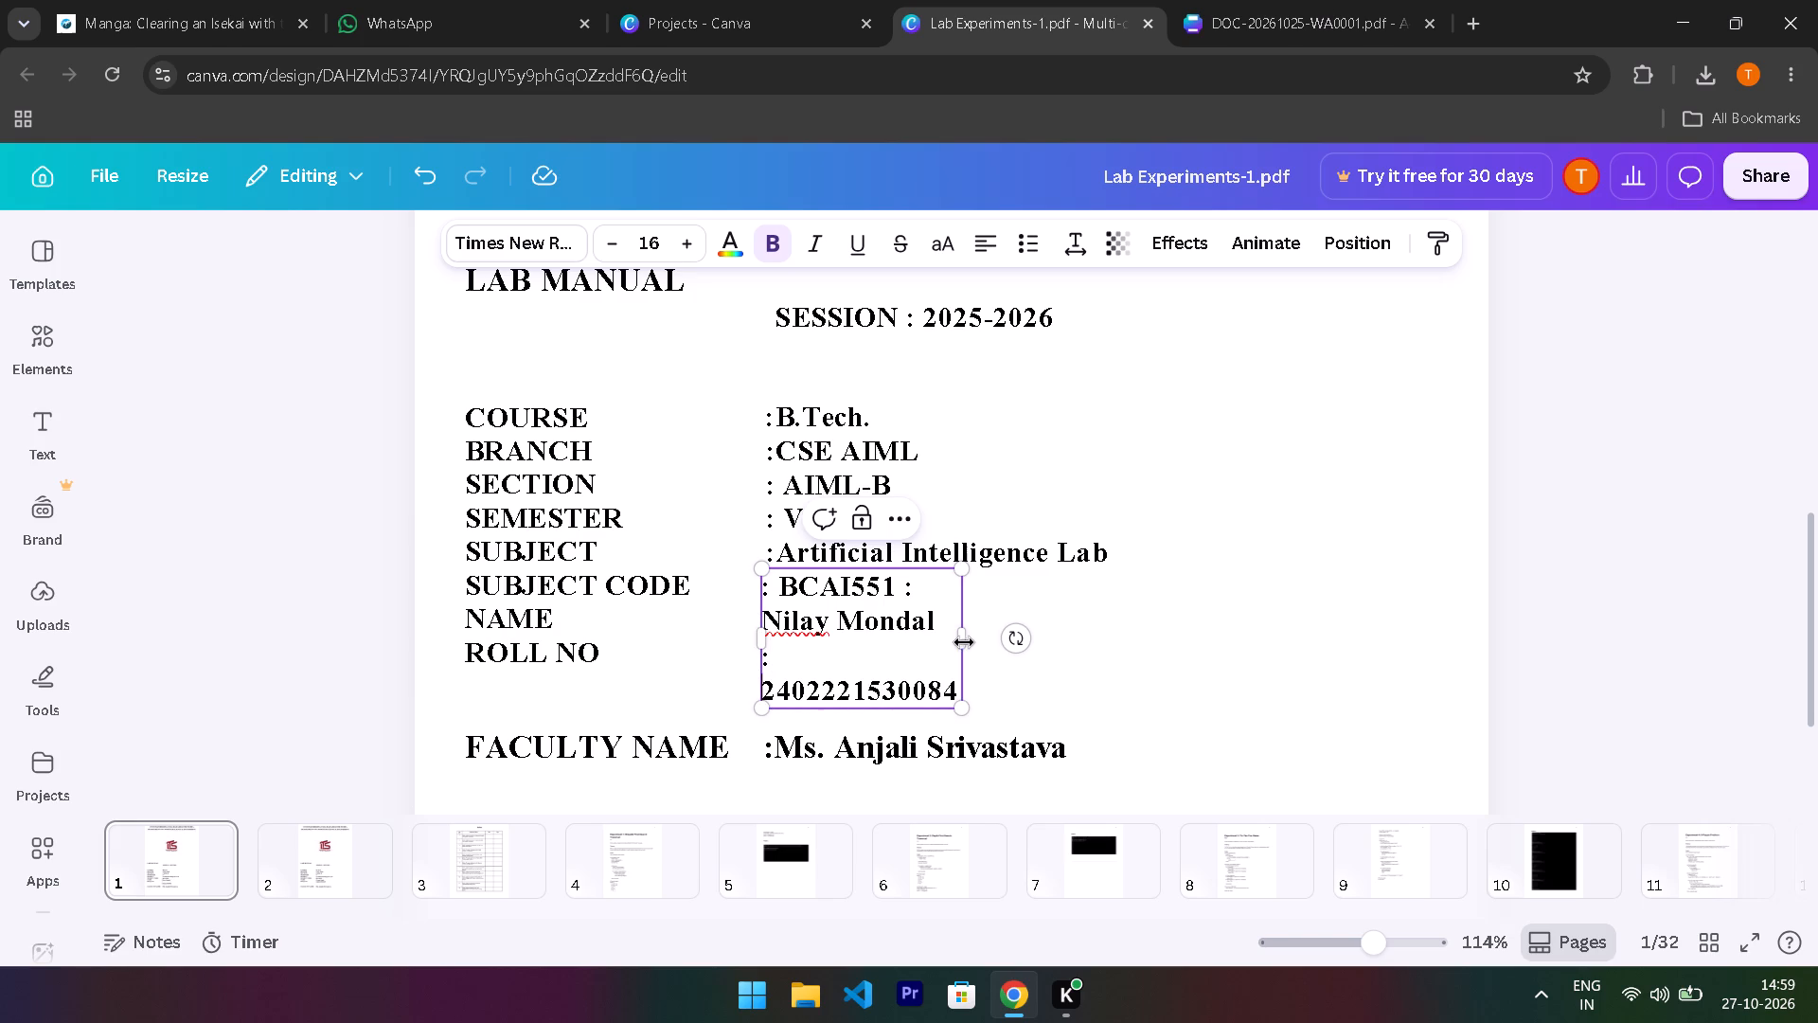
Widen the subject code, name and roll number text block on page 1 until the roll number fits beside its colon.
{"action": "left_click_drag", "start_coordinate": [963, 643], "coordinate": [975, 642]}
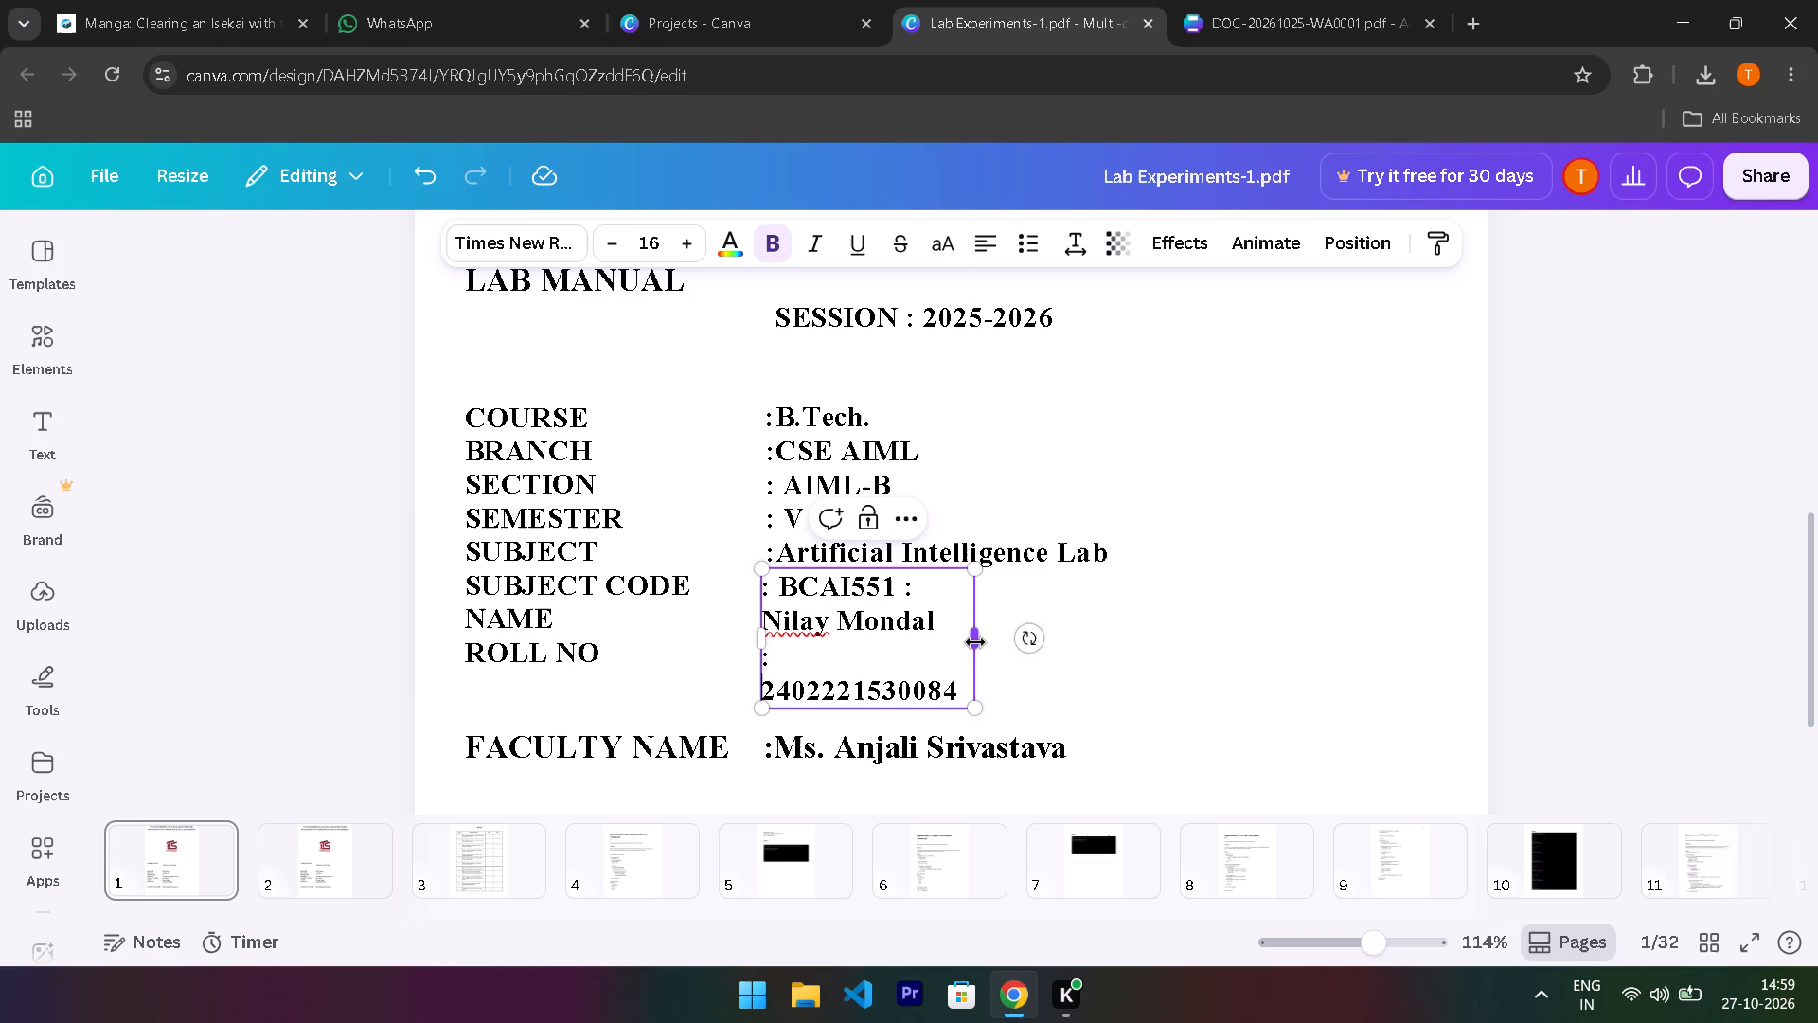
{"action": "left_click_drag", "start_coordinate": [975, 642], "coordinate": [987, 642]}
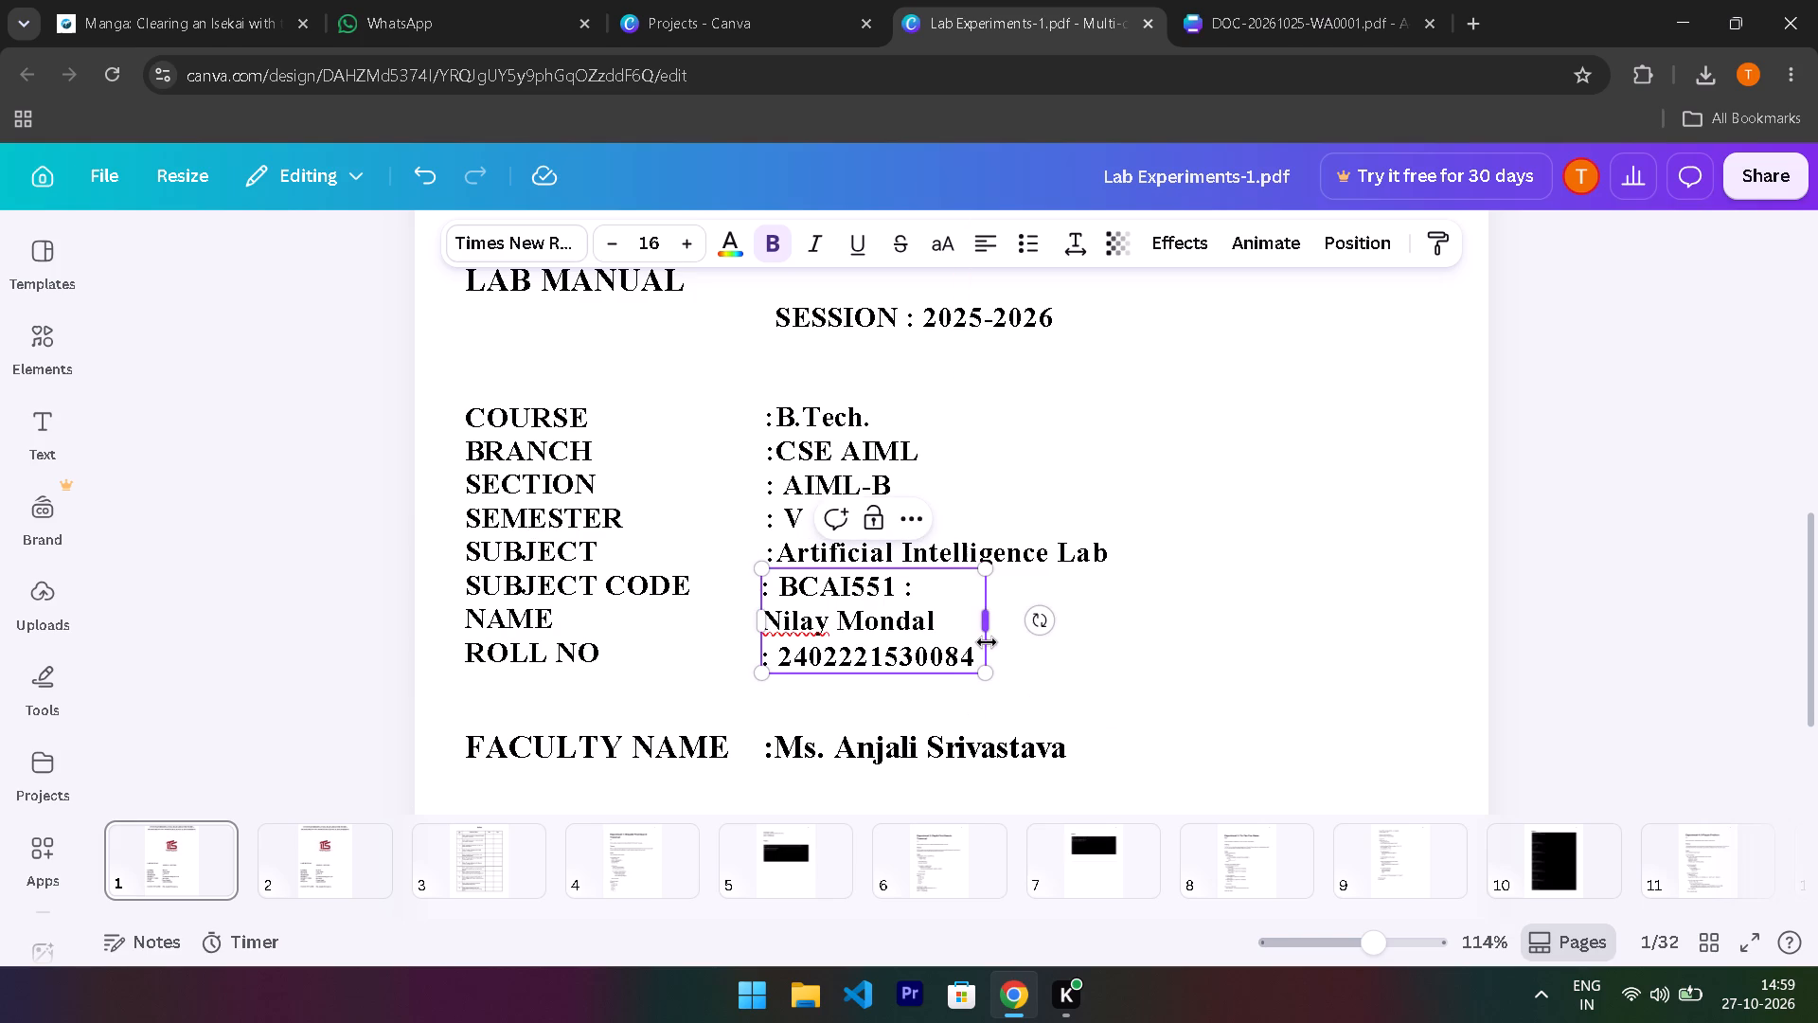
Remove the stray colon after the subject code on page 1 and start the student's name line with a colon.
{"action": "left_click", "coordinate": [793, 613]}
{"action": "key", "text": "Left"}
{"action": "key", "text": "Left"}
{"action": "key", "text": "Left"}
{"action": "key", "text": "Return"}
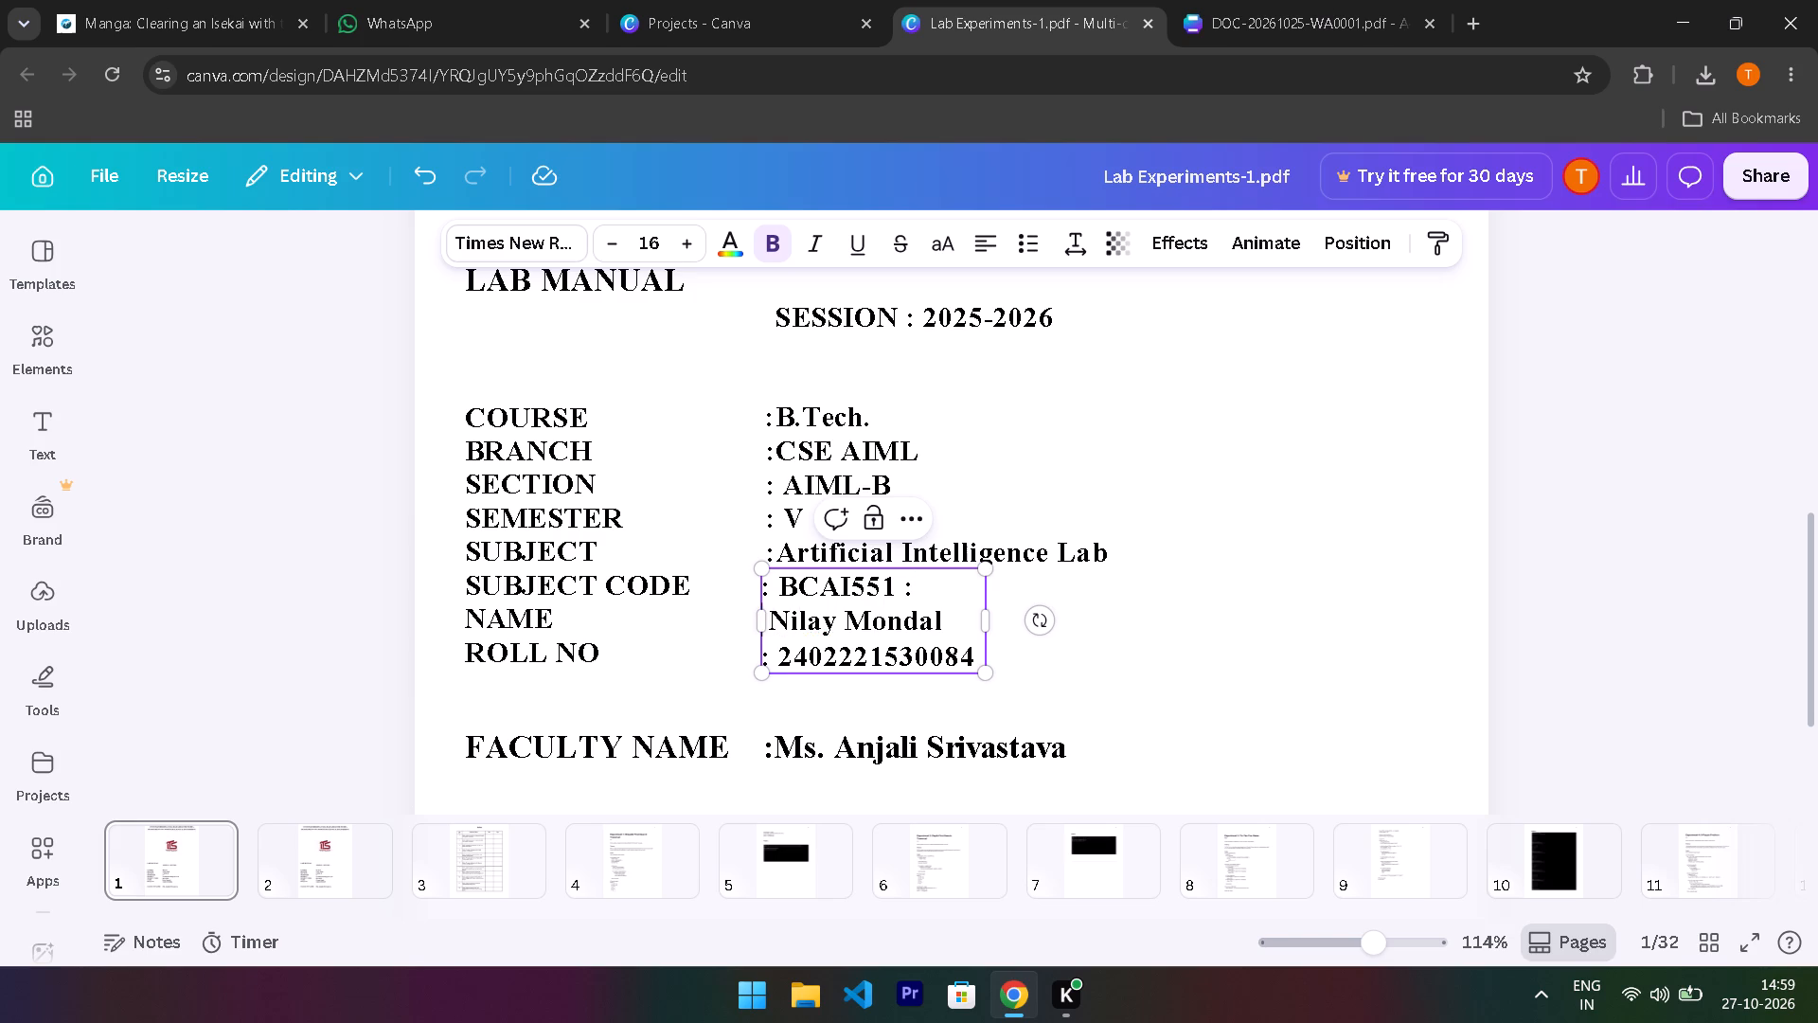
{"action": "left_click", "coordinate": [896, 586]}
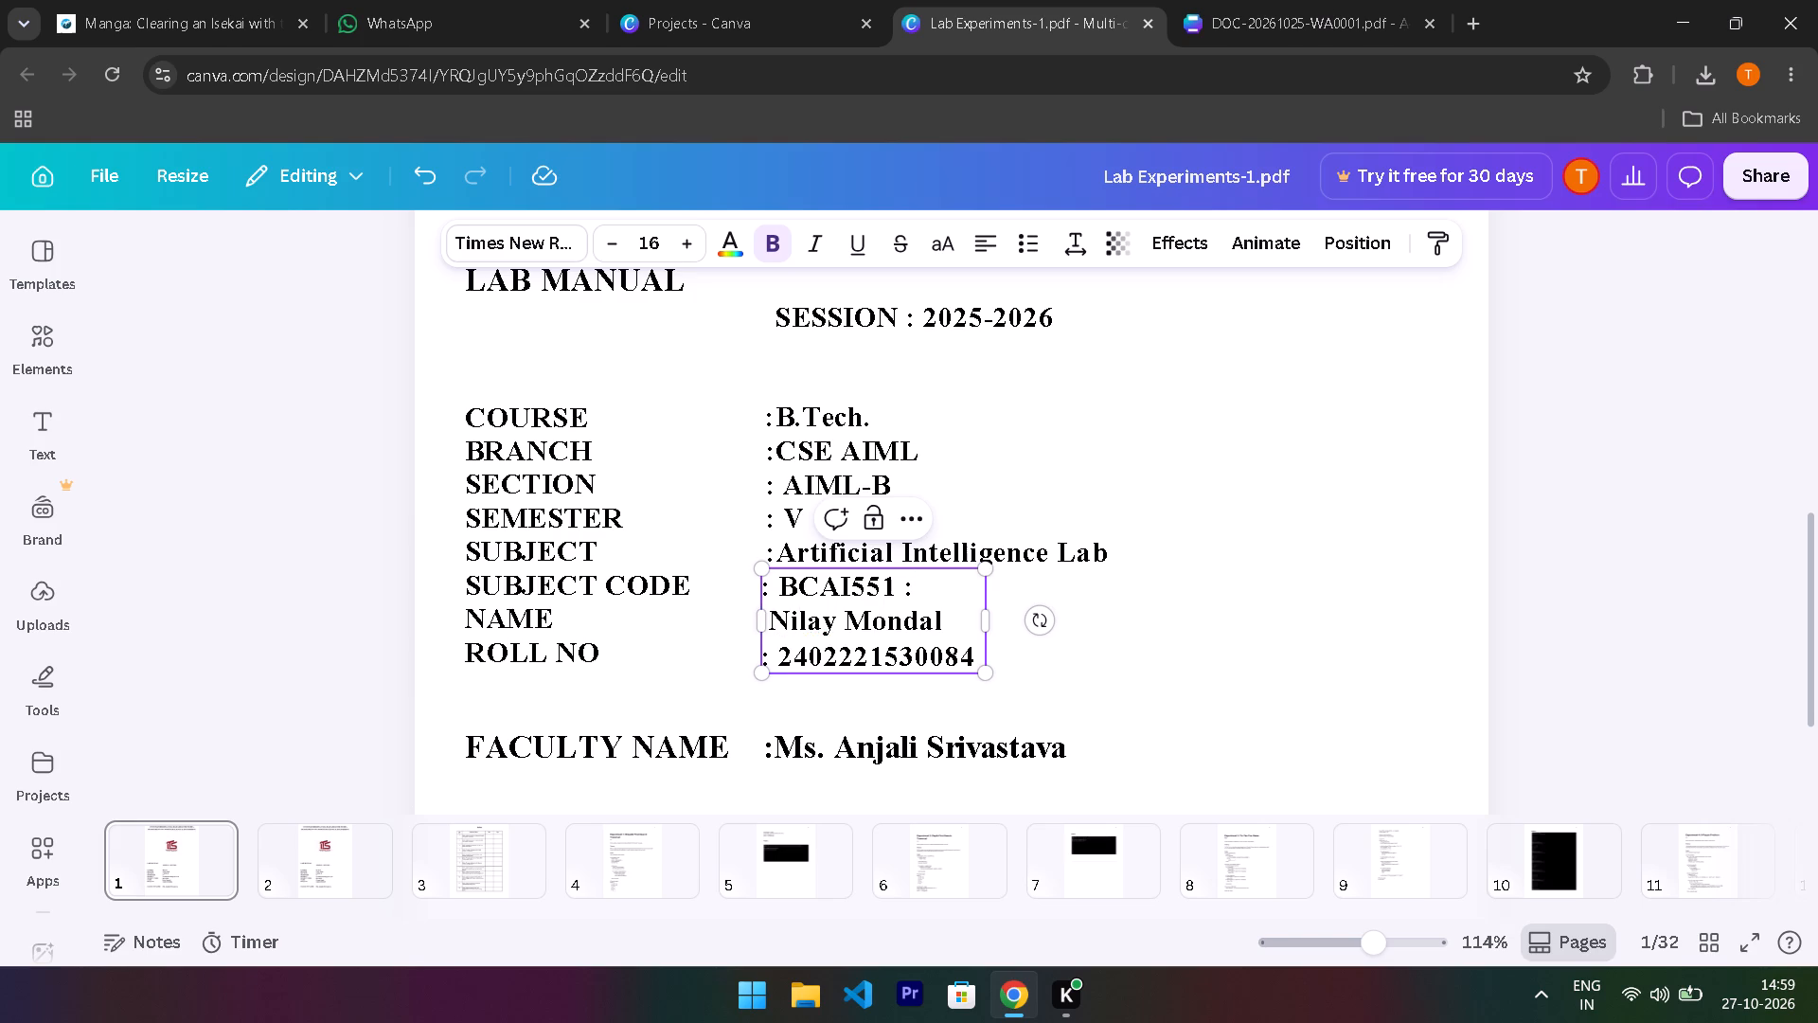
{"action": "left_click", "coordinate": [913, 588]}
{"action": "key", "text": "BackSpace"}
{"action": "left_click", "coordinate": [773, 623]}
{"action": "key", "text": "Left"}
{"action": "key", "text": "shift+colon"}
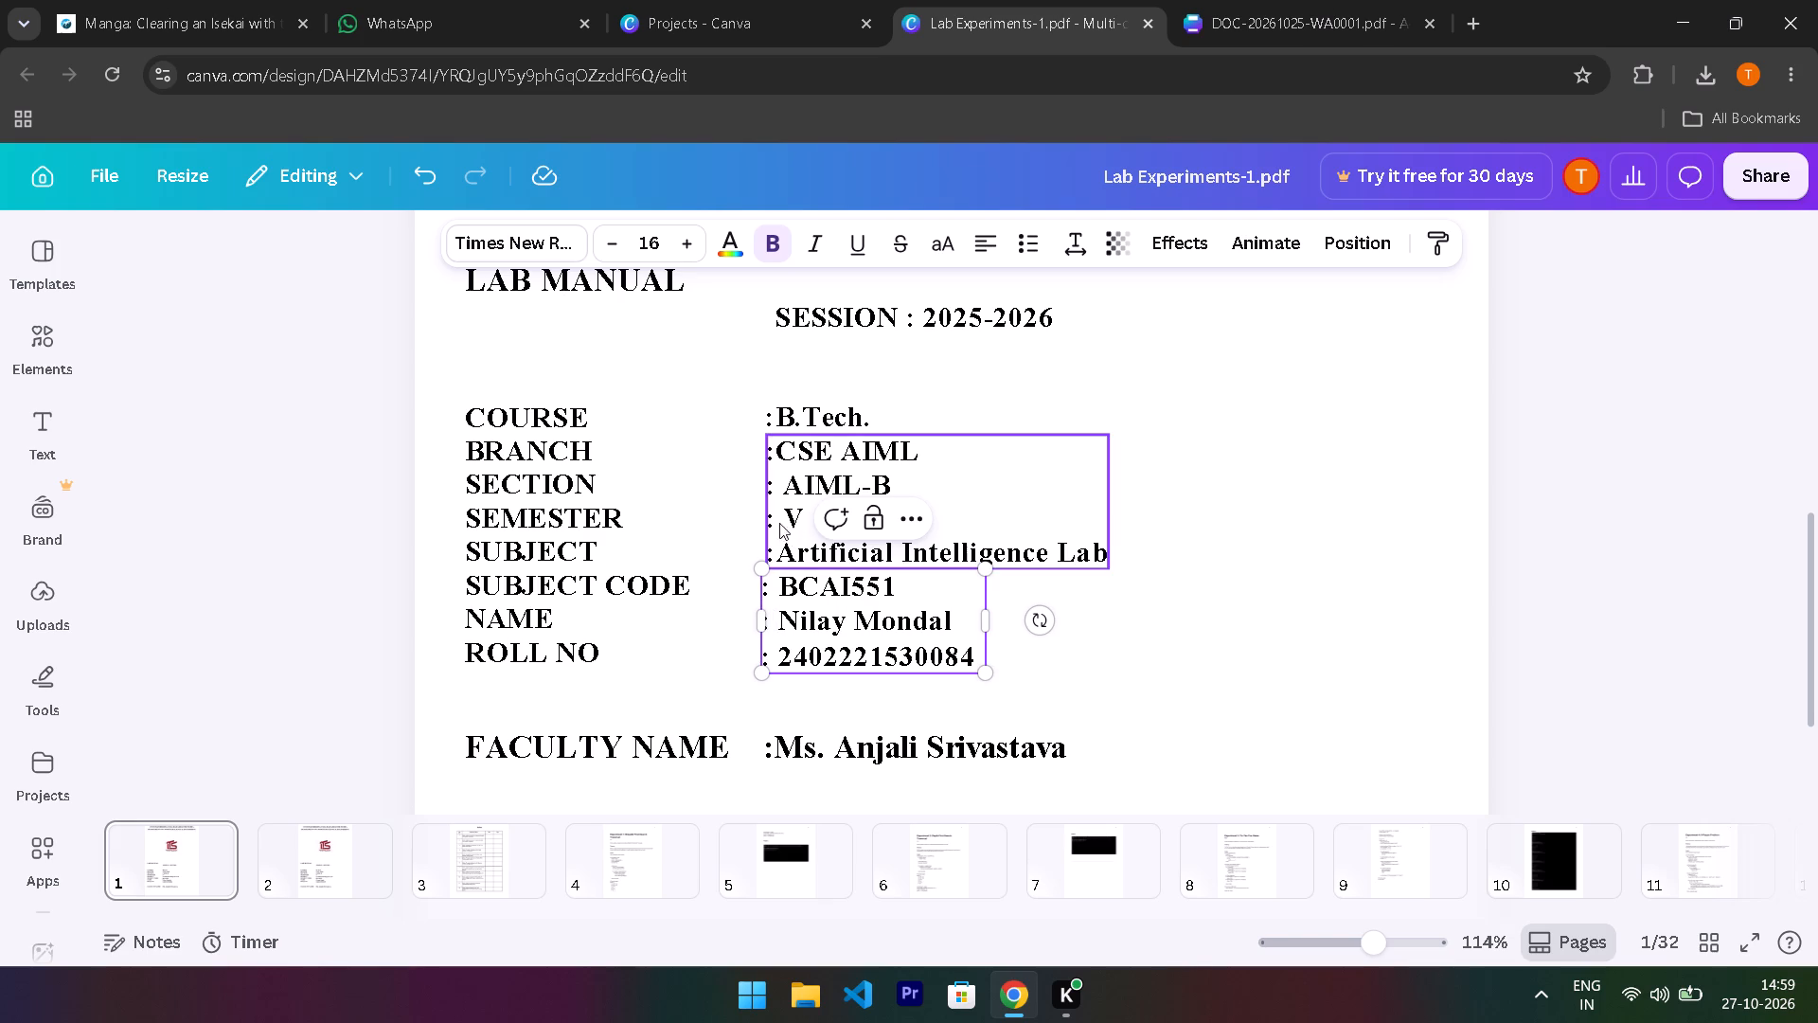
{"action": "left_click", "coordinate": [195, 579]}
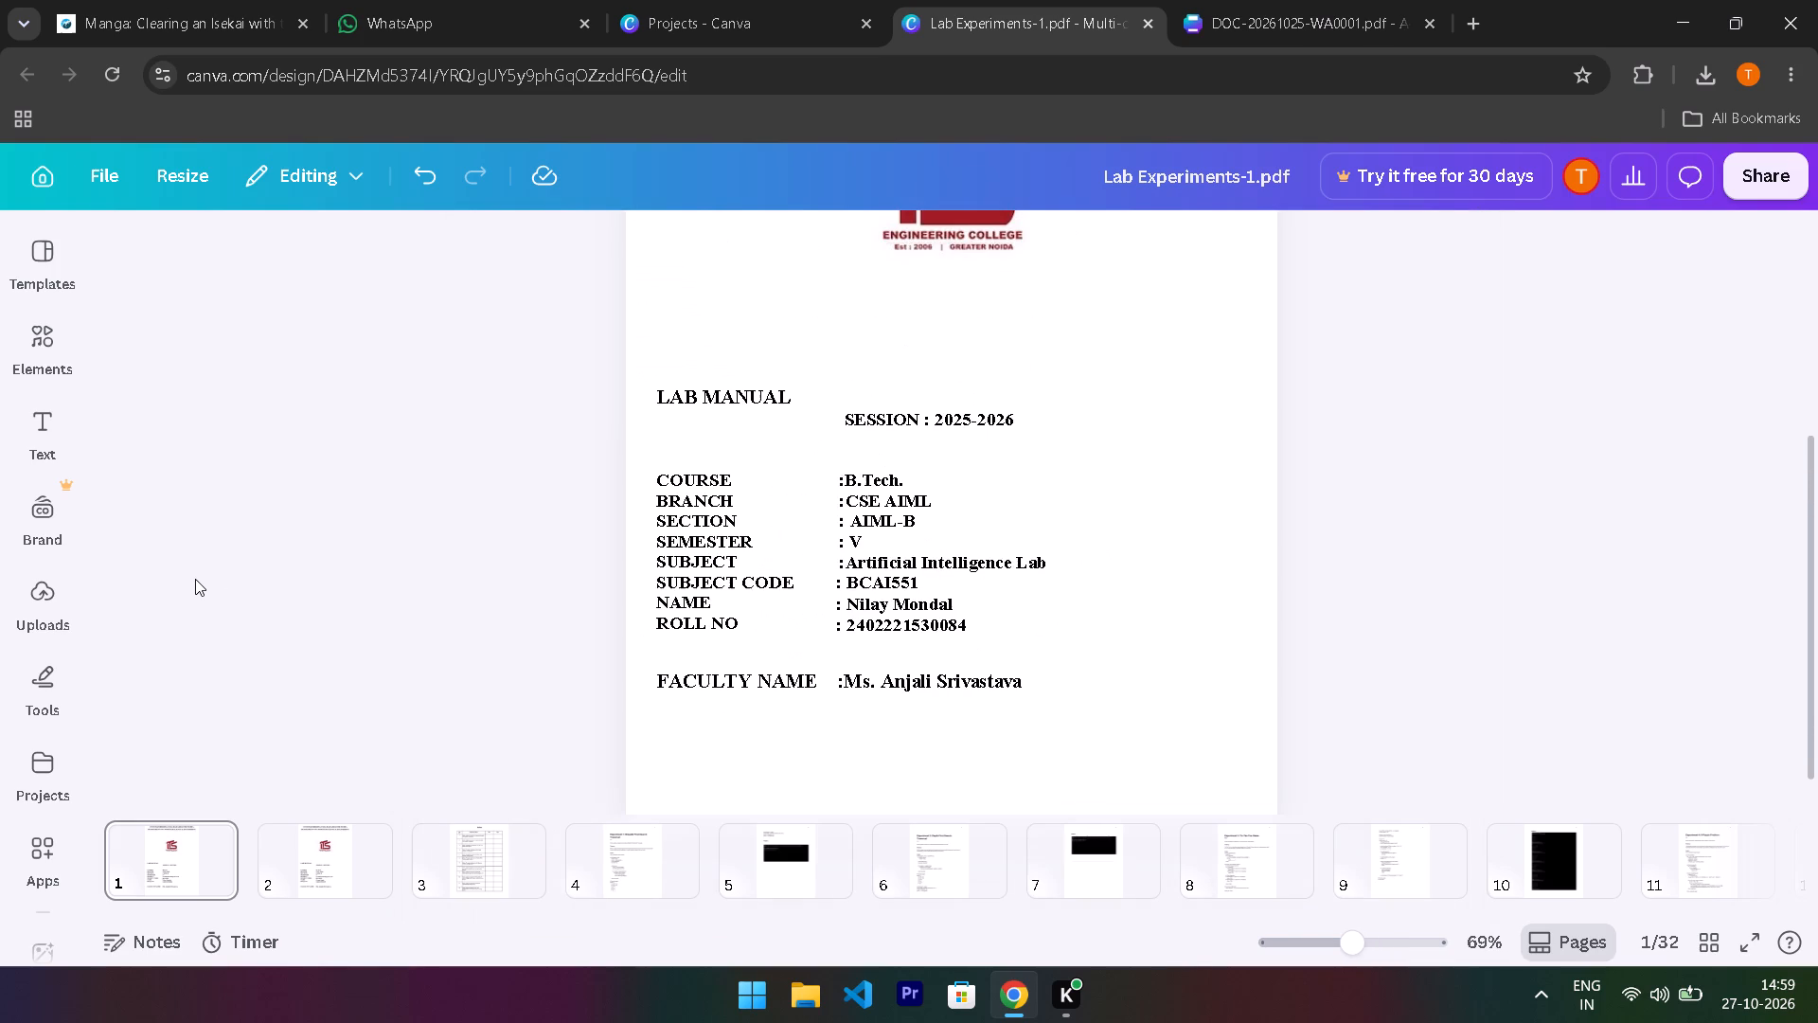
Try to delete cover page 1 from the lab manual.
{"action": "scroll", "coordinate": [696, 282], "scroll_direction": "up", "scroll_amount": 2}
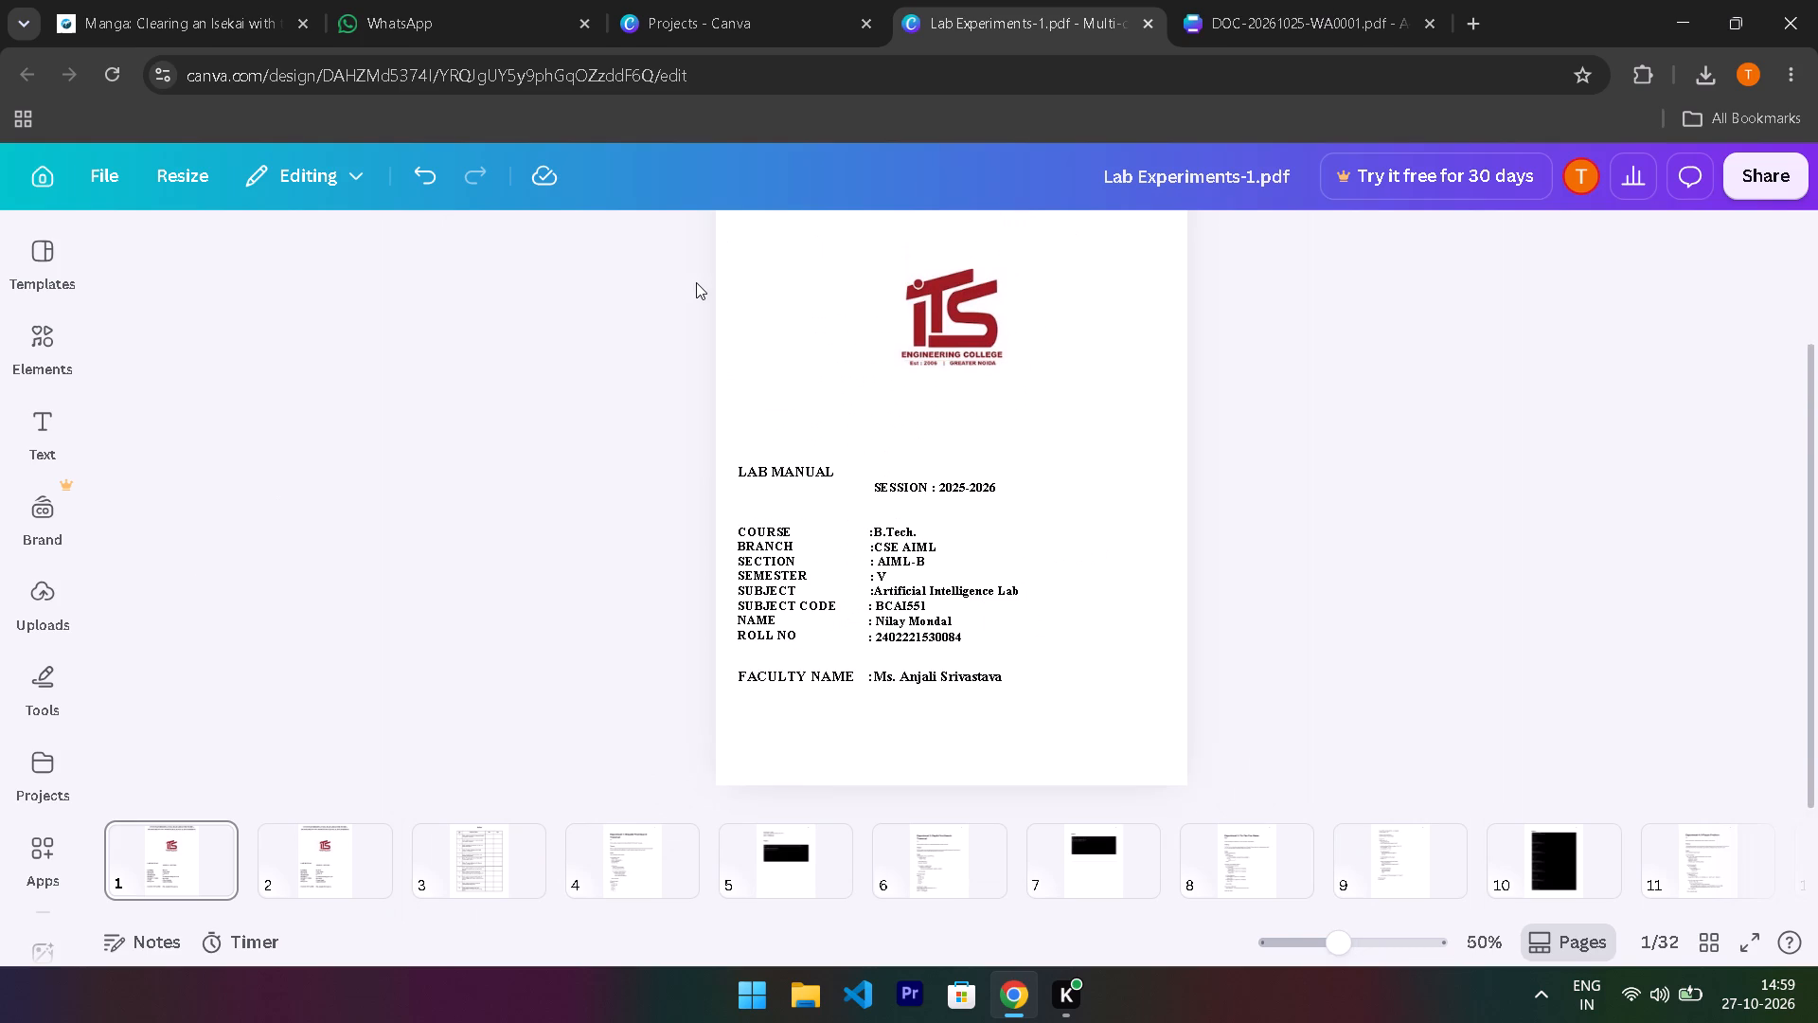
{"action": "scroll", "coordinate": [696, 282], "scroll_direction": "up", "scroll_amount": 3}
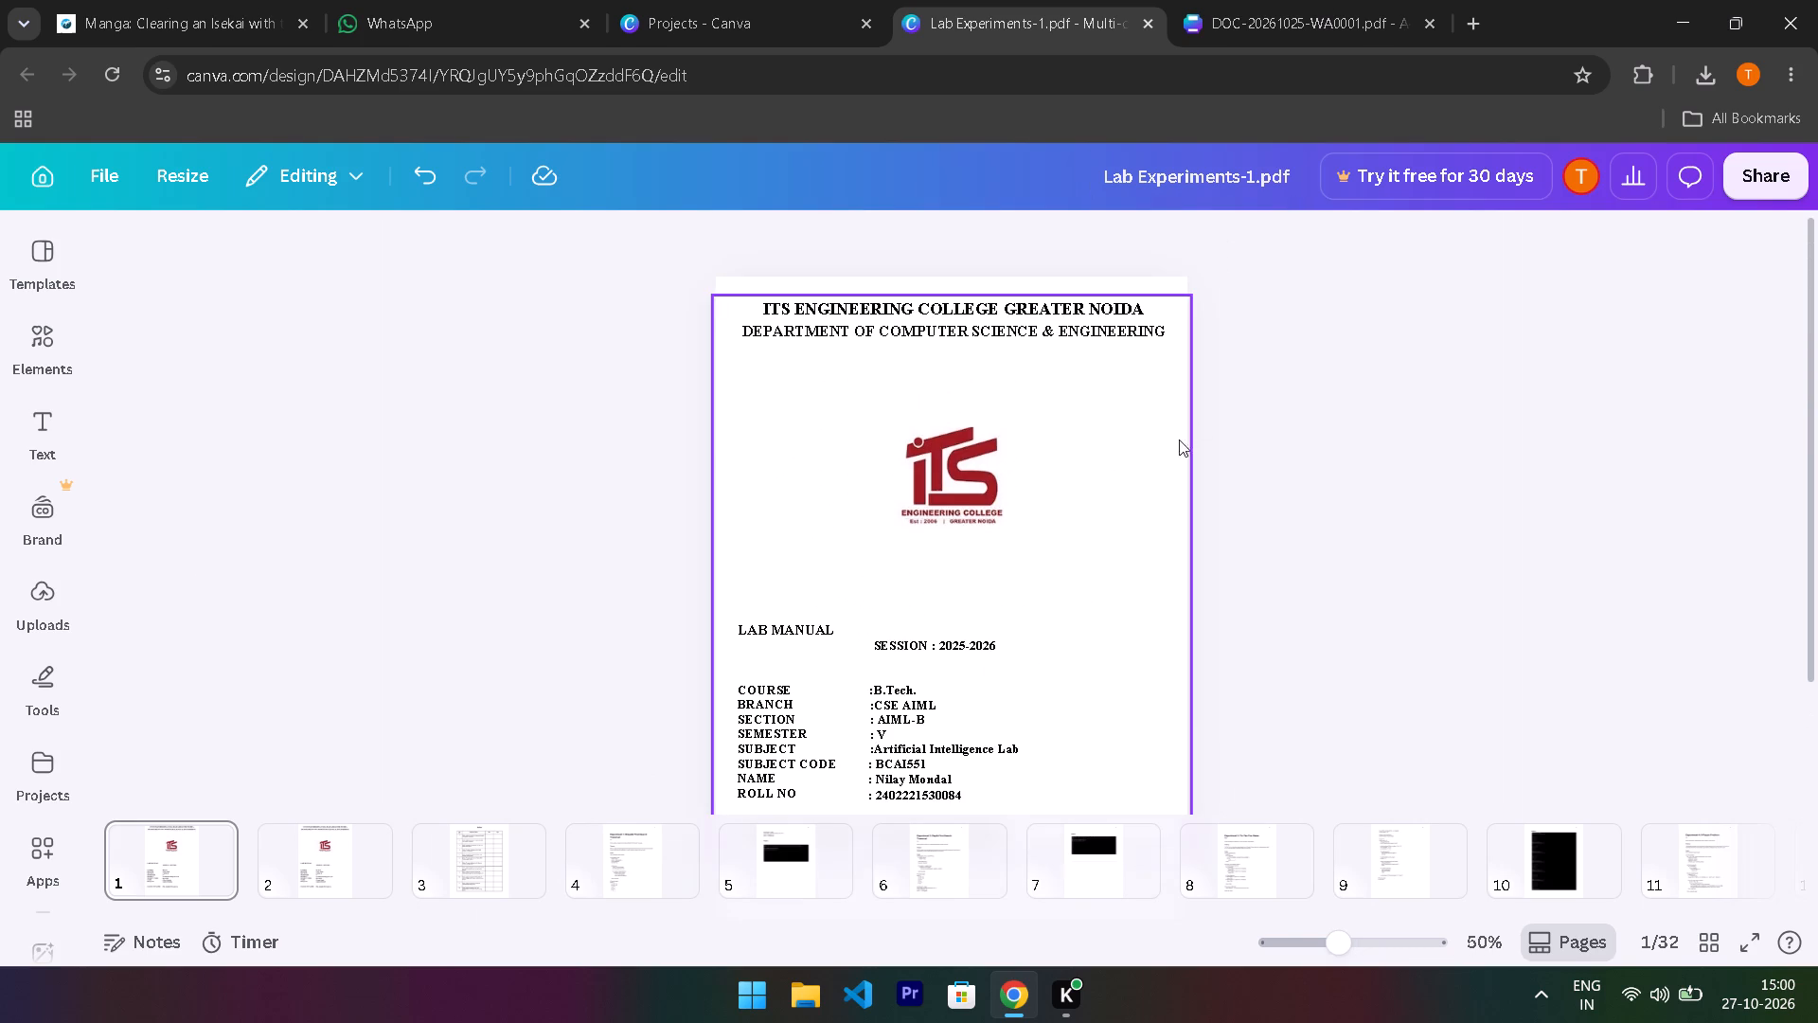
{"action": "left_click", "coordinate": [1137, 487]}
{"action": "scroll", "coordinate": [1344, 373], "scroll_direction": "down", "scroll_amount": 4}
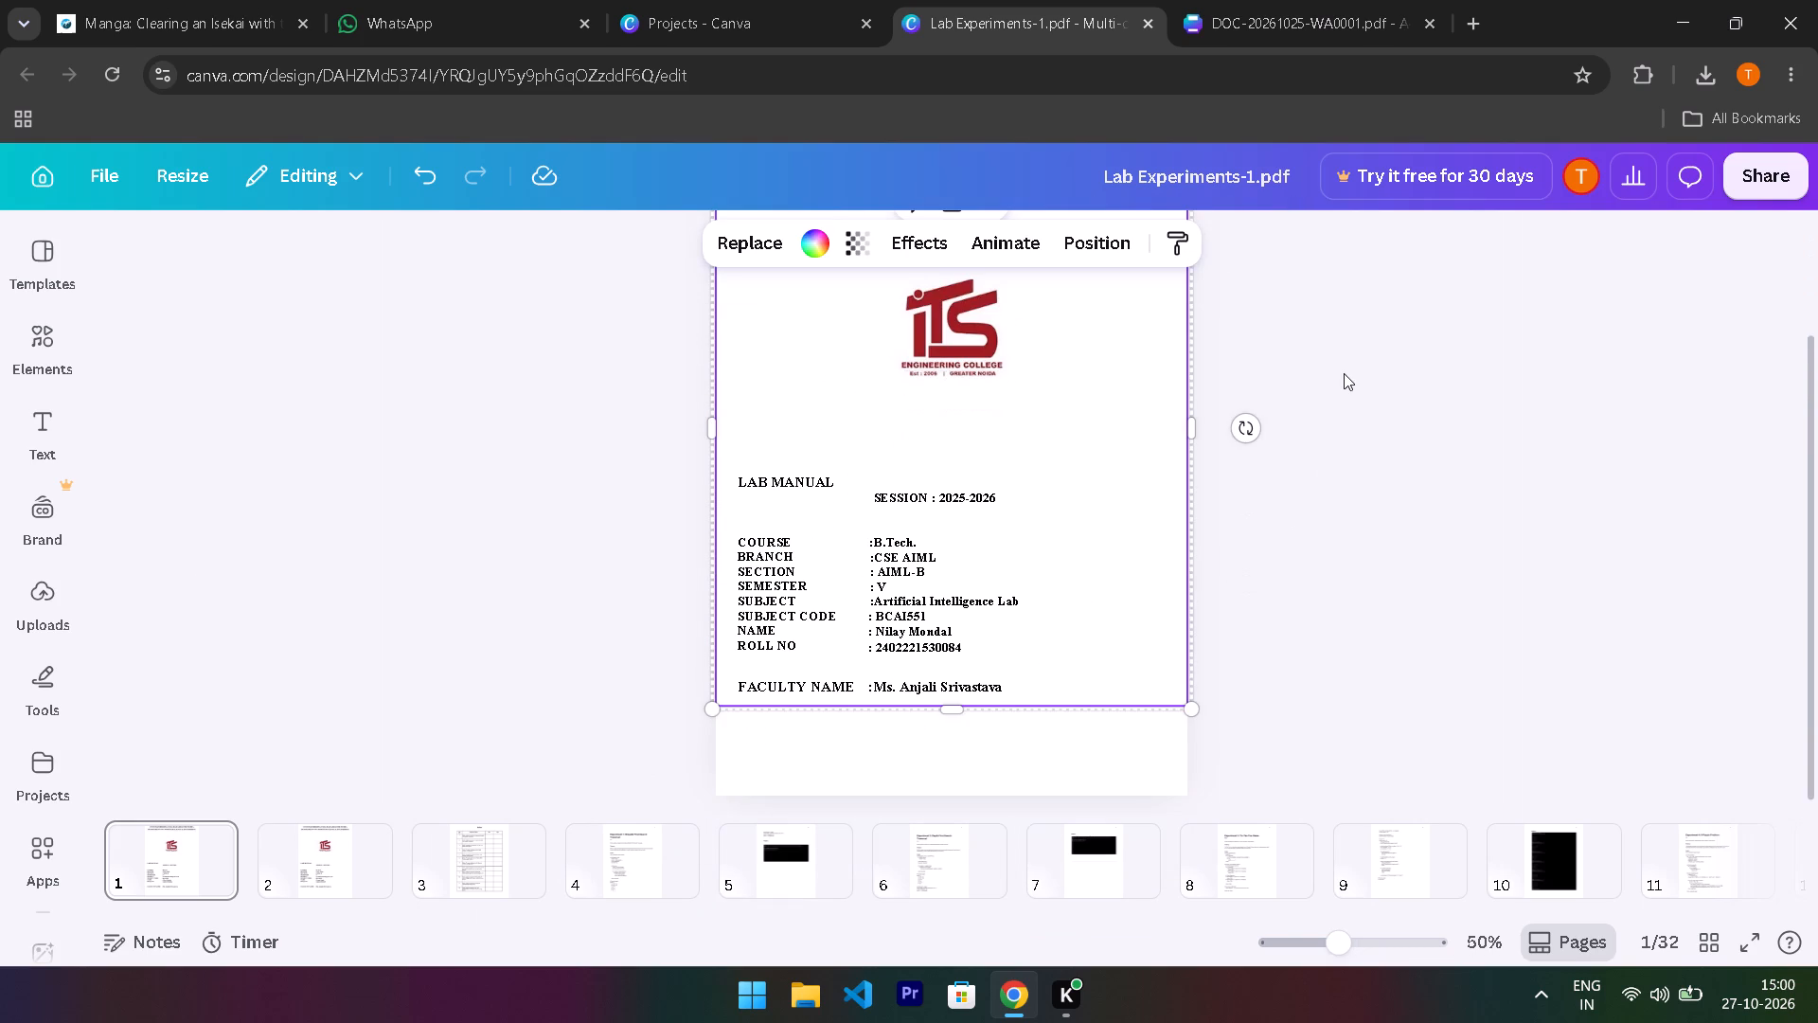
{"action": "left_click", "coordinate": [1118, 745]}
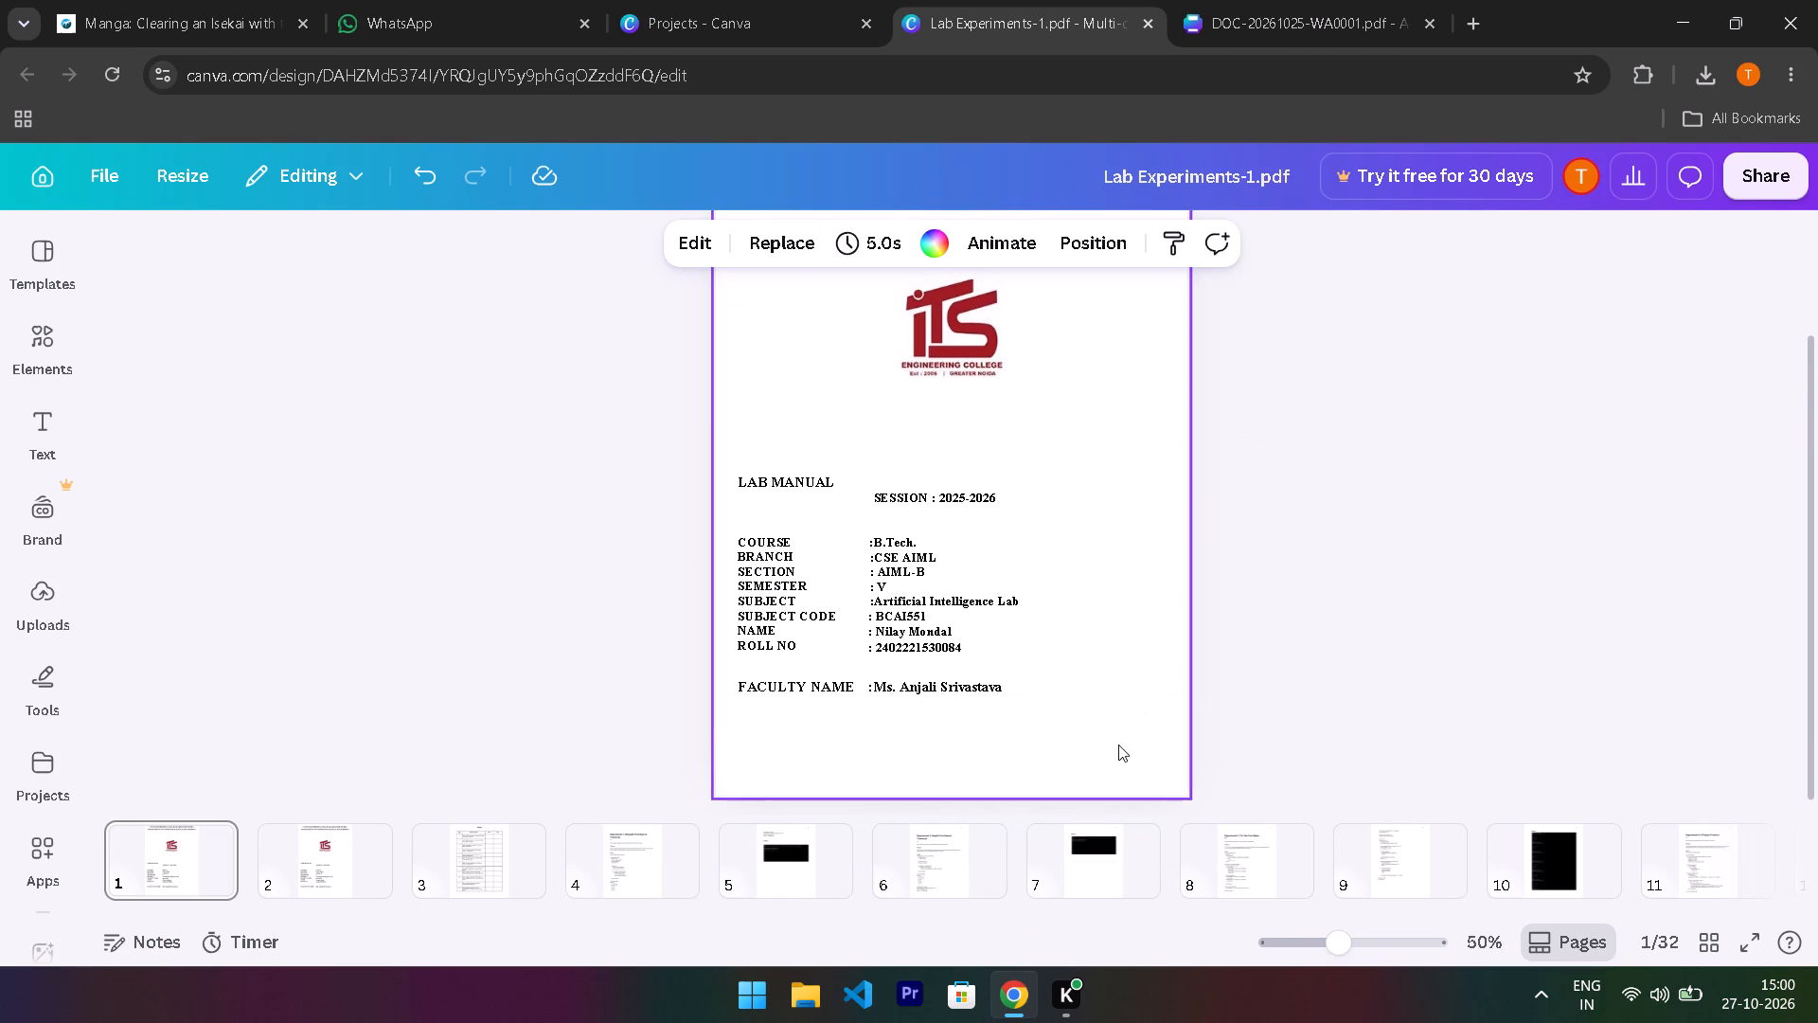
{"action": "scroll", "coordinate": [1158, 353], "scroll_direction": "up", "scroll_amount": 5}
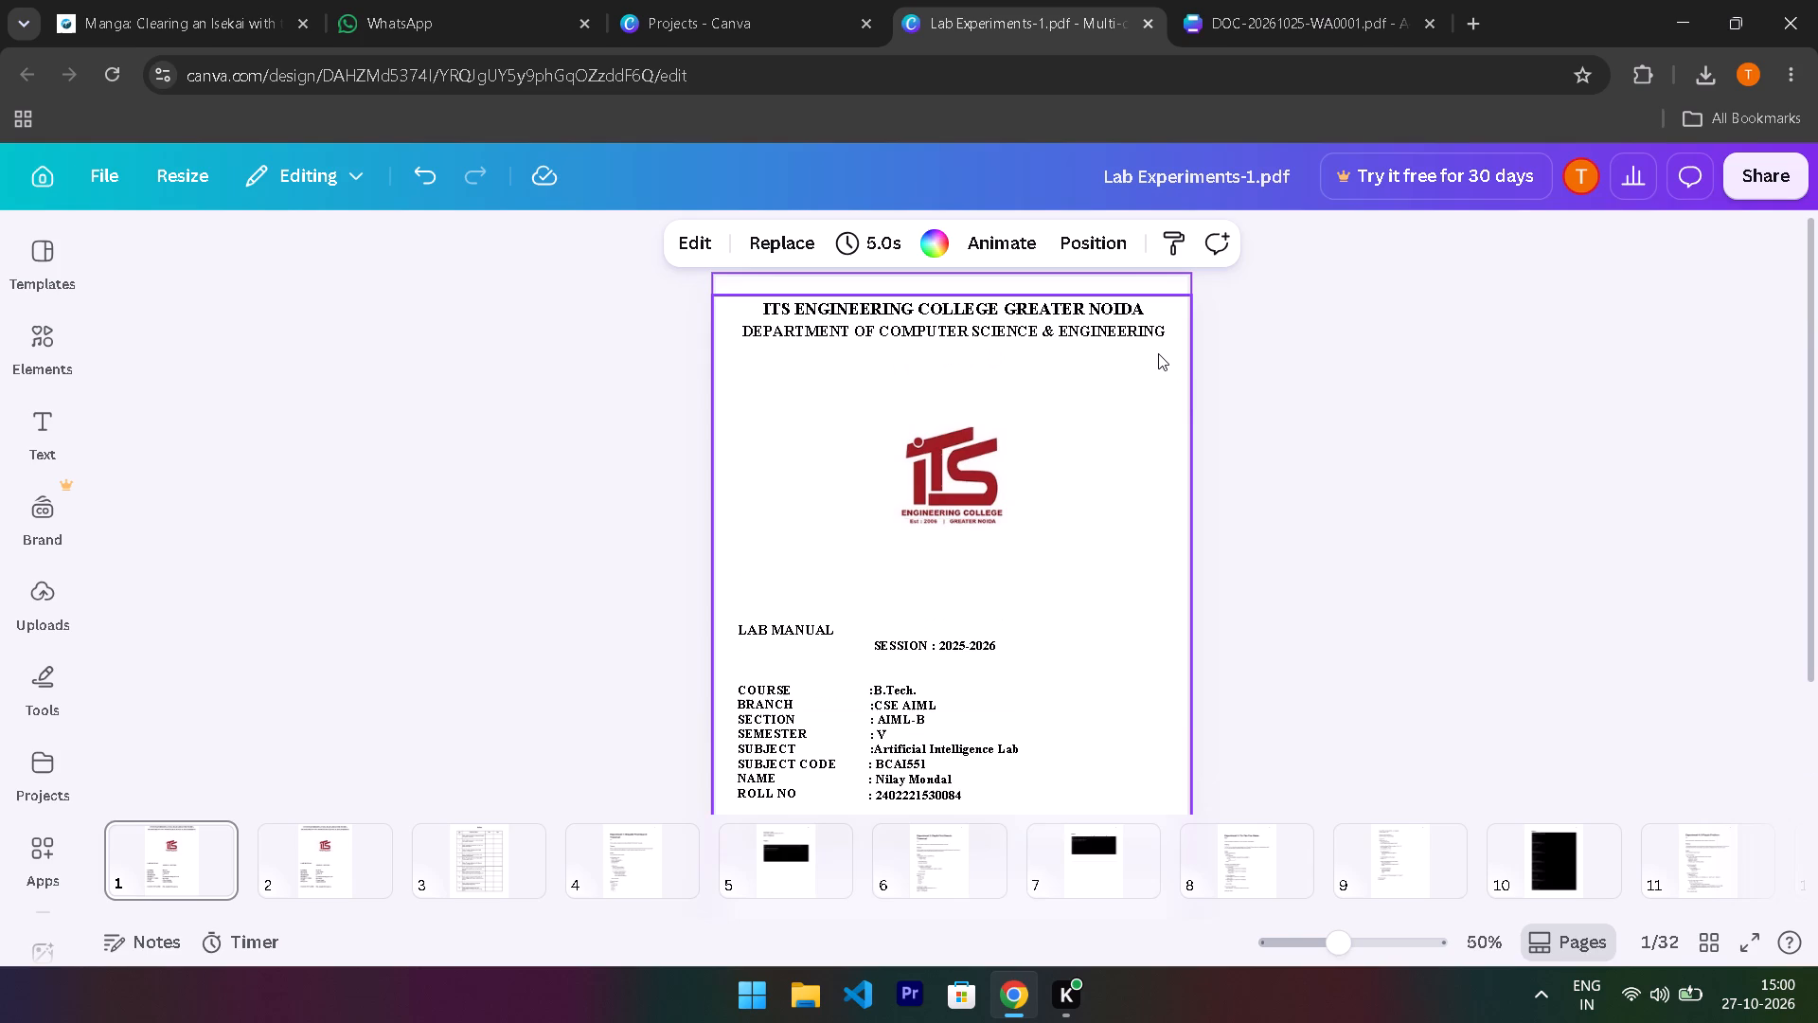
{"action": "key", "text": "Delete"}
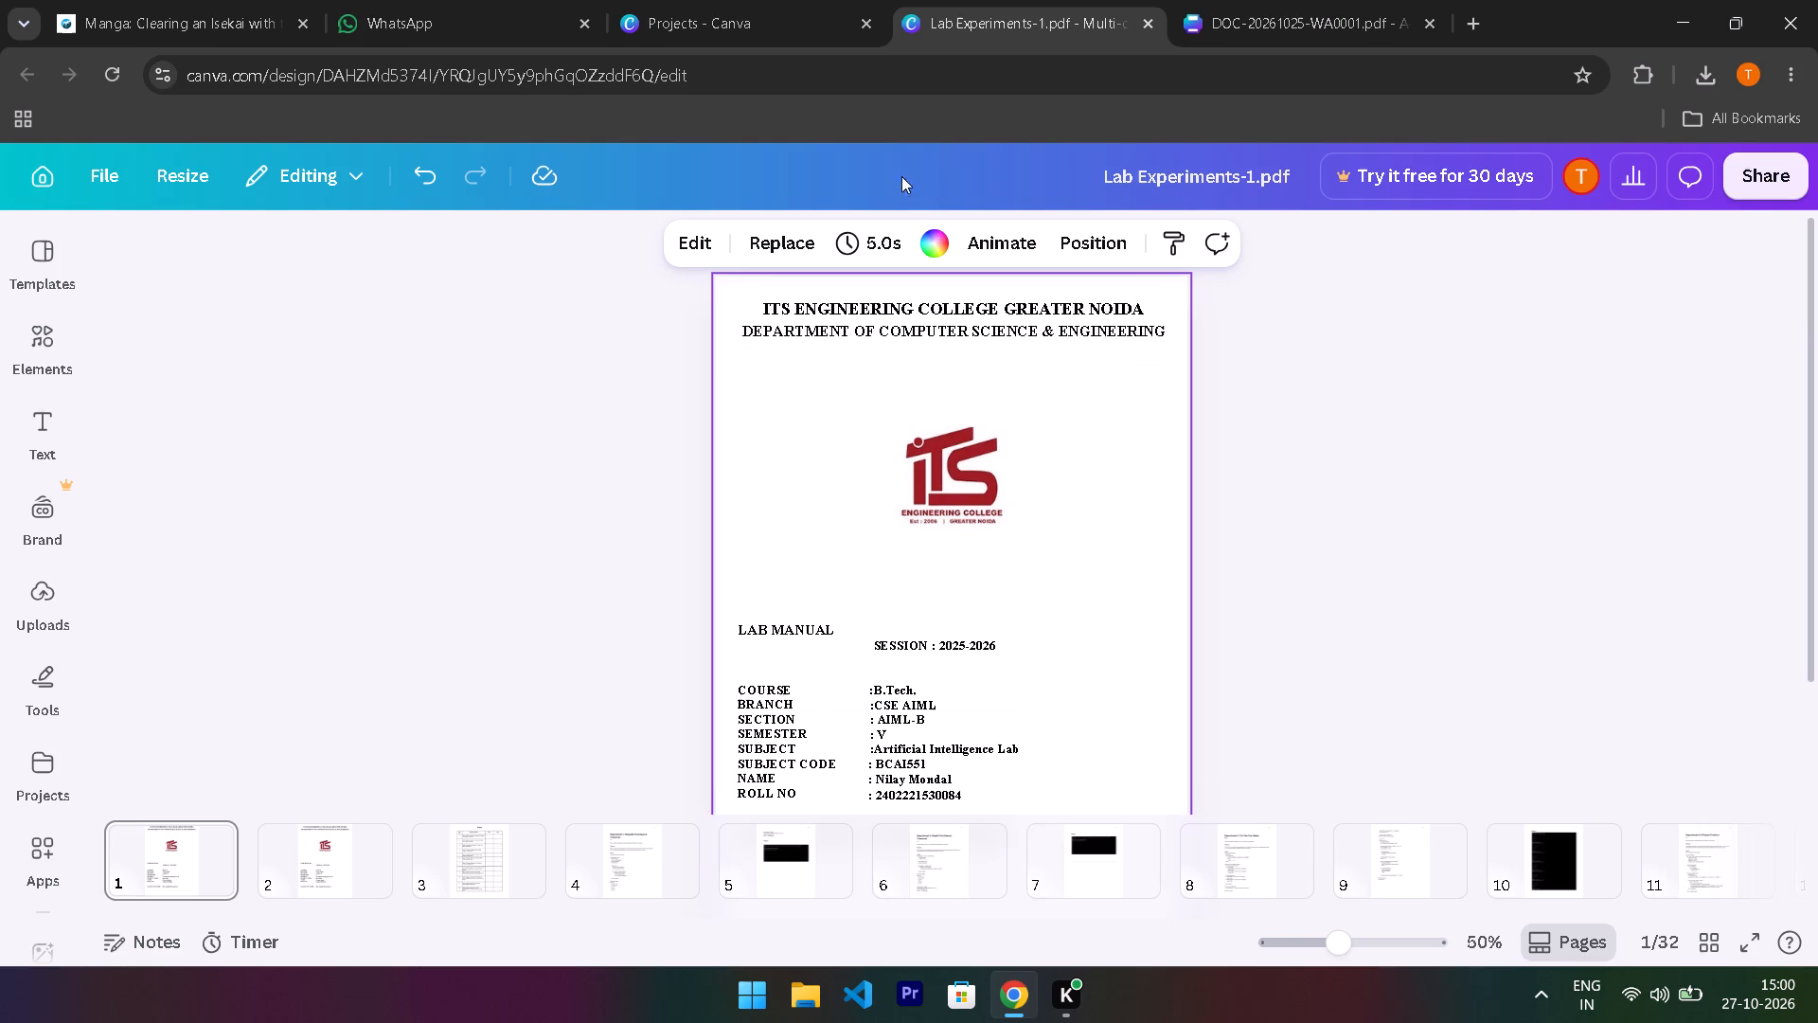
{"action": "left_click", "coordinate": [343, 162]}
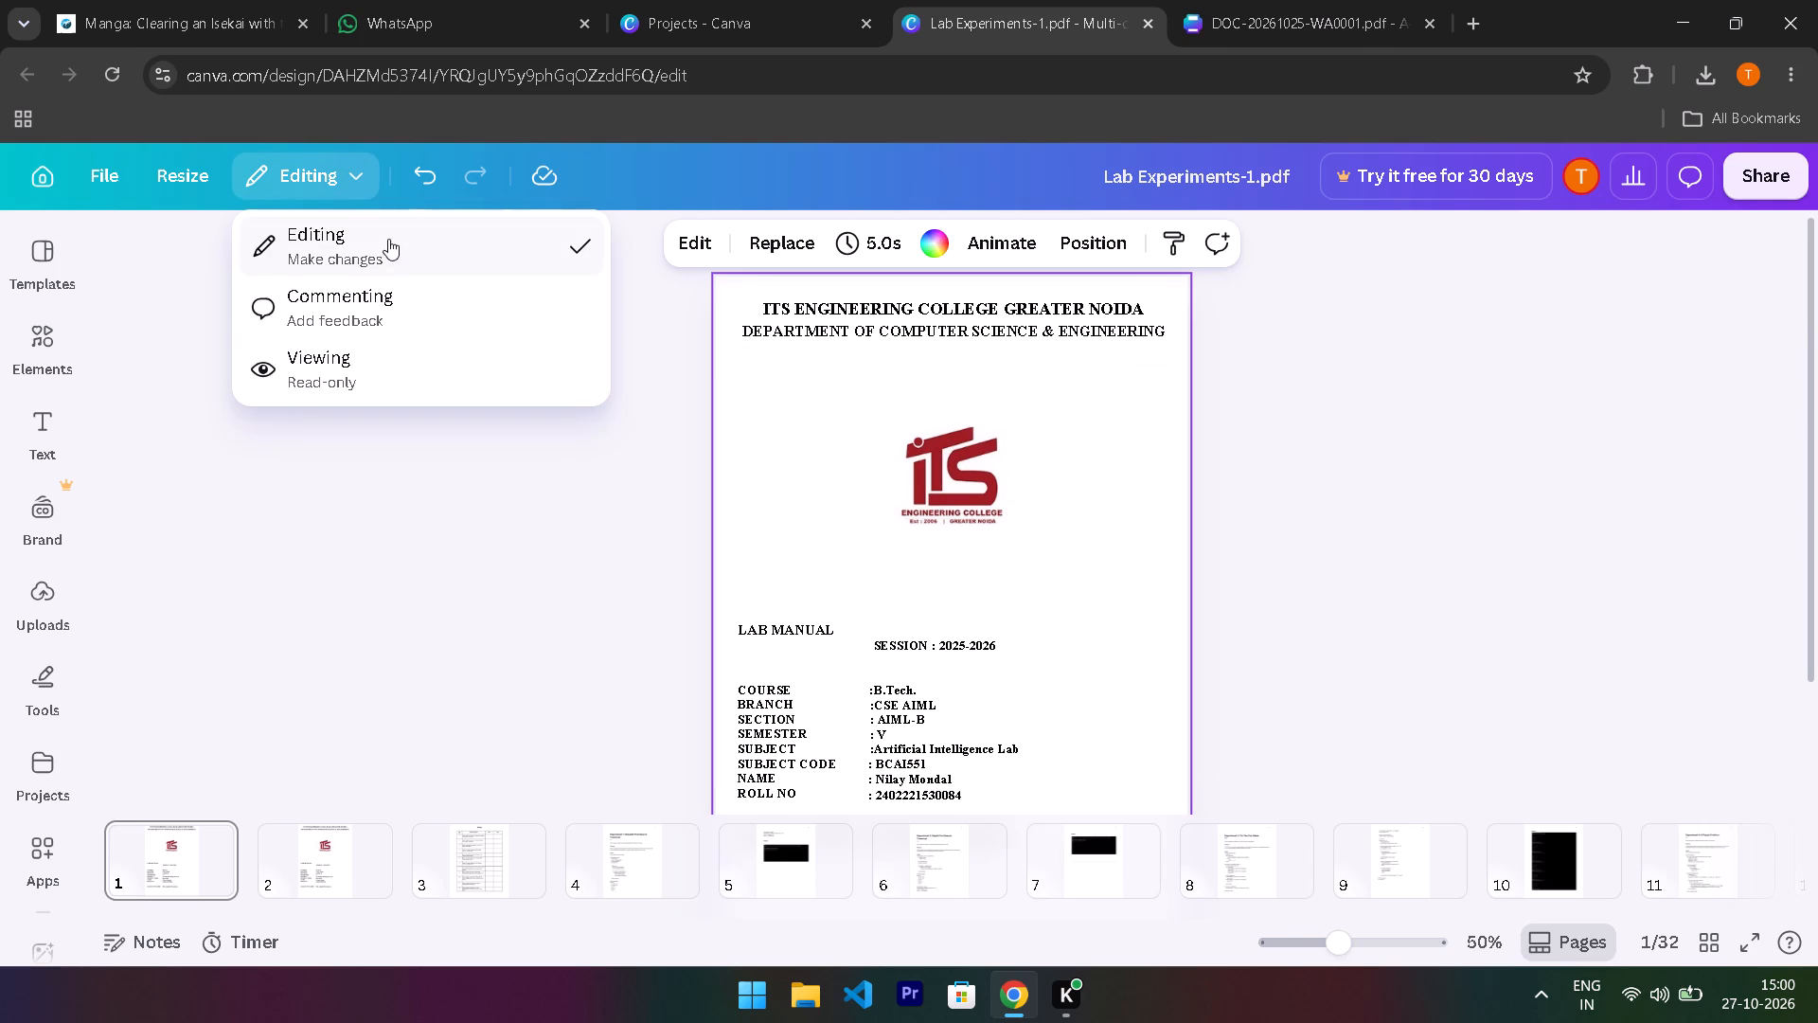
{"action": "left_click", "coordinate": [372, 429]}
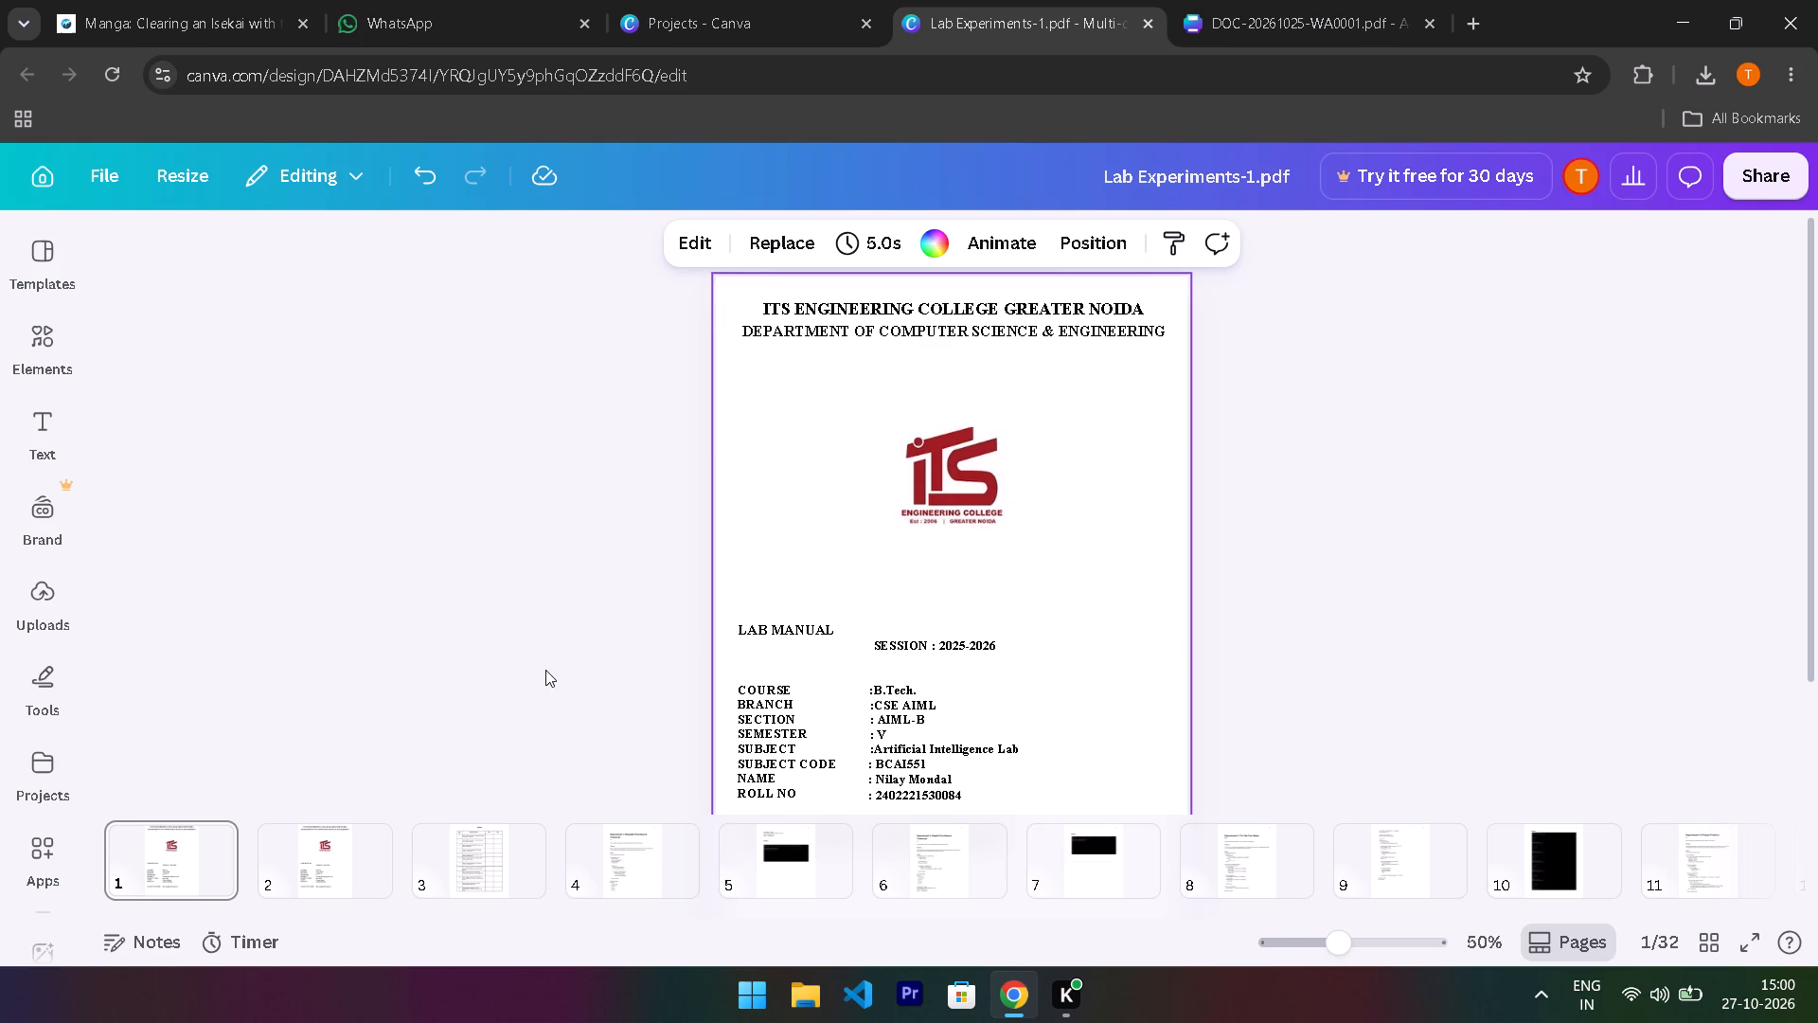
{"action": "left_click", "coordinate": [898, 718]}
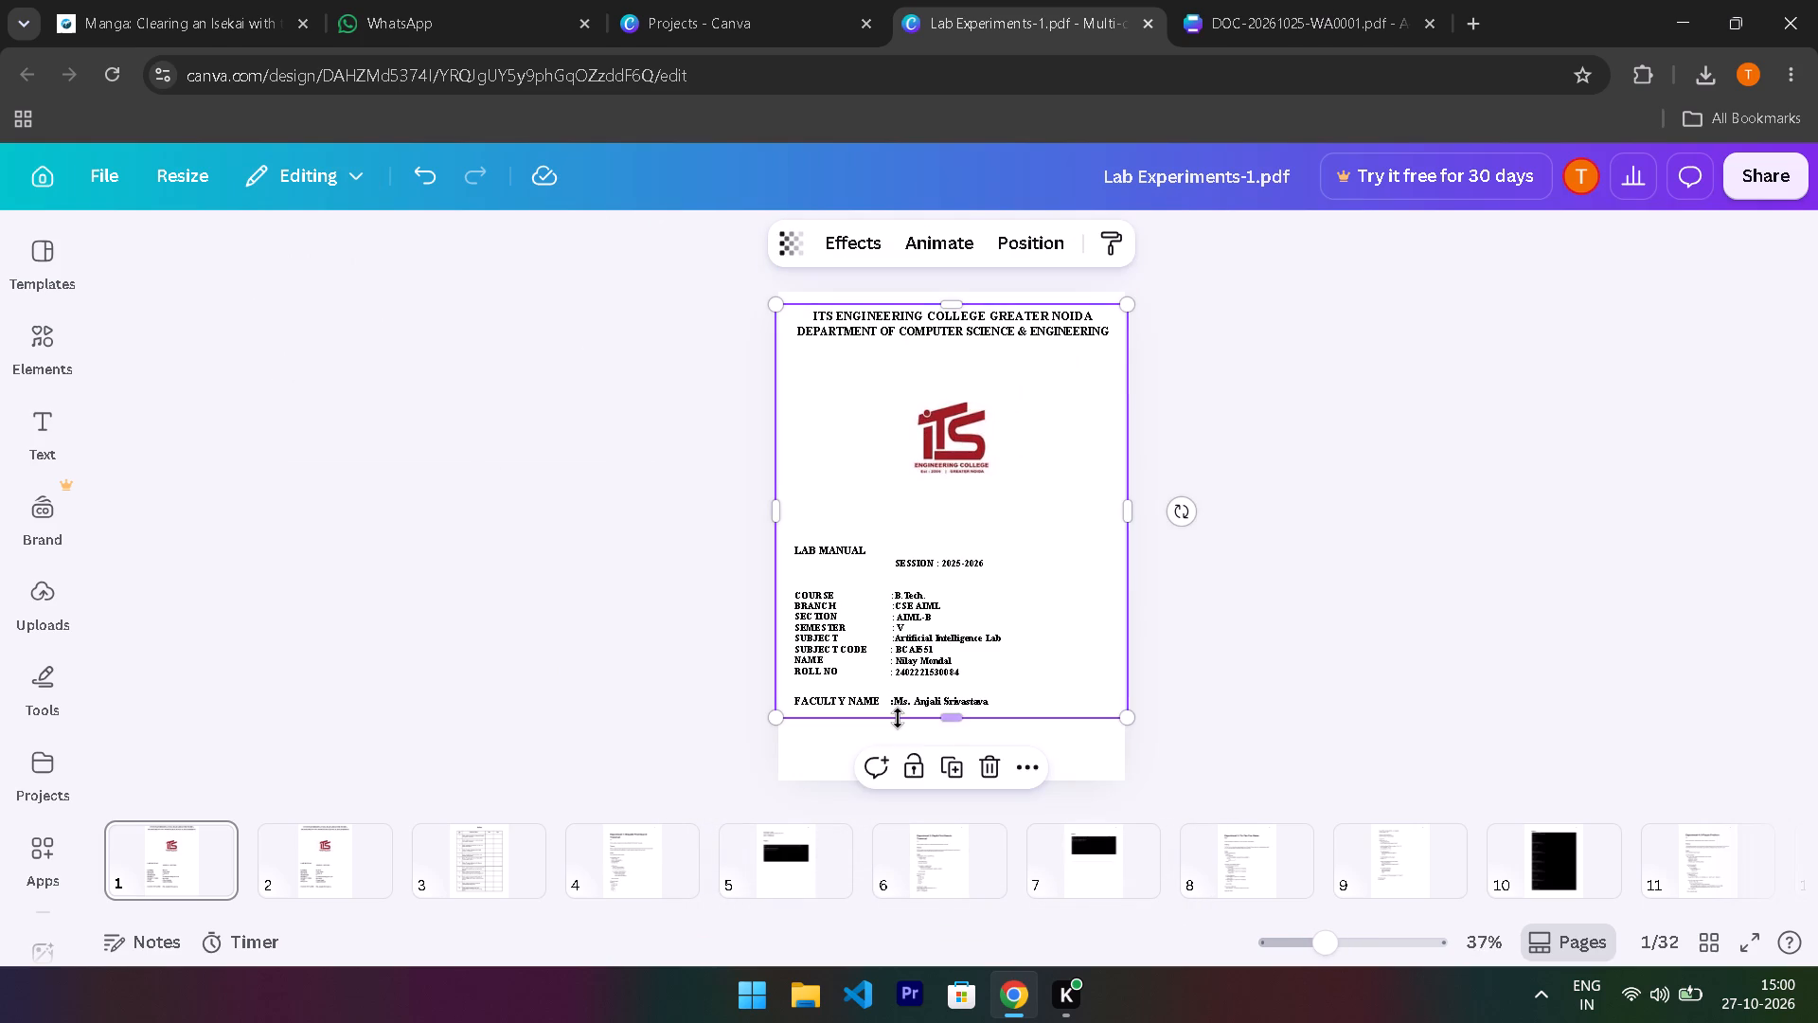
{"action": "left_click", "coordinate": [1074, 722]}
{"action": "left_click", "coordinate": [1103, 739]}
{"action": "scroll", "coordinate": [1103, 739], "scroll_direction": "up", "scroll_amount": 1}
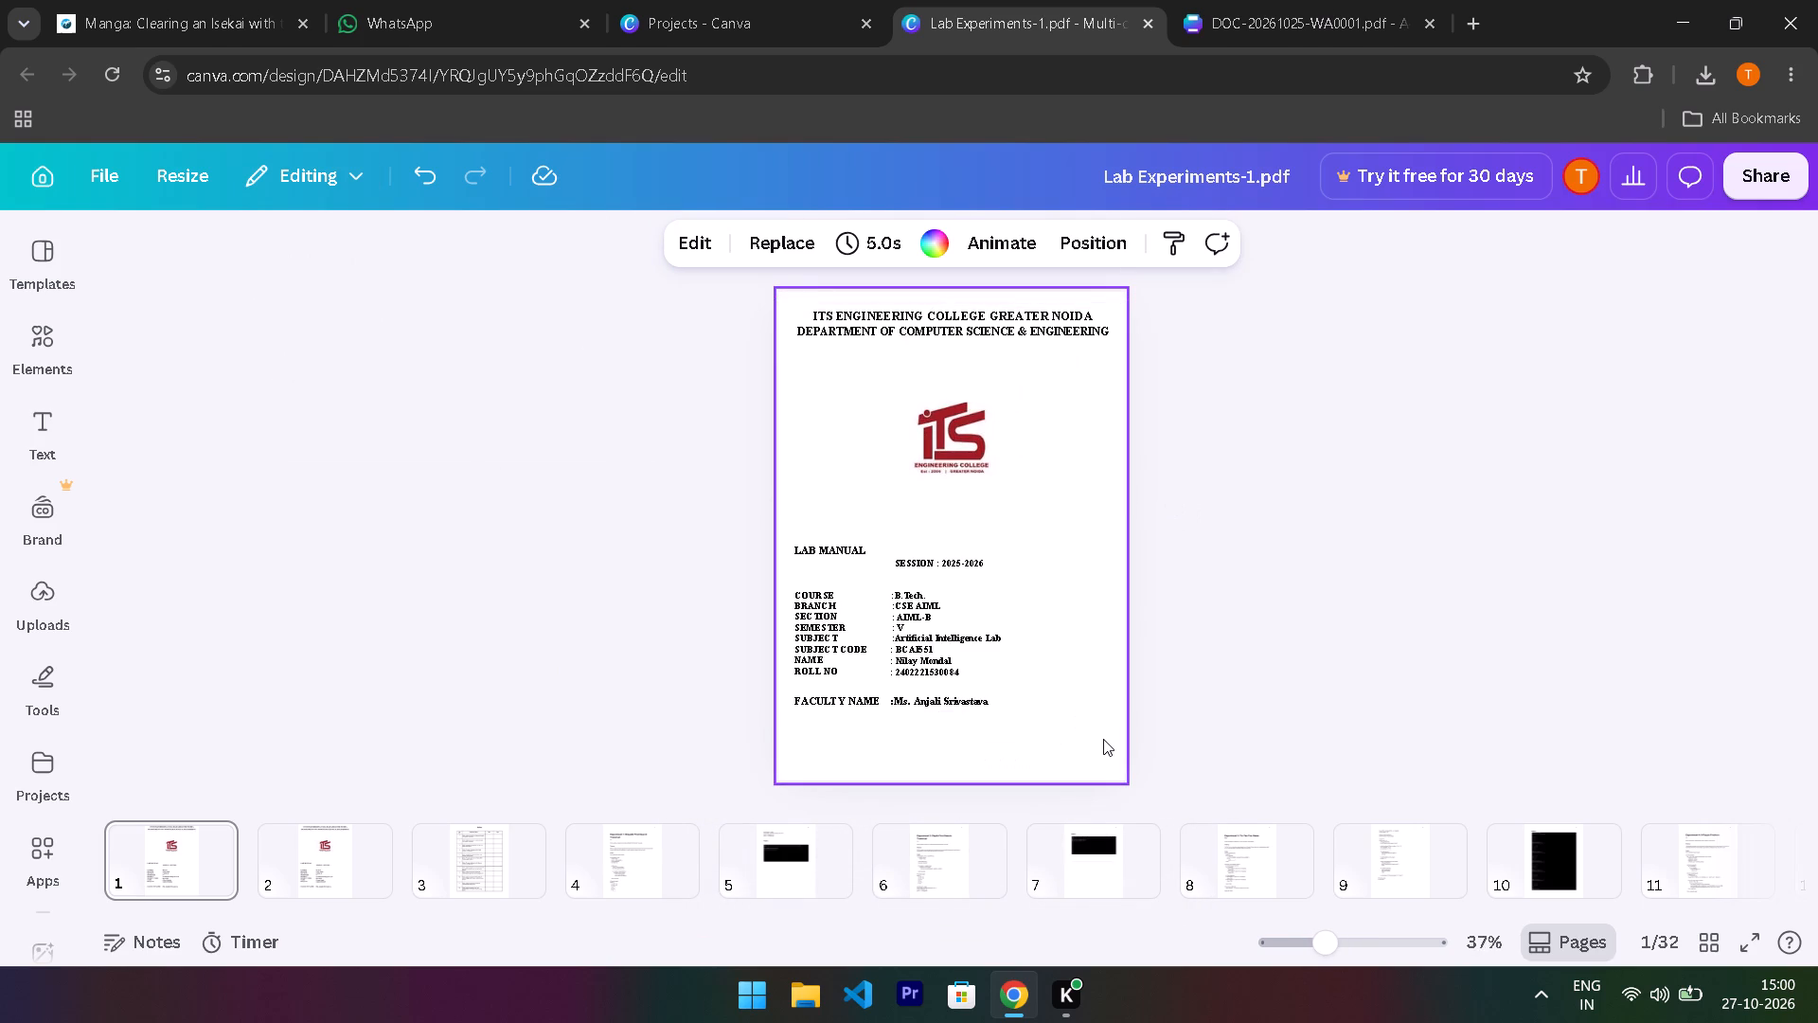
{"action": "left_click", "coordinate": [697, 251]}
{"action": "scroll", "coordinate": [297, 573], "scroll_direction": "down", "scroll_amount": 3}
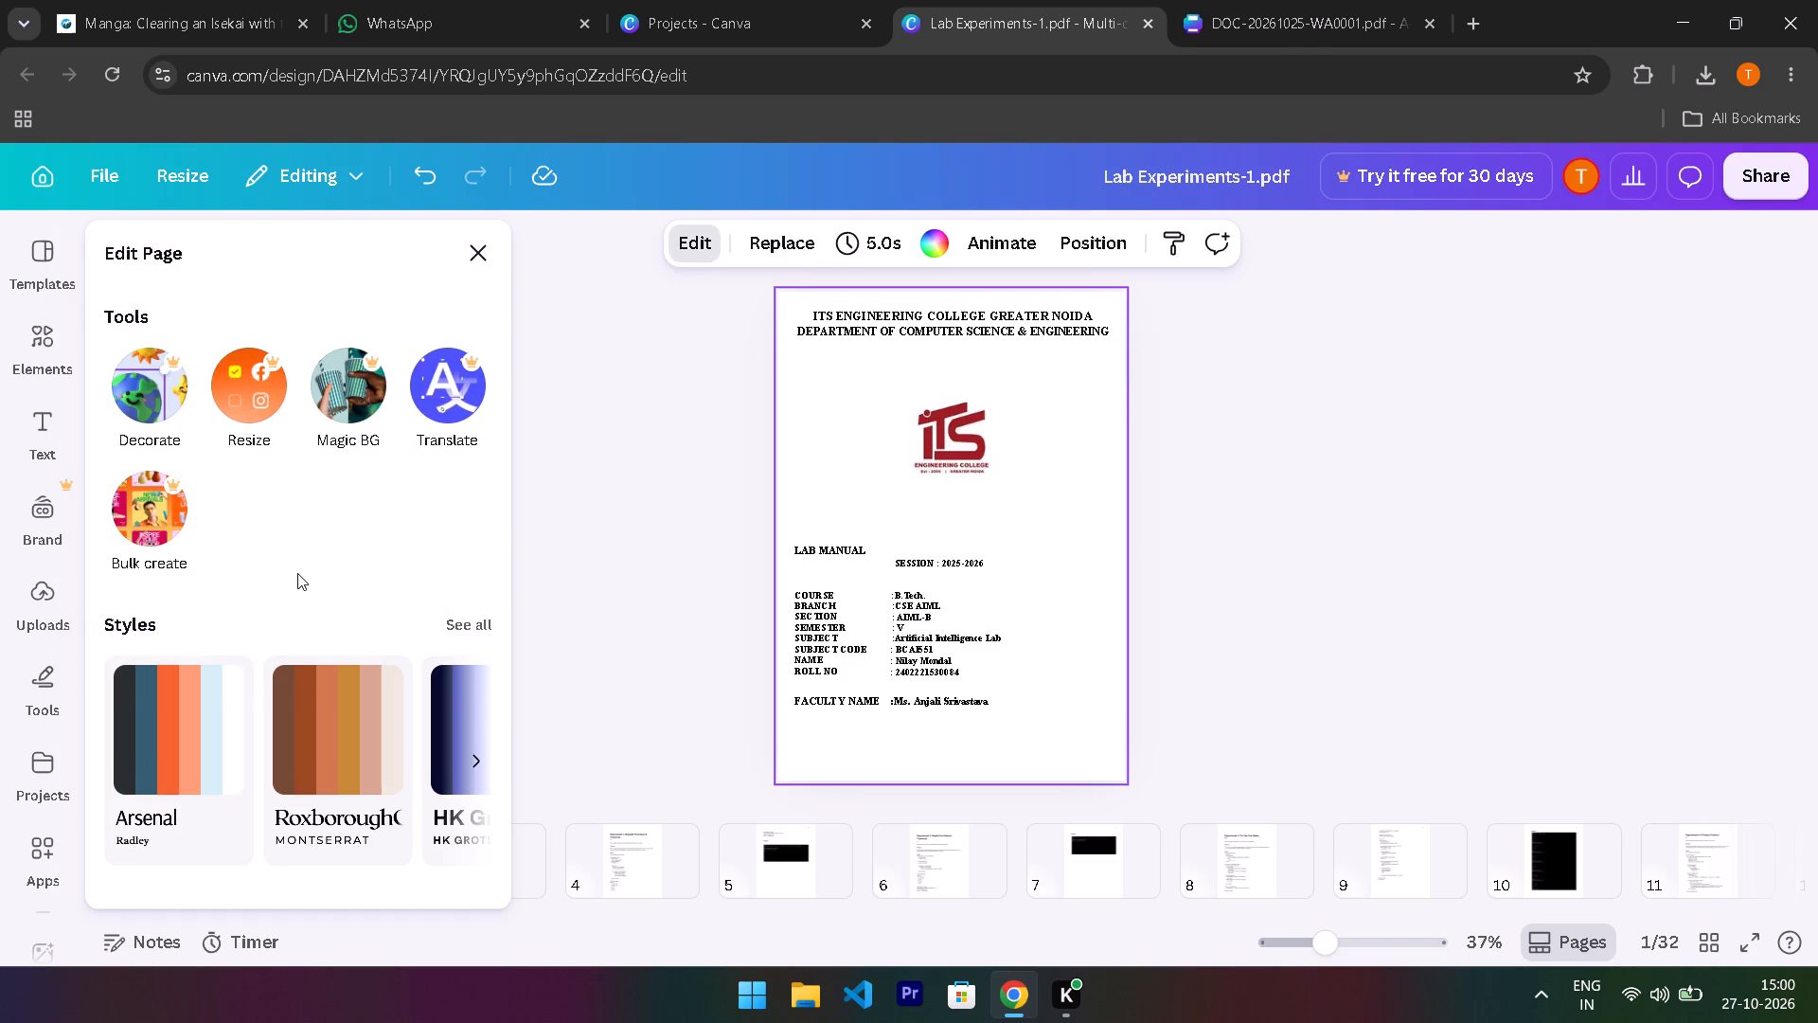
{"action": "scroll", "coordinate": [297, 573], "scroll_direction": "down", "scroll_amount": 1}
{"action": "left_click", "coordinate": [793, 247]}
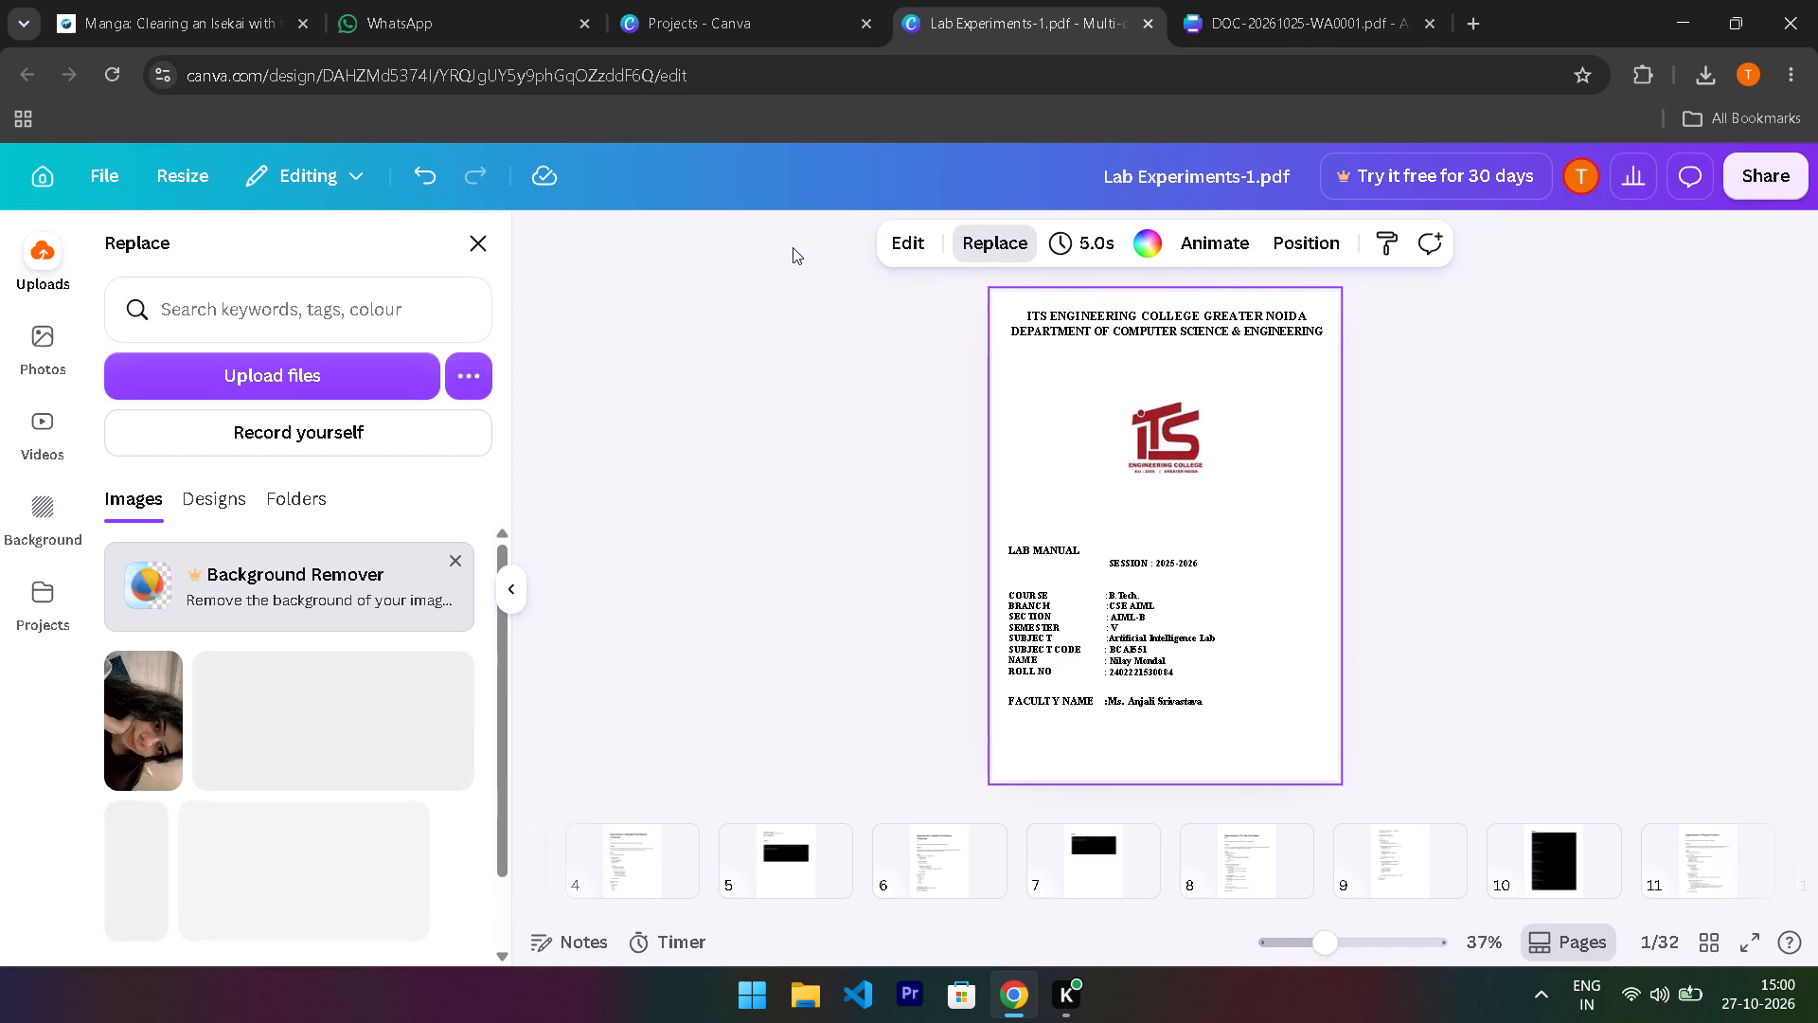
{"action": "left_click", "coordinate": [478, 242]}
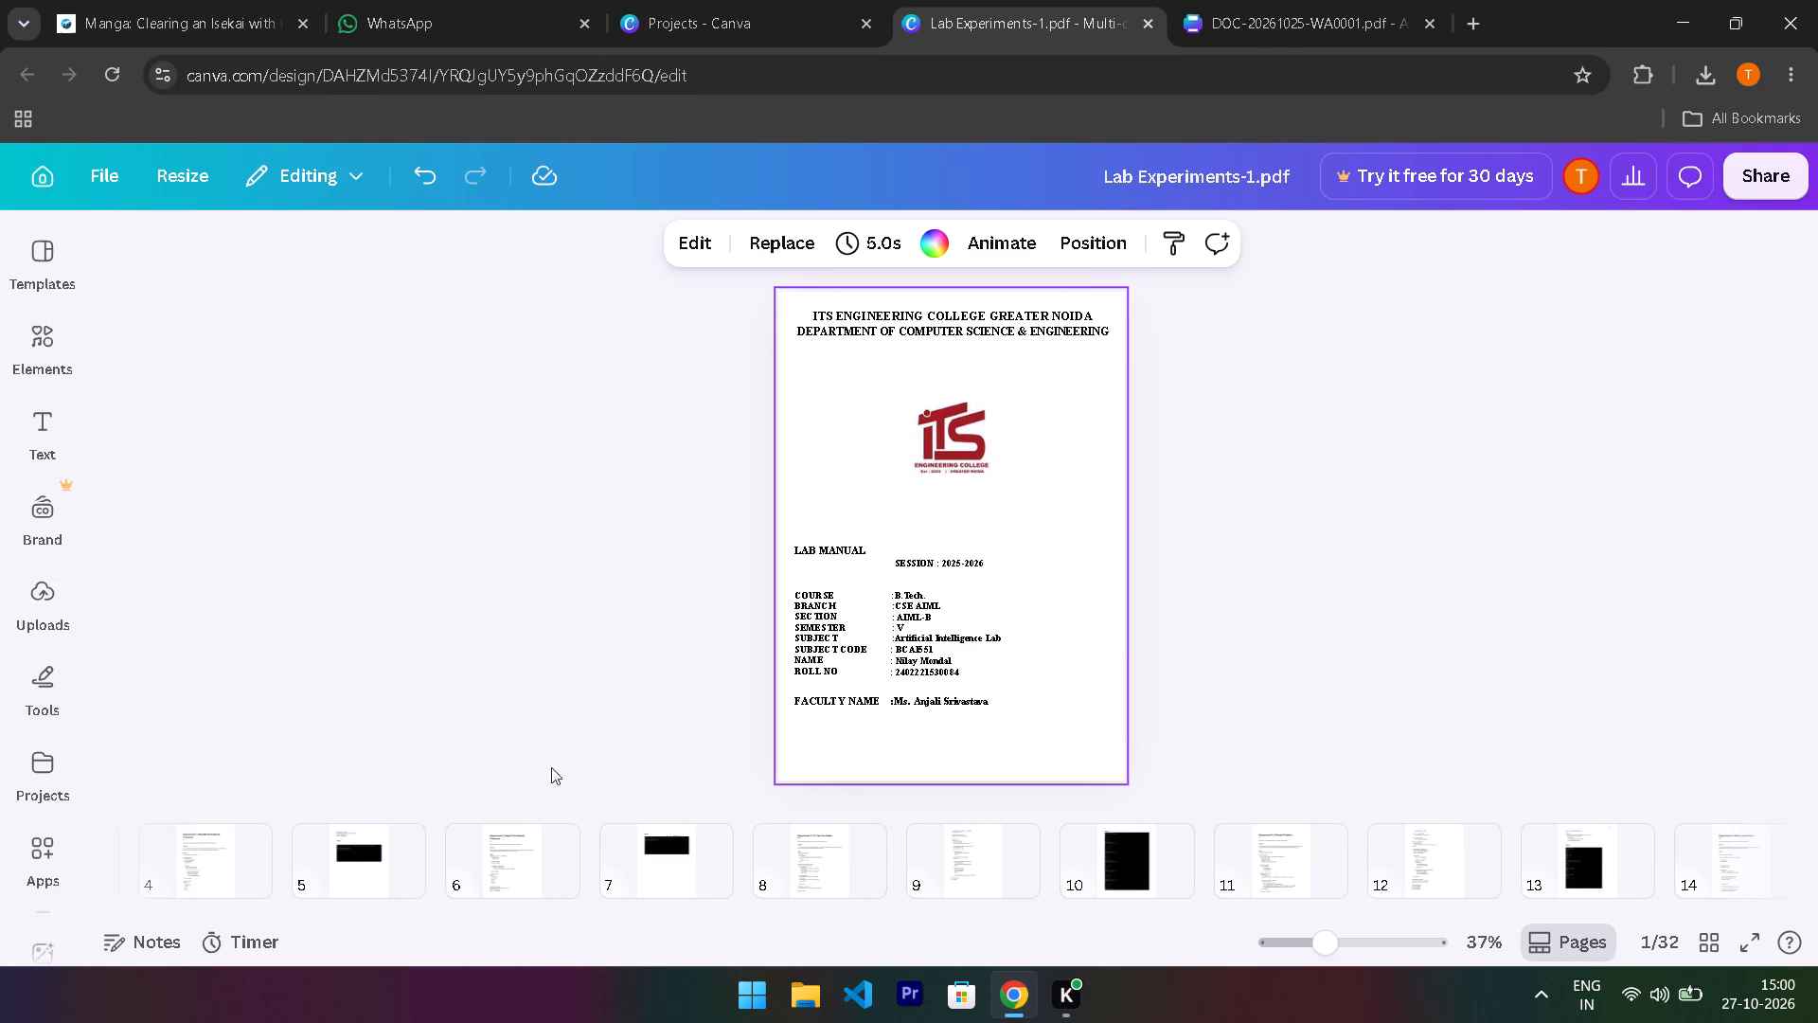
Open the Lab Experiments-1.pdf design again from the Canva projects list.
{"action": "left_click", "coordinate": [805, 0]}
{"action": "left_click", "coordinate": [454, 752]}
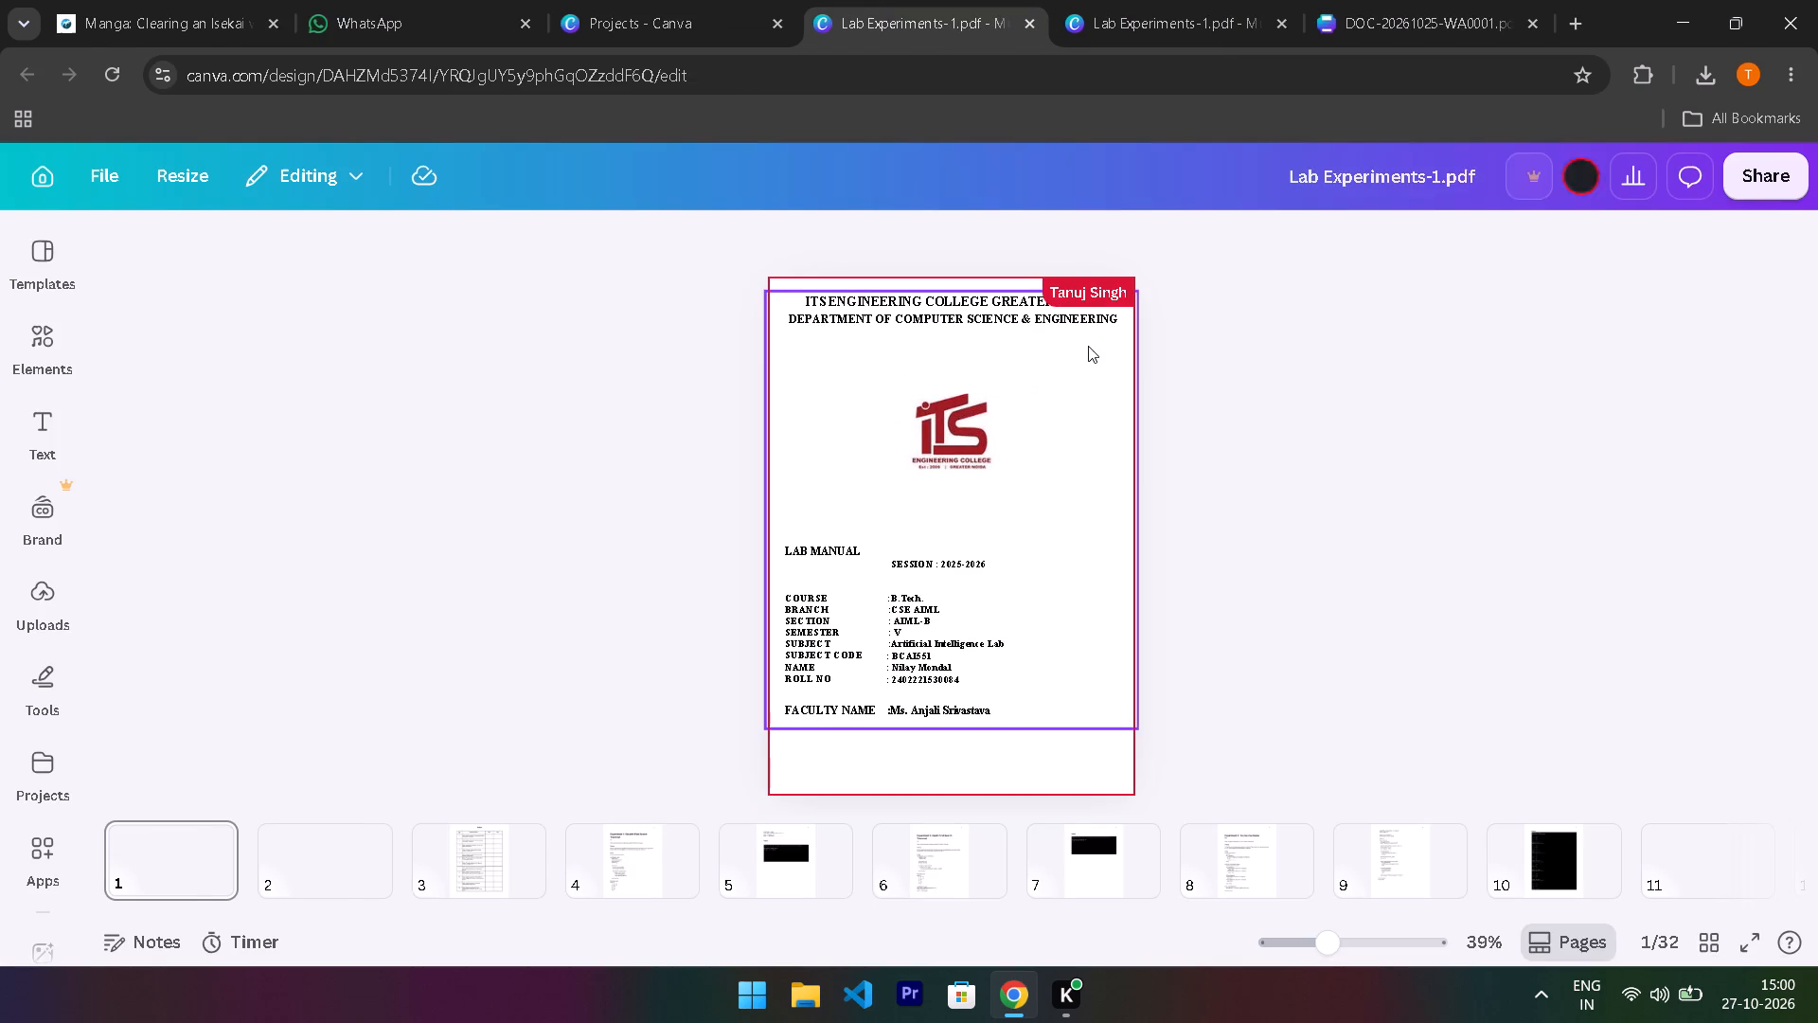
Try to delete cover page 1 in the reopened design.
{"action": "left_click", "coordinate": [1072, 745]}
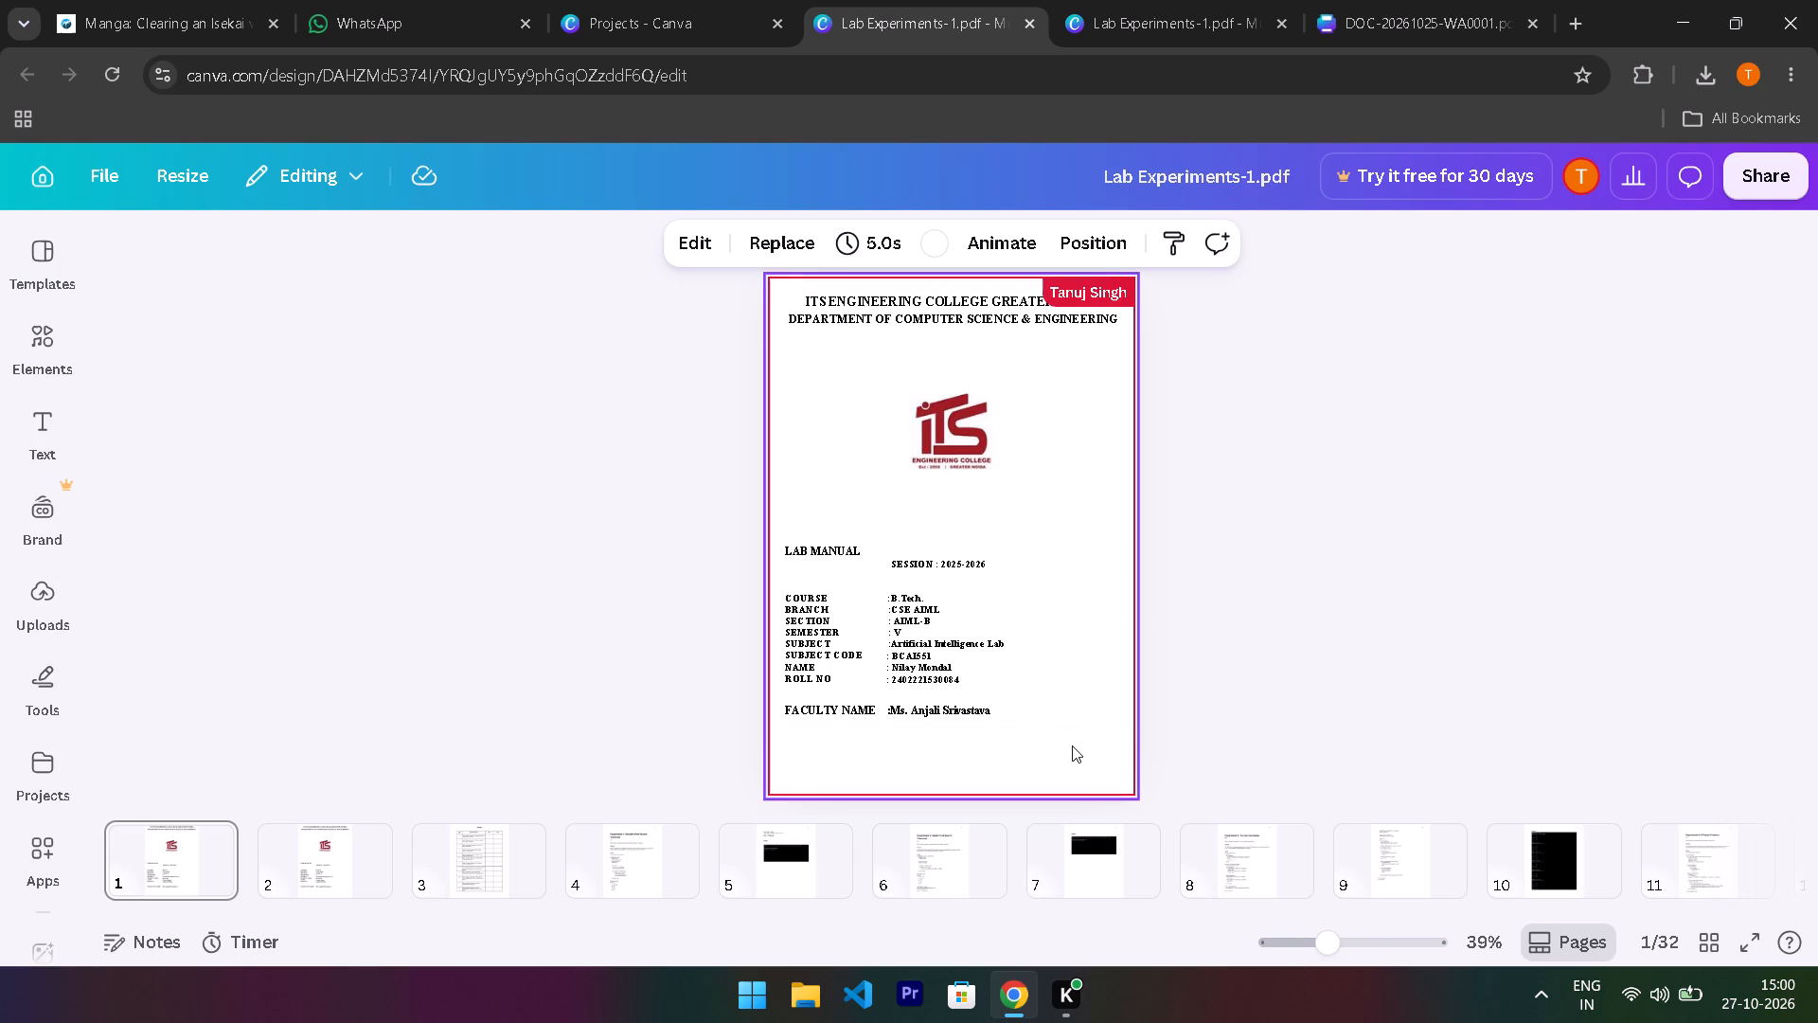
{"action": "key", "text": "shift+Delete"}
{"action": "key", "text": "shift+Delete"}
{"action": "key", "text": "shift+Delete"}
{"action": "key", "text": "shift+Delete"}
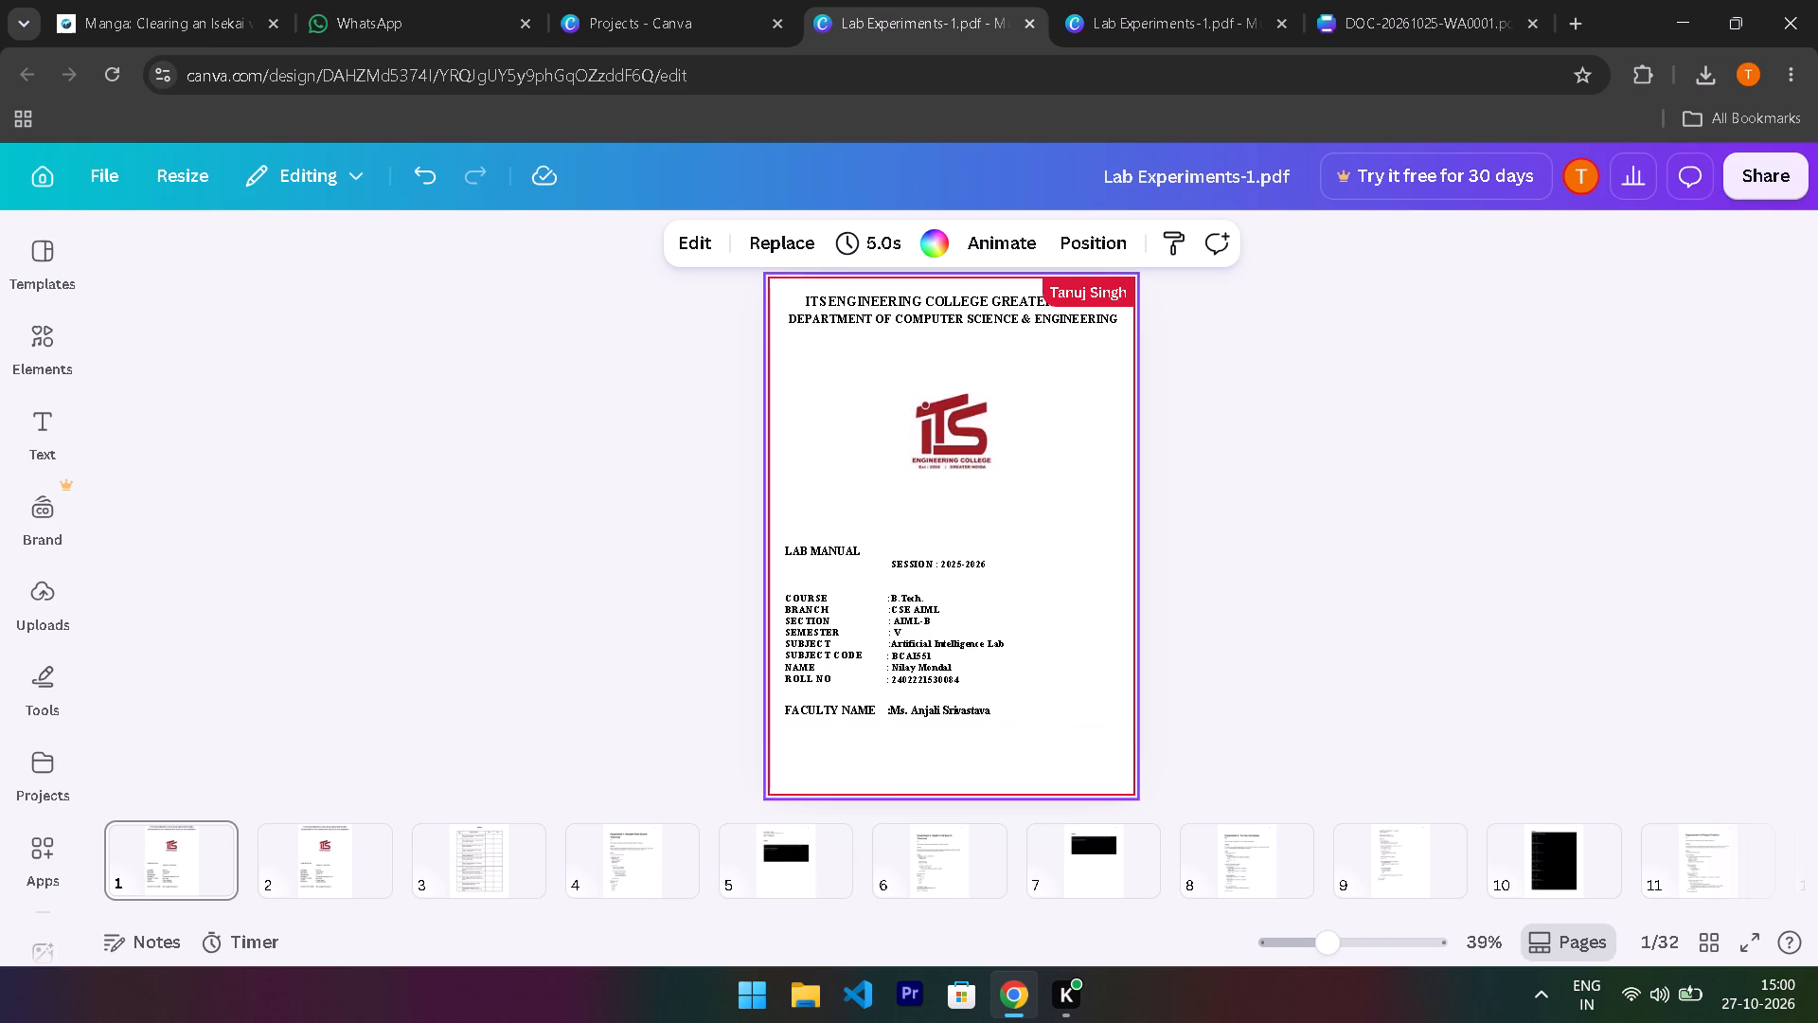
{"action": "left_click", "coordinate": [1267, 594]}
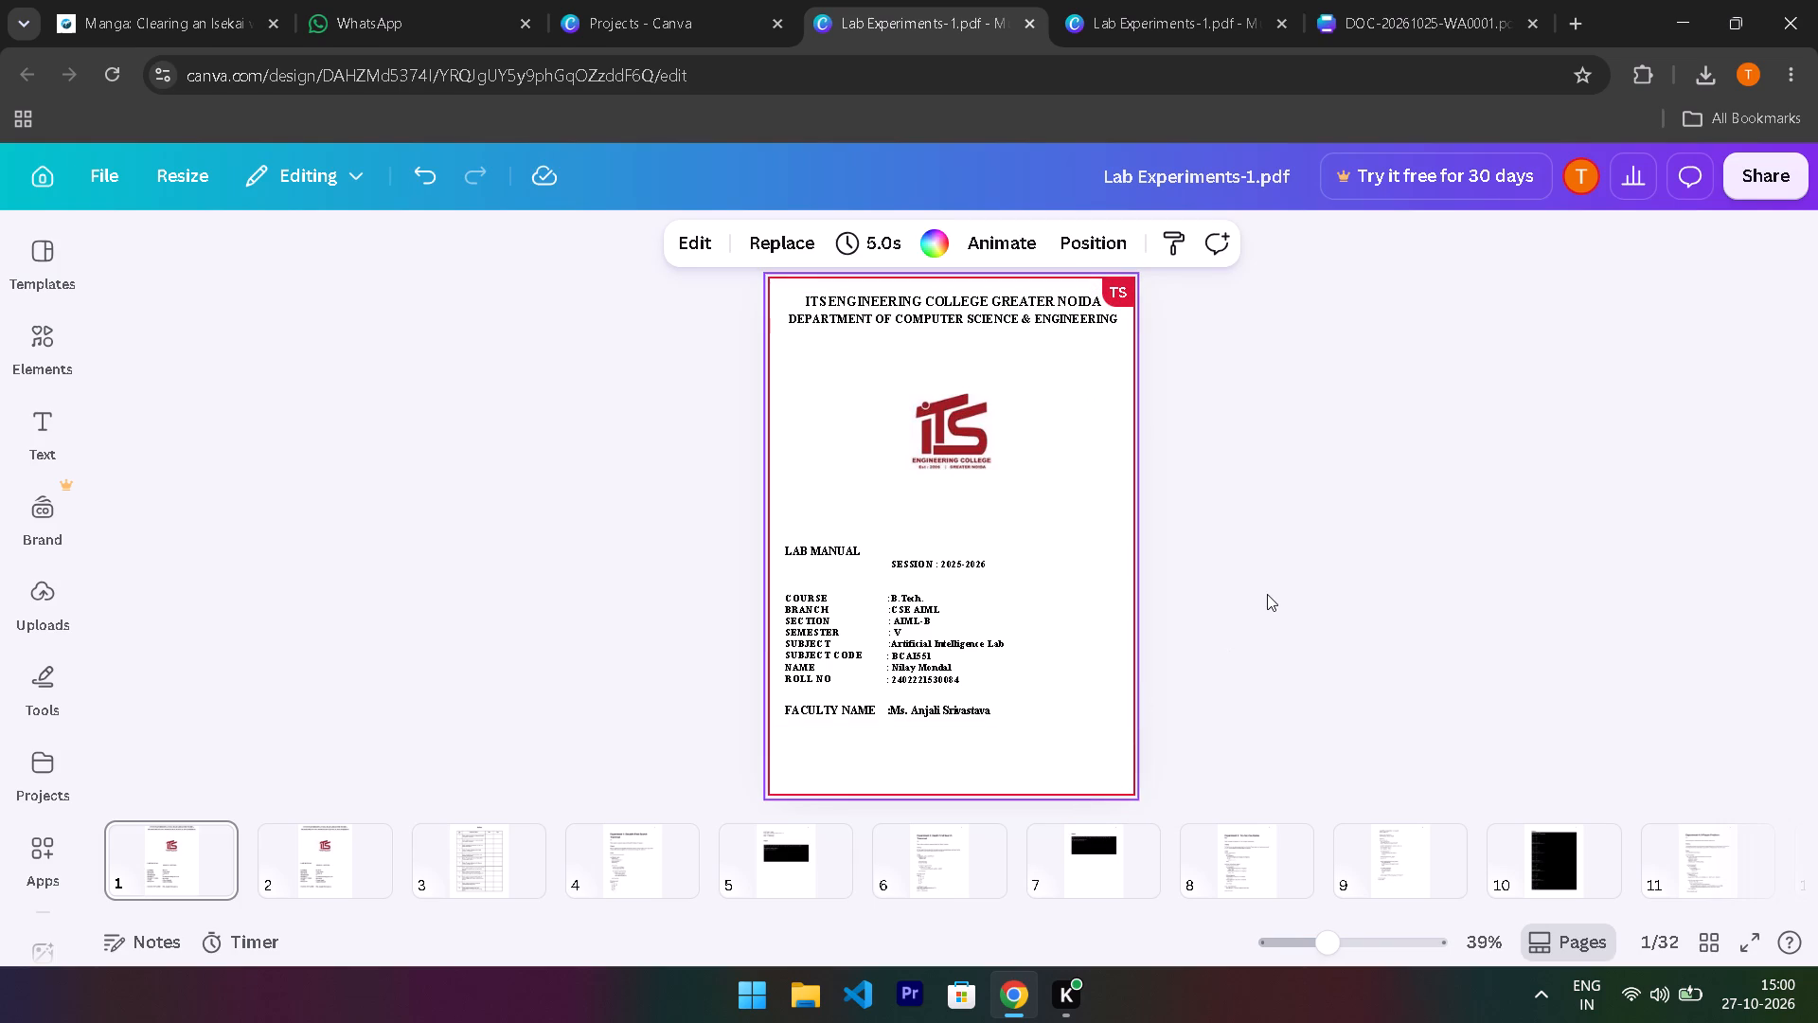
Delete page 1, the first of the two cover pages, keeping the second student's cover page.
{"action": "scroll", "coordinate": [1267, 594], "scroll_direction": "left", "scroll_amount": 2}
{"action": "scroll", "coordinate": [1267, 594], "scroll_direction": "down", "scroll_amount": 3}
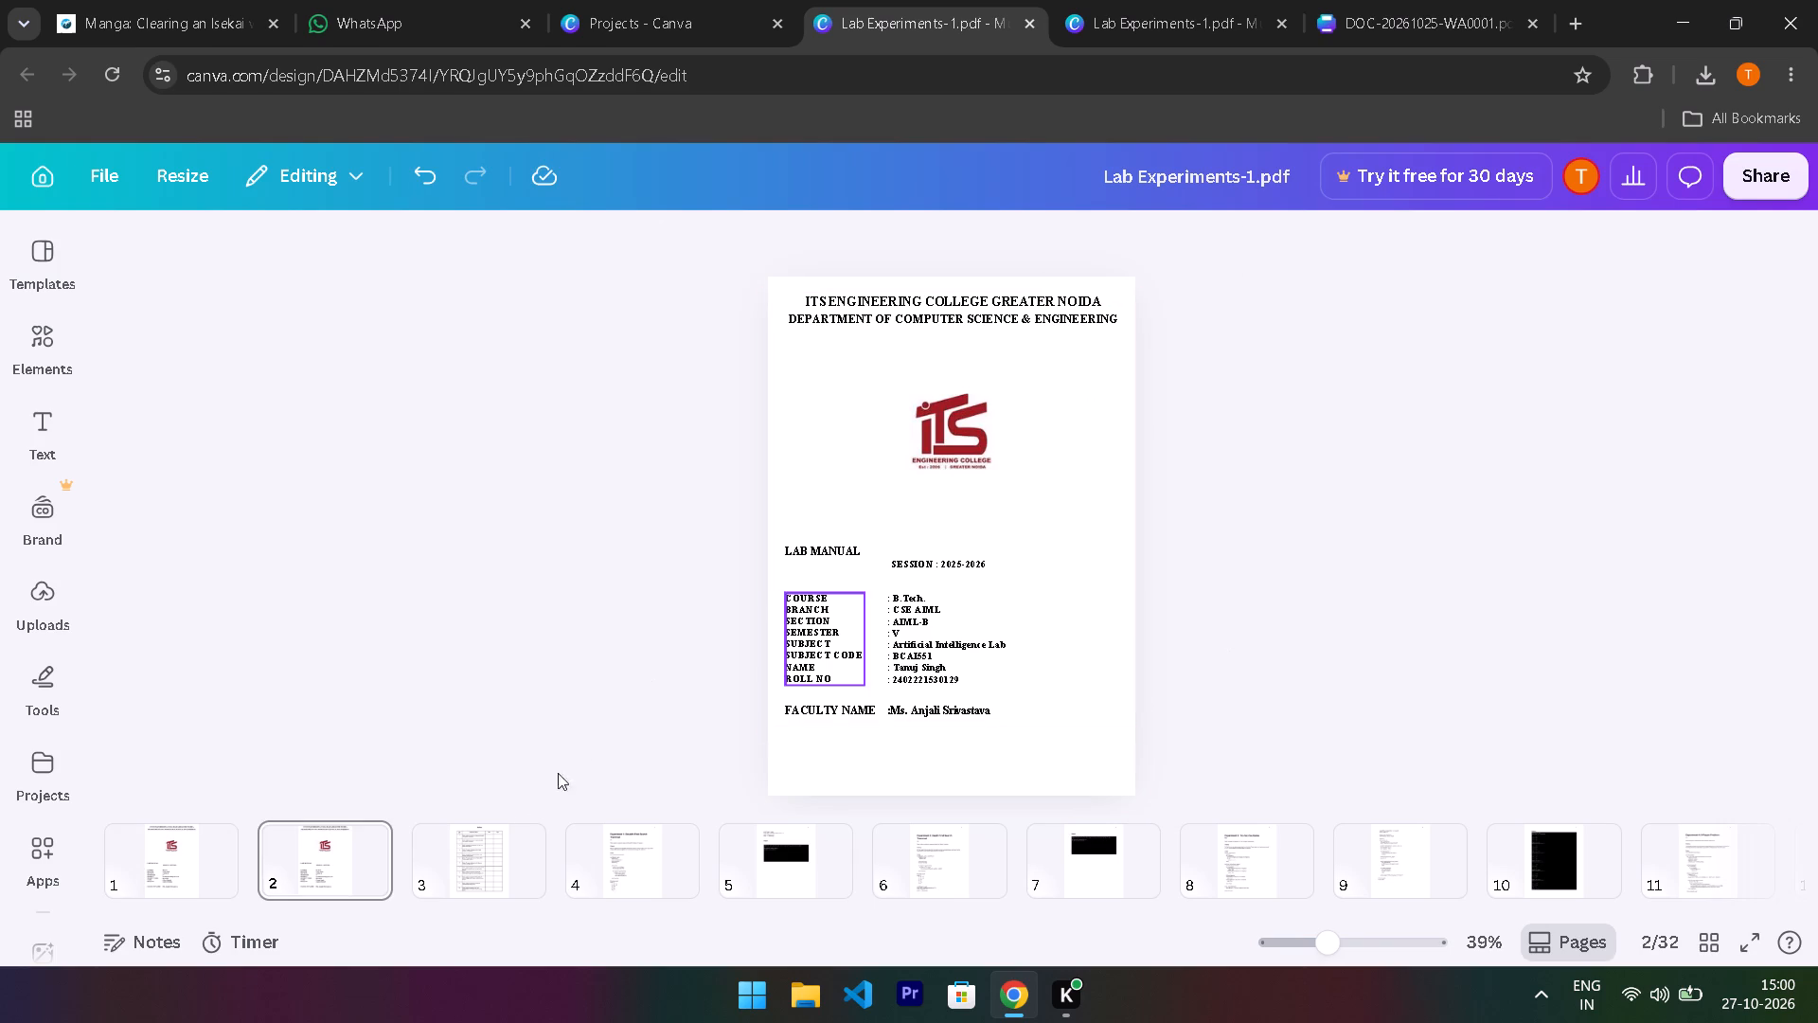
{"action": "left_click", "coordinate": [360, 869]}
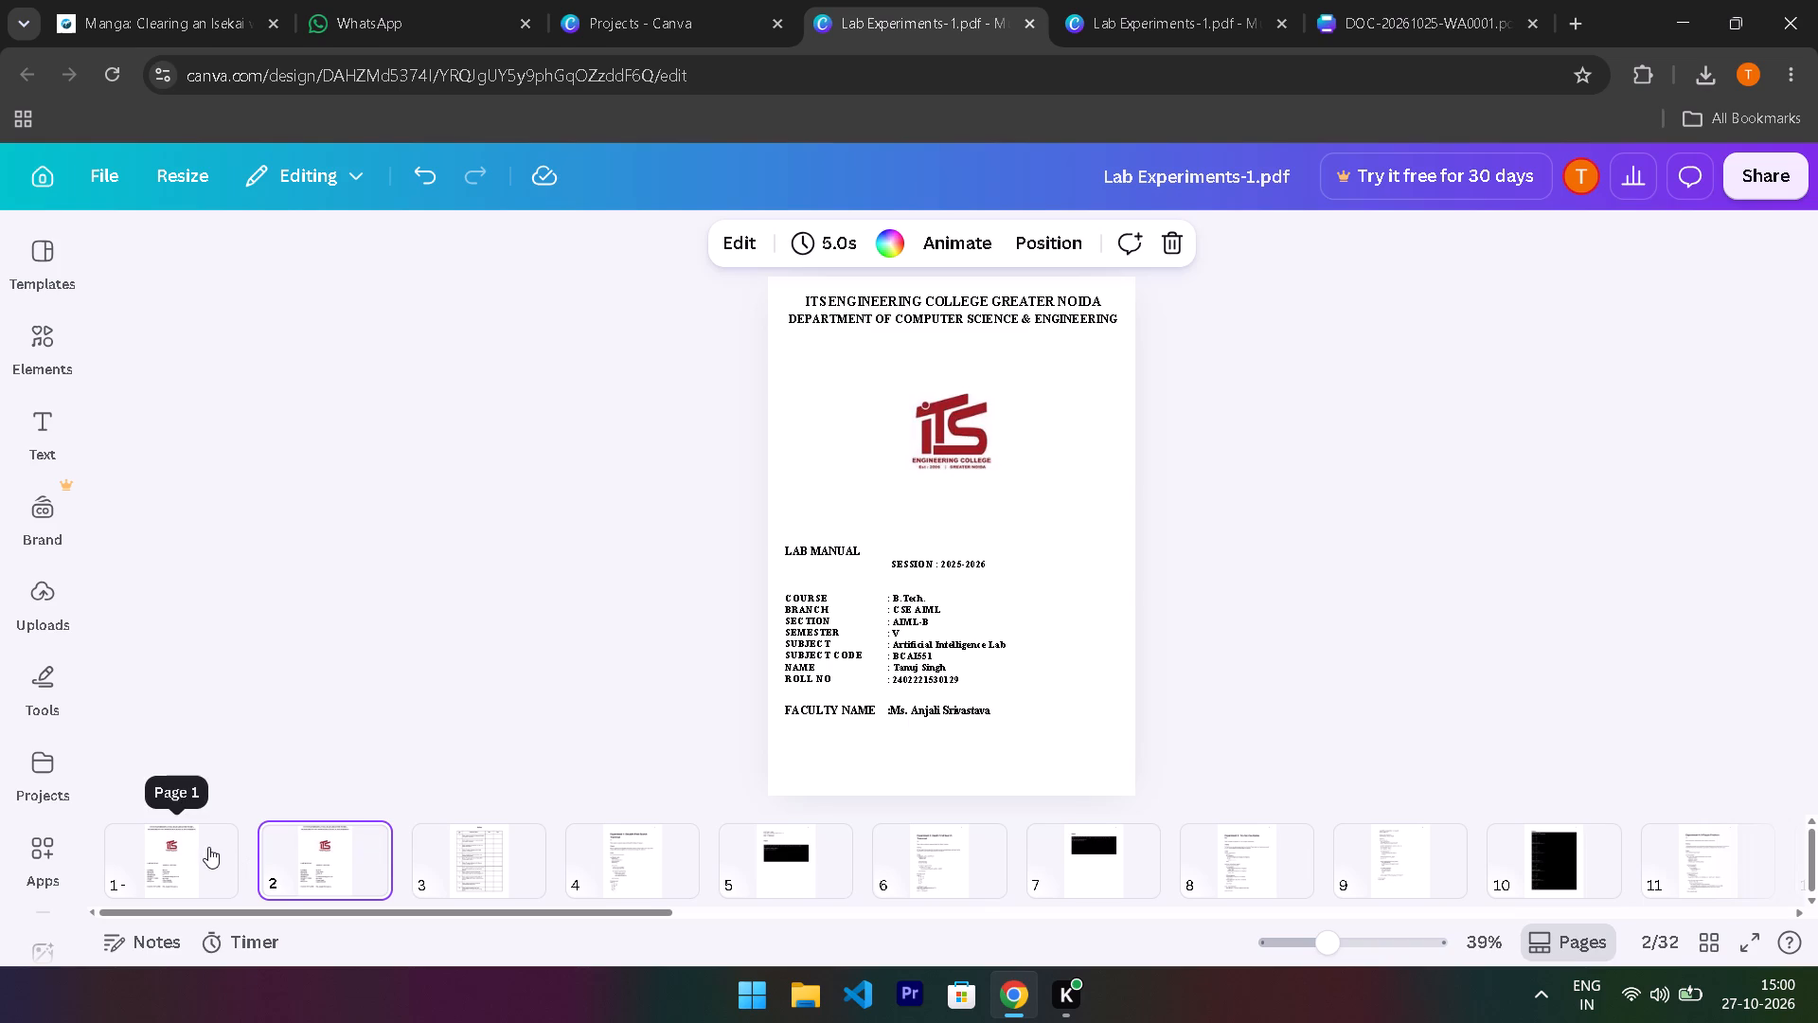
{"action": "left_click", "coordinate": [207, 830]}
{"action": "left_click", "coordinate": [218, 840]}
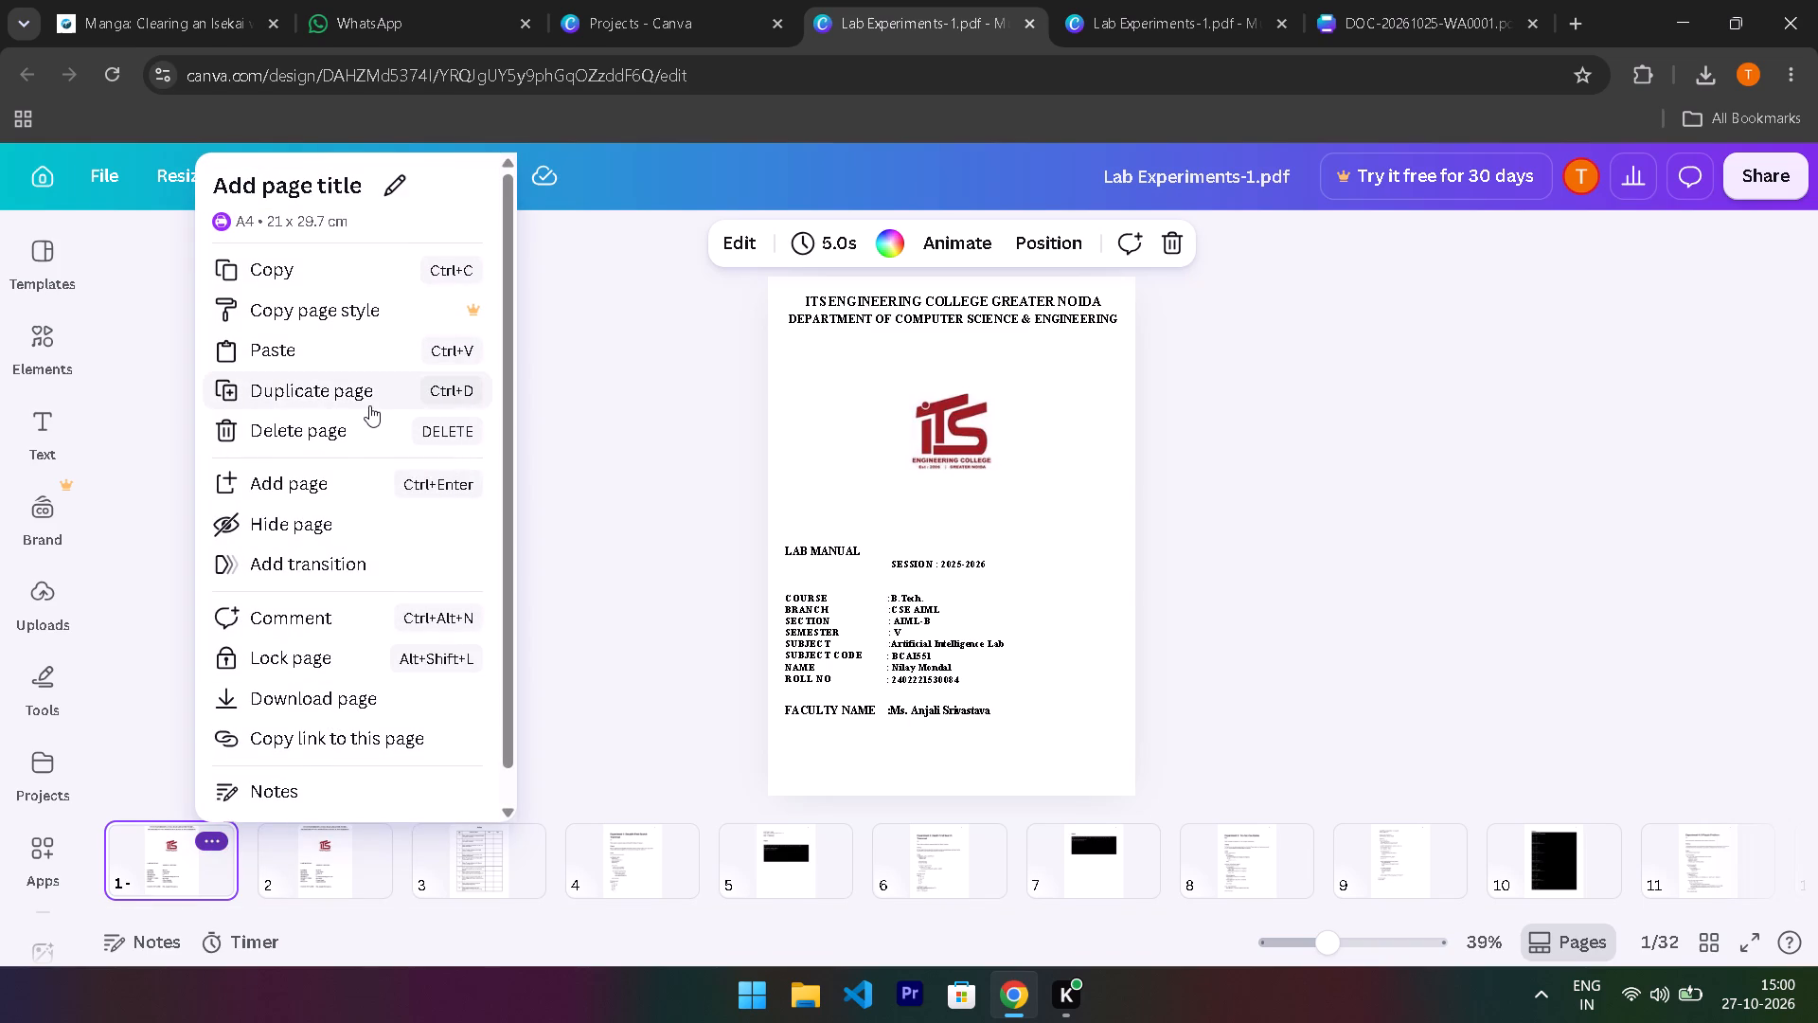
{"action": "left_click", "coordinate": [365, 434]}
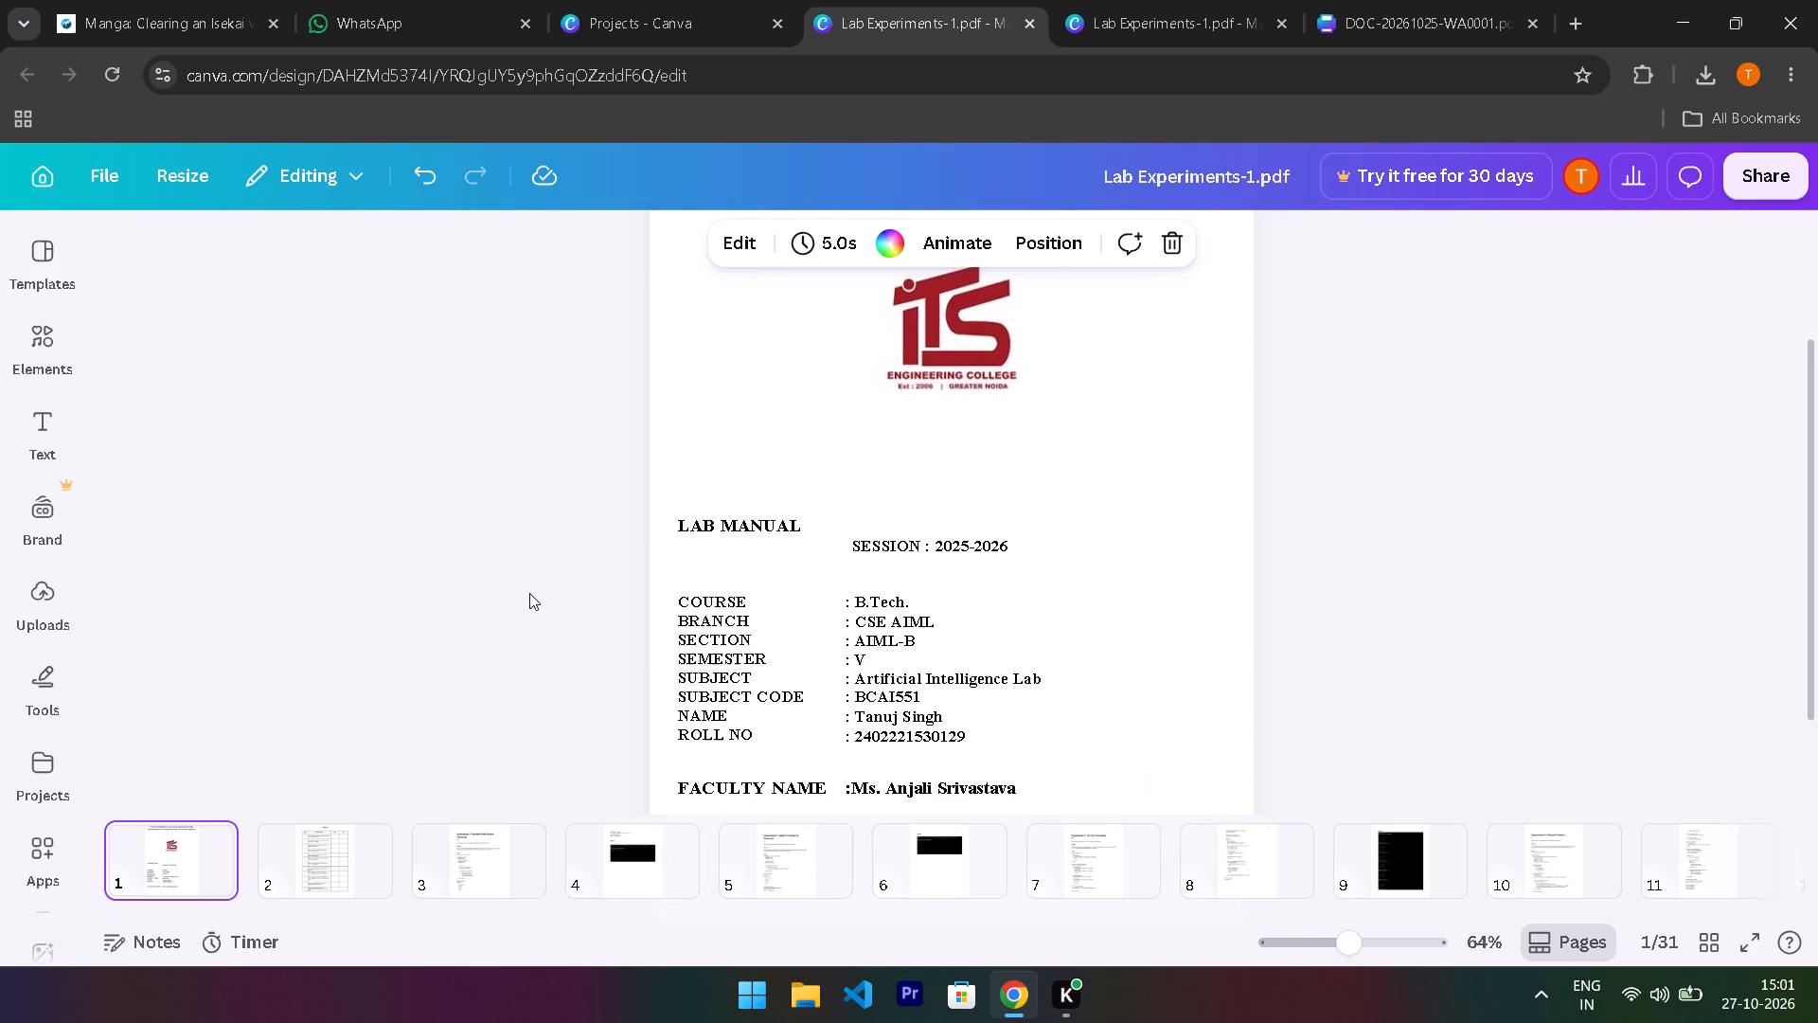
Download all pages of the design as PNG in high quality.
{"action": "scroll", "coordinate": [788, 662], "scroll_direction": "down", "scroll_amount": 1}
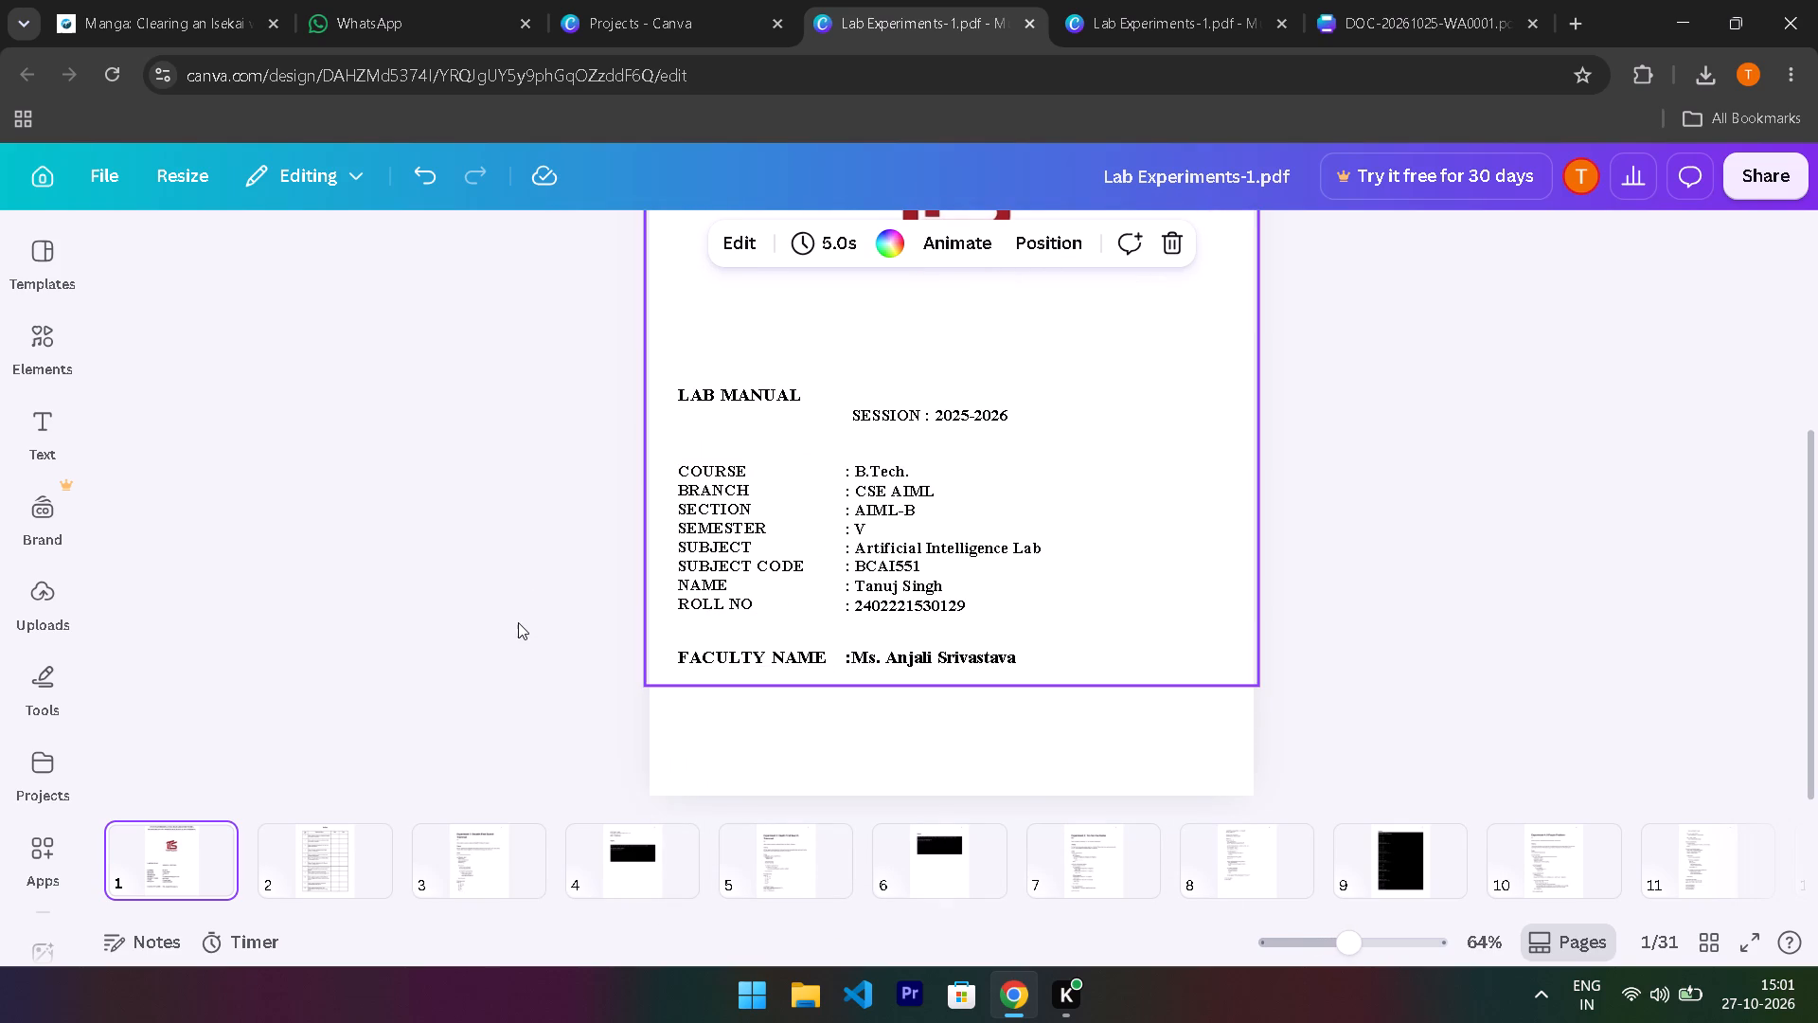
{"action": "scroll", "coordinate": [518, 622], "scroll_direction": "up", "scroll_amount": 4}
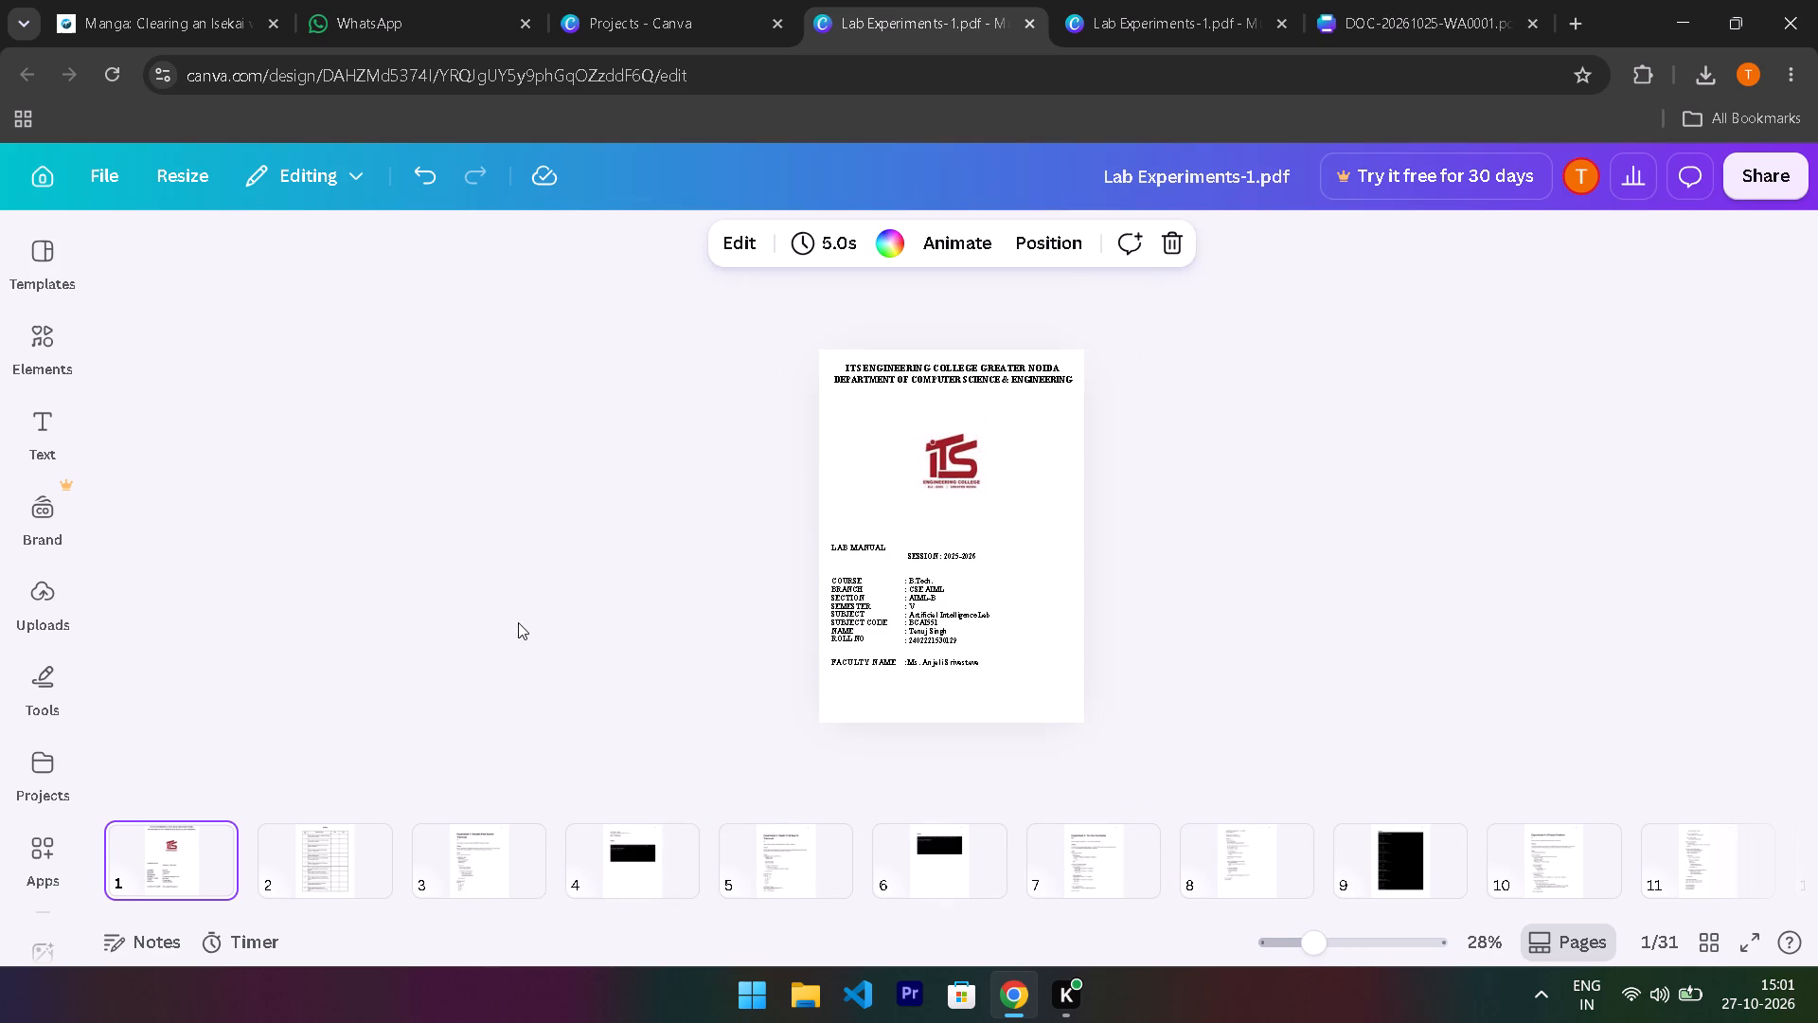
{"action": "left_click", "coordinate": [1752, 182]}
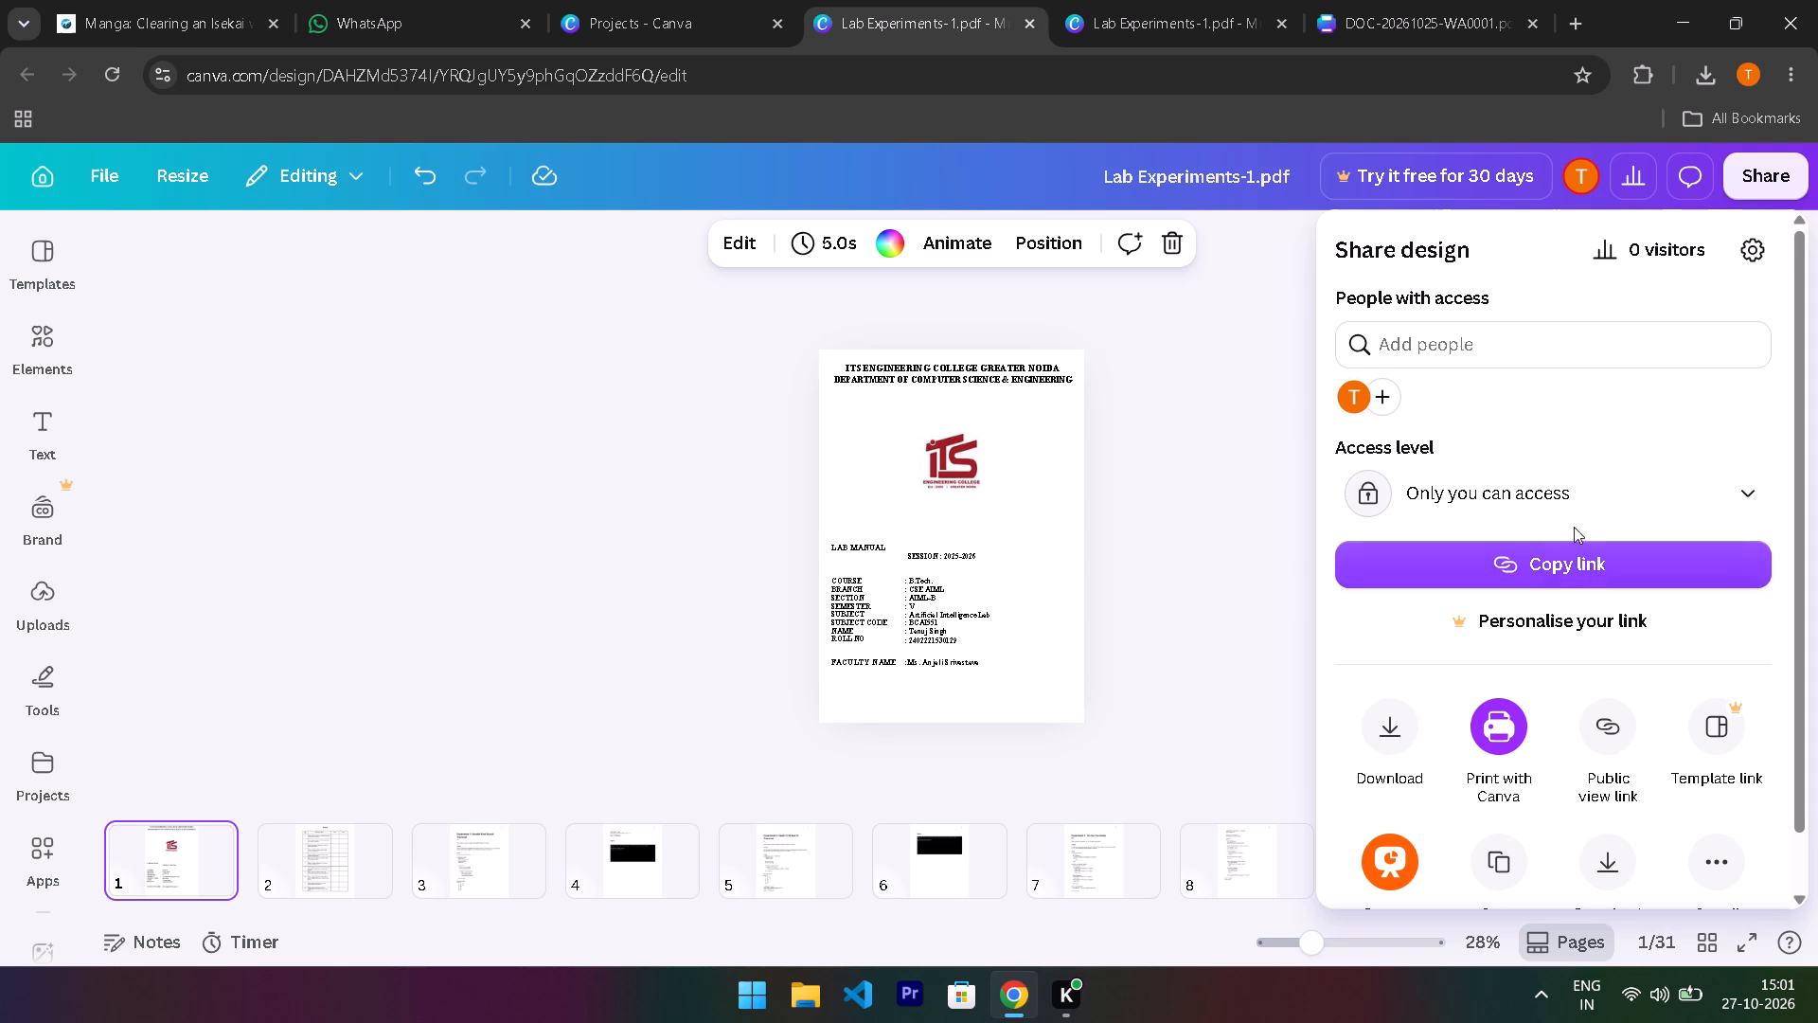
{"action": "left_click", "coordinate": [1408, 761]}
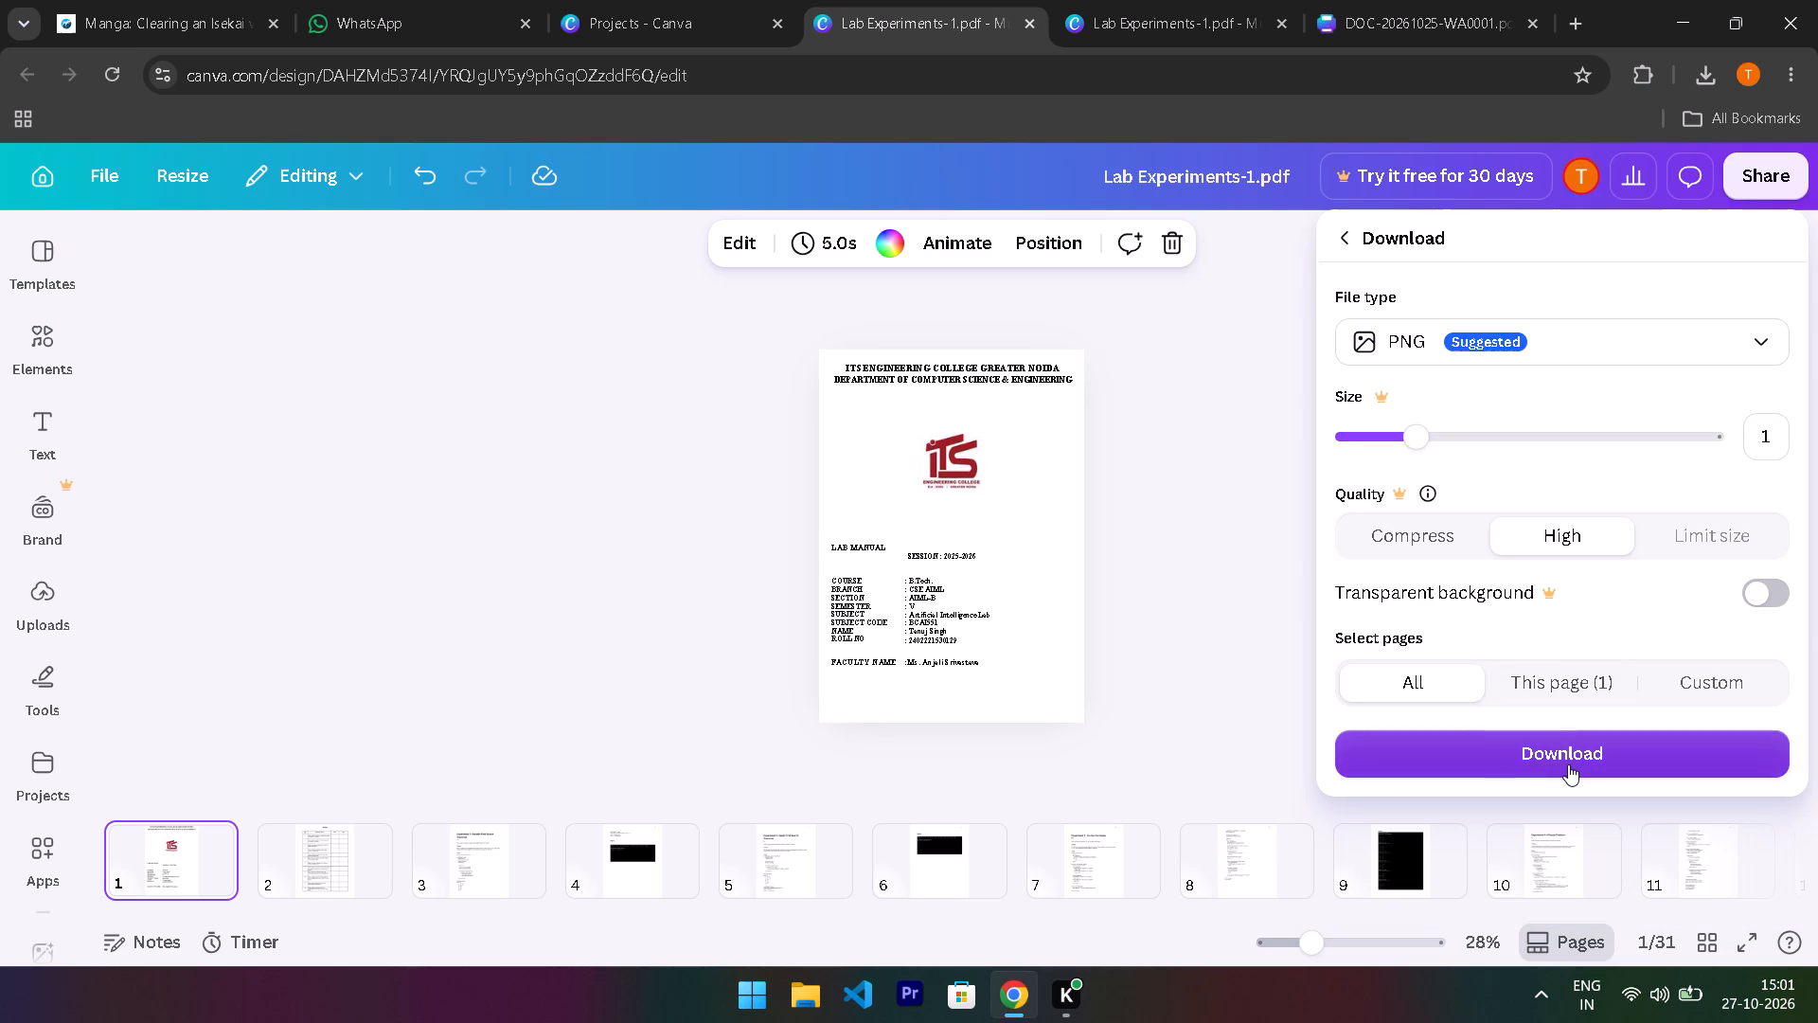
{"action": "left_click", "coordinate": [1568, 764]}
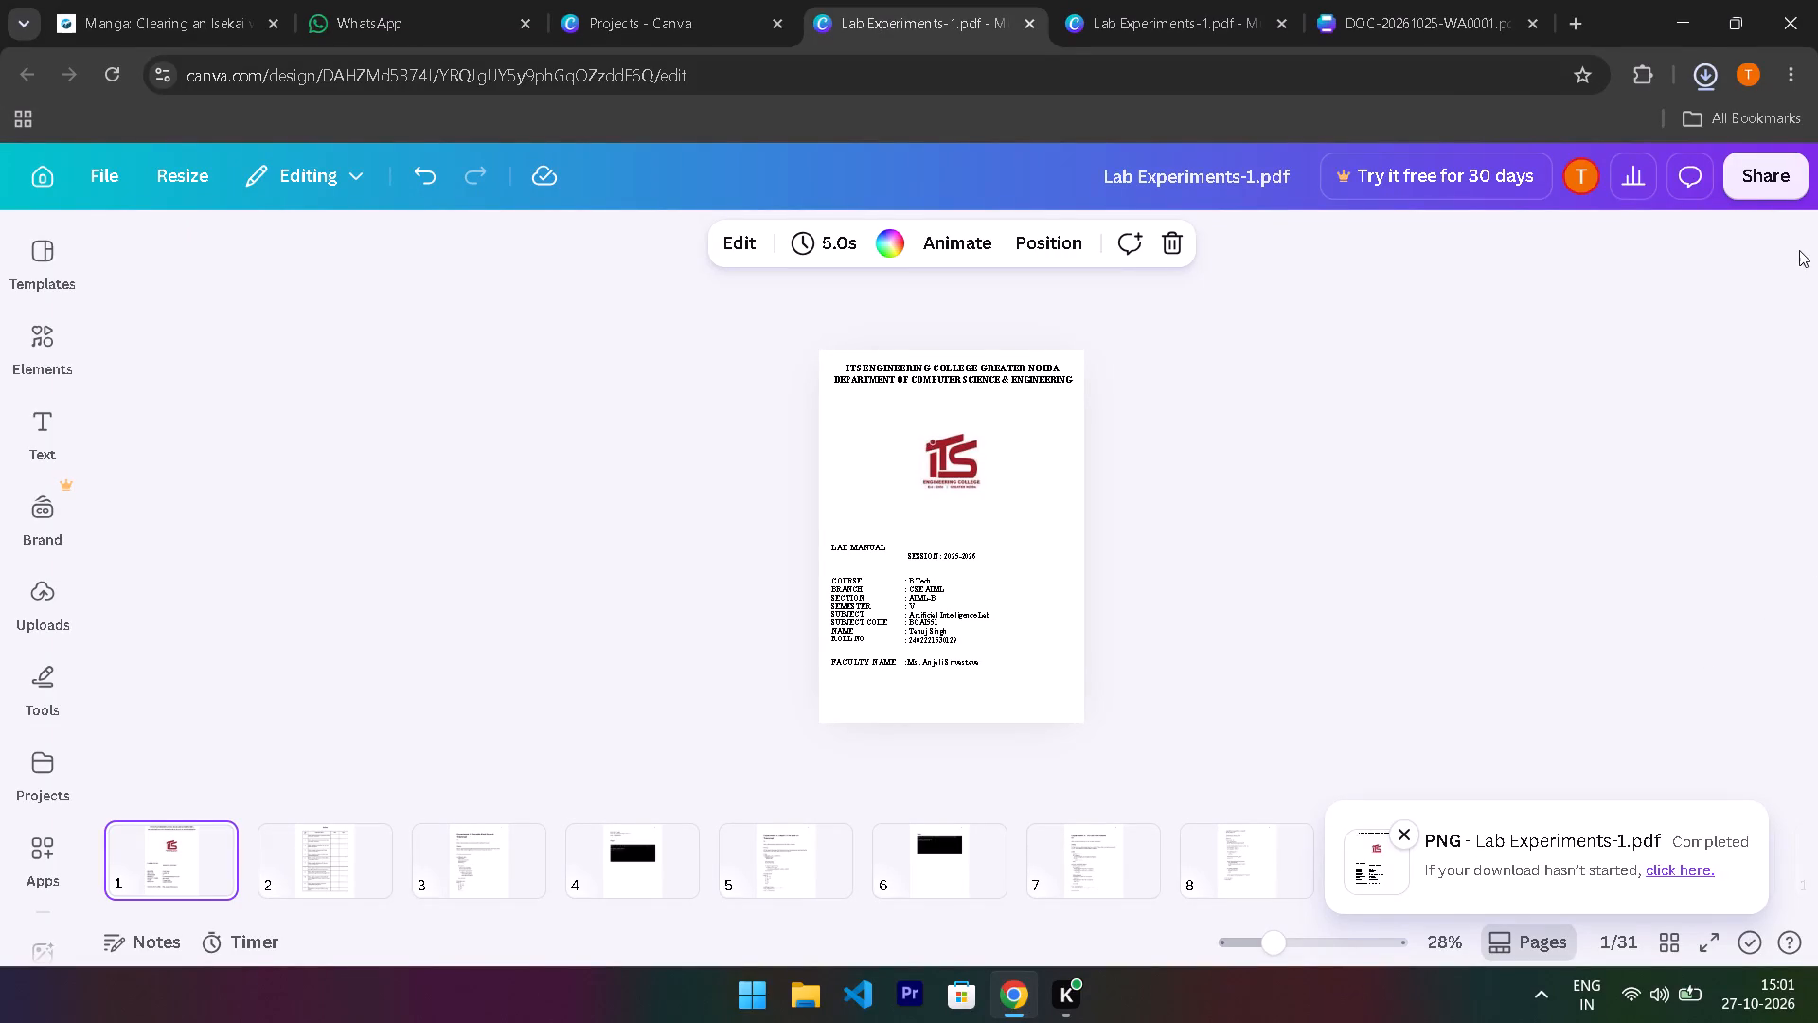
Download all pages of the design as a PDF with the Digital preset.
{"action": "left_click", "coordinate": [1772, 188]}
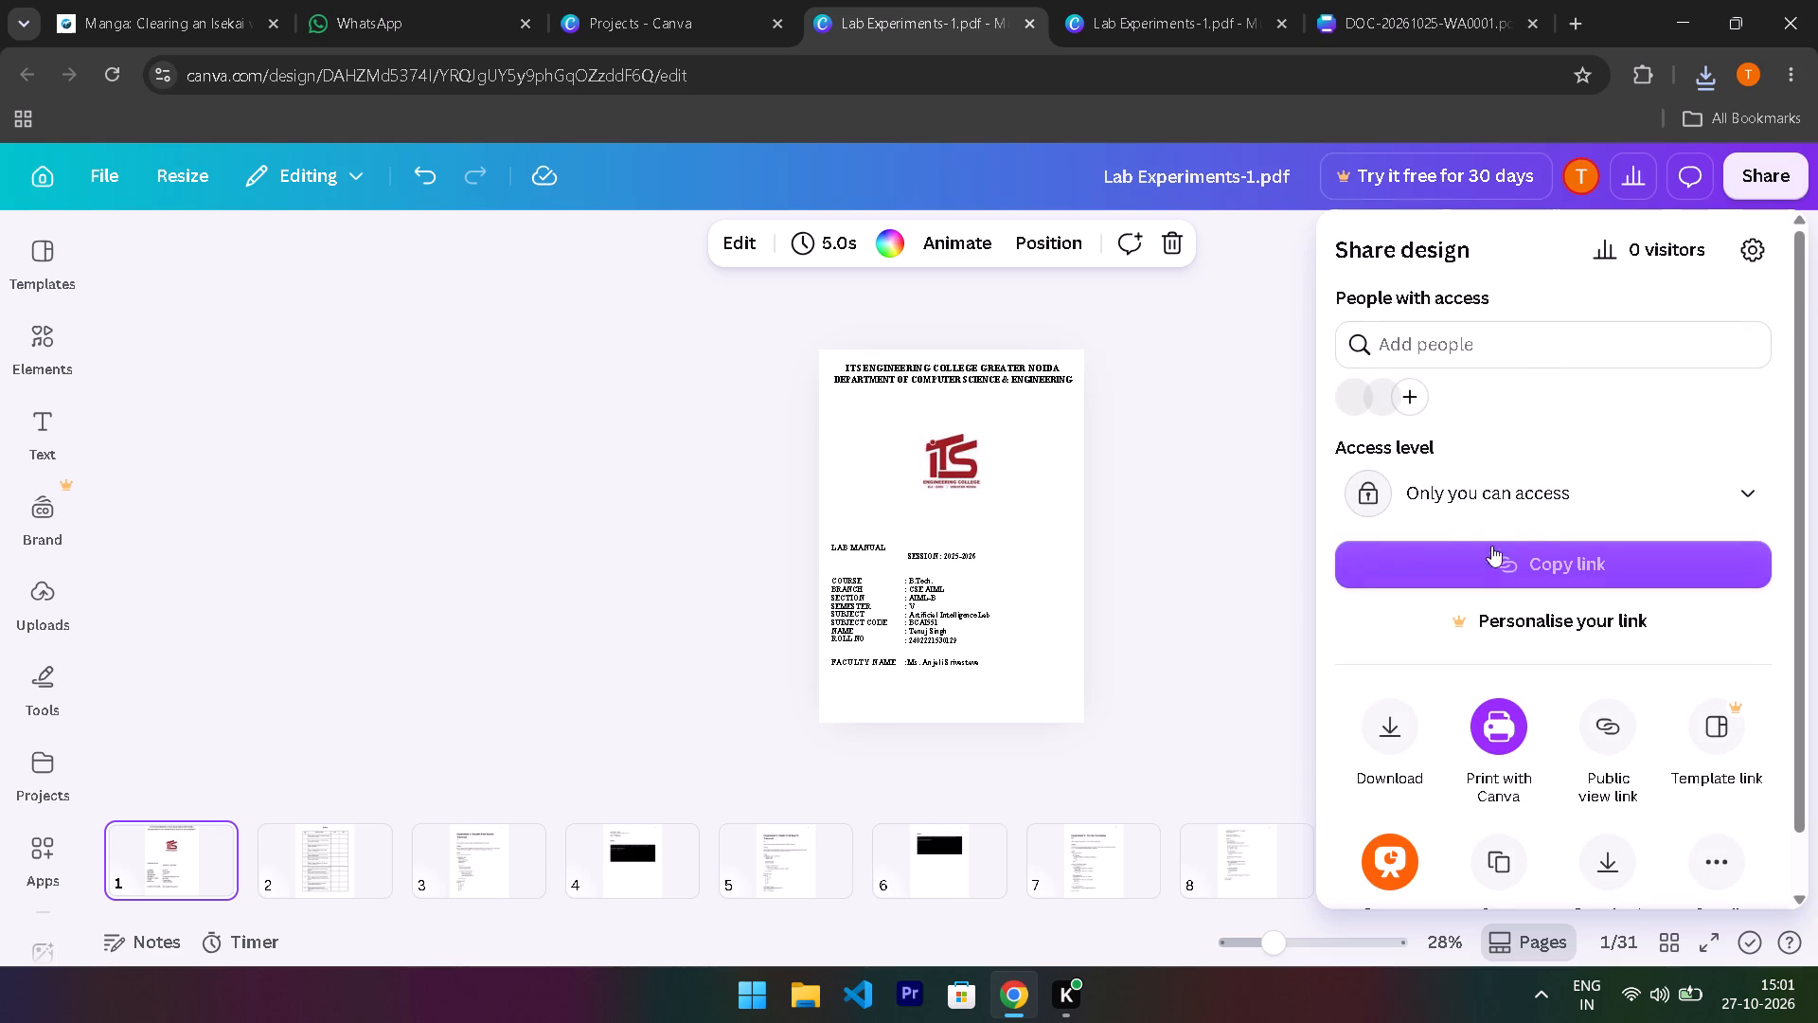
{"action": "left_click", "coordinate": [1416, 700]}
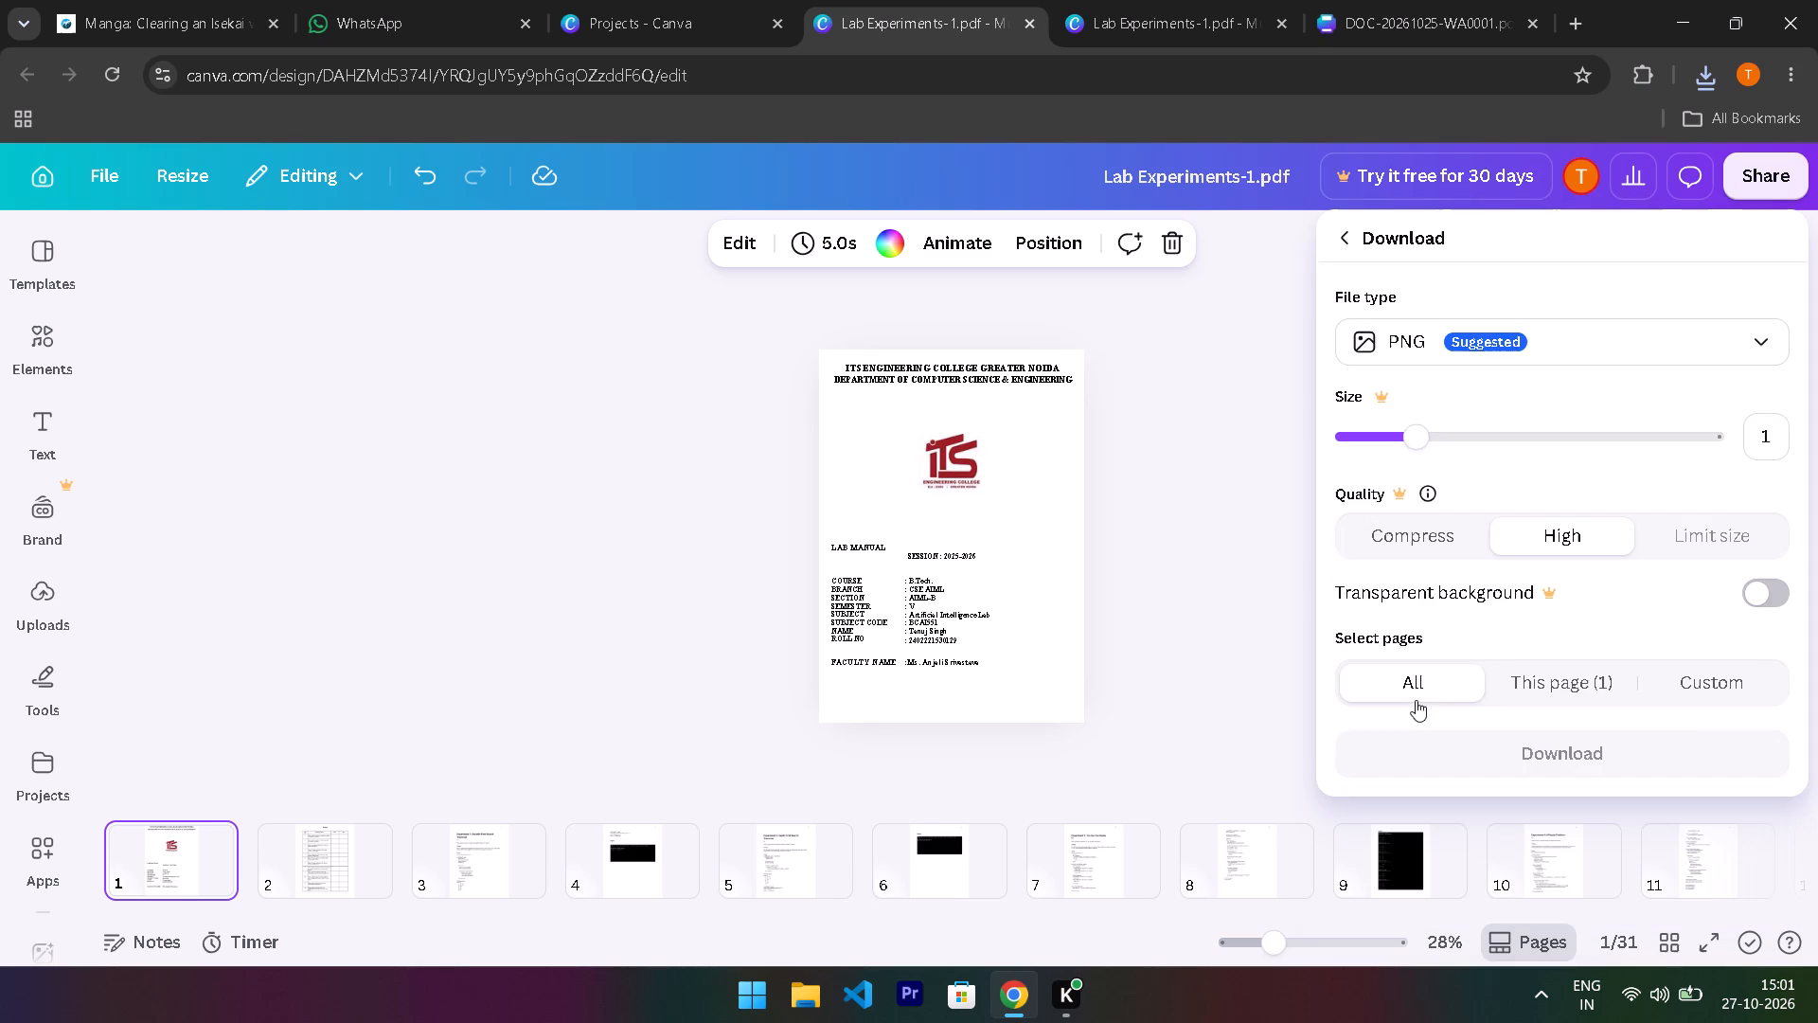
{"action": "left_click", "coordinate": [1534, 352]}
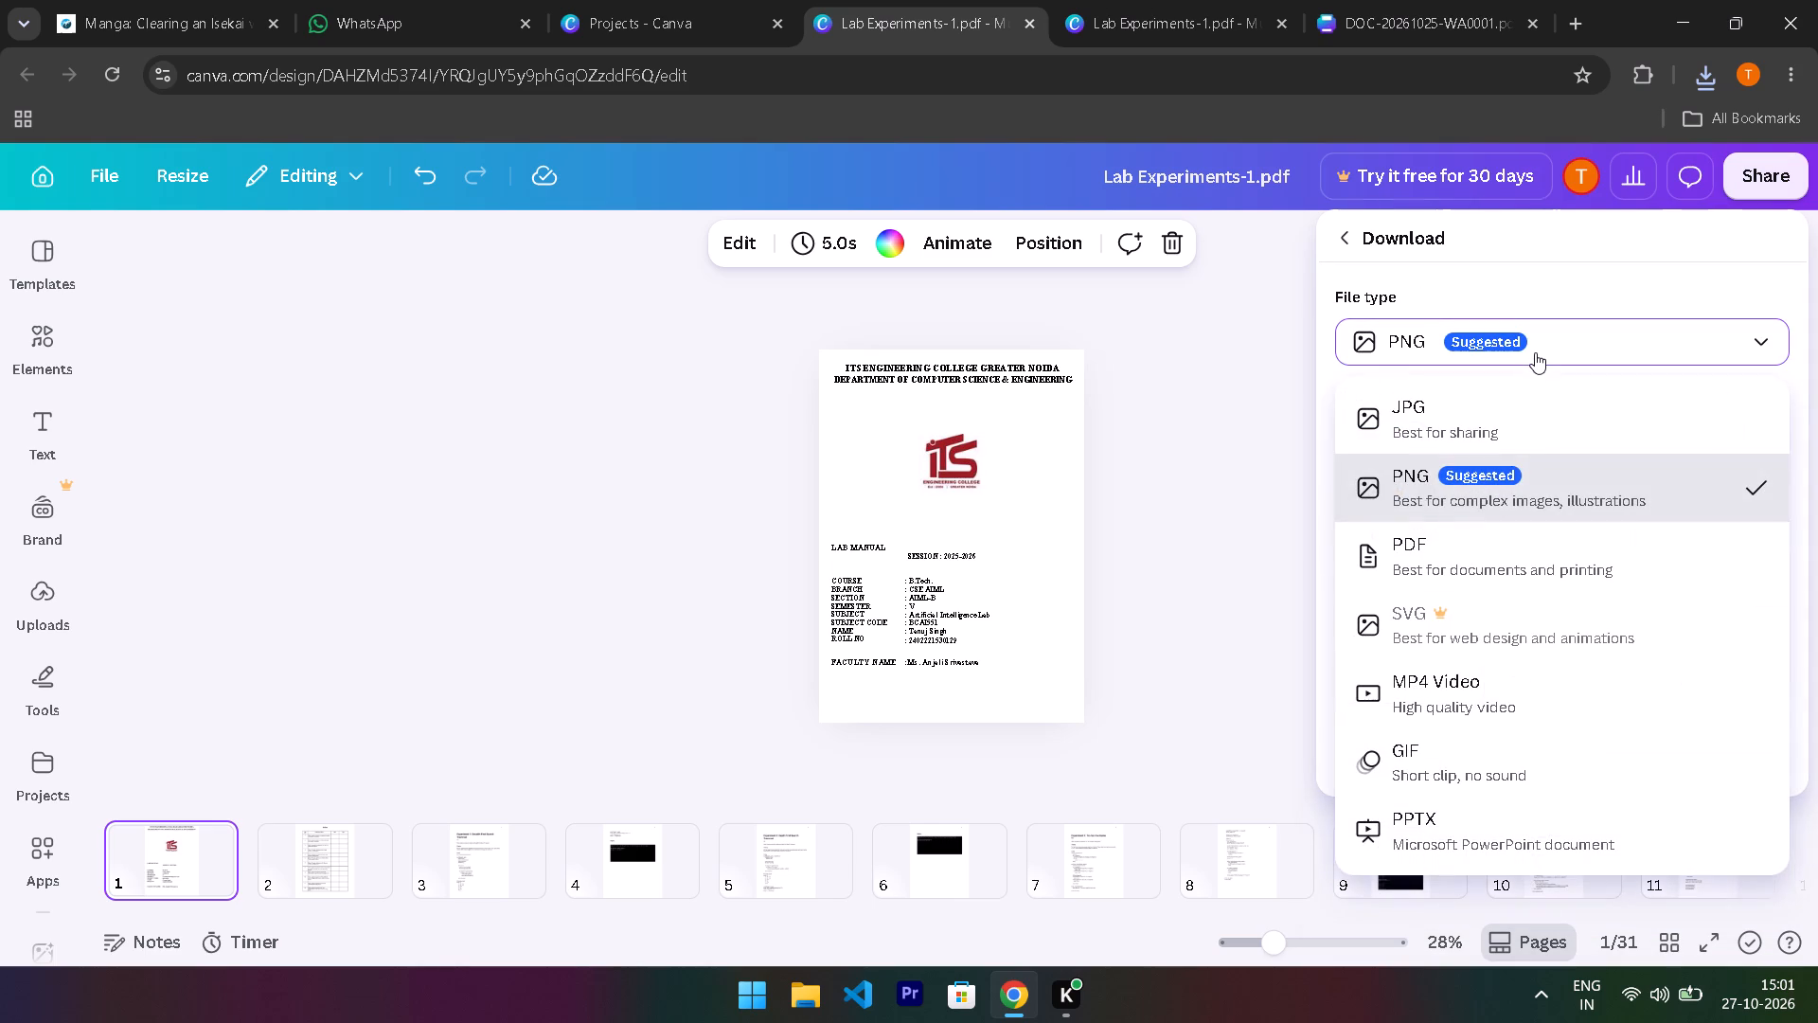
{"action": "left_click", "coordinate": [1494, 543]}
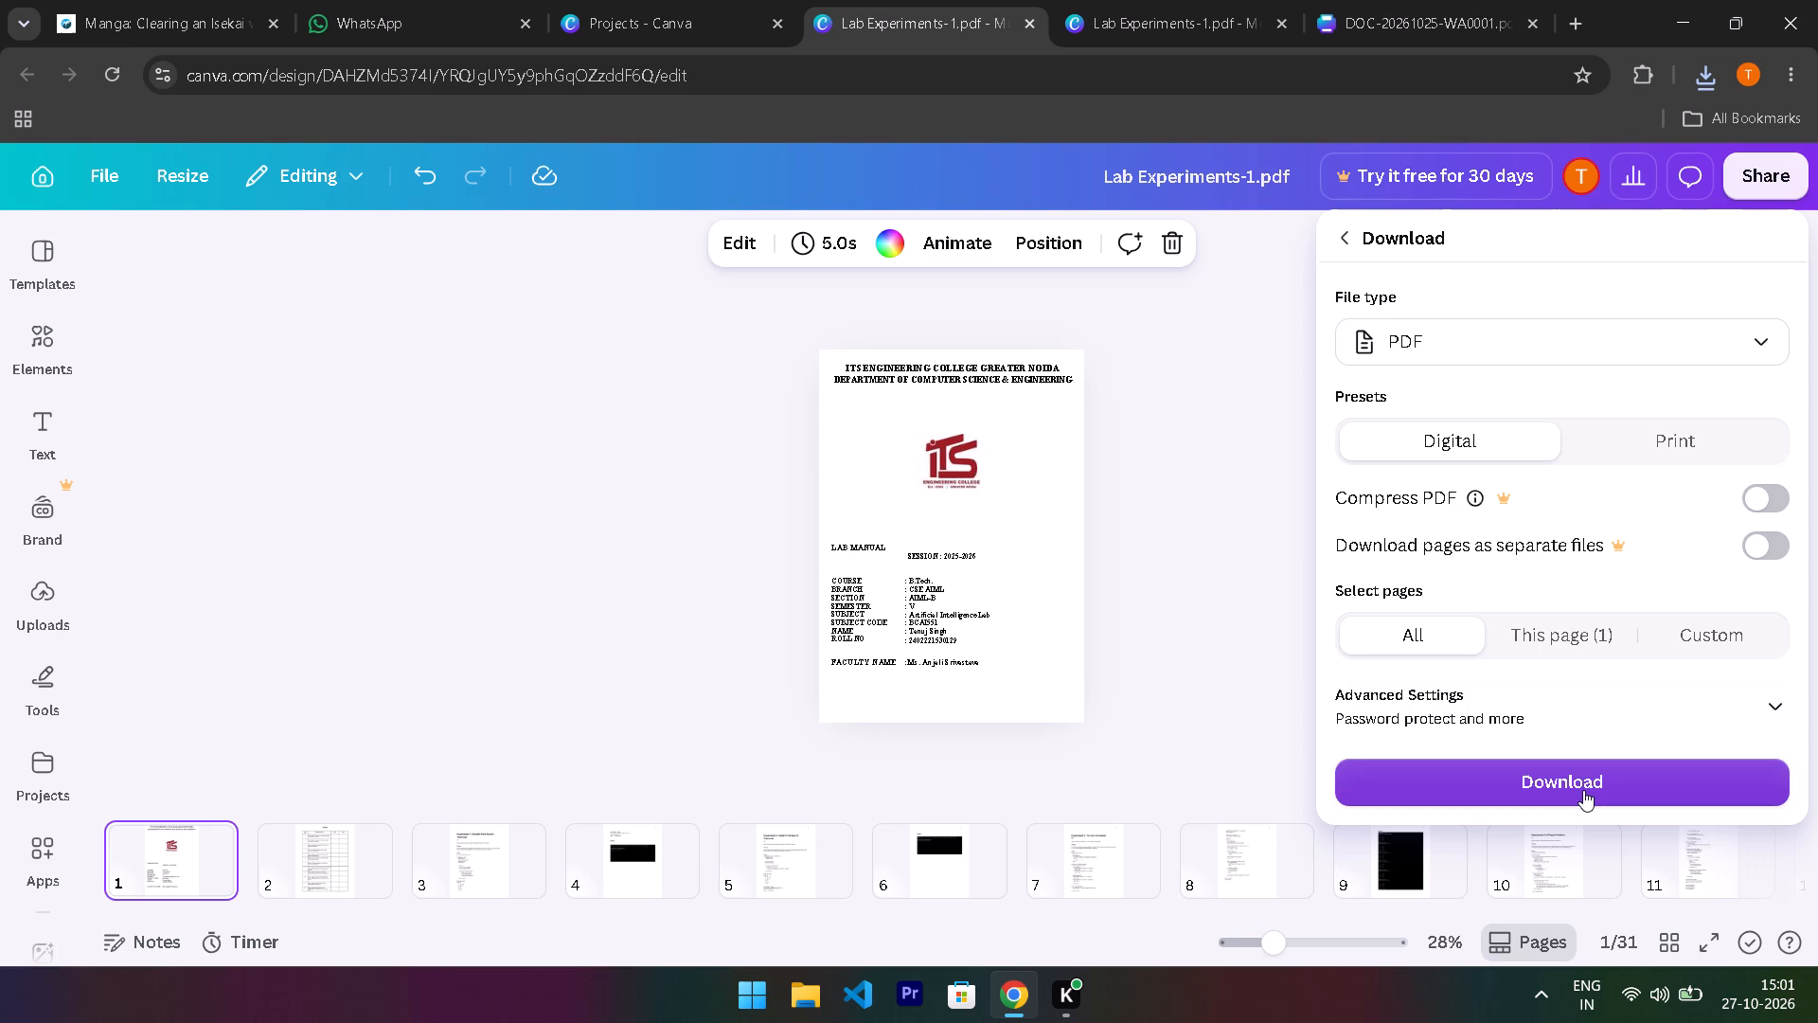
{"action": "left_click", "coordinate": [1583, 790]}
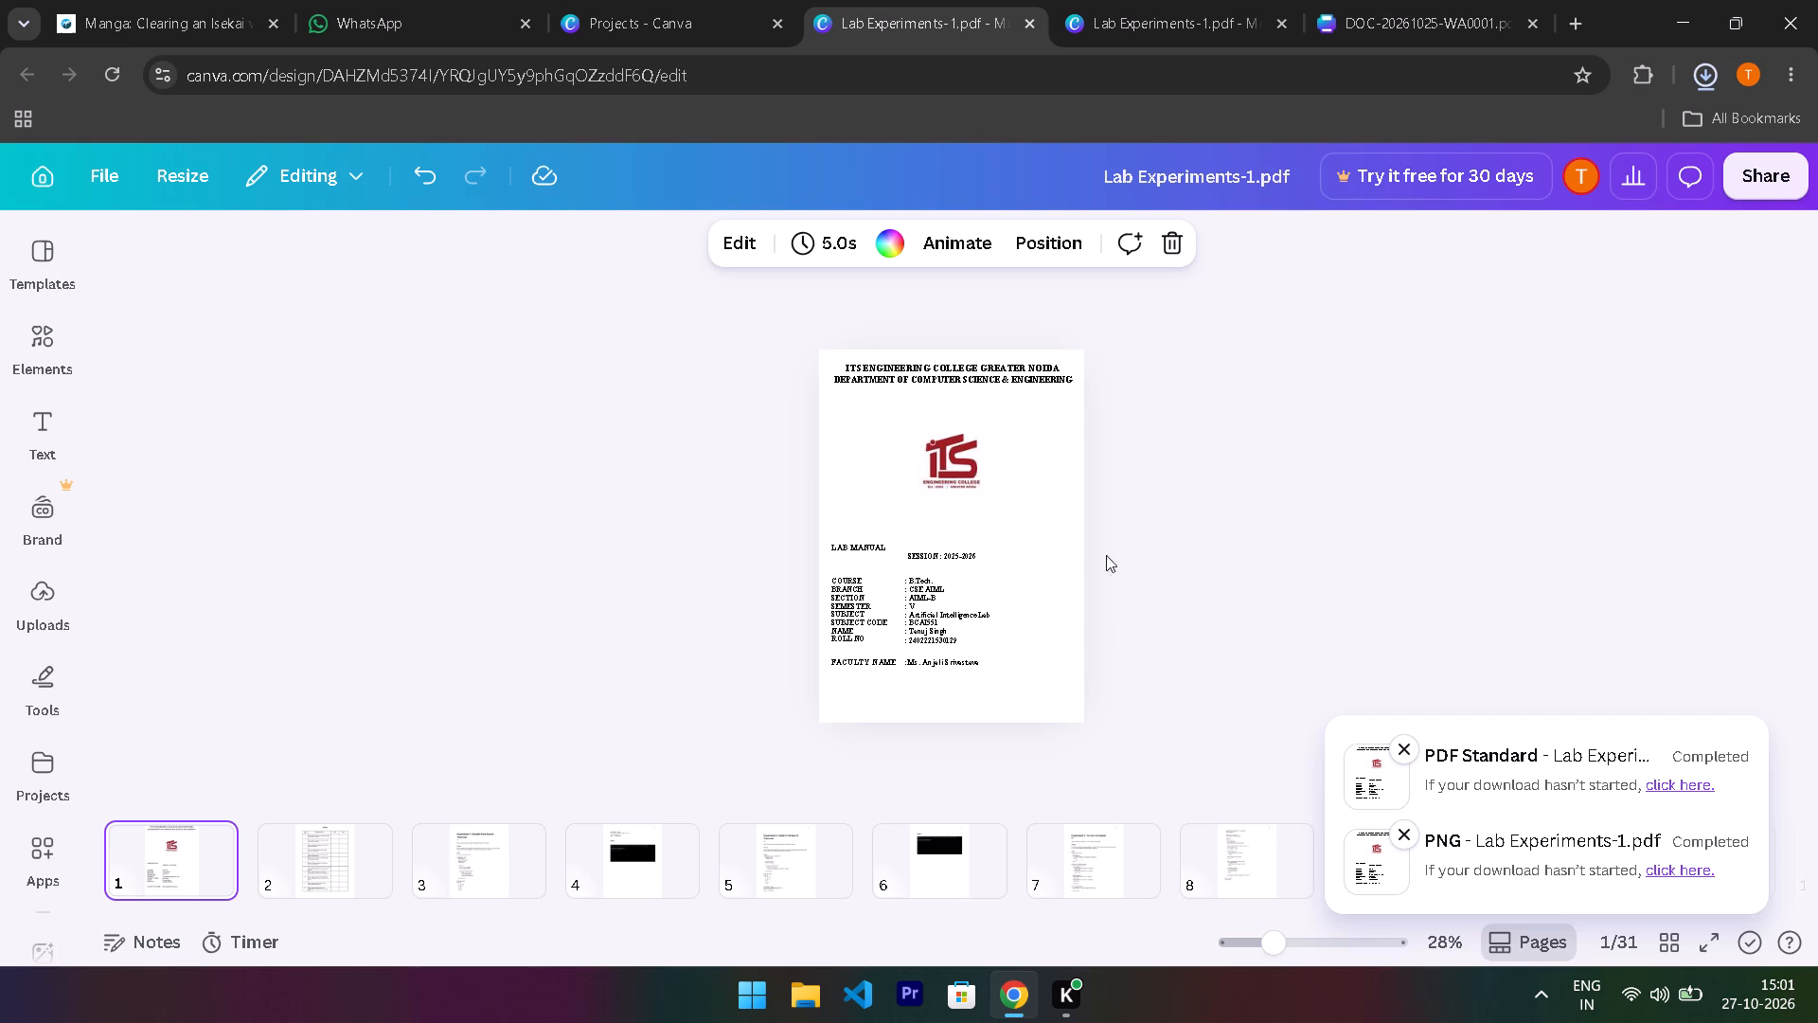
{"action": "left_click", "coordinate": [587, 462]}
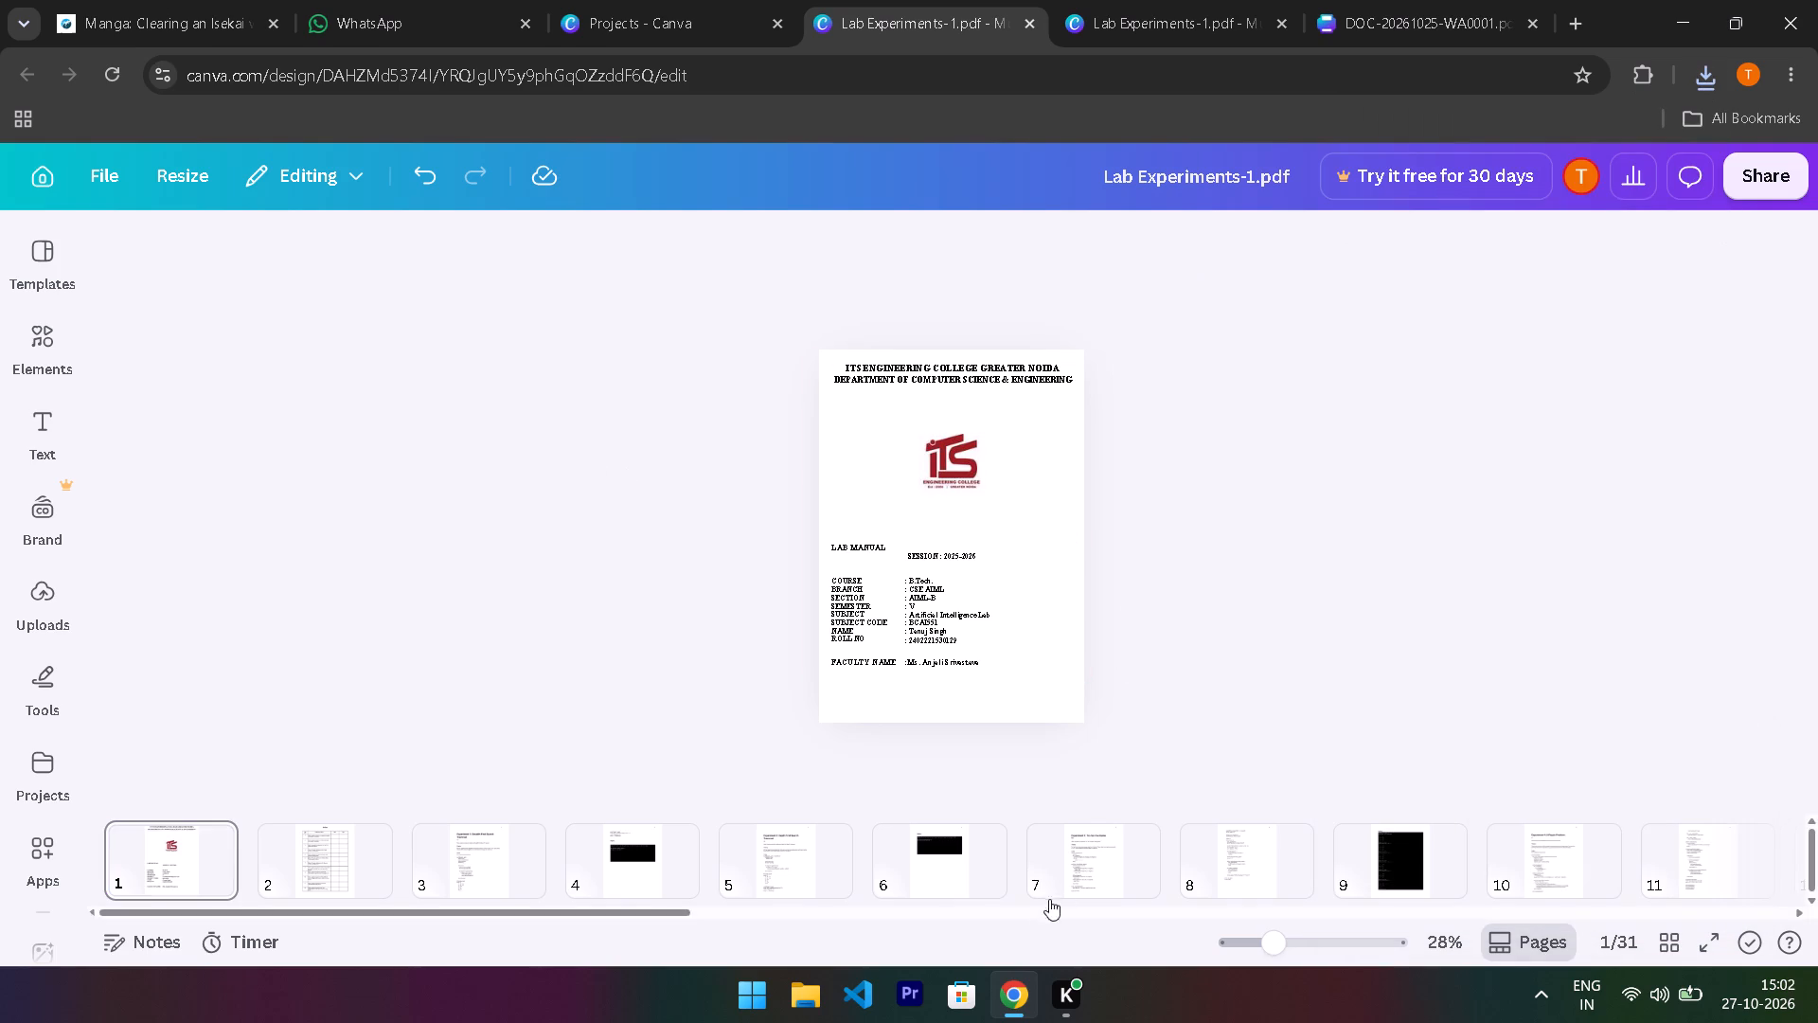
Rename the newly downloaded Lab Experiments-1.pdf PDF document in the Downloads folder as "Tanuj AI".
{"action": "left_click", "coordinate": [806, 1014]}
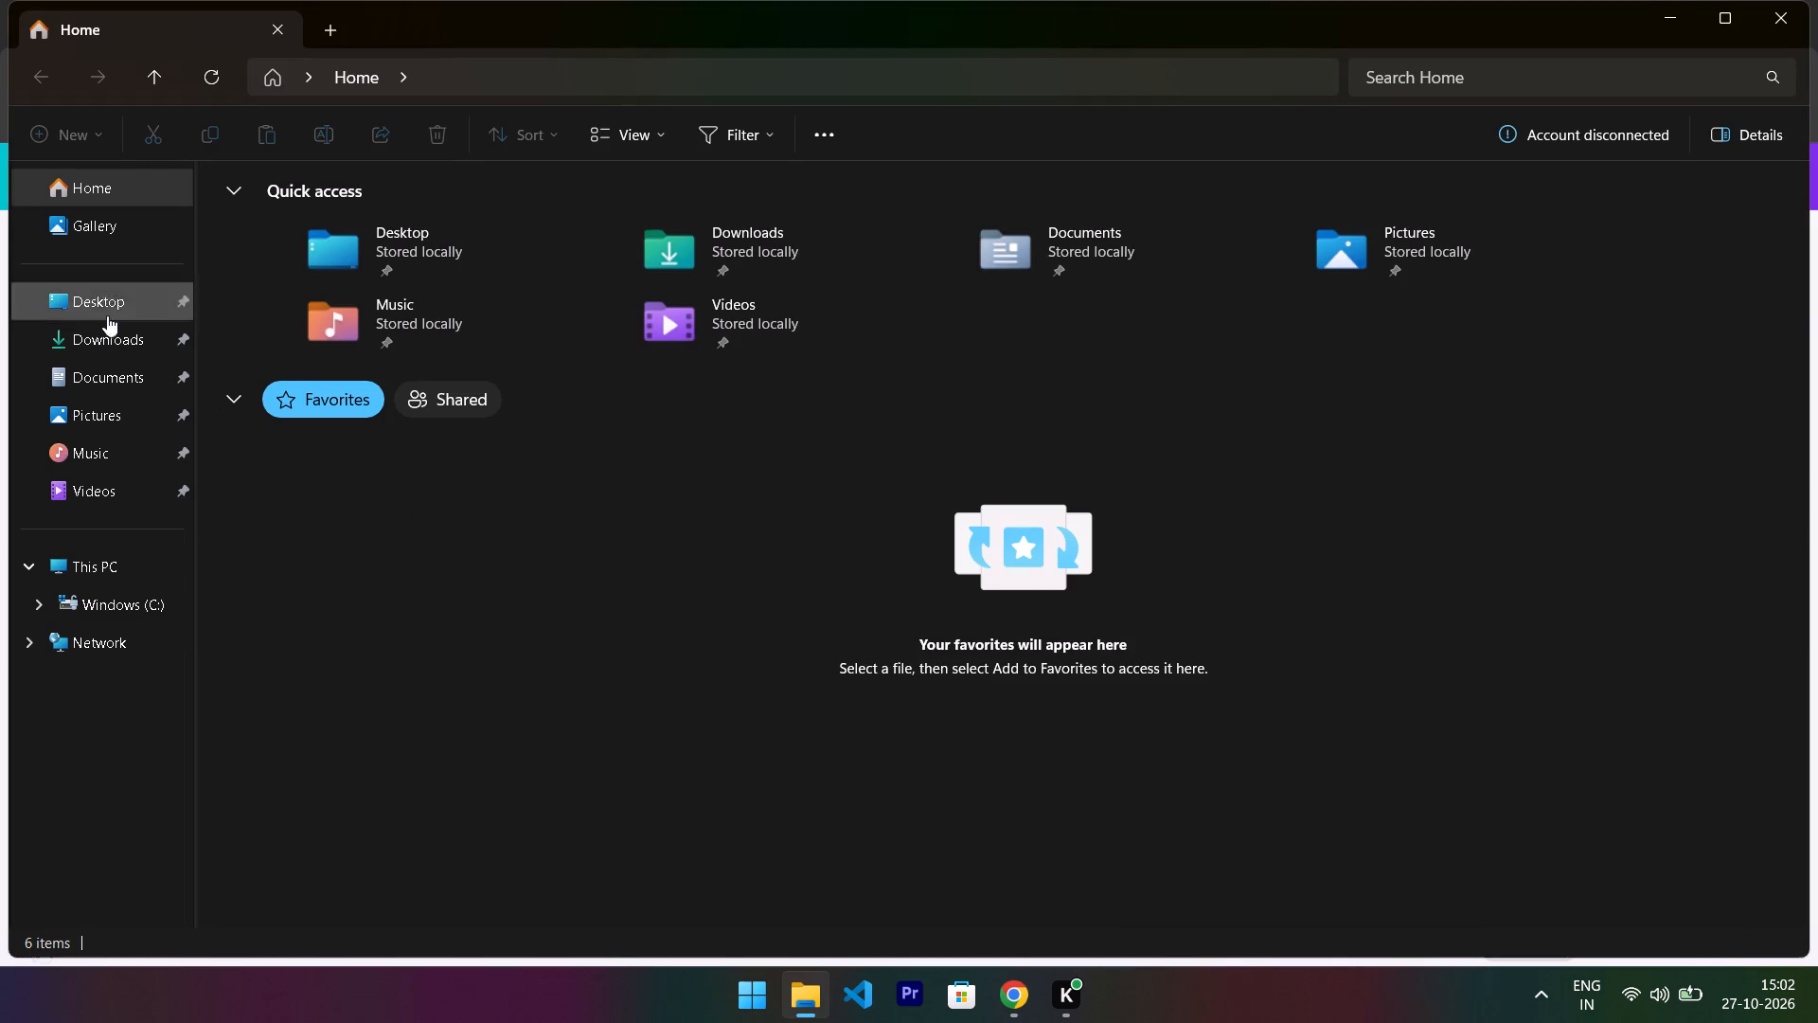
{"action": "left_click", "coordinate": [118, 334]}
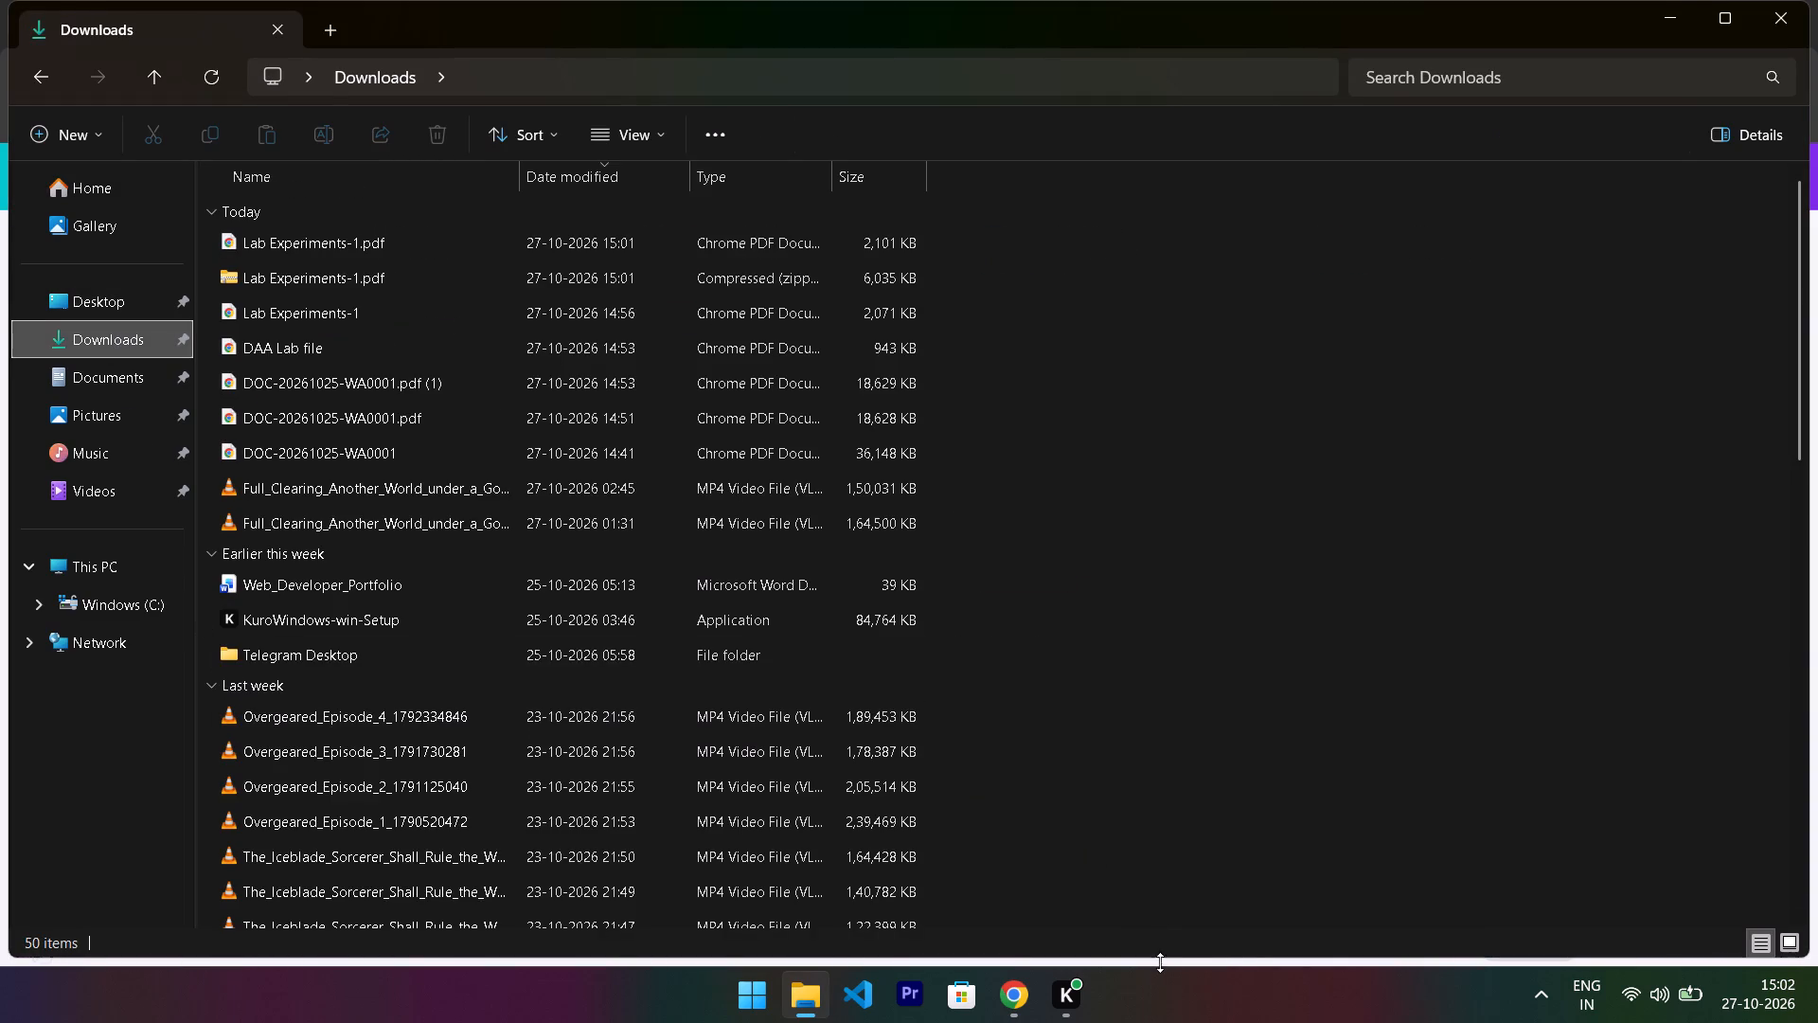
{"action": "left_click", "coordinate": [1006, 989]}
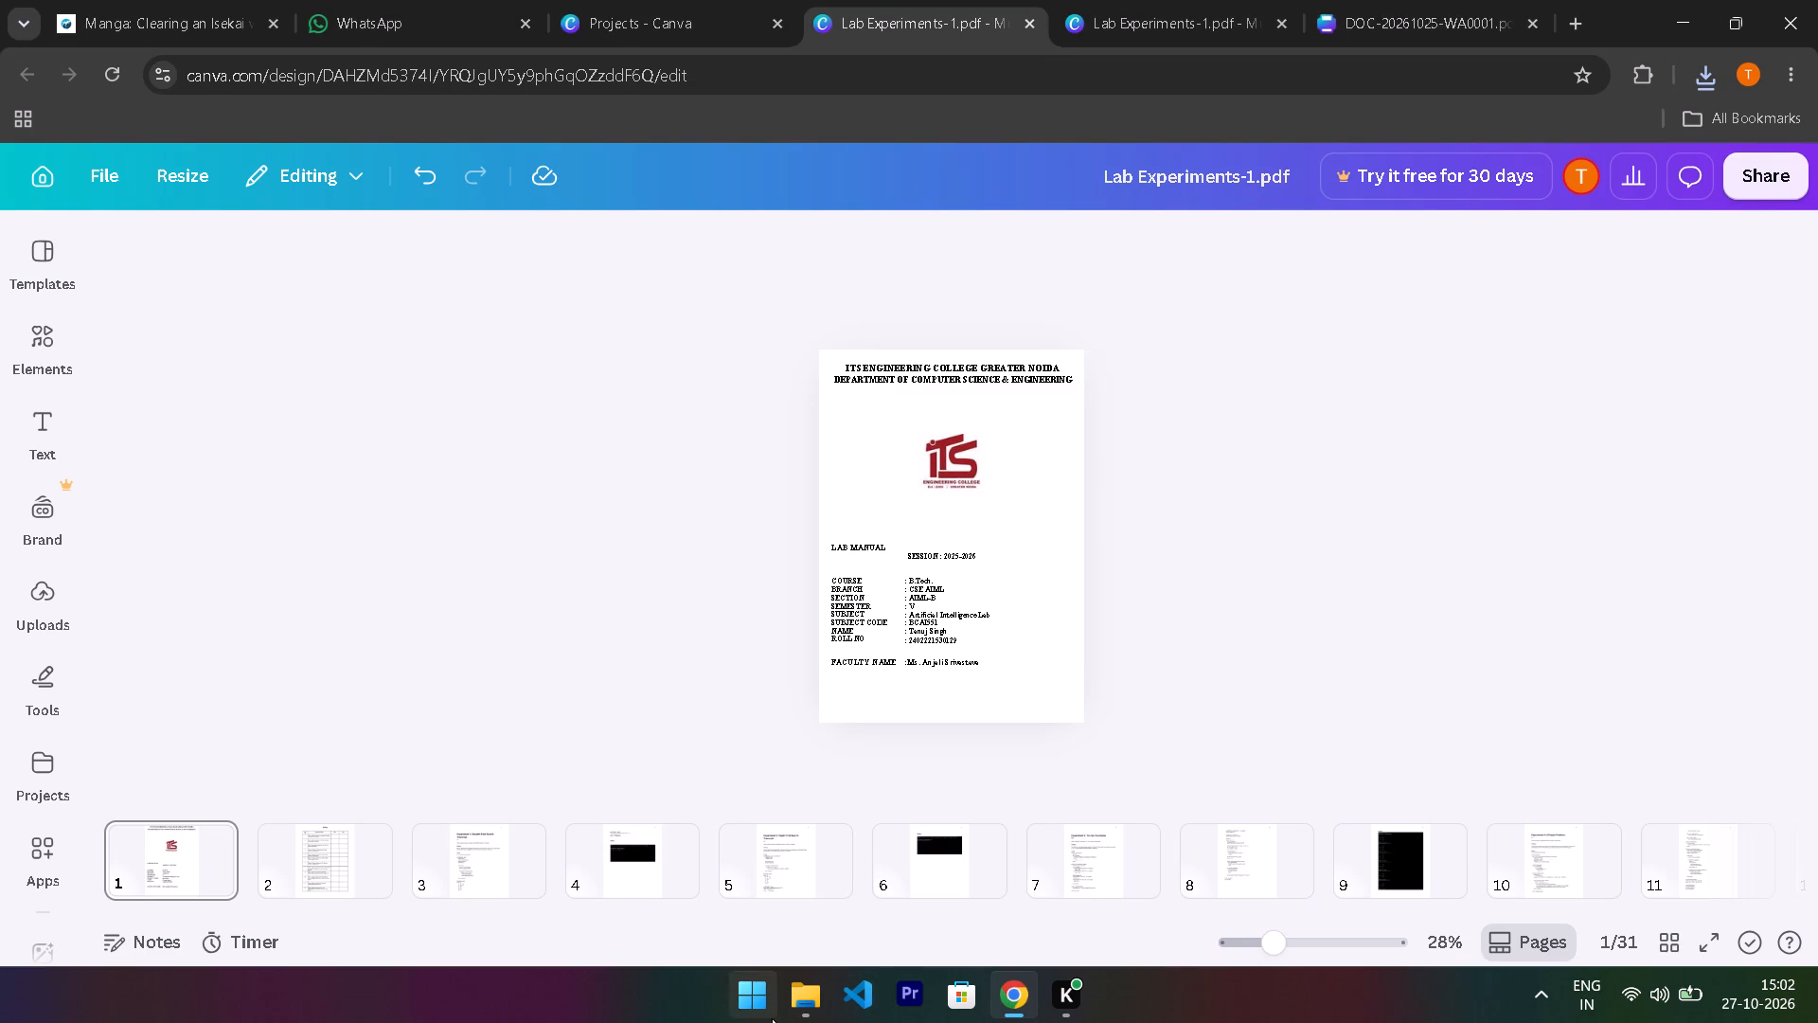
{"action": "left_click", "coordinate": [803, 1012]}
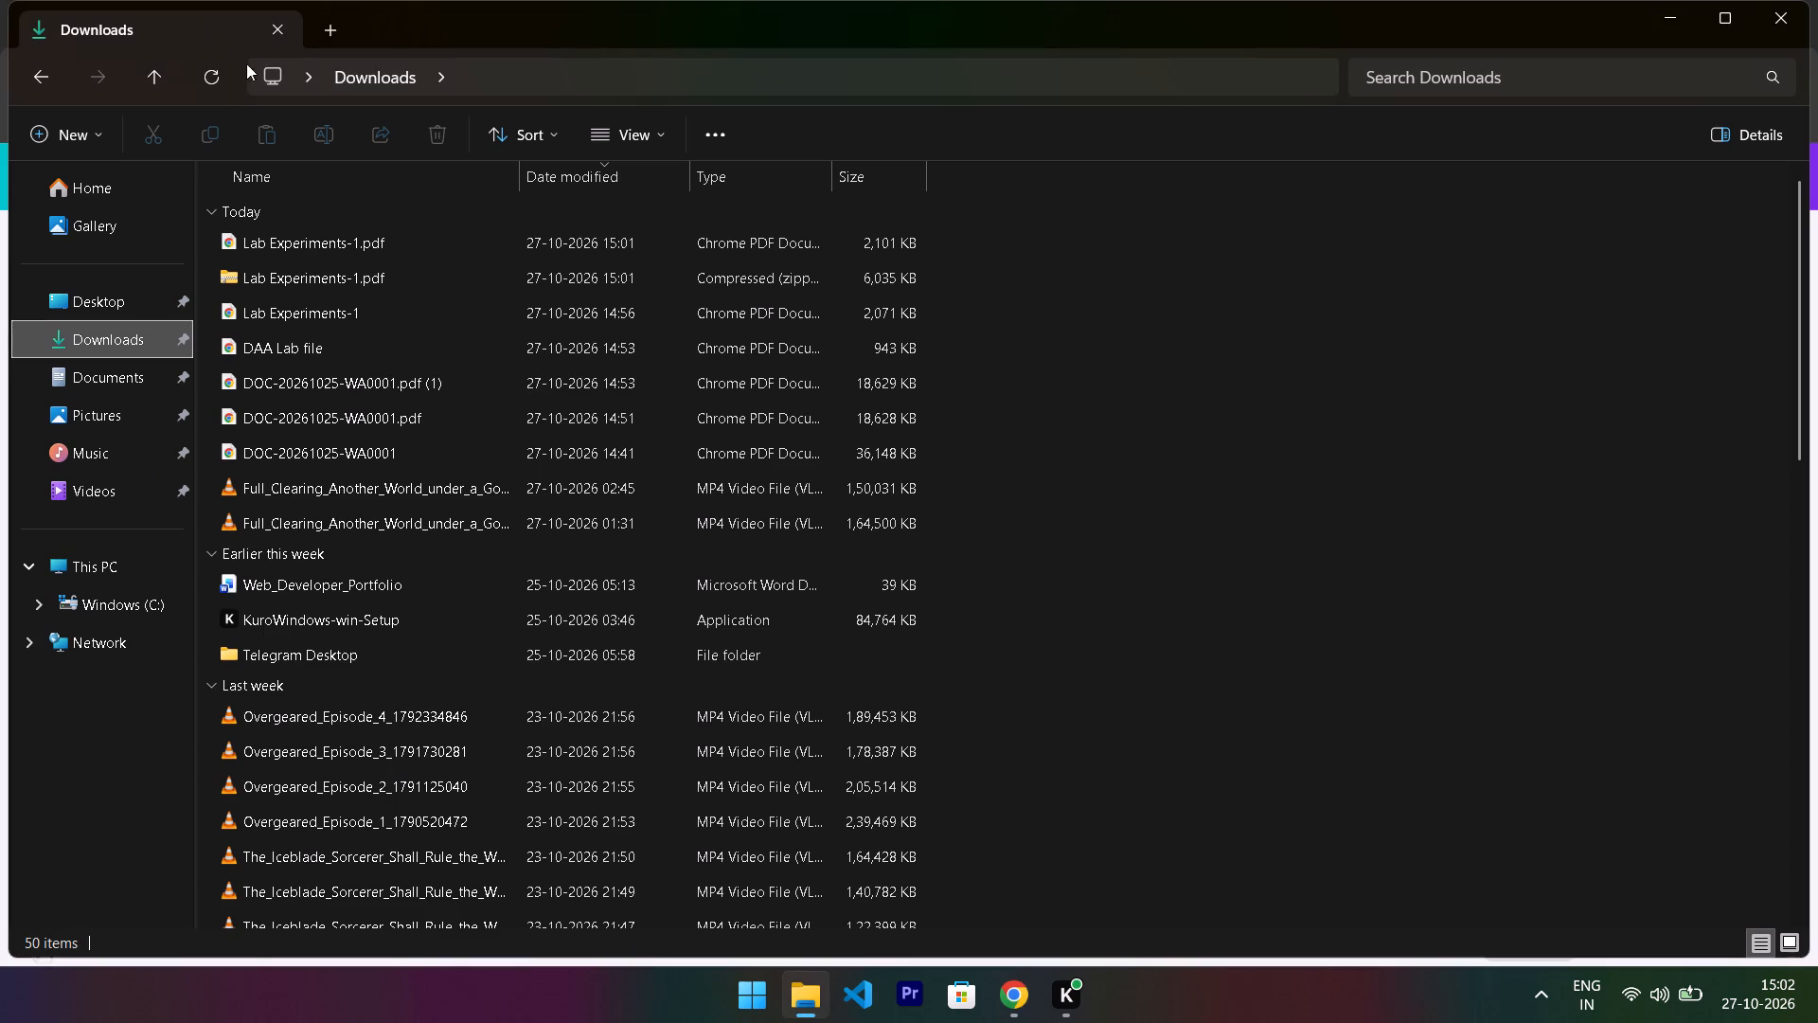
{"action": "left_click", "coordinate": [370, 245]}
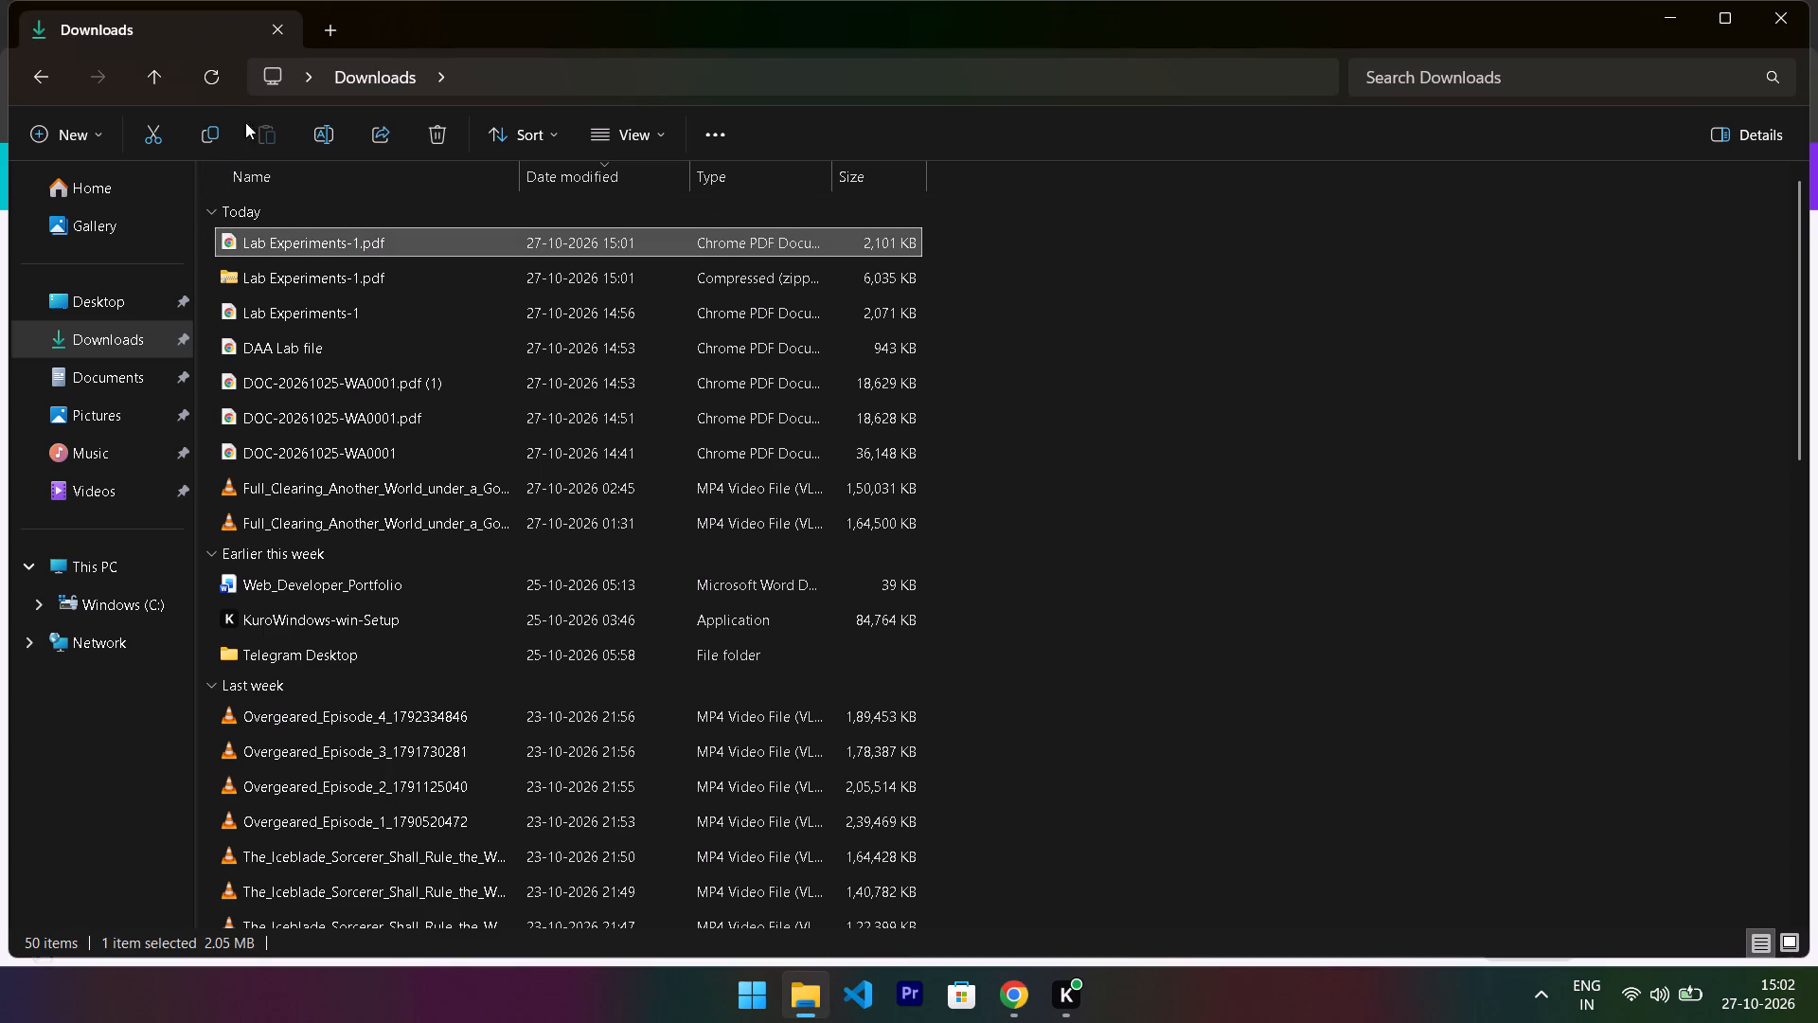
{"action": "left_click", "coordinate": [312, 130]}
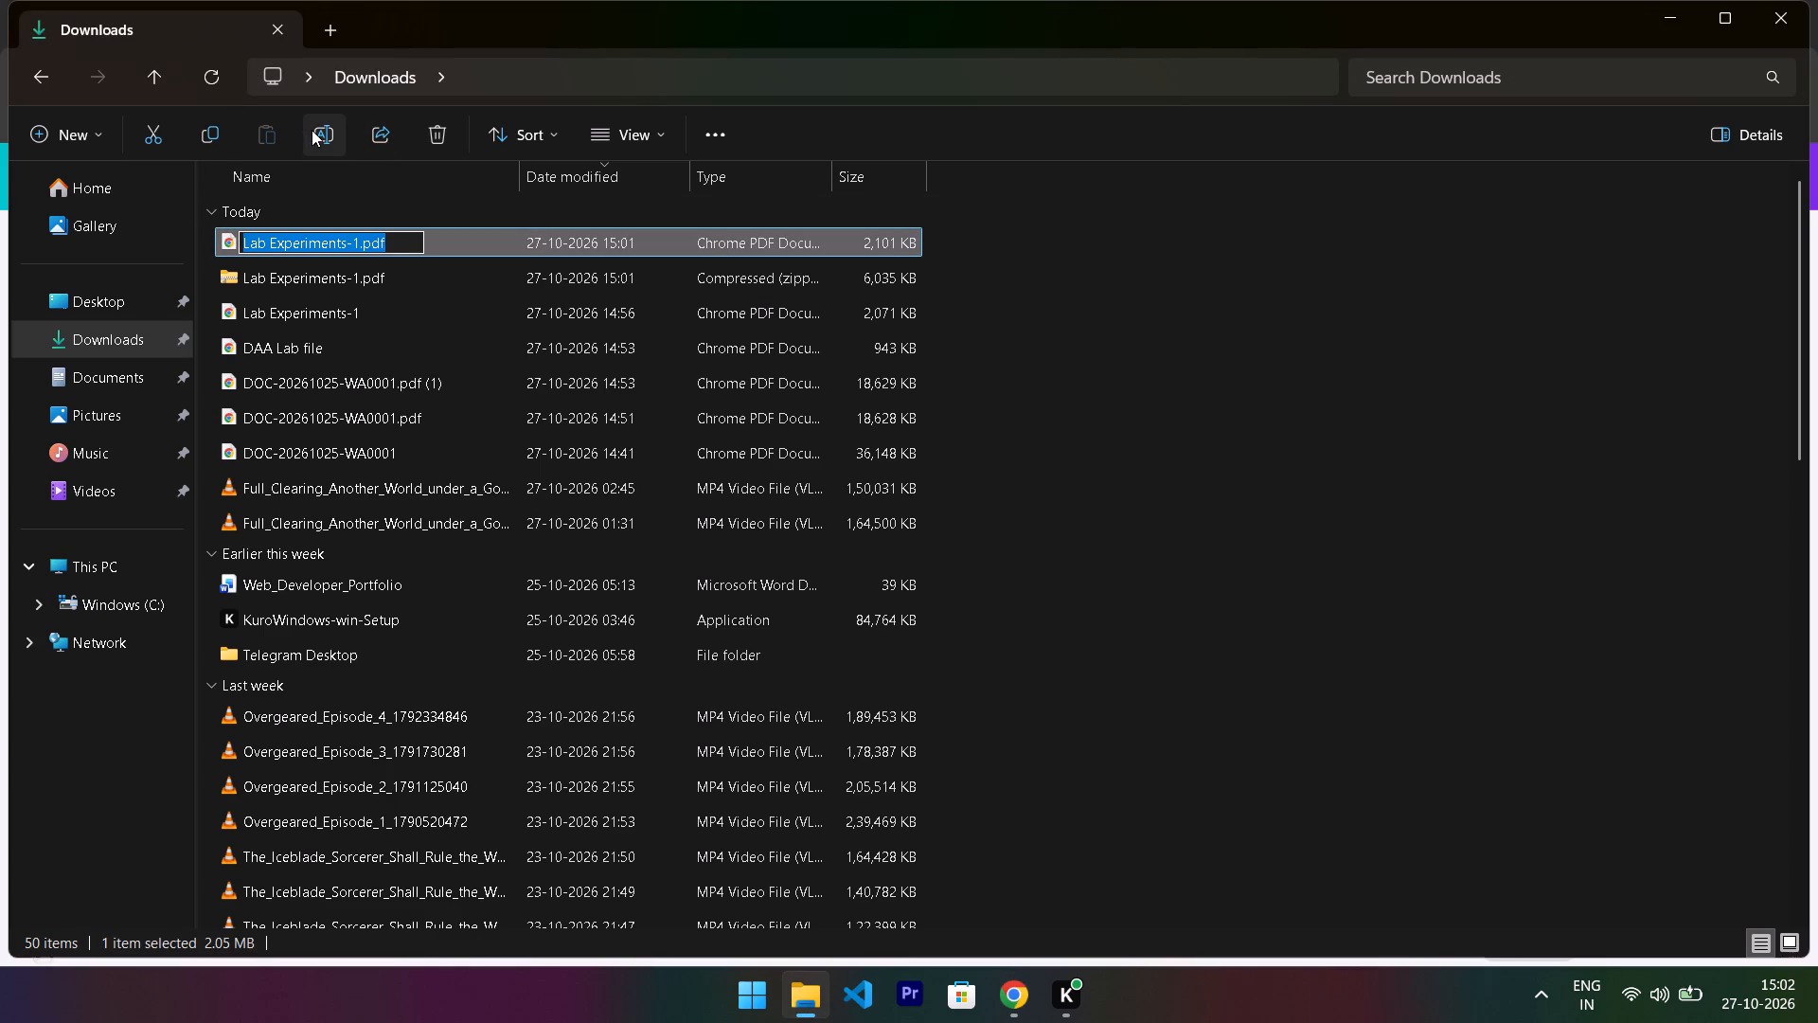
{"action": "type", "text": "ah"}
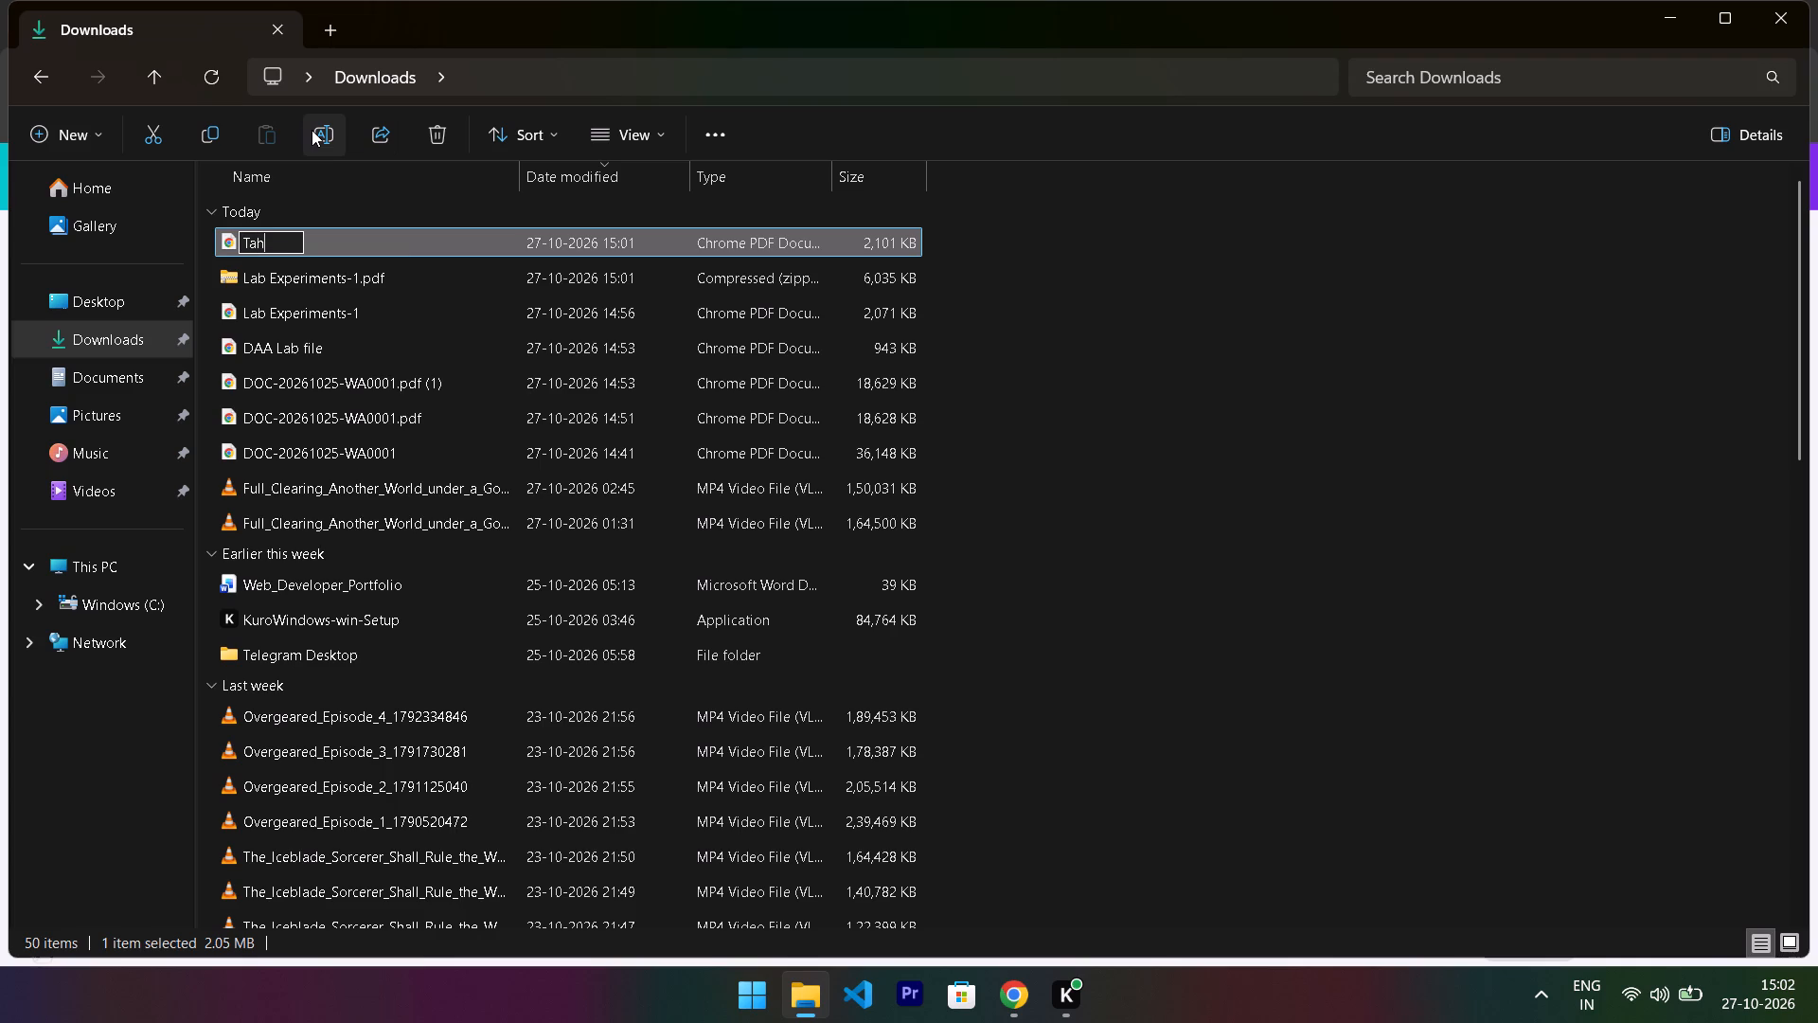
{"action": "key", "text": "BackSpace"}
{"action": "type", "text": "AI"}
{"action": "key", "text": "Return"}
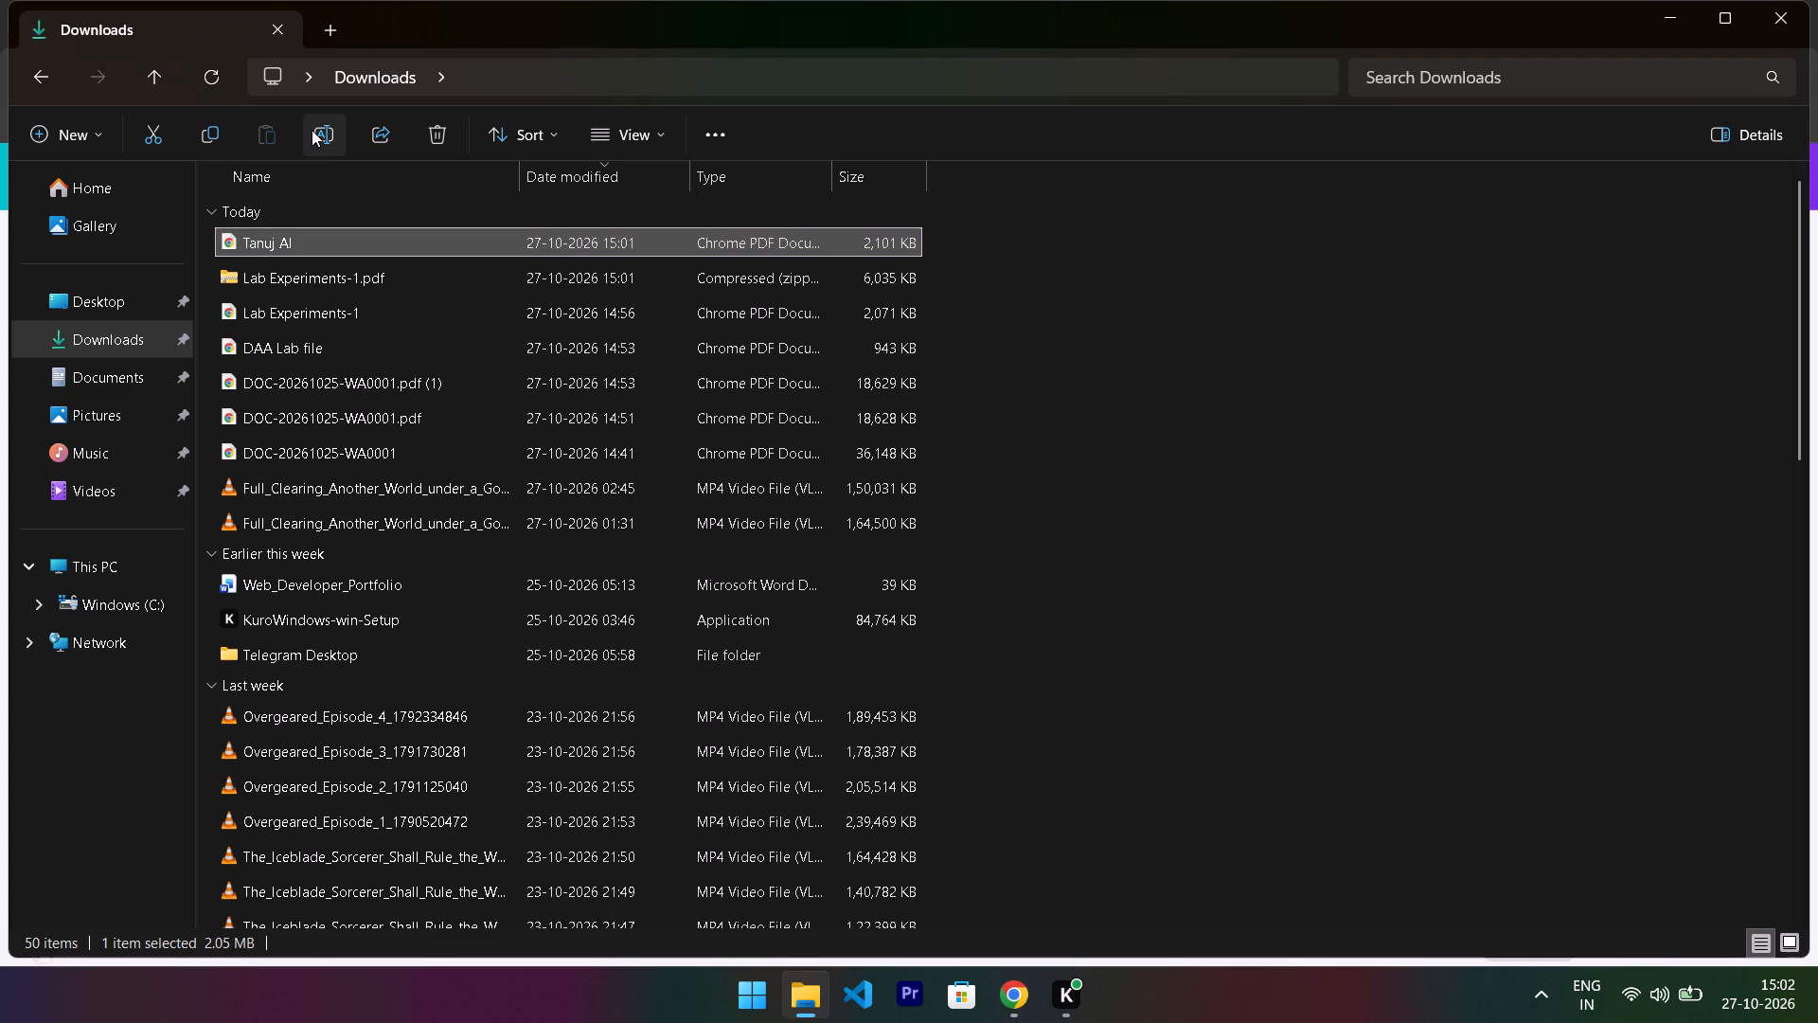
Switch back to the Canva design and undo the deletion of the first student's cover page.
{"action": "key", "text": "alt+Tab"}
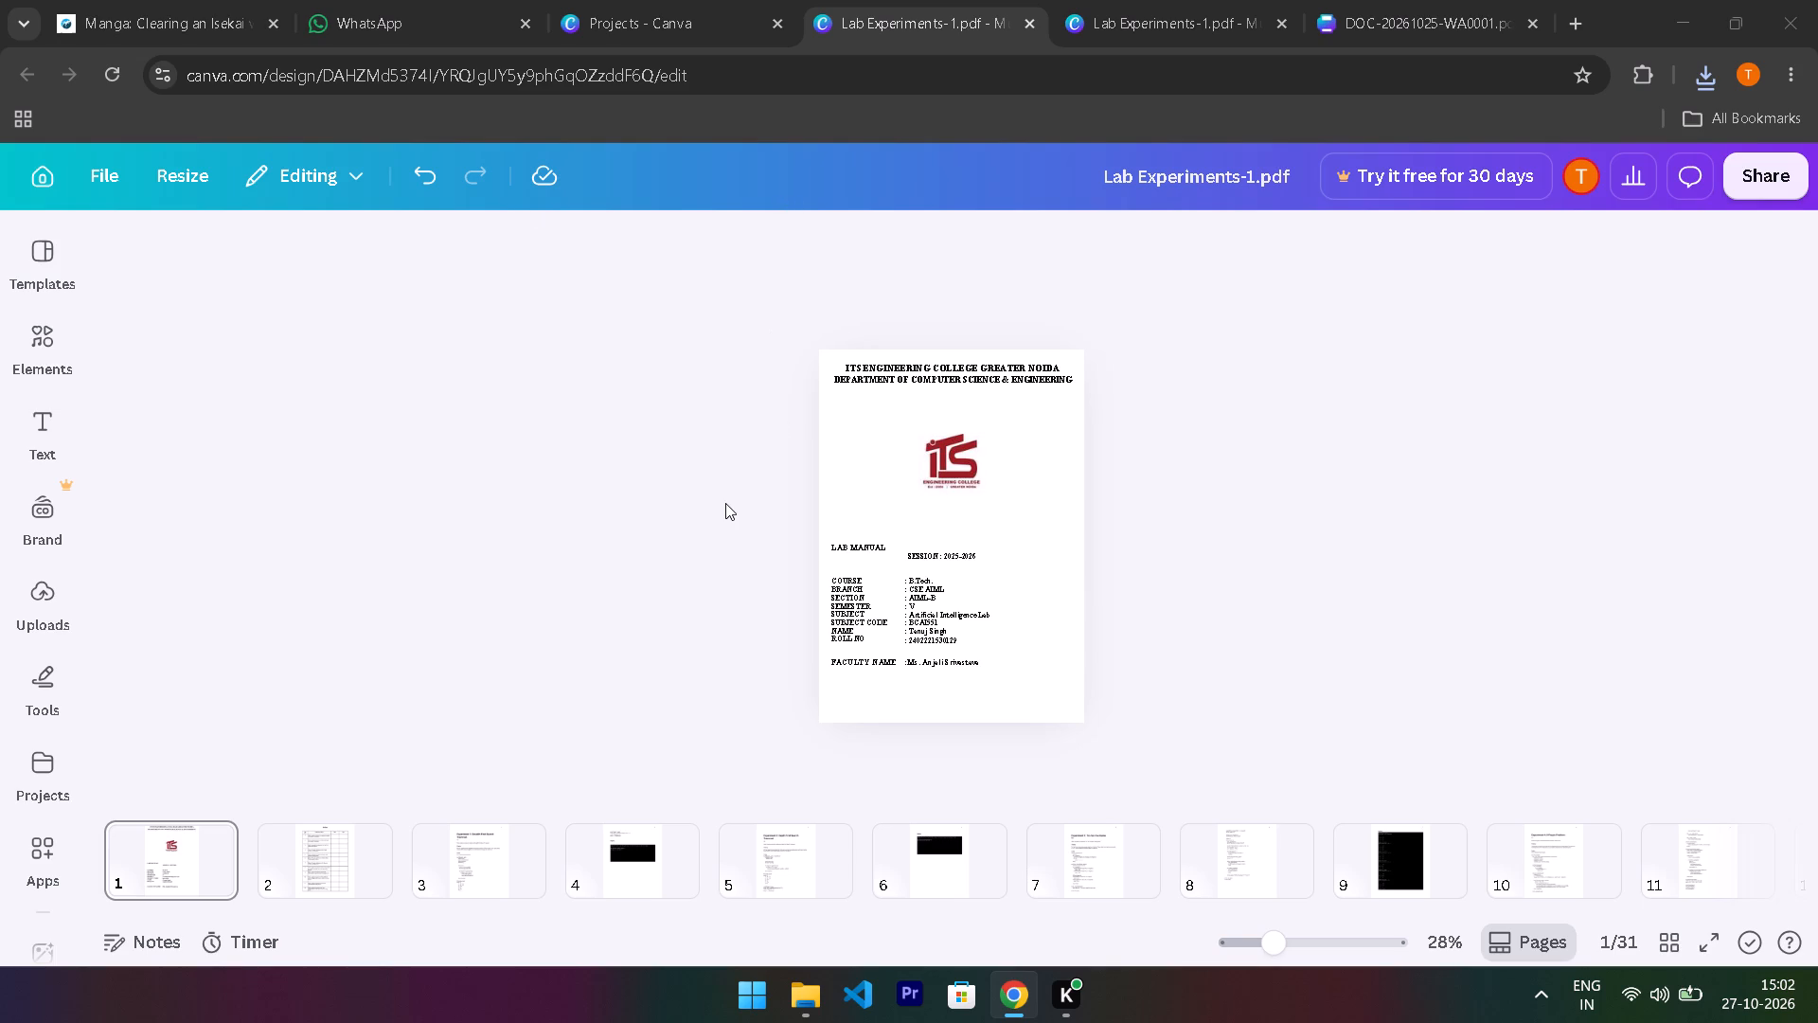
{"action": "key", "text": "ctrl+z"}
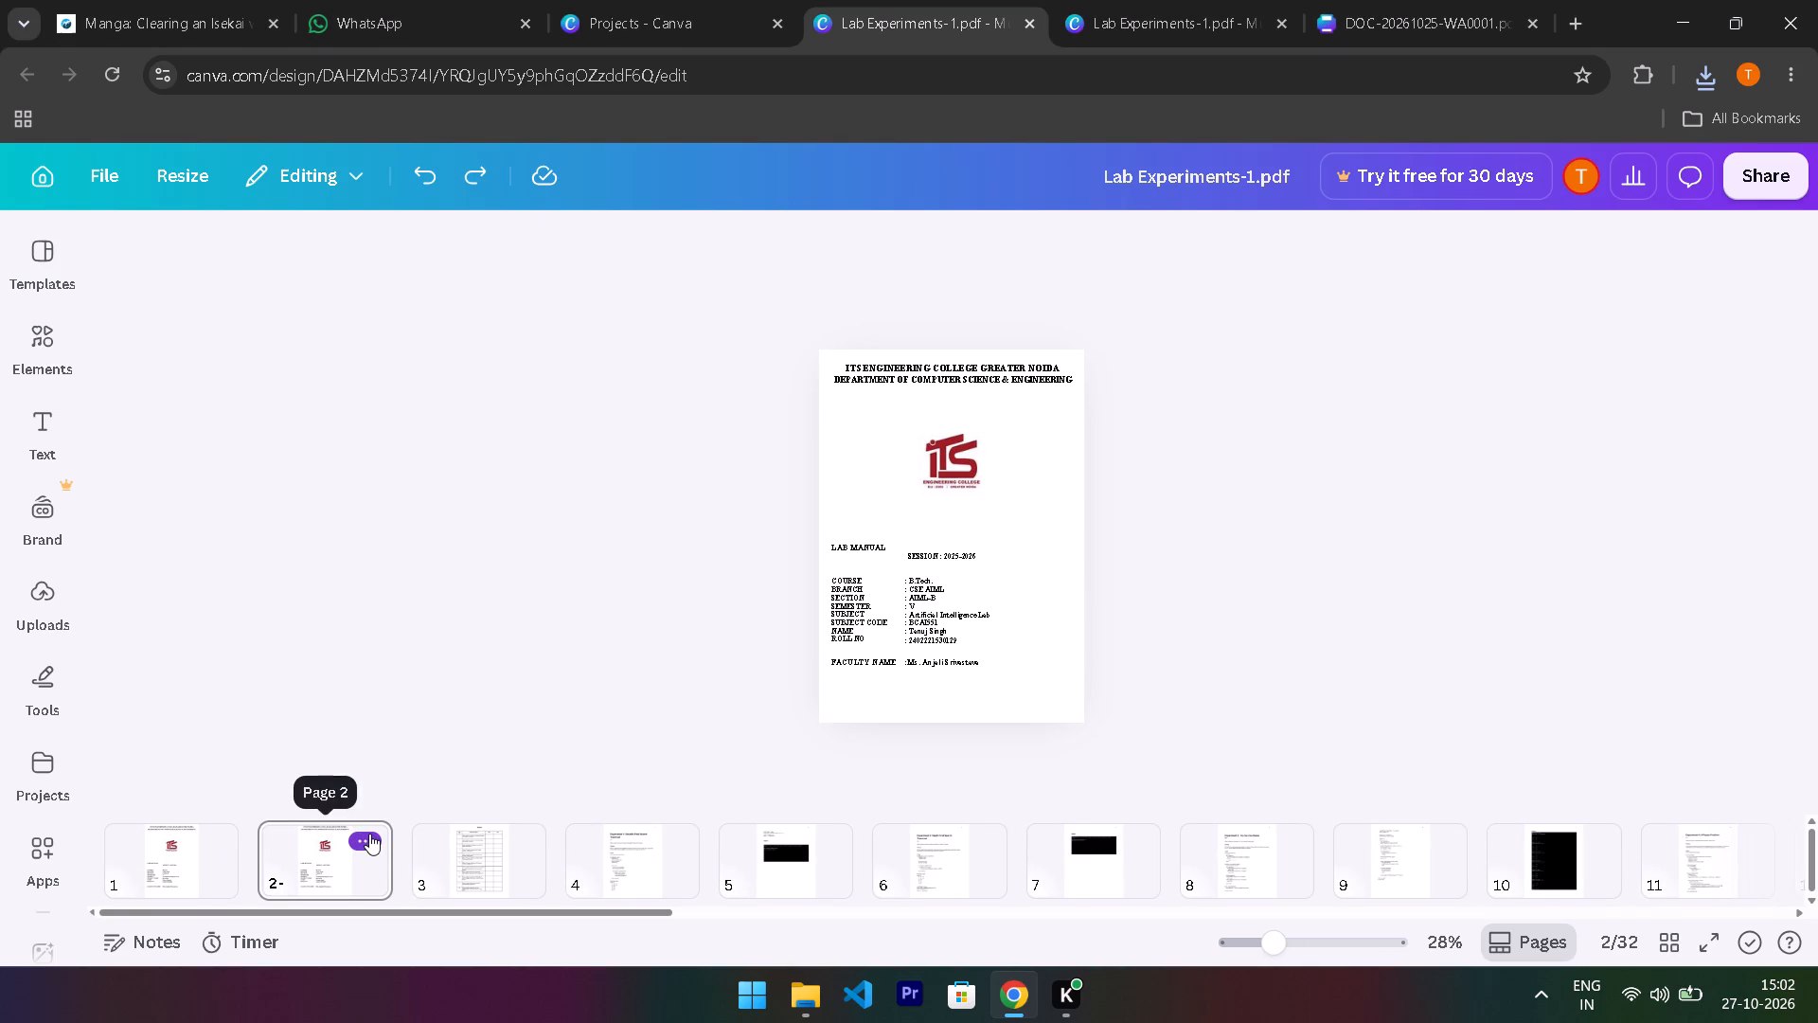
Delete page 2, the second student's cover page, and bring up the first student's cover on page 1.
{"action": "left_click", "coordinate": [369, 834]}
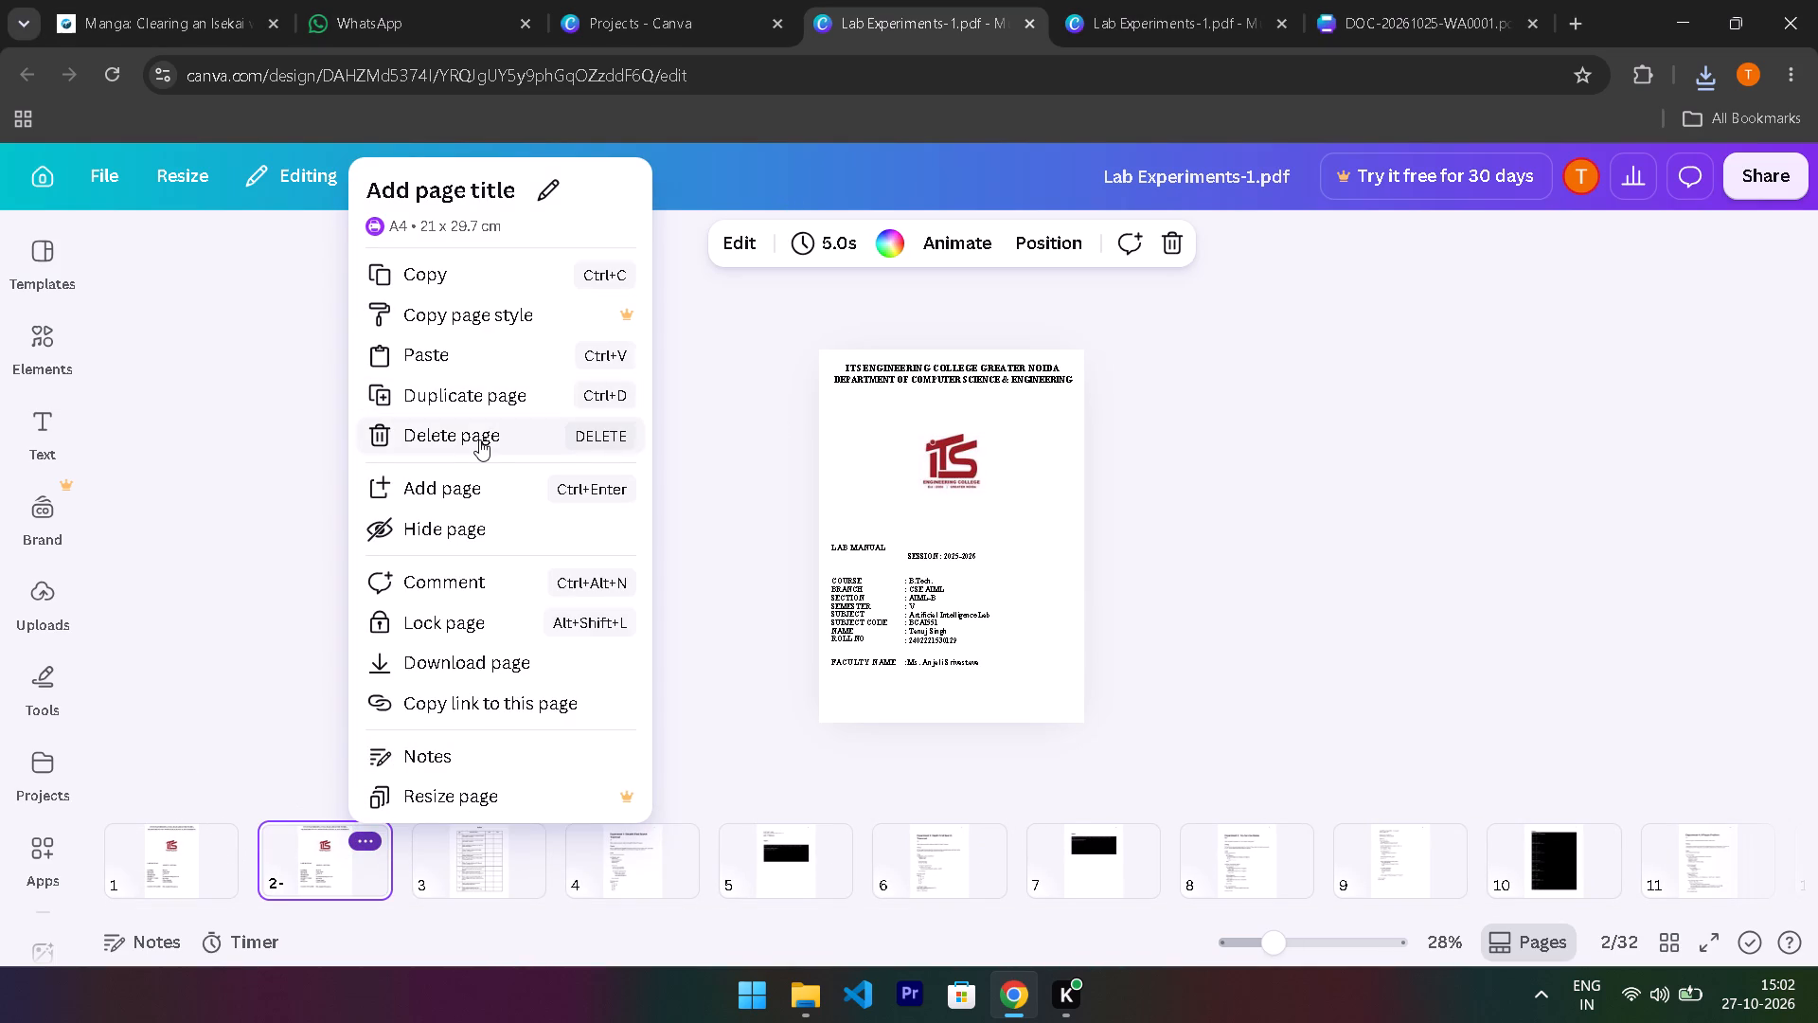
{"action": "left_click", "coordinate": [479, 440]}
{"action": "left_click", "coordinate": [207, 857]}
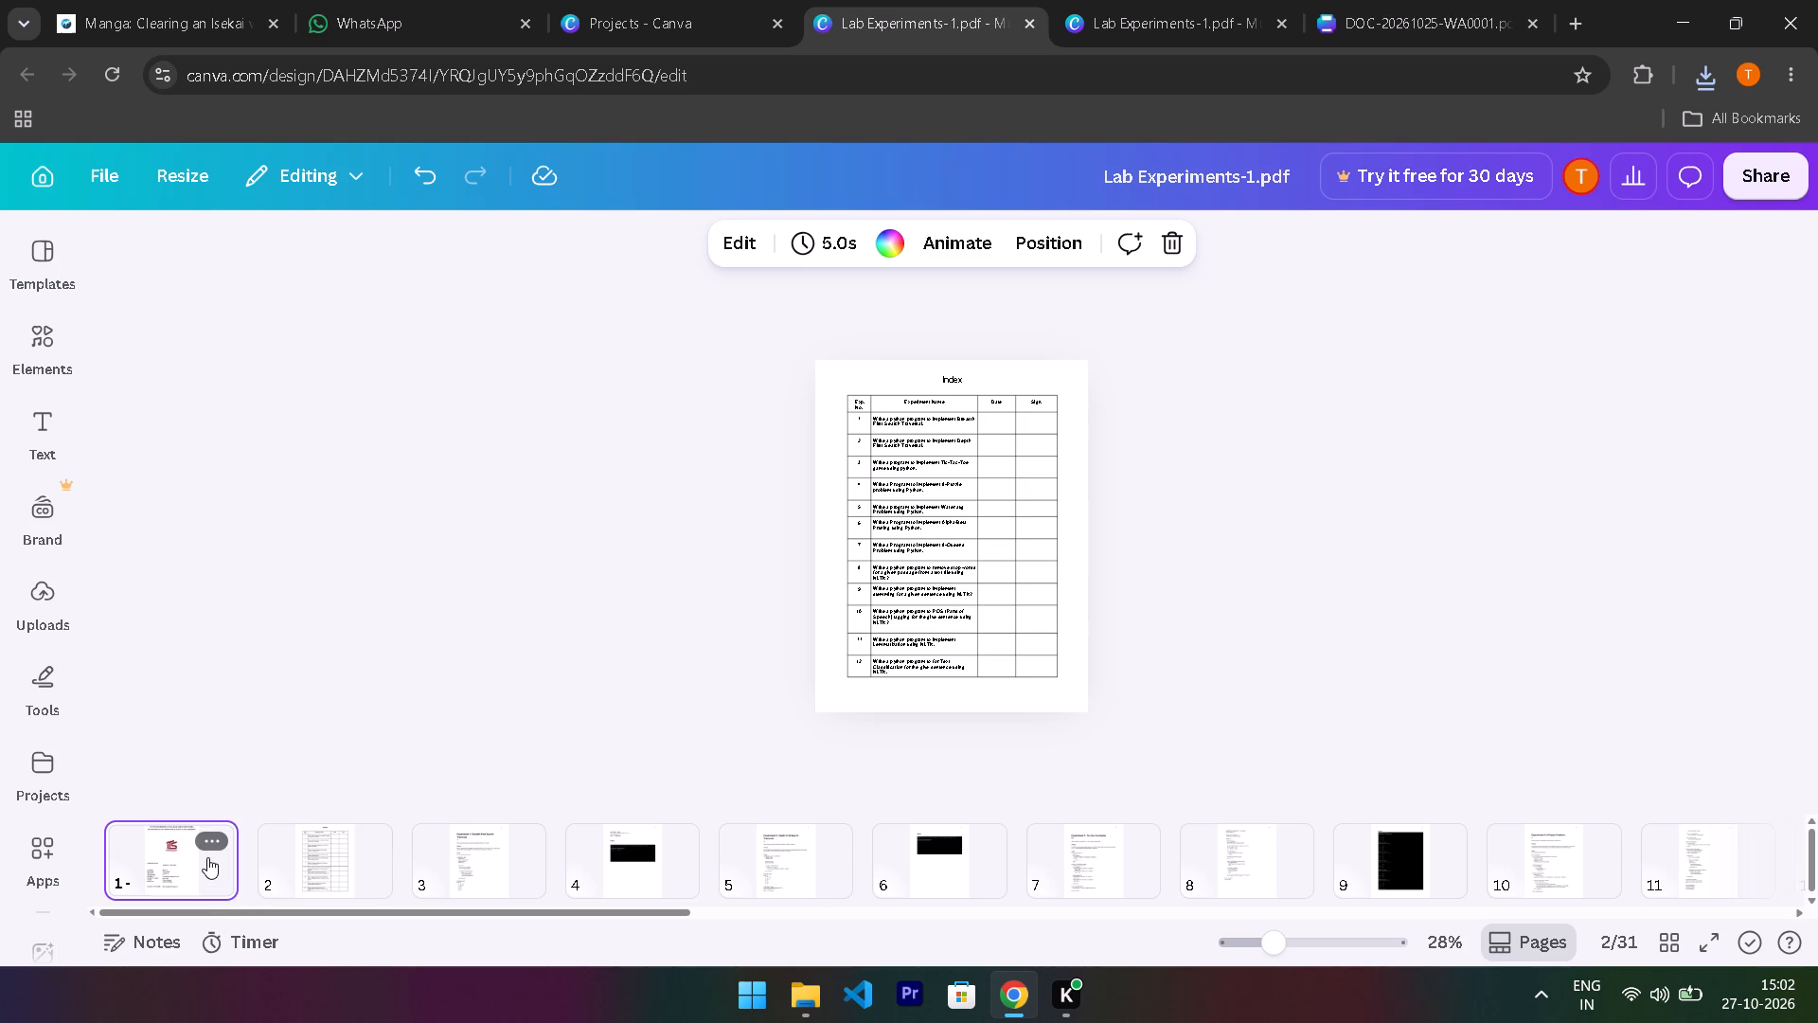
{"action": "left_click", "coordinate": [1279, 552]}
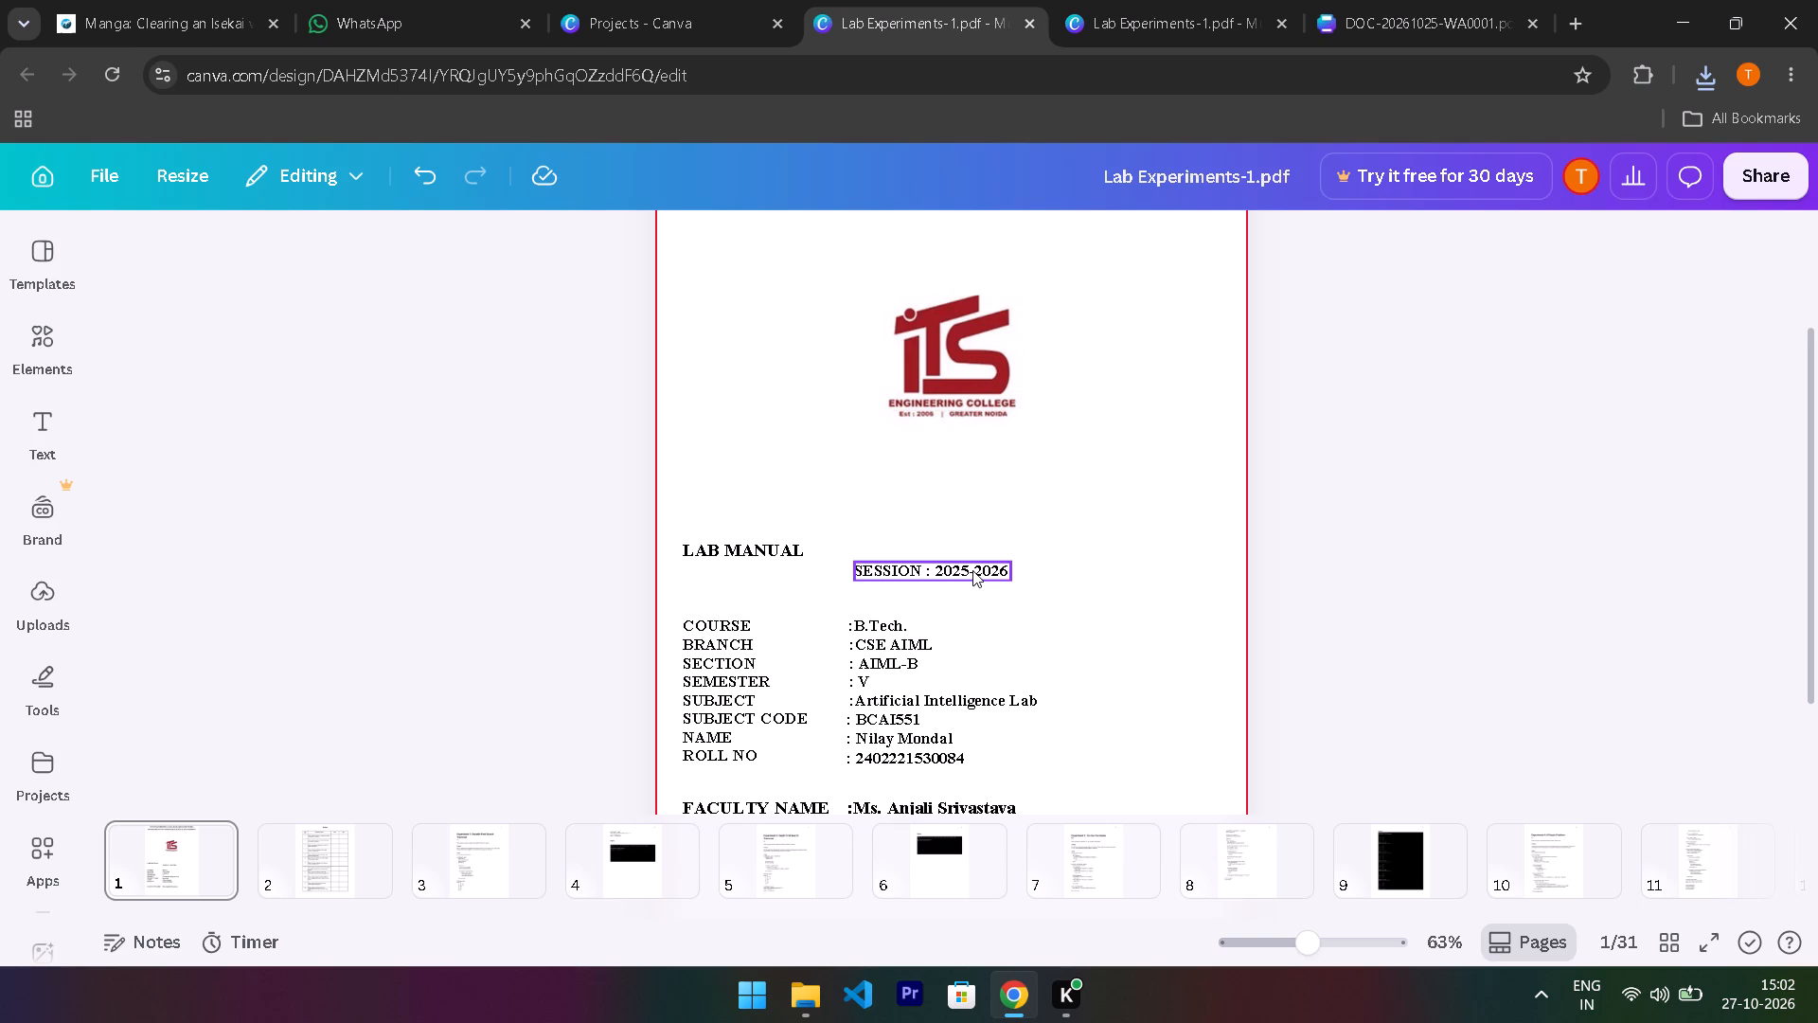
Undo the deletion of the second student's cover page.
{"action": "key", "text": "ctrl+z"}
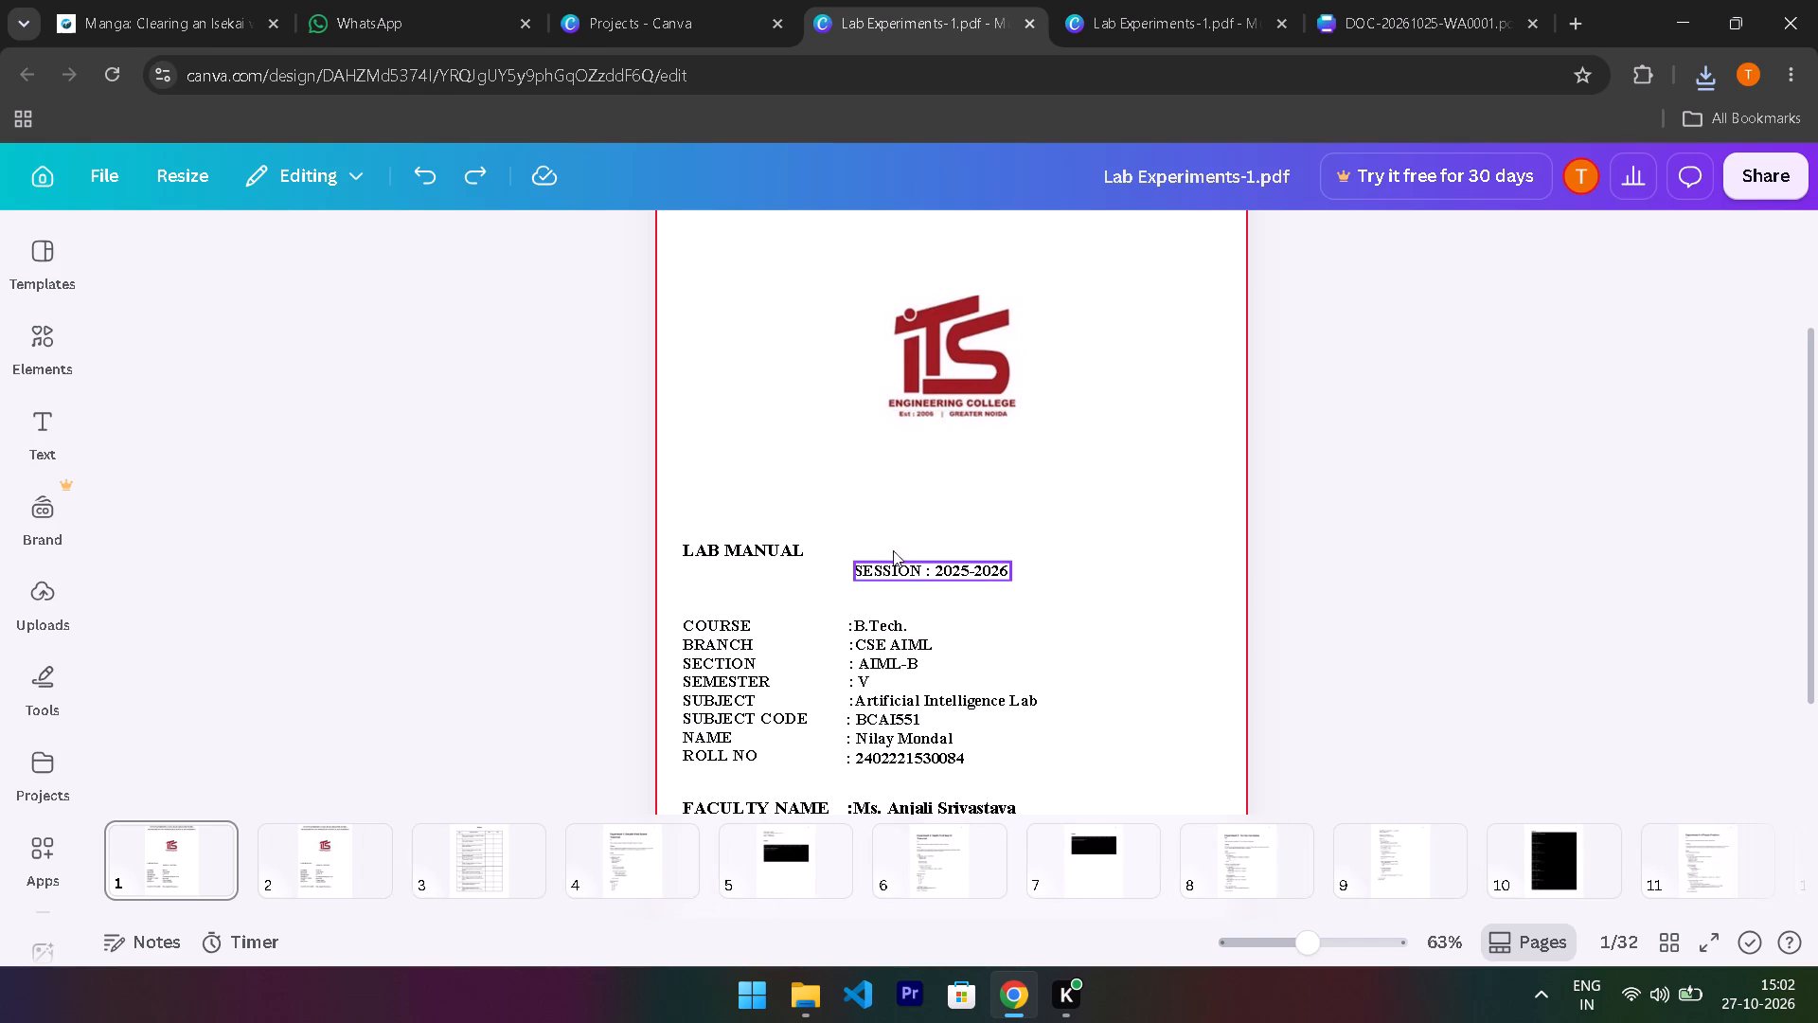
Set the session on the second student's cover page, page 2, to 2026-2027.
{"action": "left_click", "coordinate": [288, 880]}
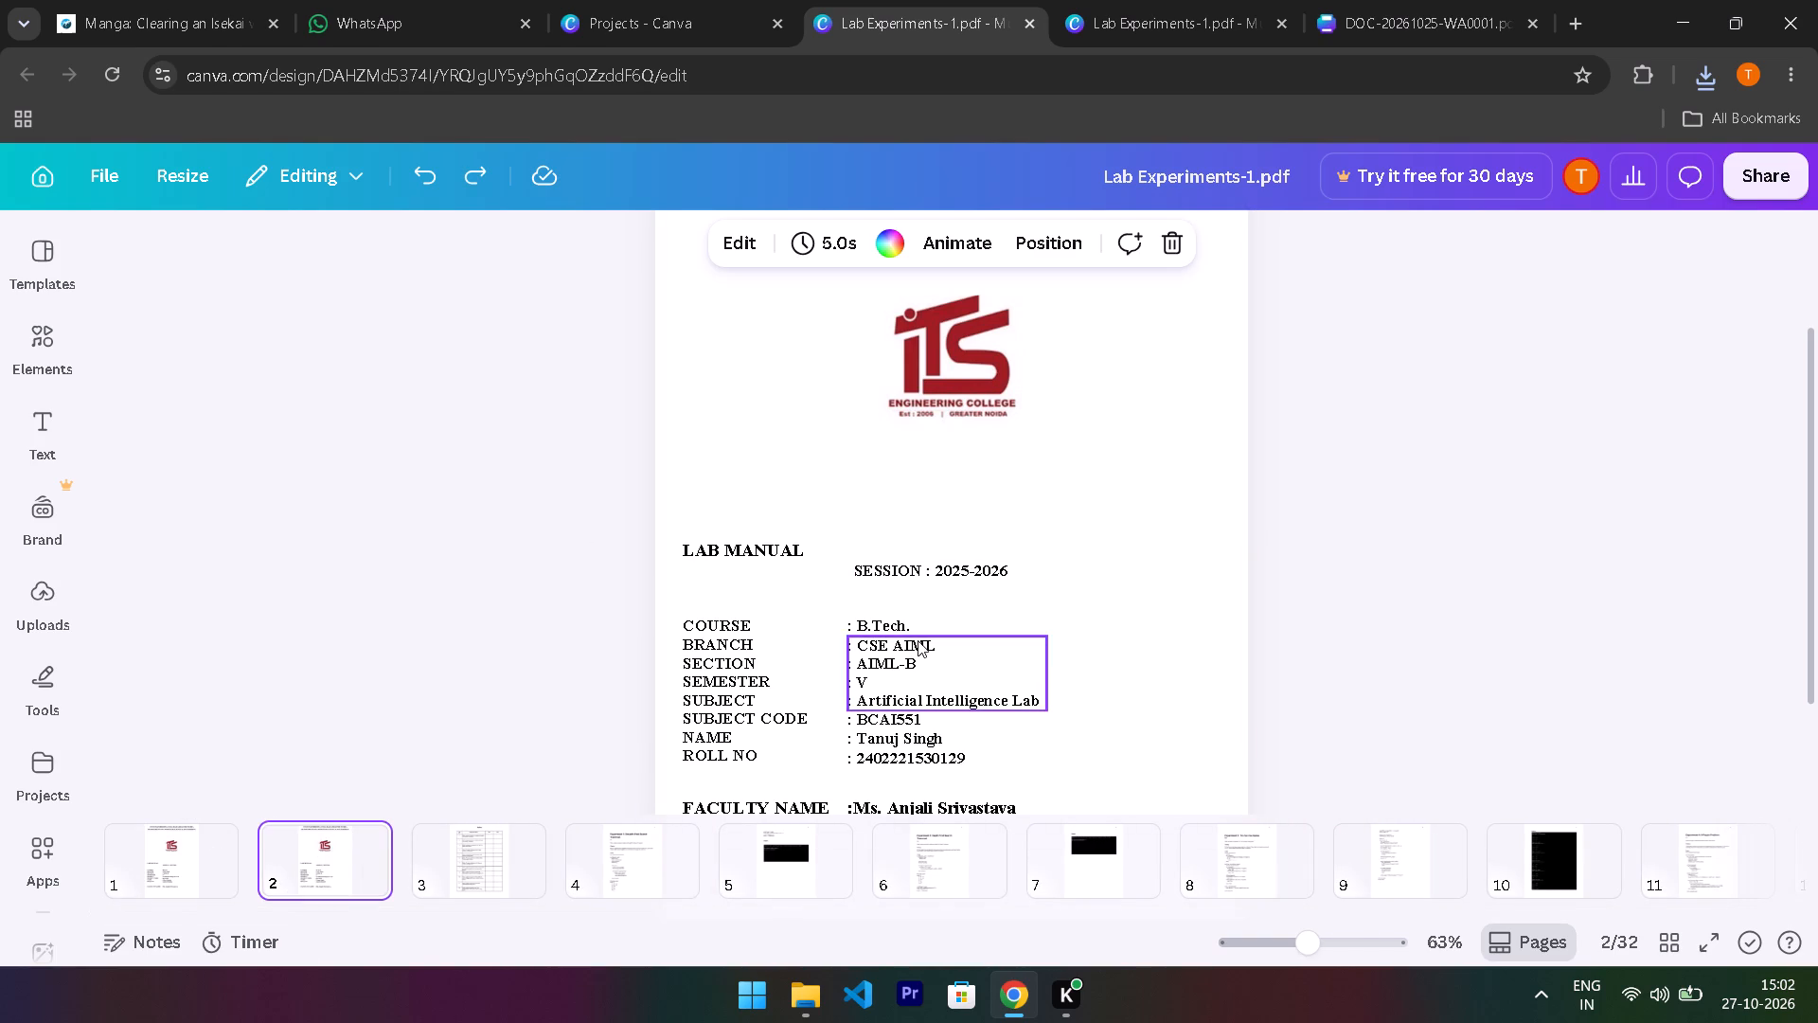
{"action": "left_click", "coordinate": [972, 573]}
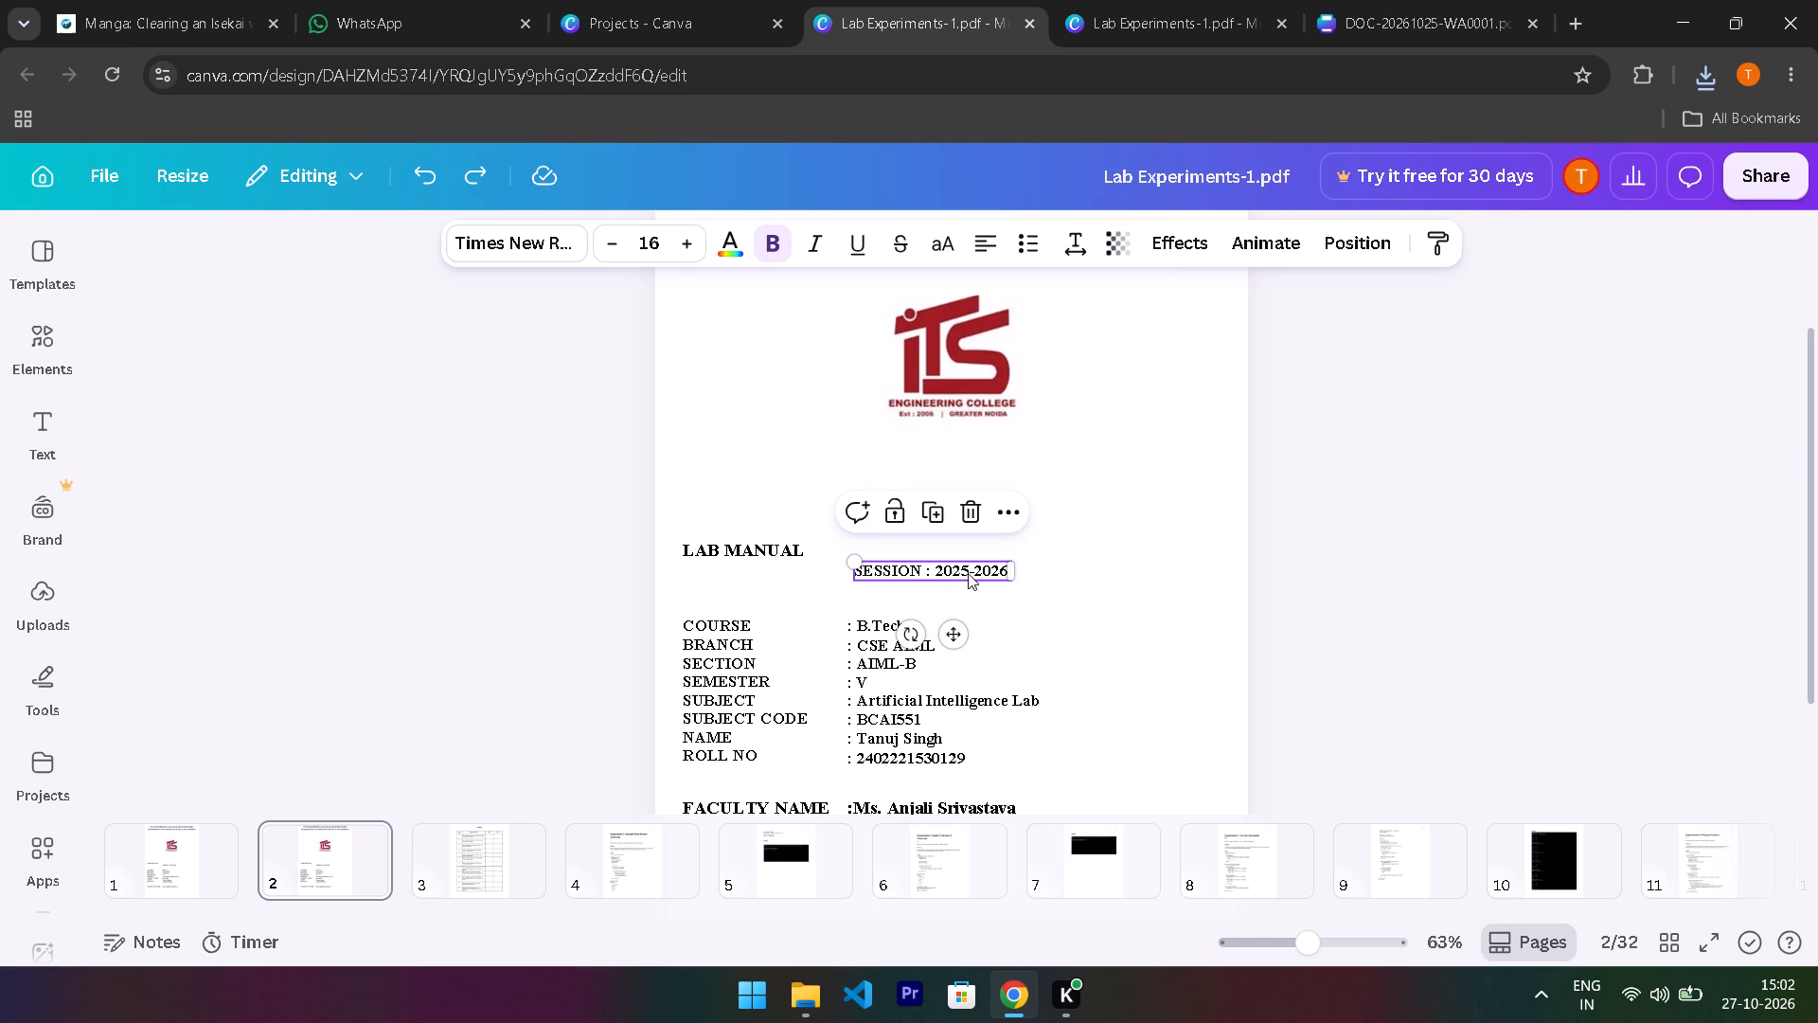
{"action": "left_click", "coordinate": [968, 573]}
{"action": "left_click", "coordinate": [968, 573]}
{"action": "key", "text": "BackSpace"}
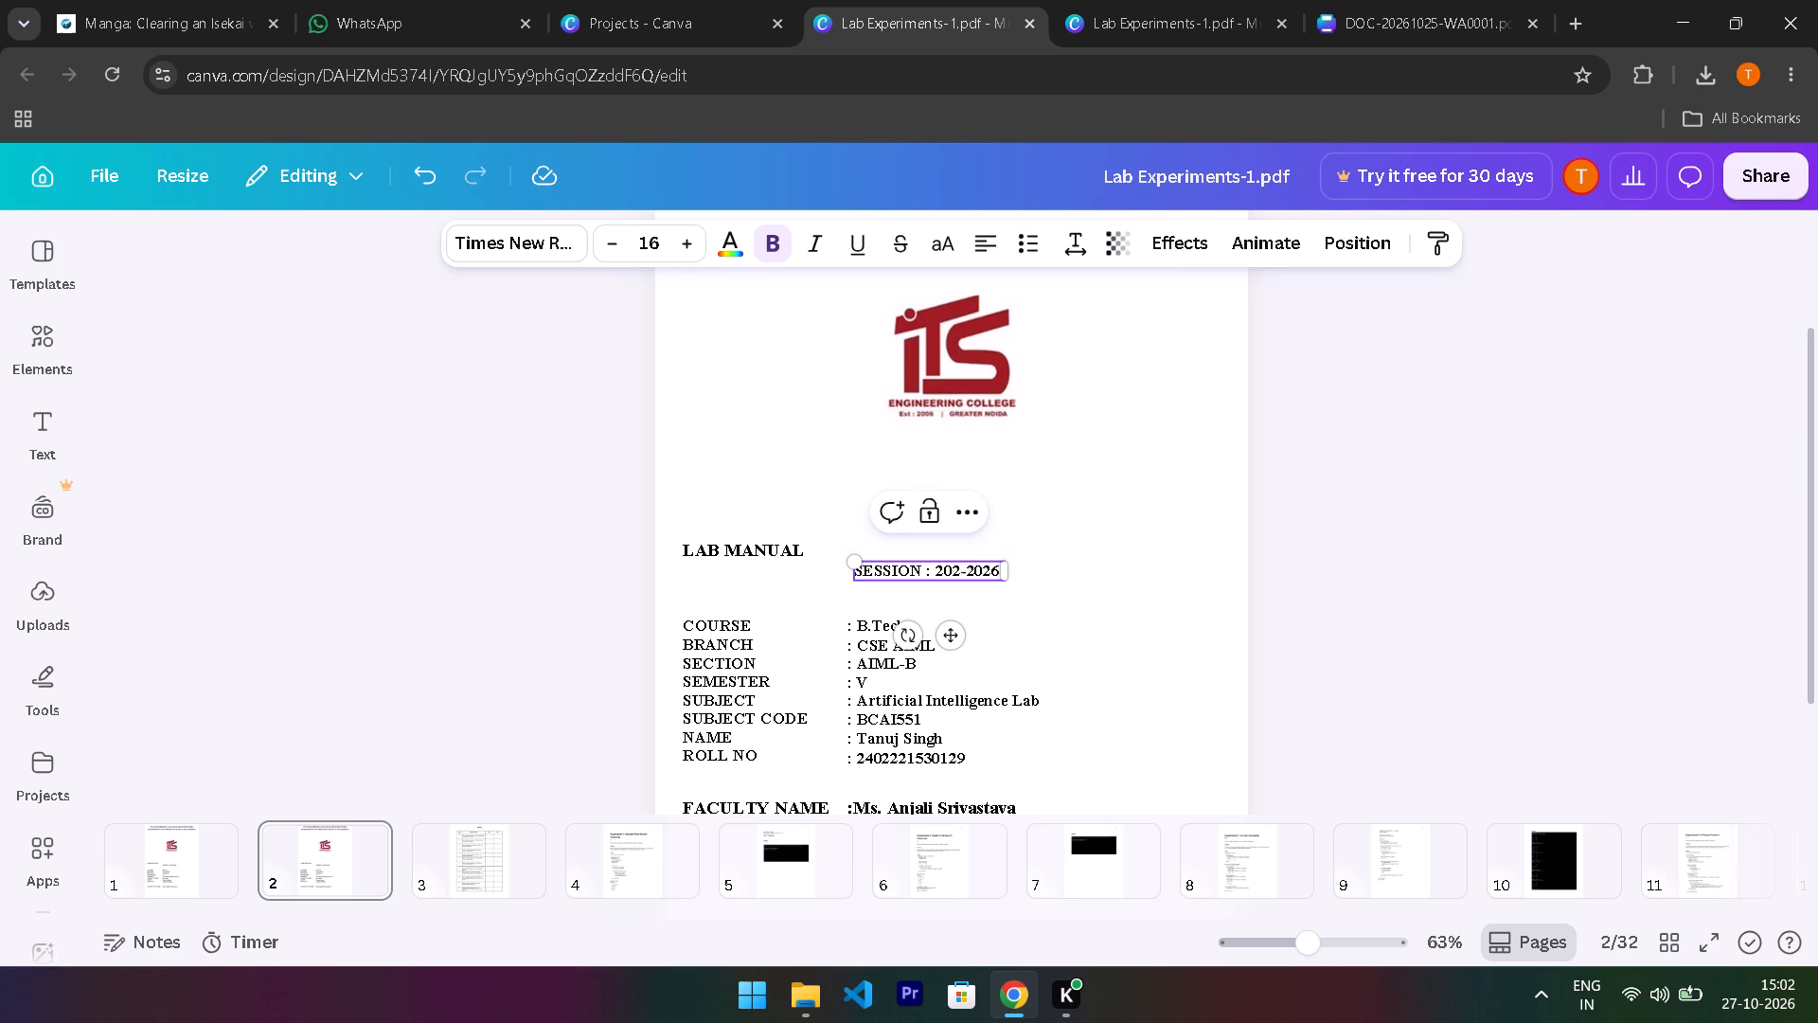
{"action": "key", "text": "6"}
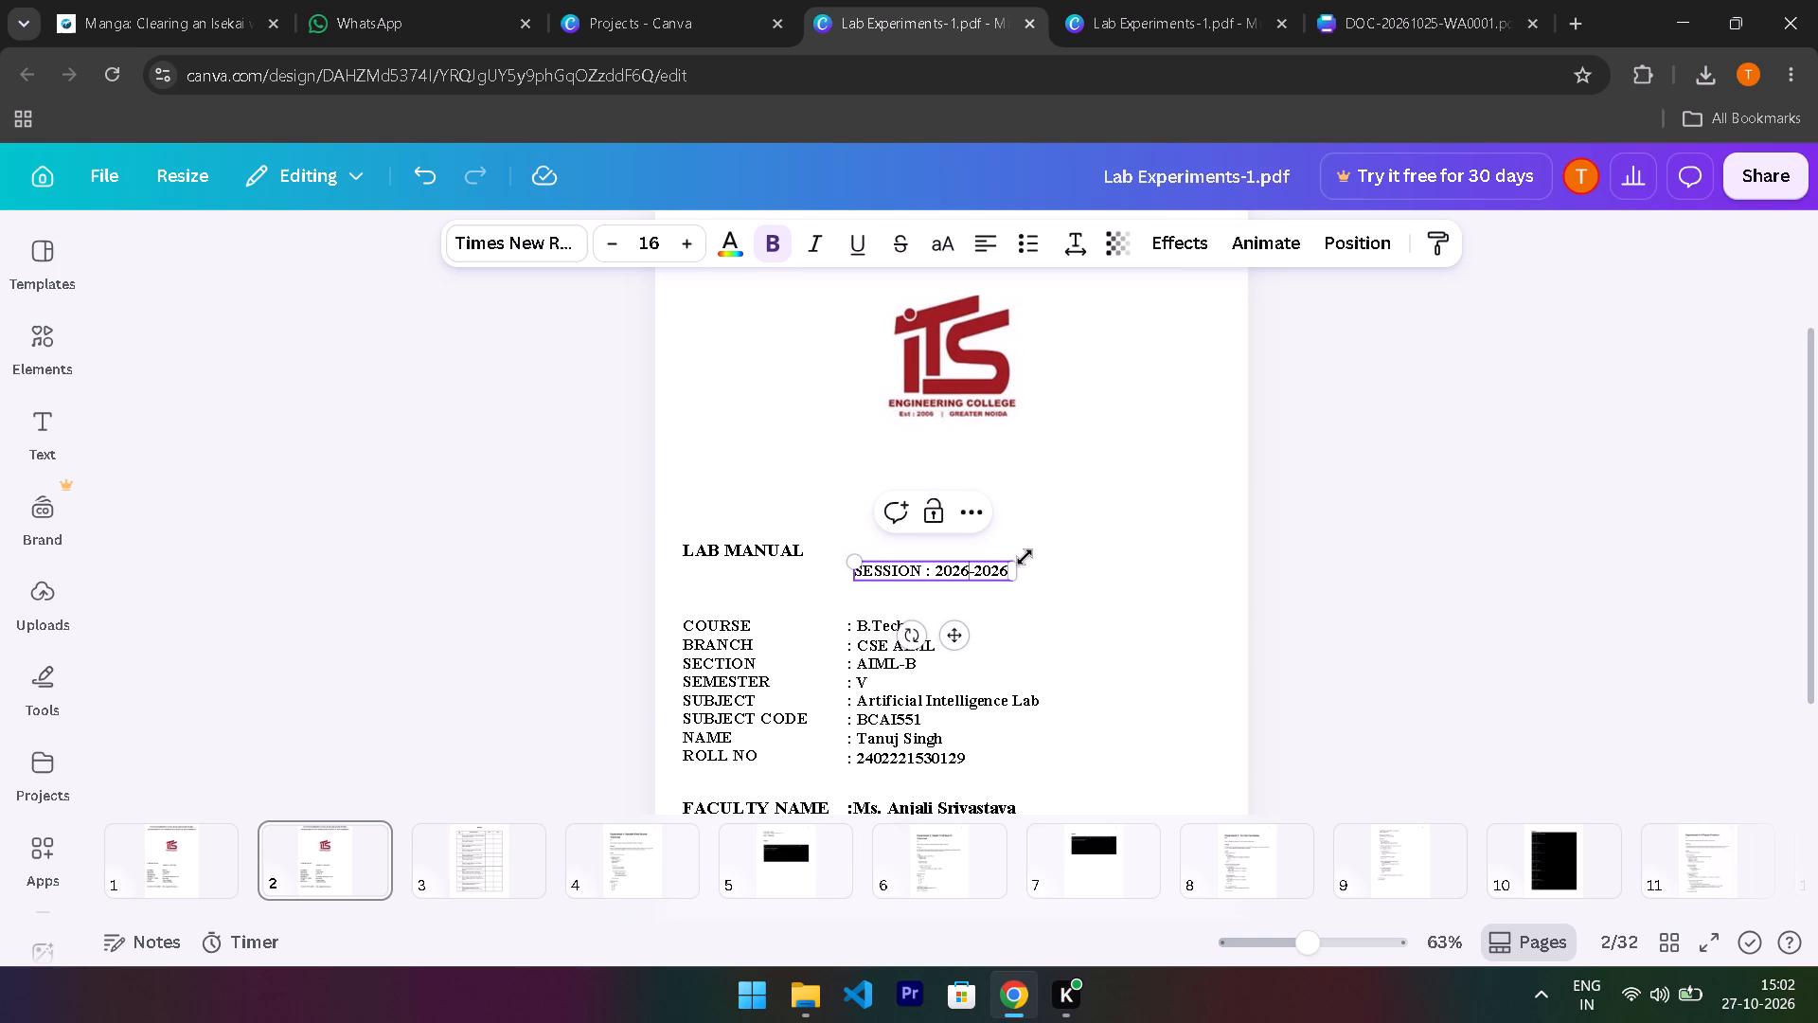
{"action": "key", "text": "Right"}
{"action": "key", "text": "Right"}
{"action": "key", "text": "Right"}
{"action": "key", "text": "Right"}
{"action": "key", "text": "Right"}
{"action": "key", "text": "BackSpace"}
{"action": "key", "text": "7"}
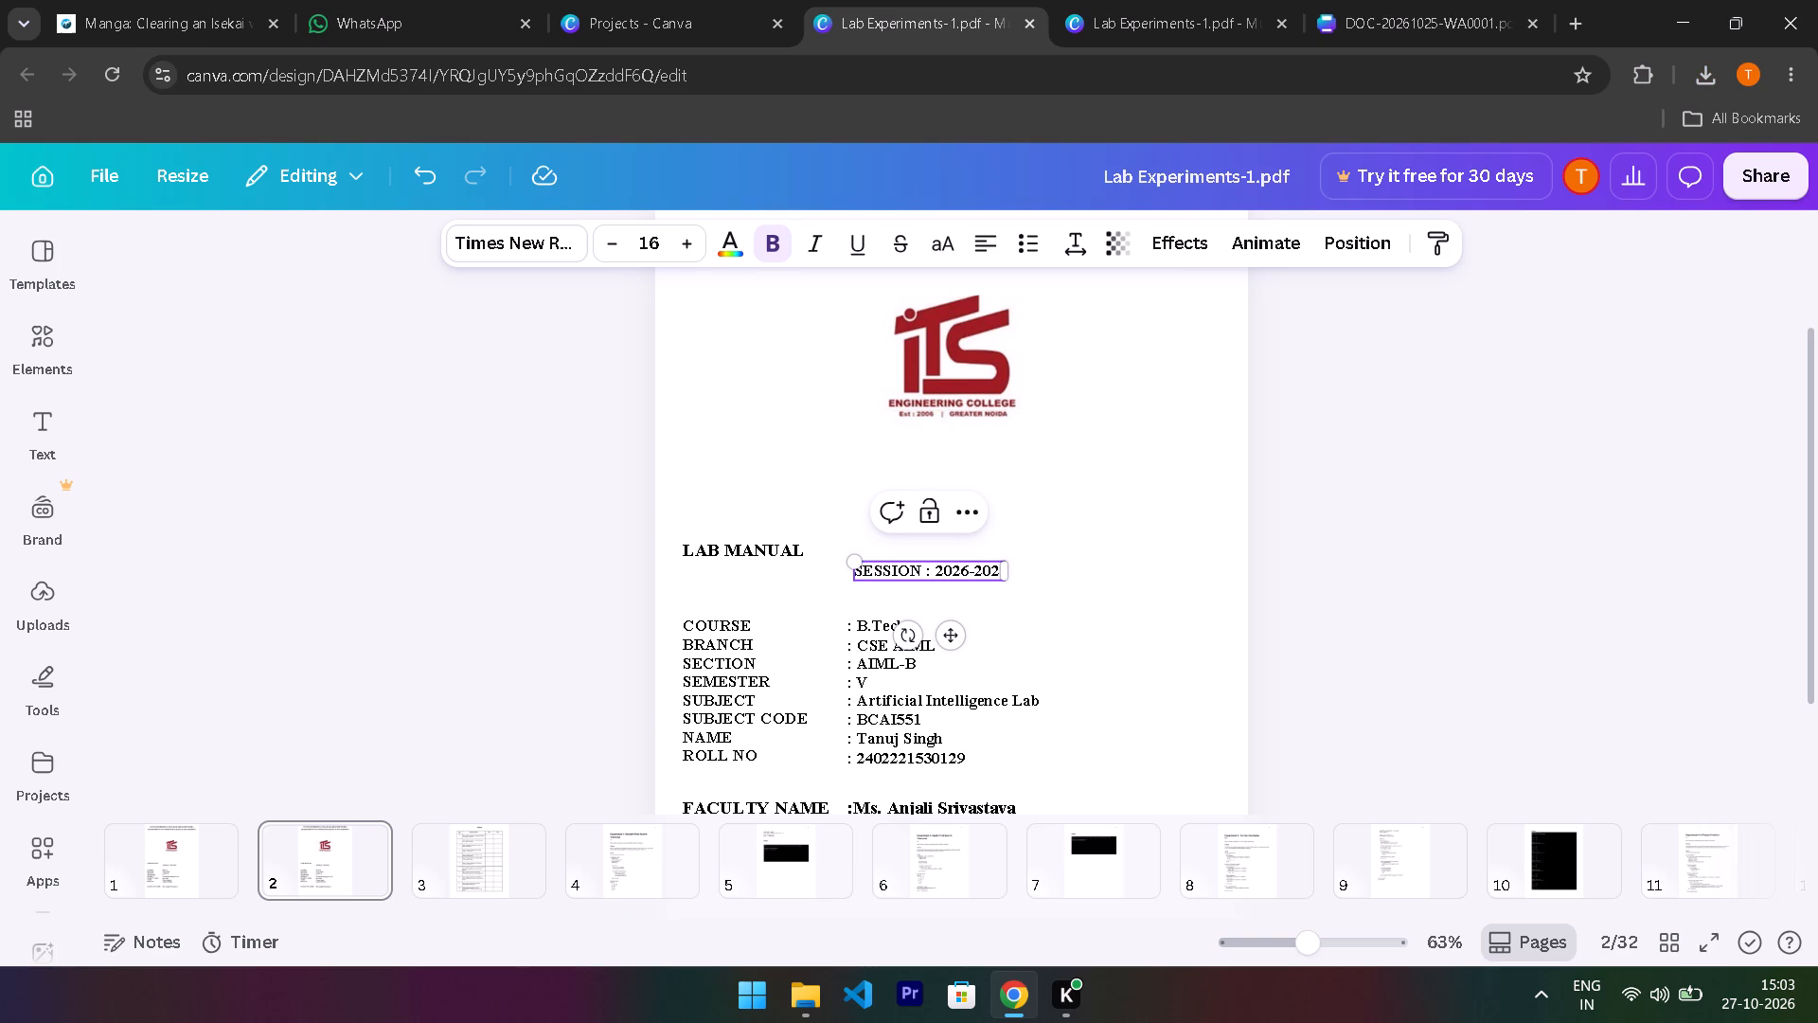
{"action": "left_click", "coordinate": [1140, 602]}
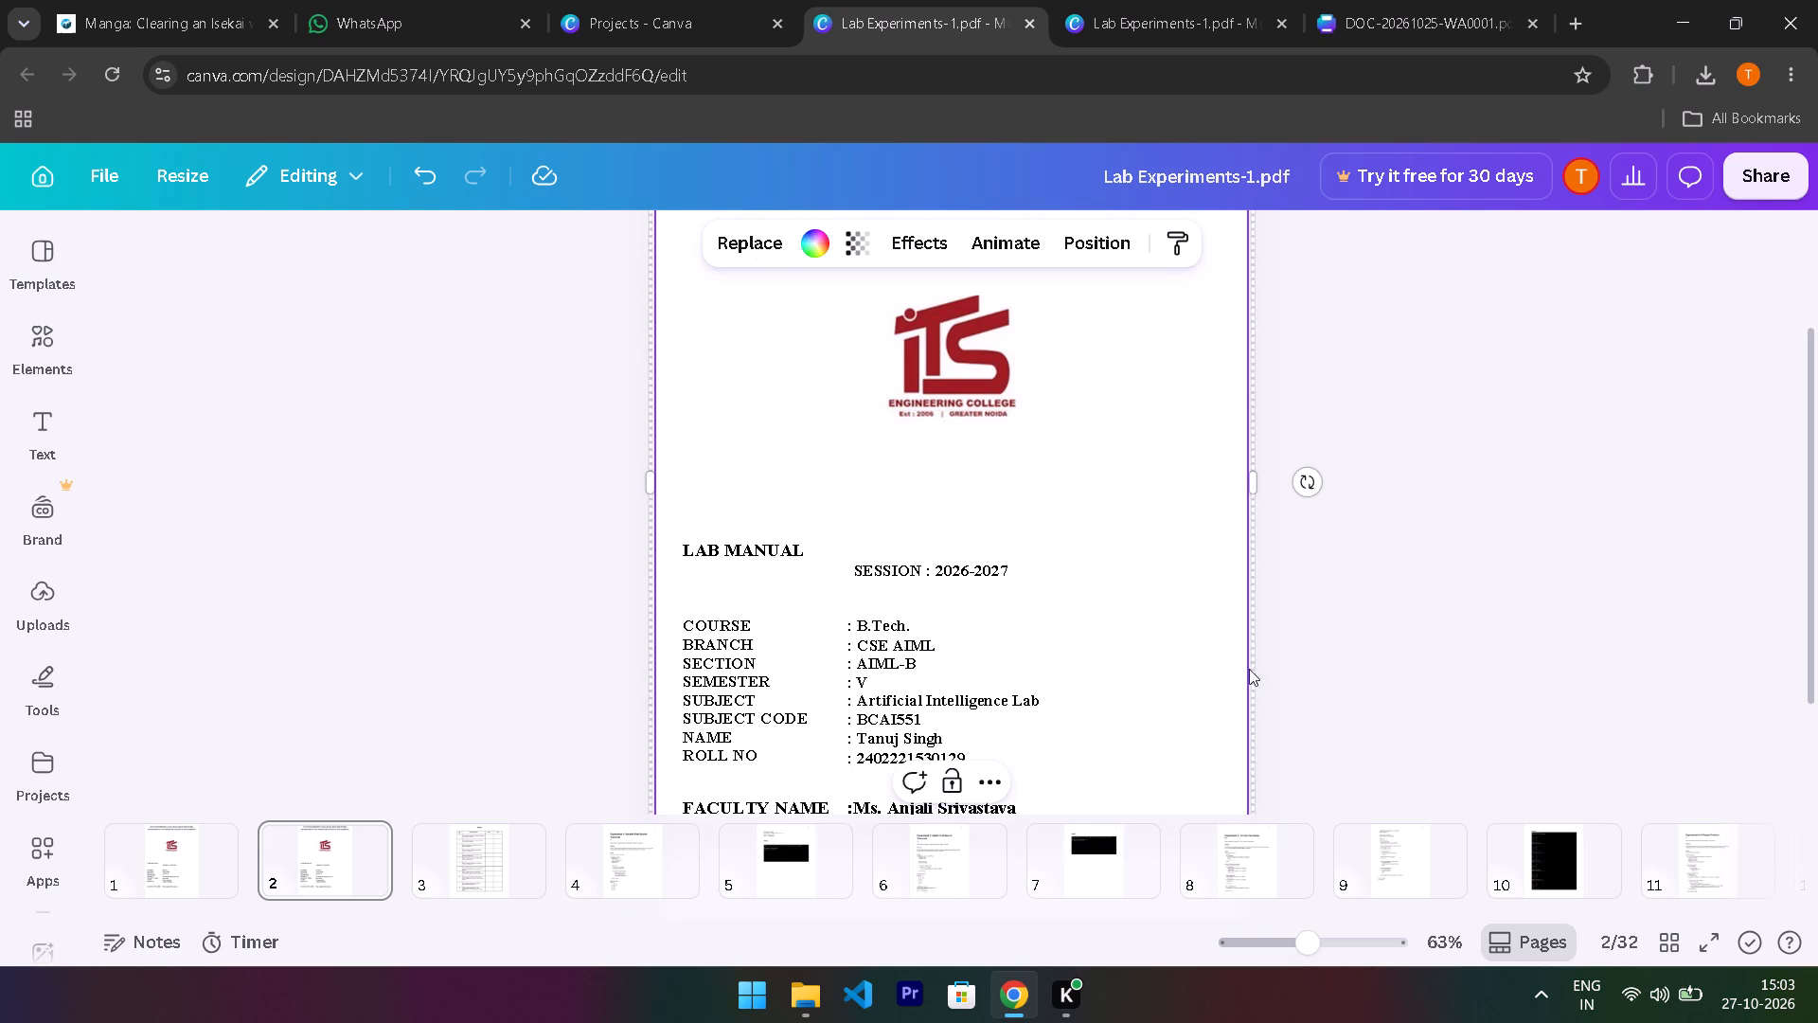
{"action": "left_click", "coordinate": [1488, 469]}
Delete page 1, the first student's cover page, keeping the cover with the updated session.
{"action": "scroll", "coordinate": [1488, 469], "scroll_direction": "down", "scroll_amount": 2}
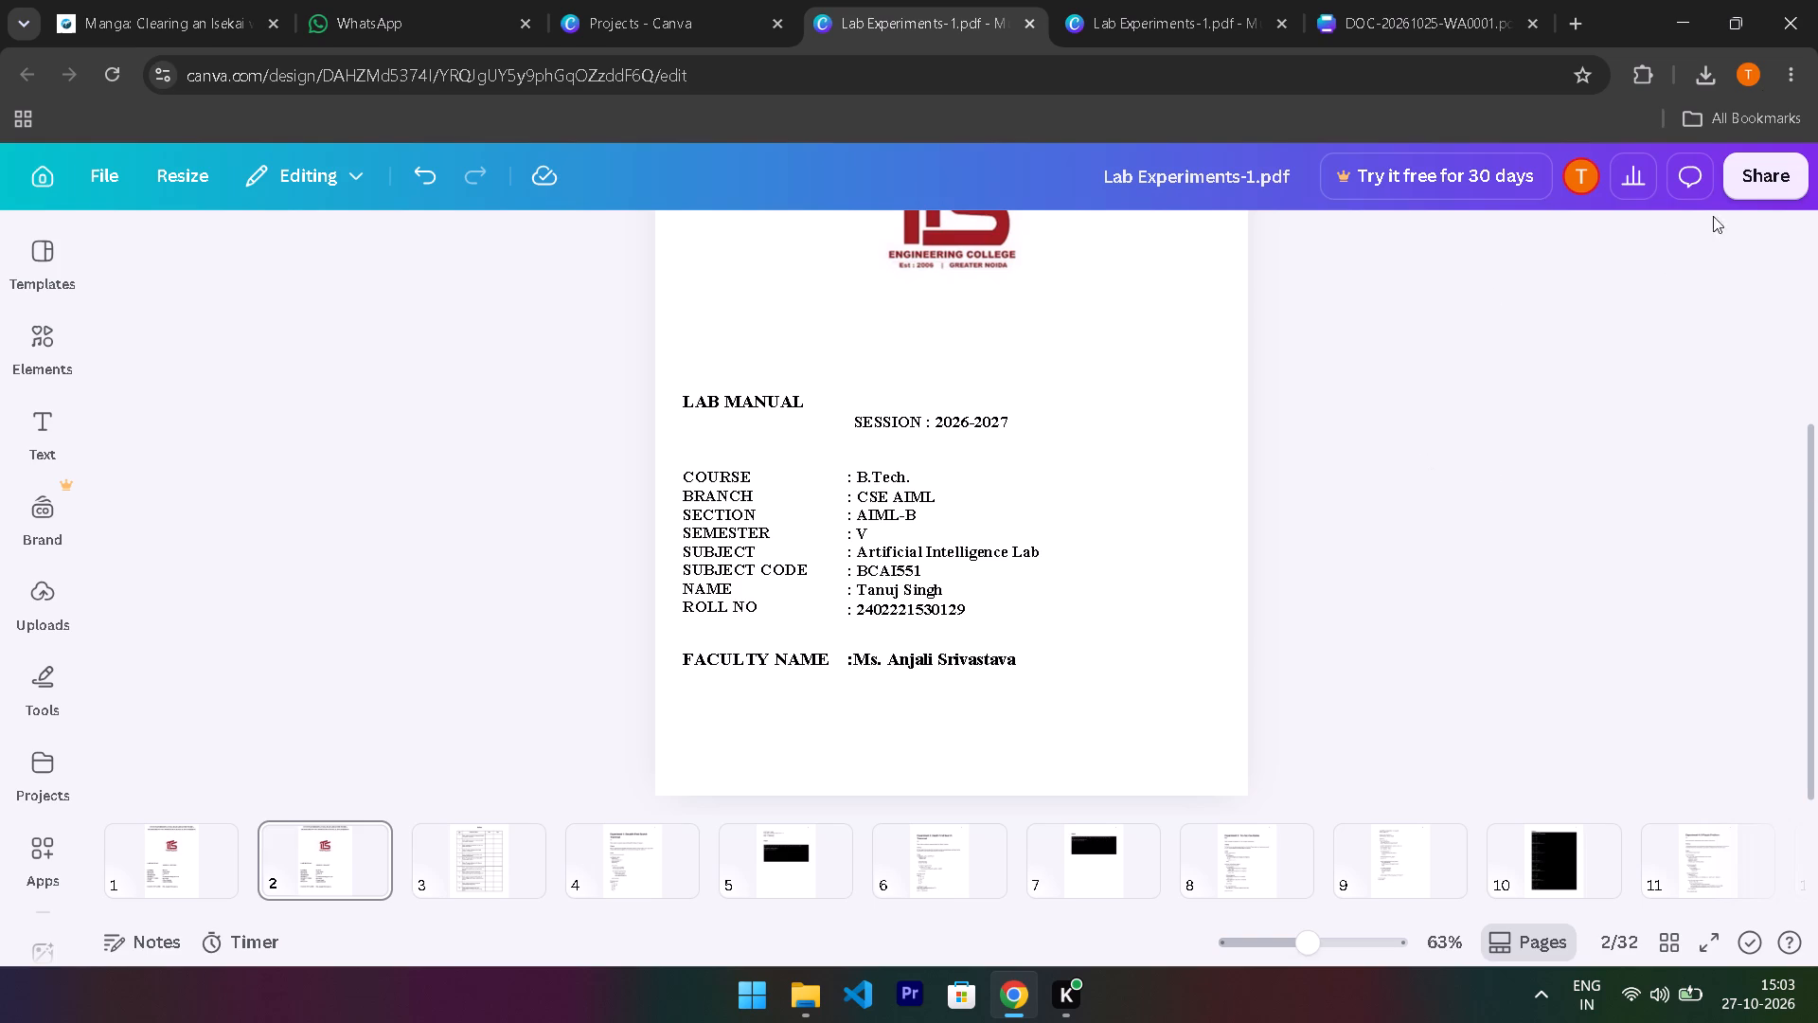
{"action": "left_click", "coordinate": [219, 843]}
{"action": "left_click", "coordinate": [219, 843]}
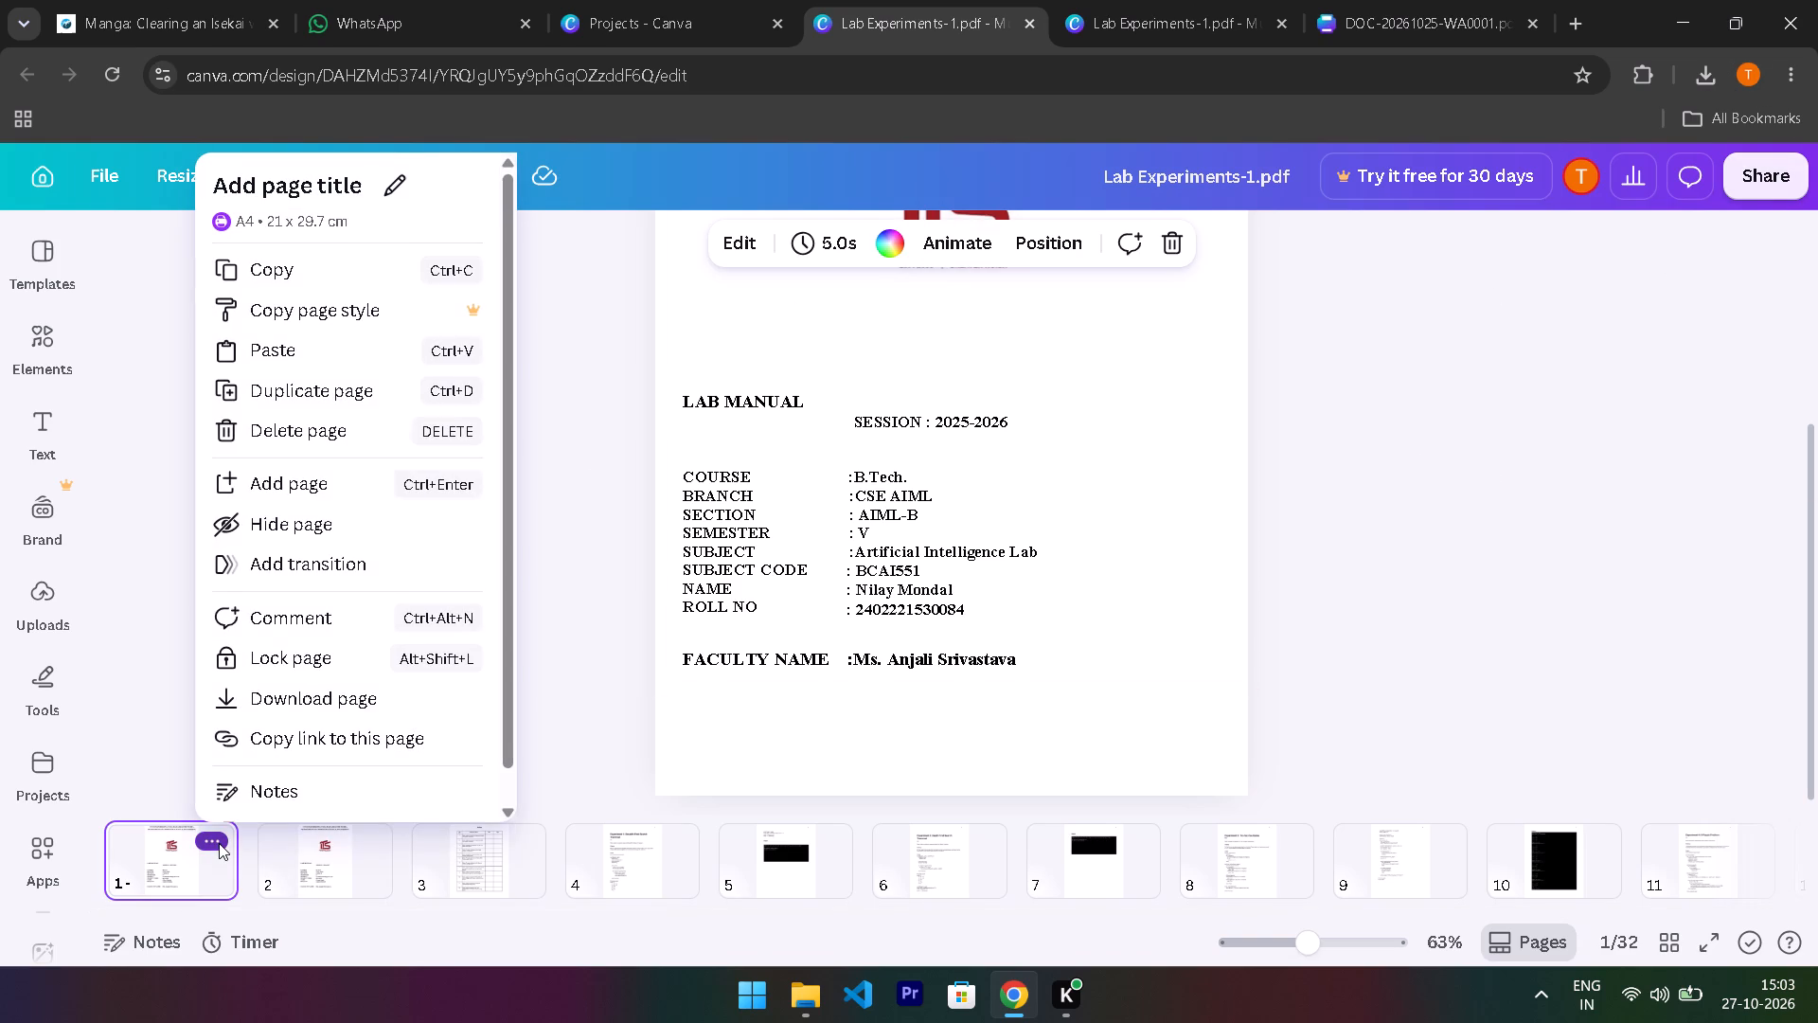
{"action": "left_click", "coordinate": [341, 433]}
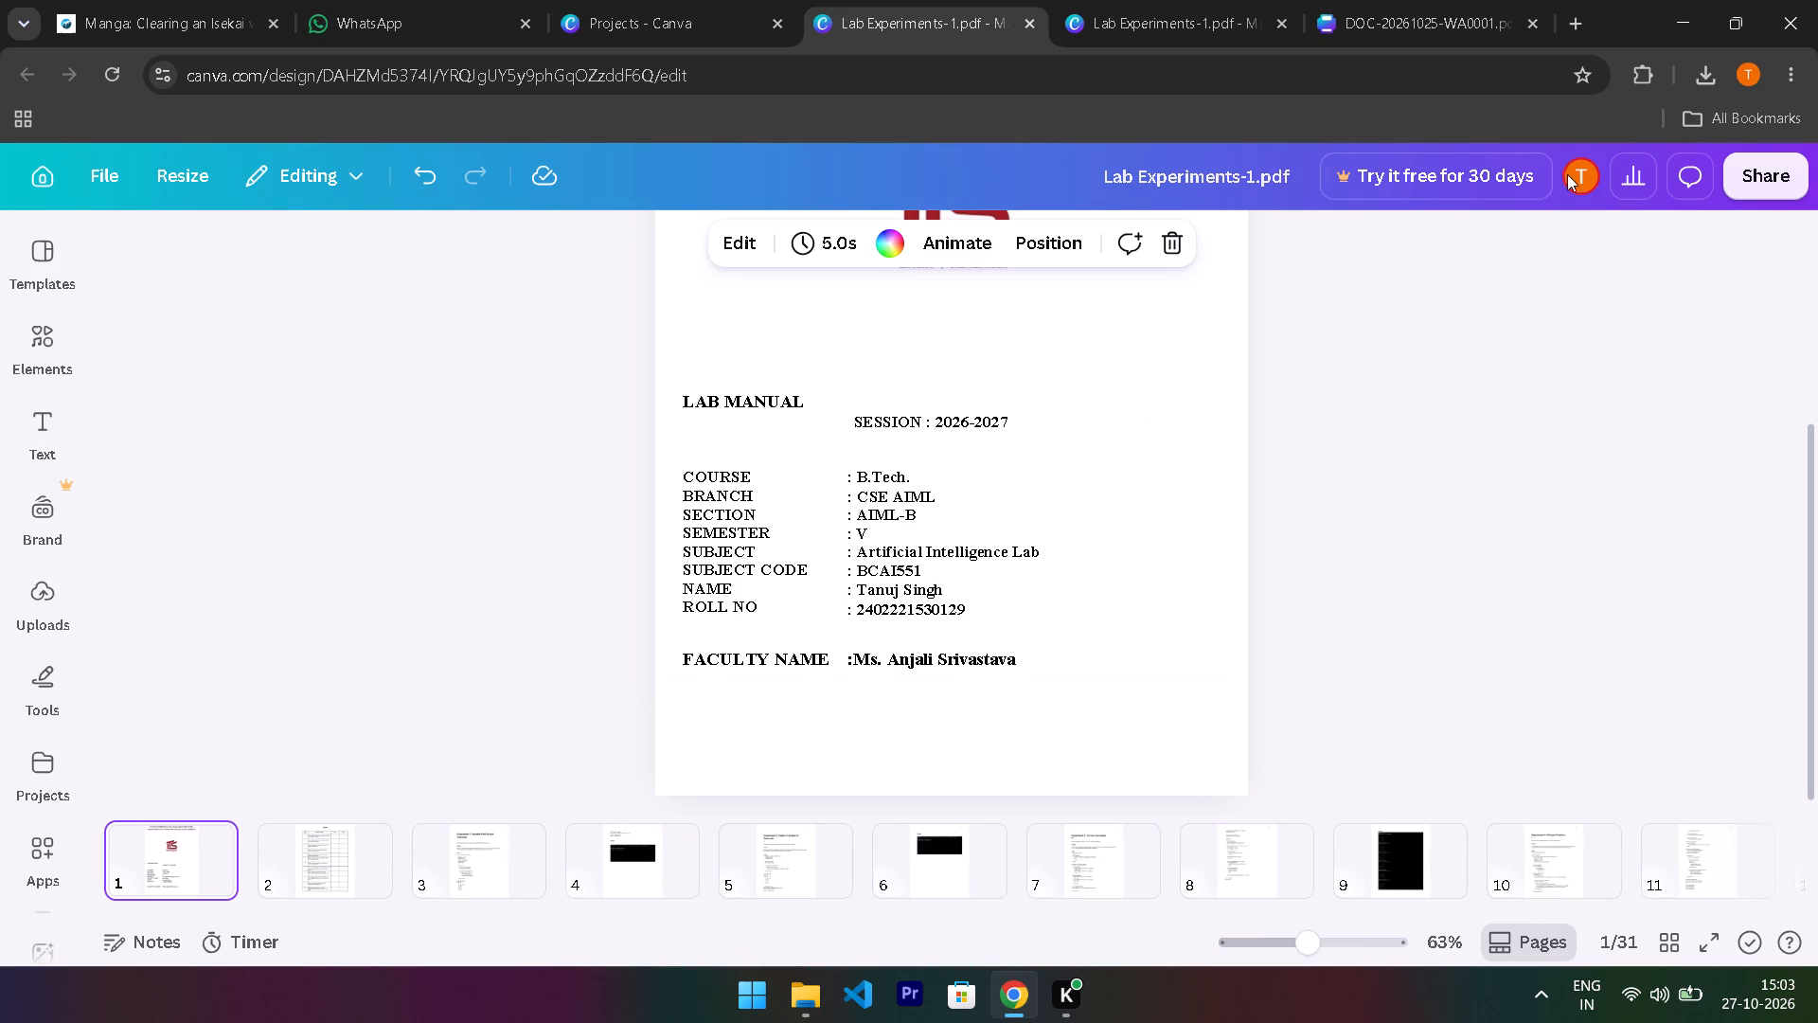
Download all pages of the updated design as a PDF with the Digital preset.
{"action": "left_click", "coordinate": [1733, 180]}
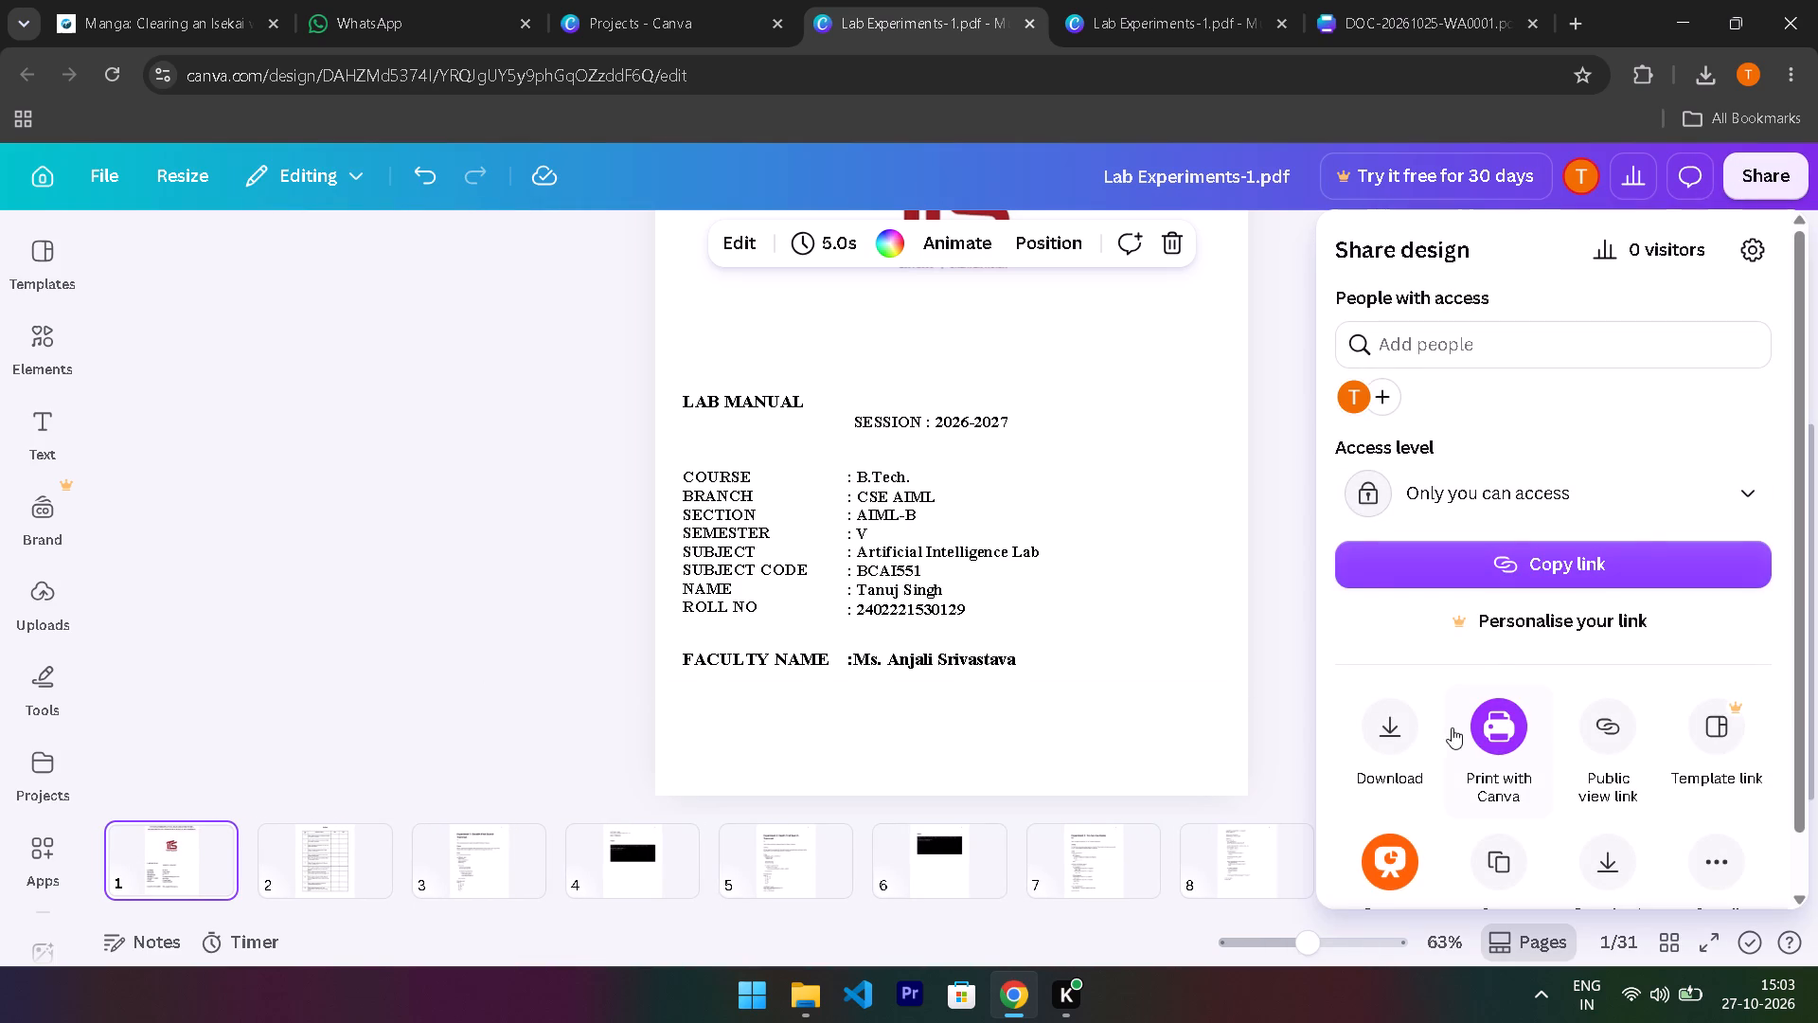
{"action": "left_click", "coordinate": [1397, 736]}
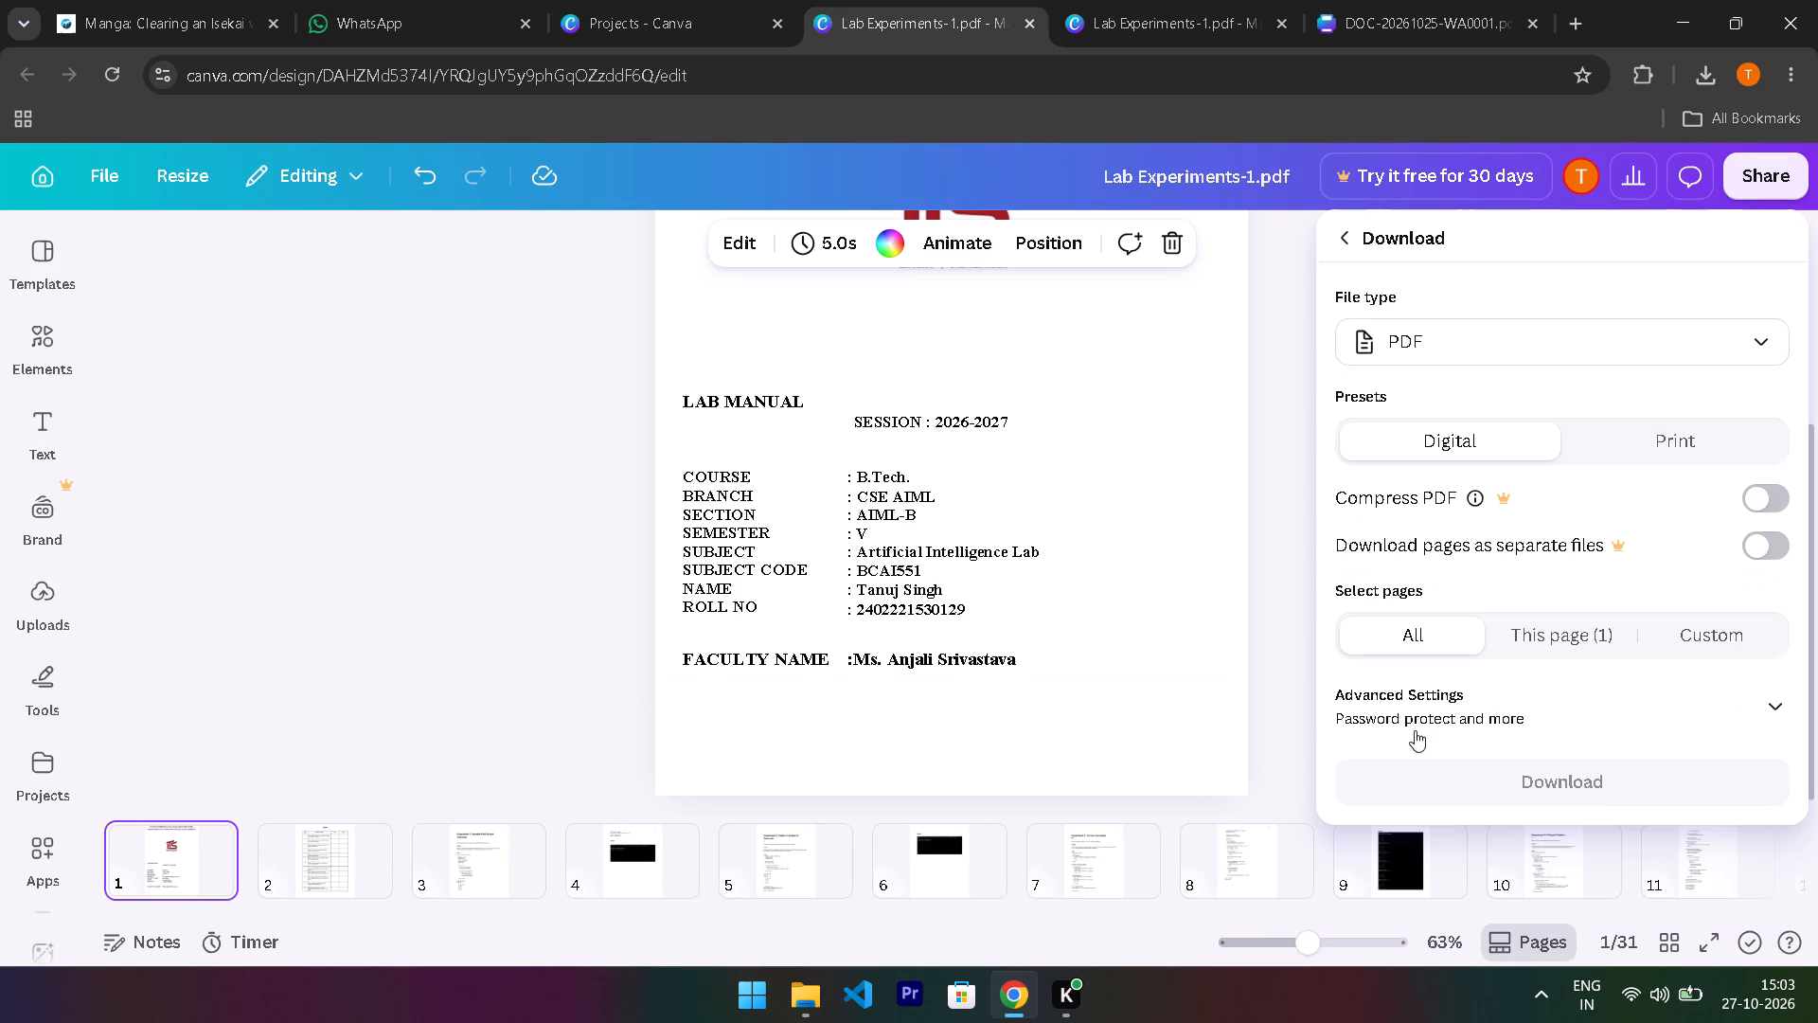
{"action": "left_click", "coordinate": [1472, 759]}
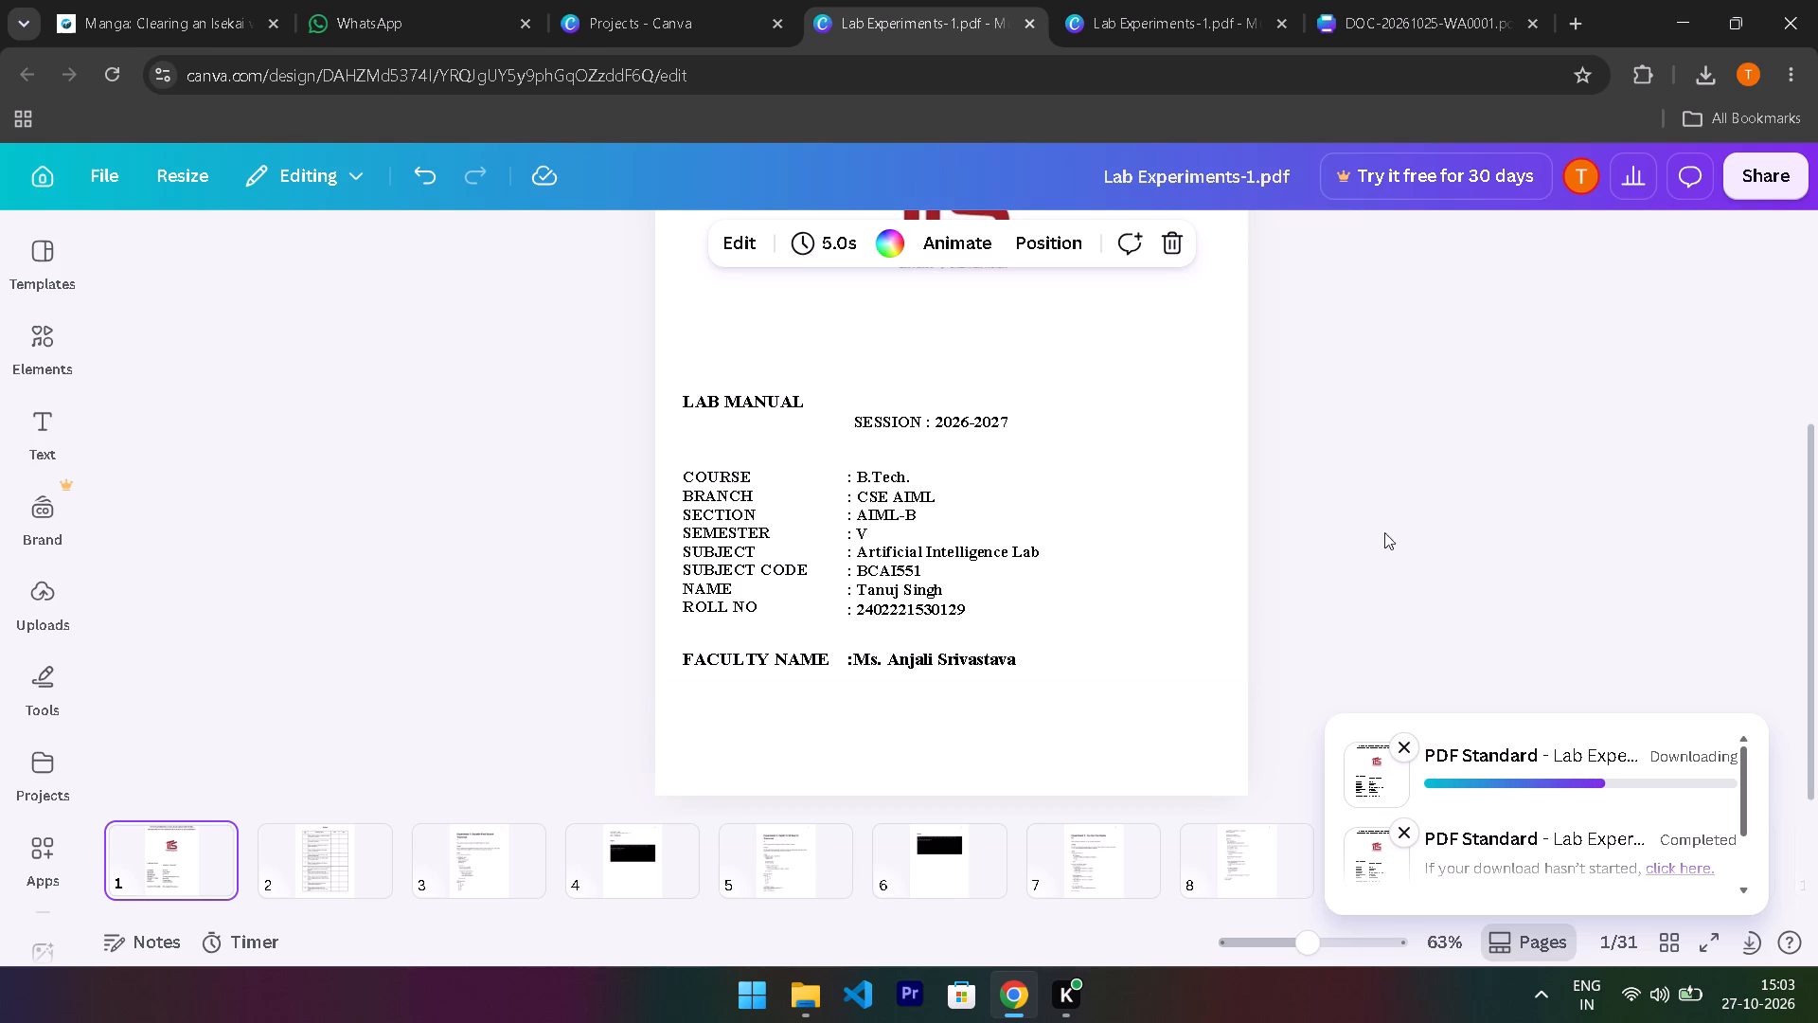
{"action": "left_click", "coordinate": [1453, 494]}
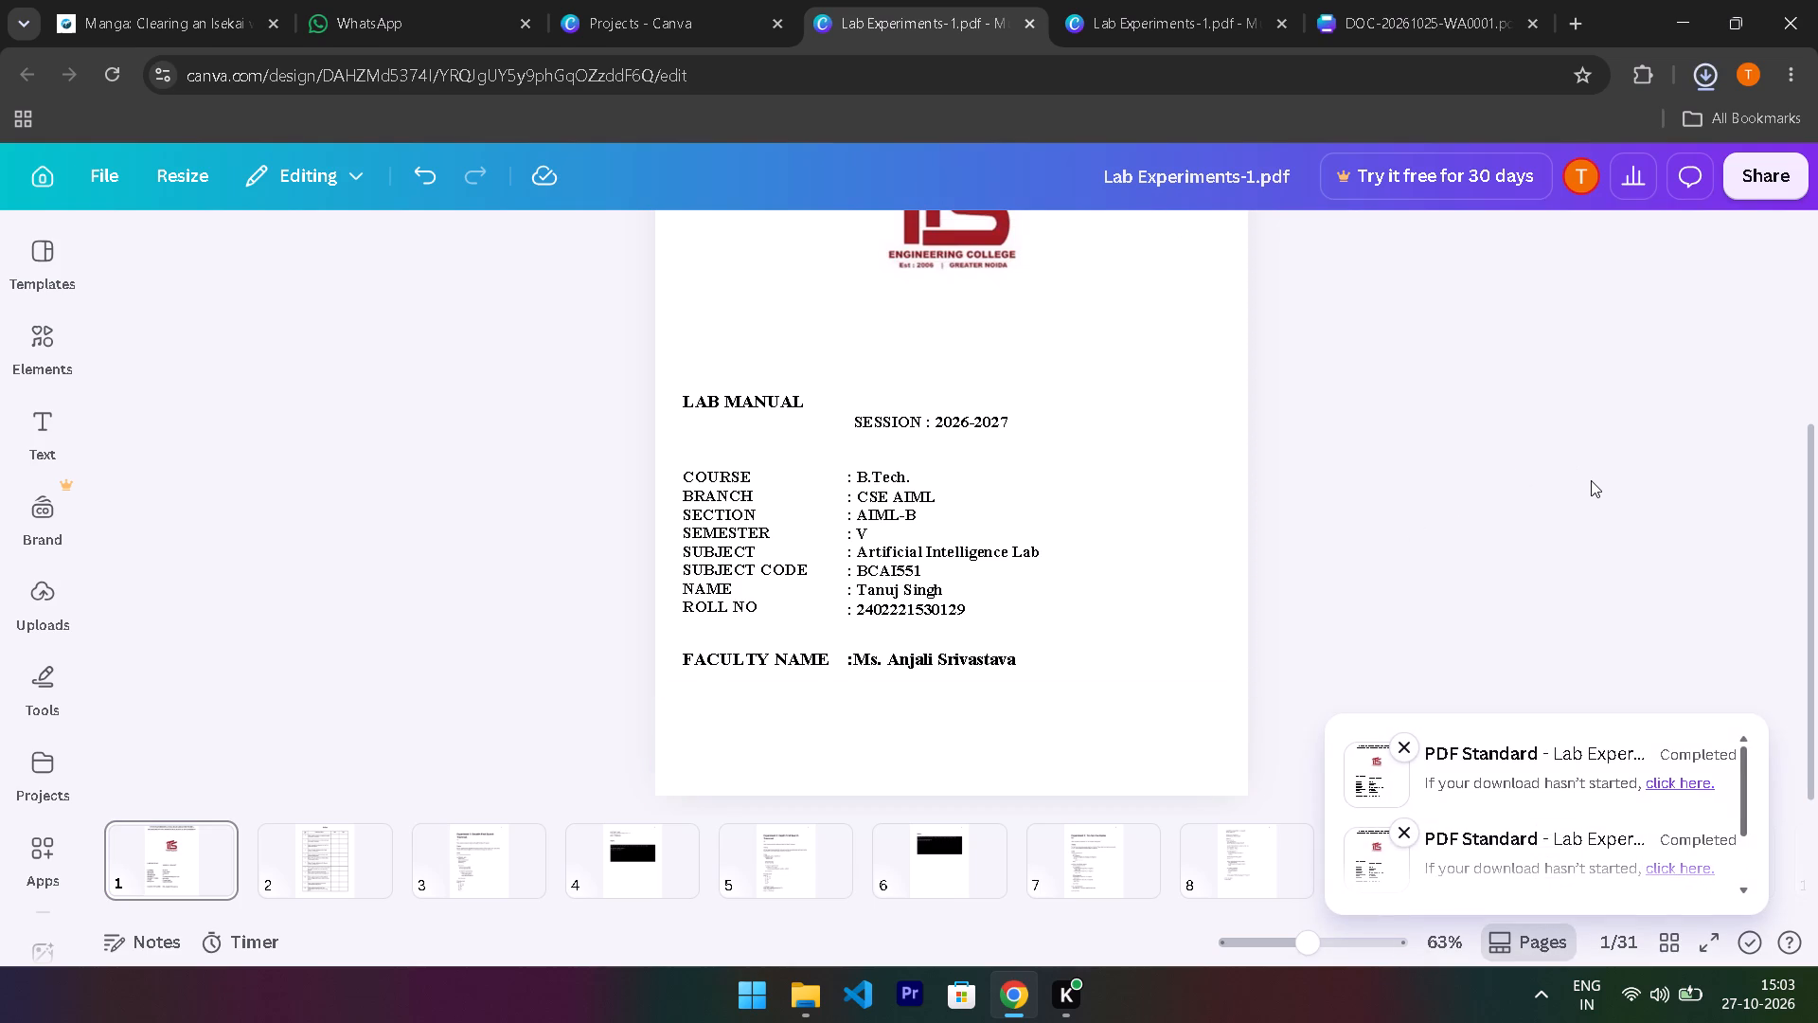
Undo the deletion of the first student's cover page so both cover pages are back in the design.
{"action": "key", "text": "ctrl+z"}
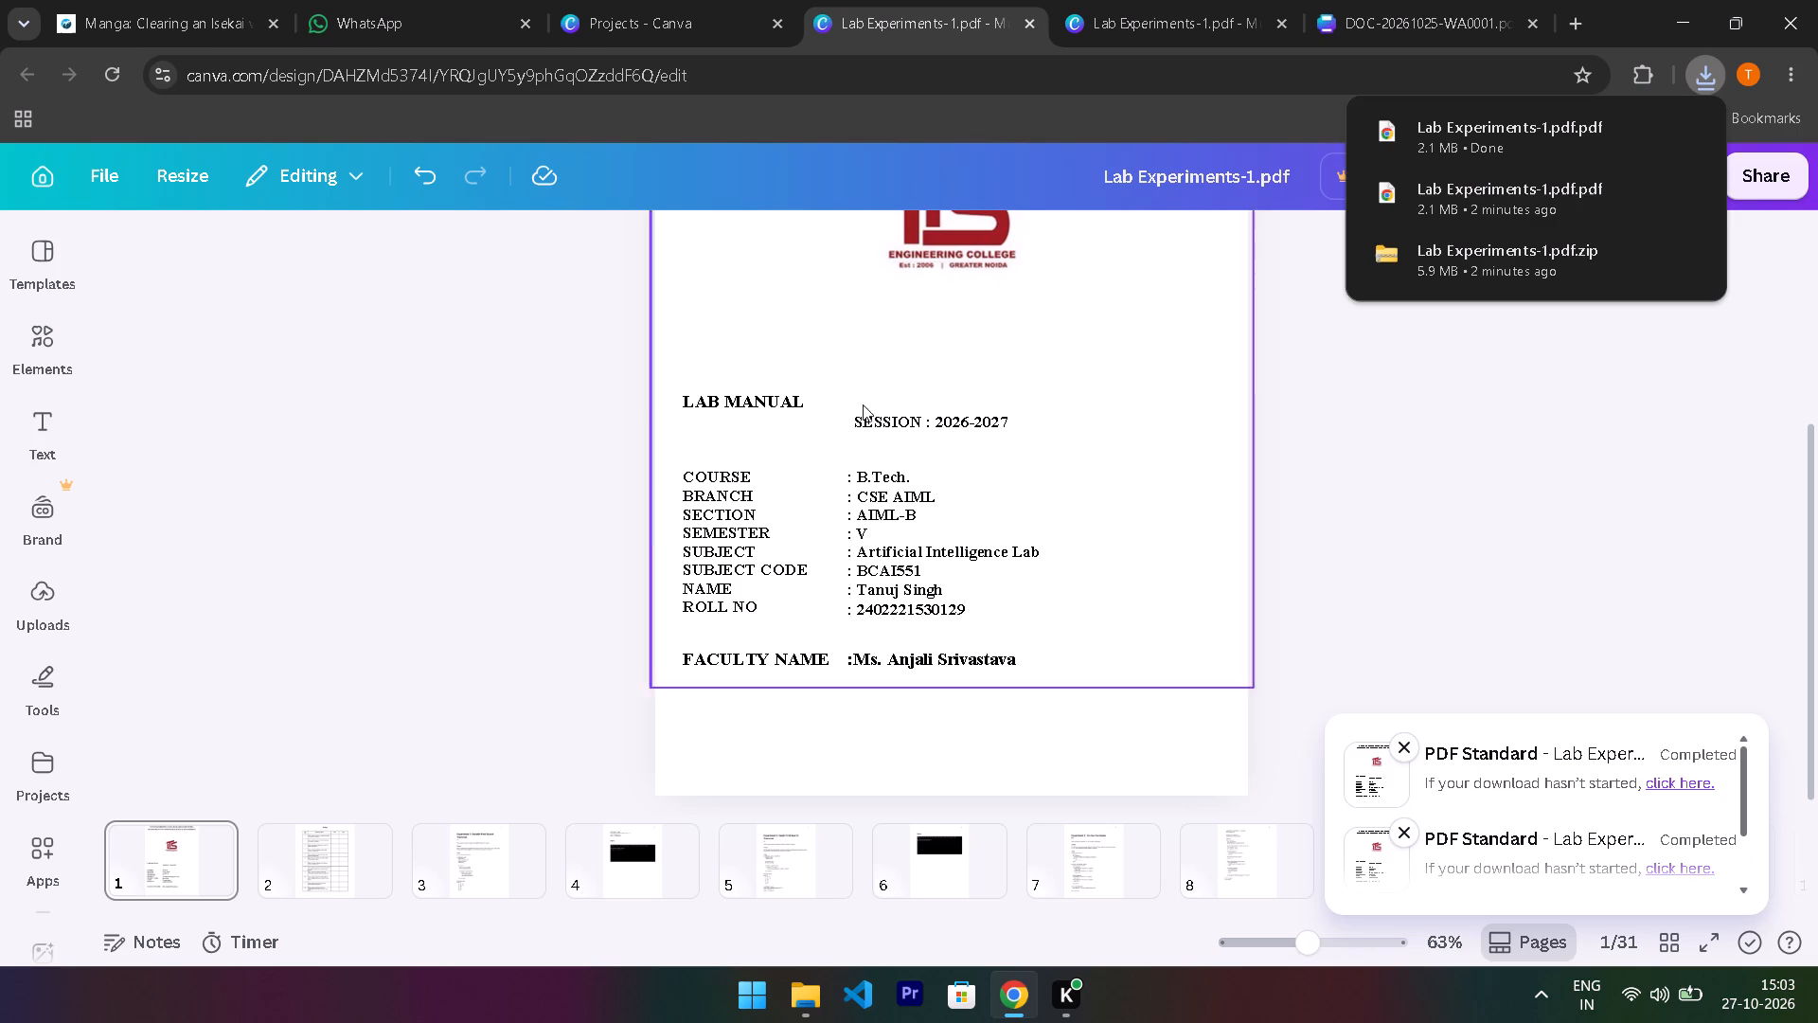
{"action": "left_click", "coordinate": [456, 526]}
{"action": "key", "text": "ctrl+z"}
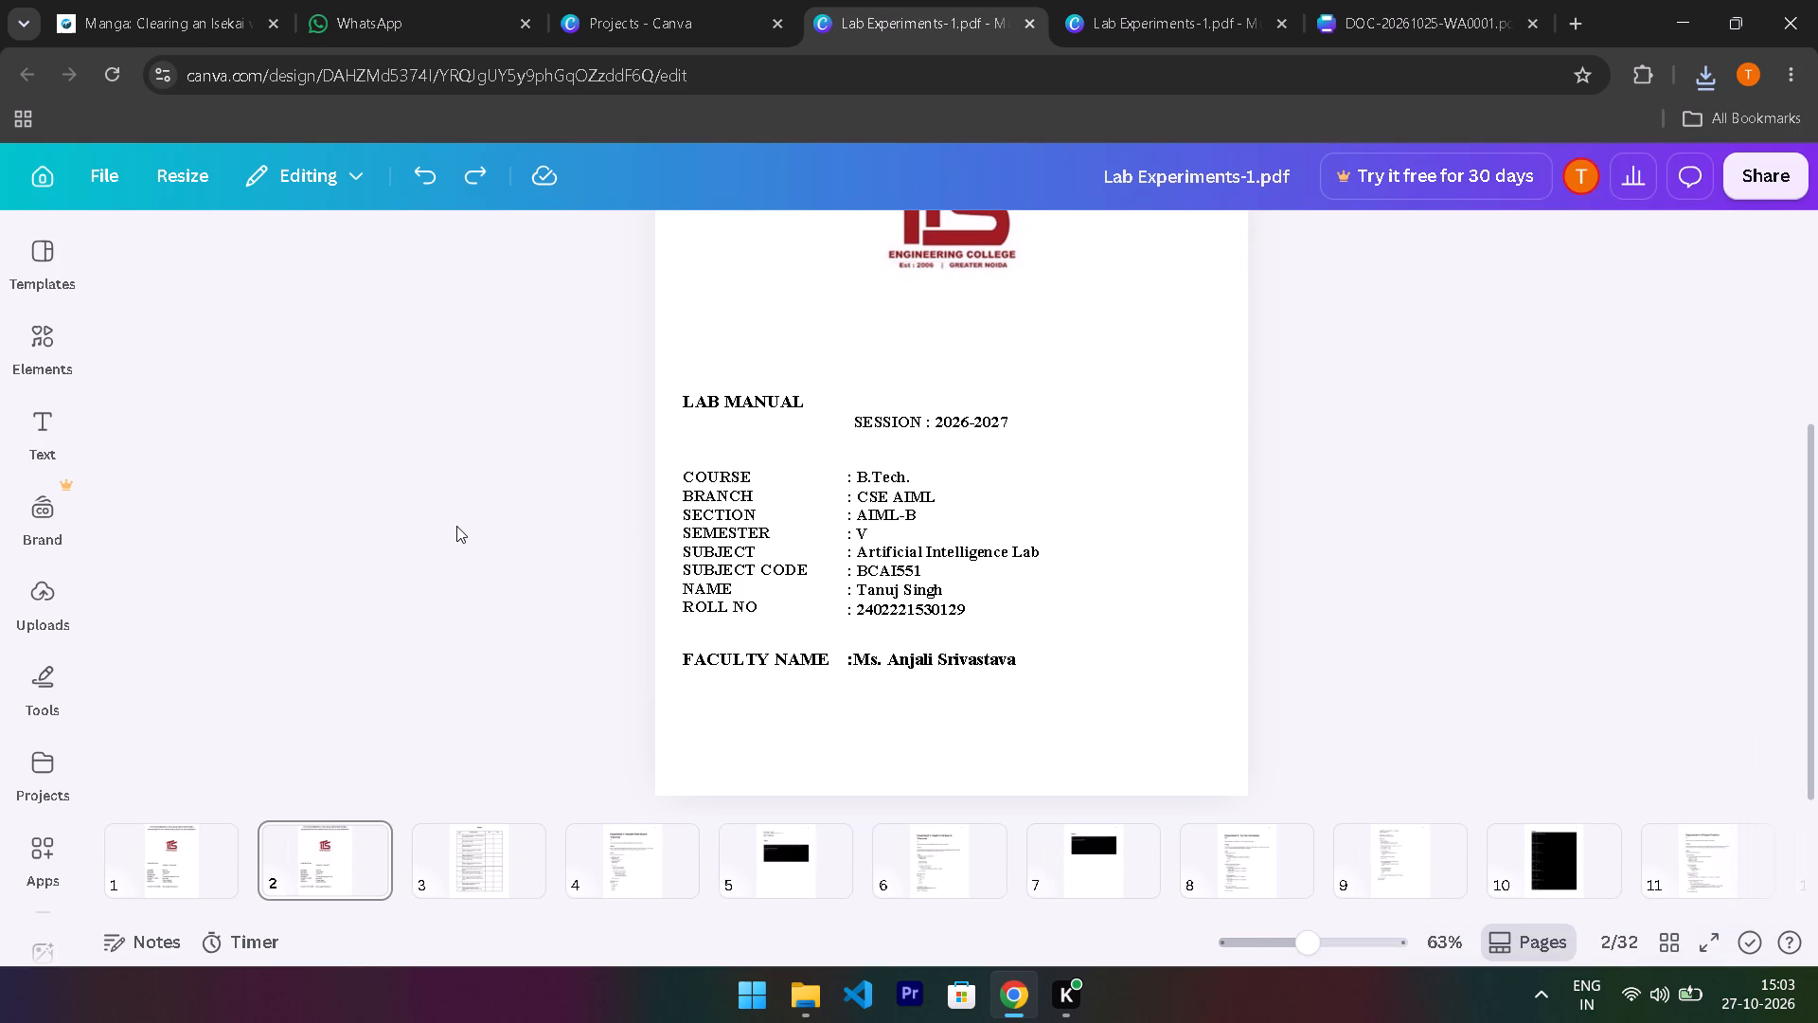
Delete page 2, the second student's cover page, leaving the first student's cover on page 1.
{"action": "left_click", "coordinate": [370, 837]}
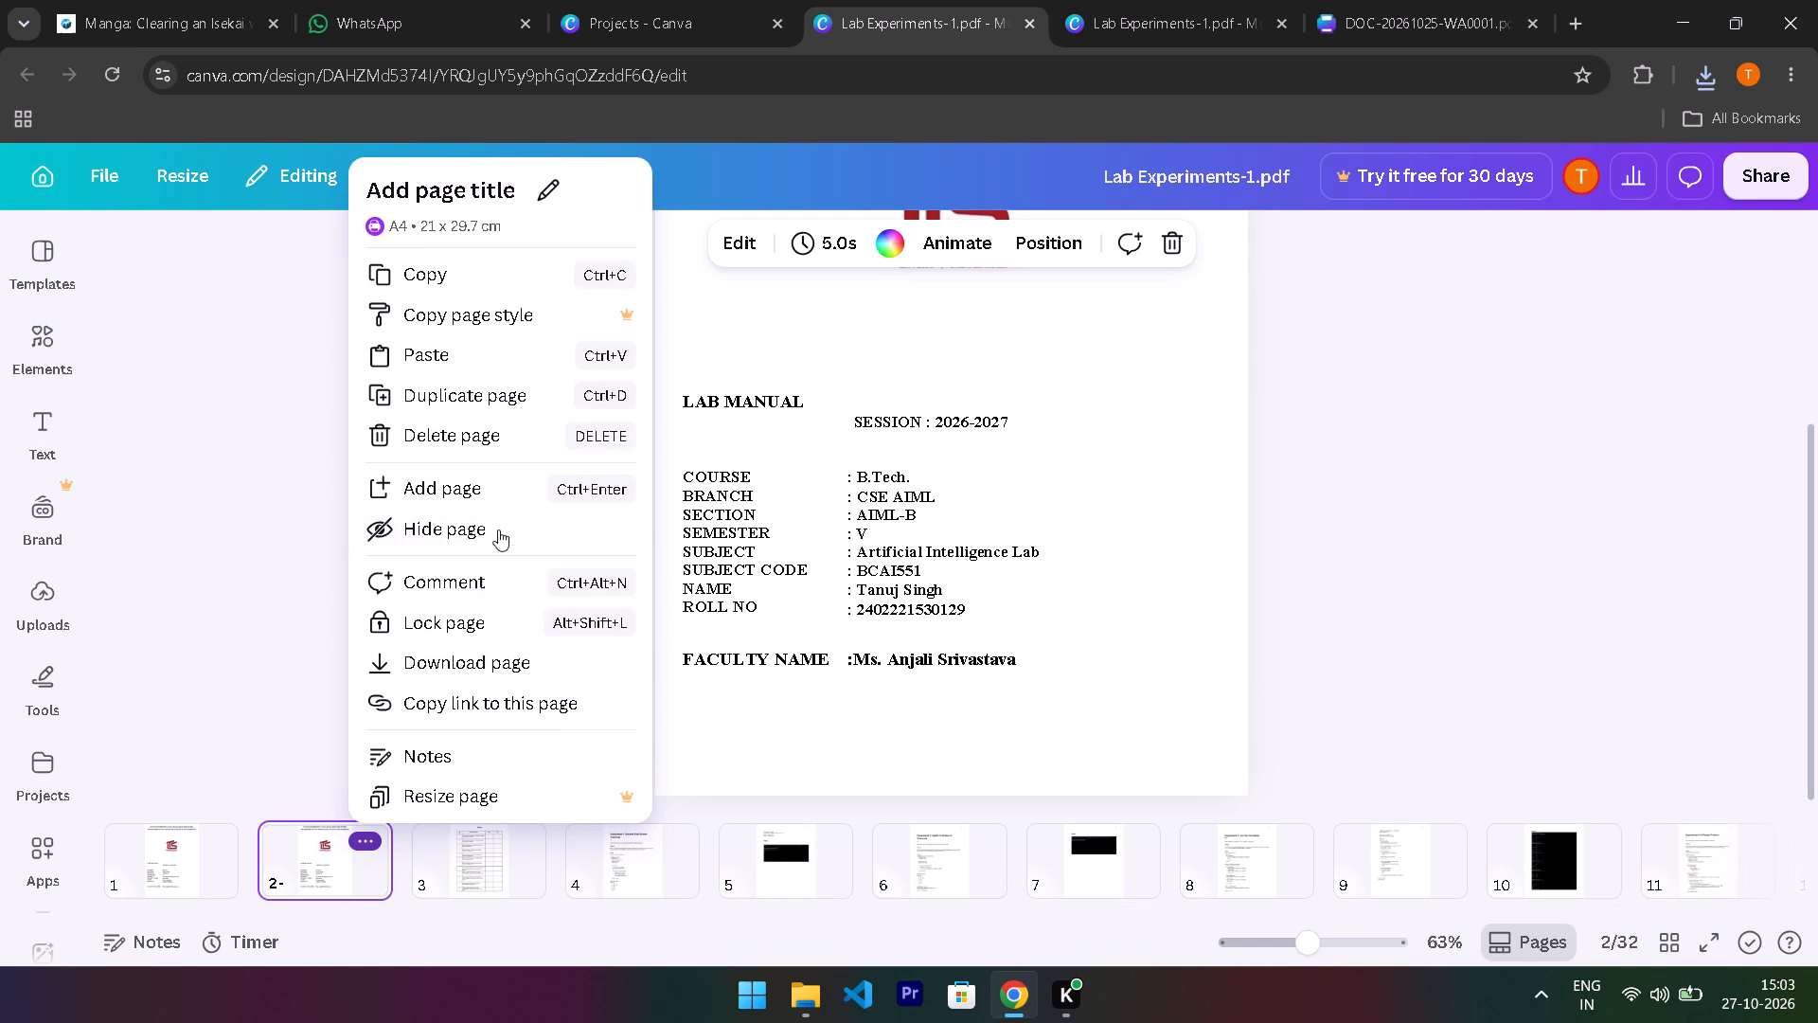
{"action": "left_click", "coordinate": [518, 450]}
Set the session on the first student's cover page, page 1, to 2026-2027.
{"action": "left_click", "coordinate": [185, 852]}
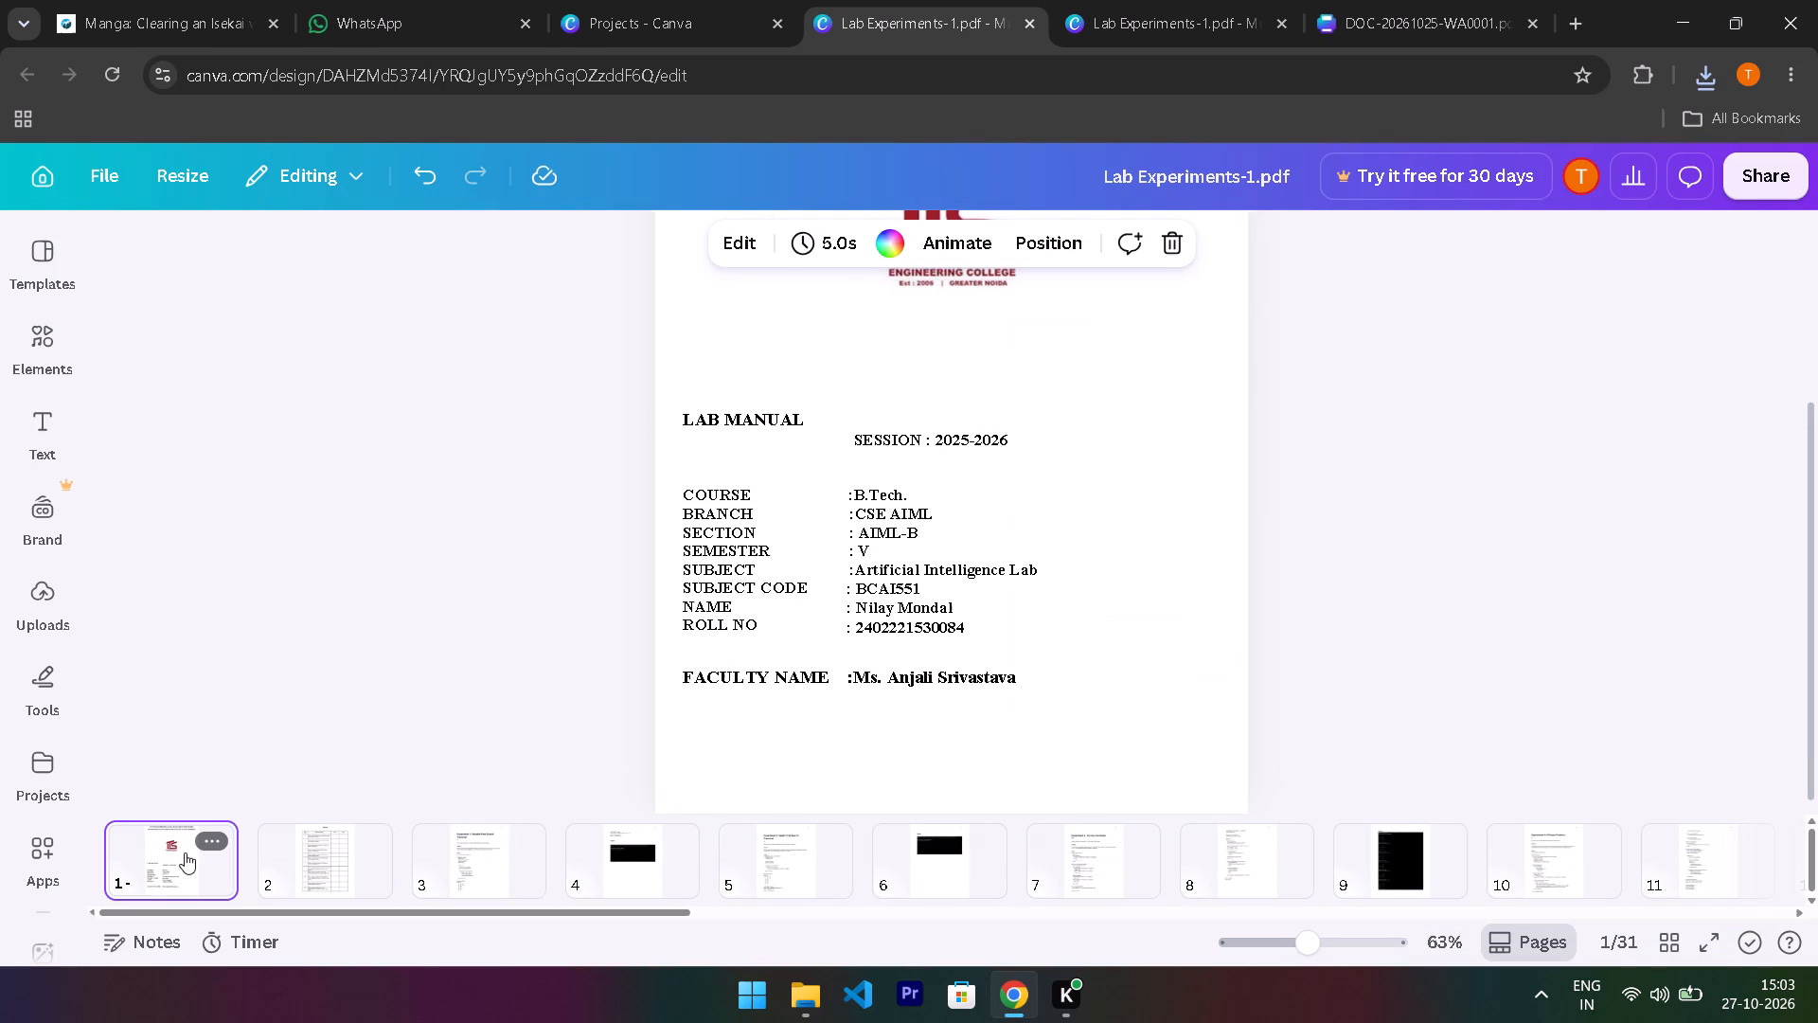
{"action": "left_click", "coordinate": [965, 440]}
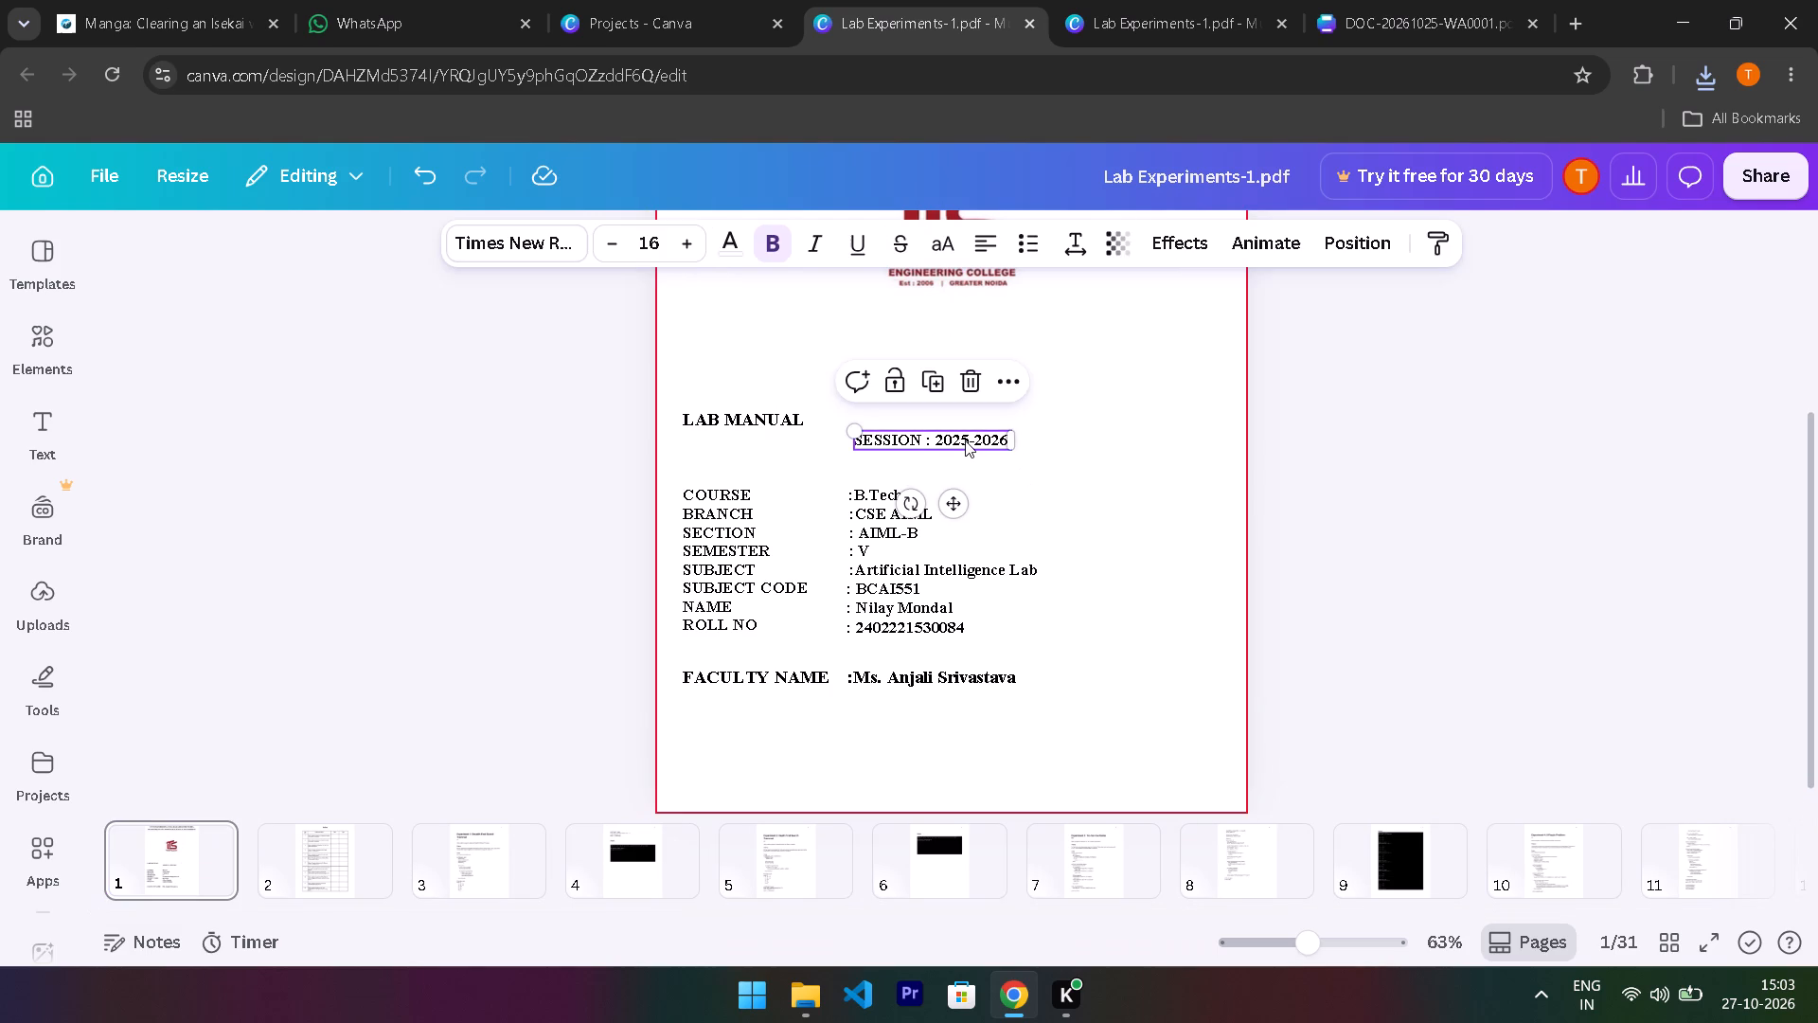
{"action": "left_click", "coordinate": [966, 442]}
{"action": "left_click", "coordinate": [966, 442]}
{"action": "key", "text": "backslash"}
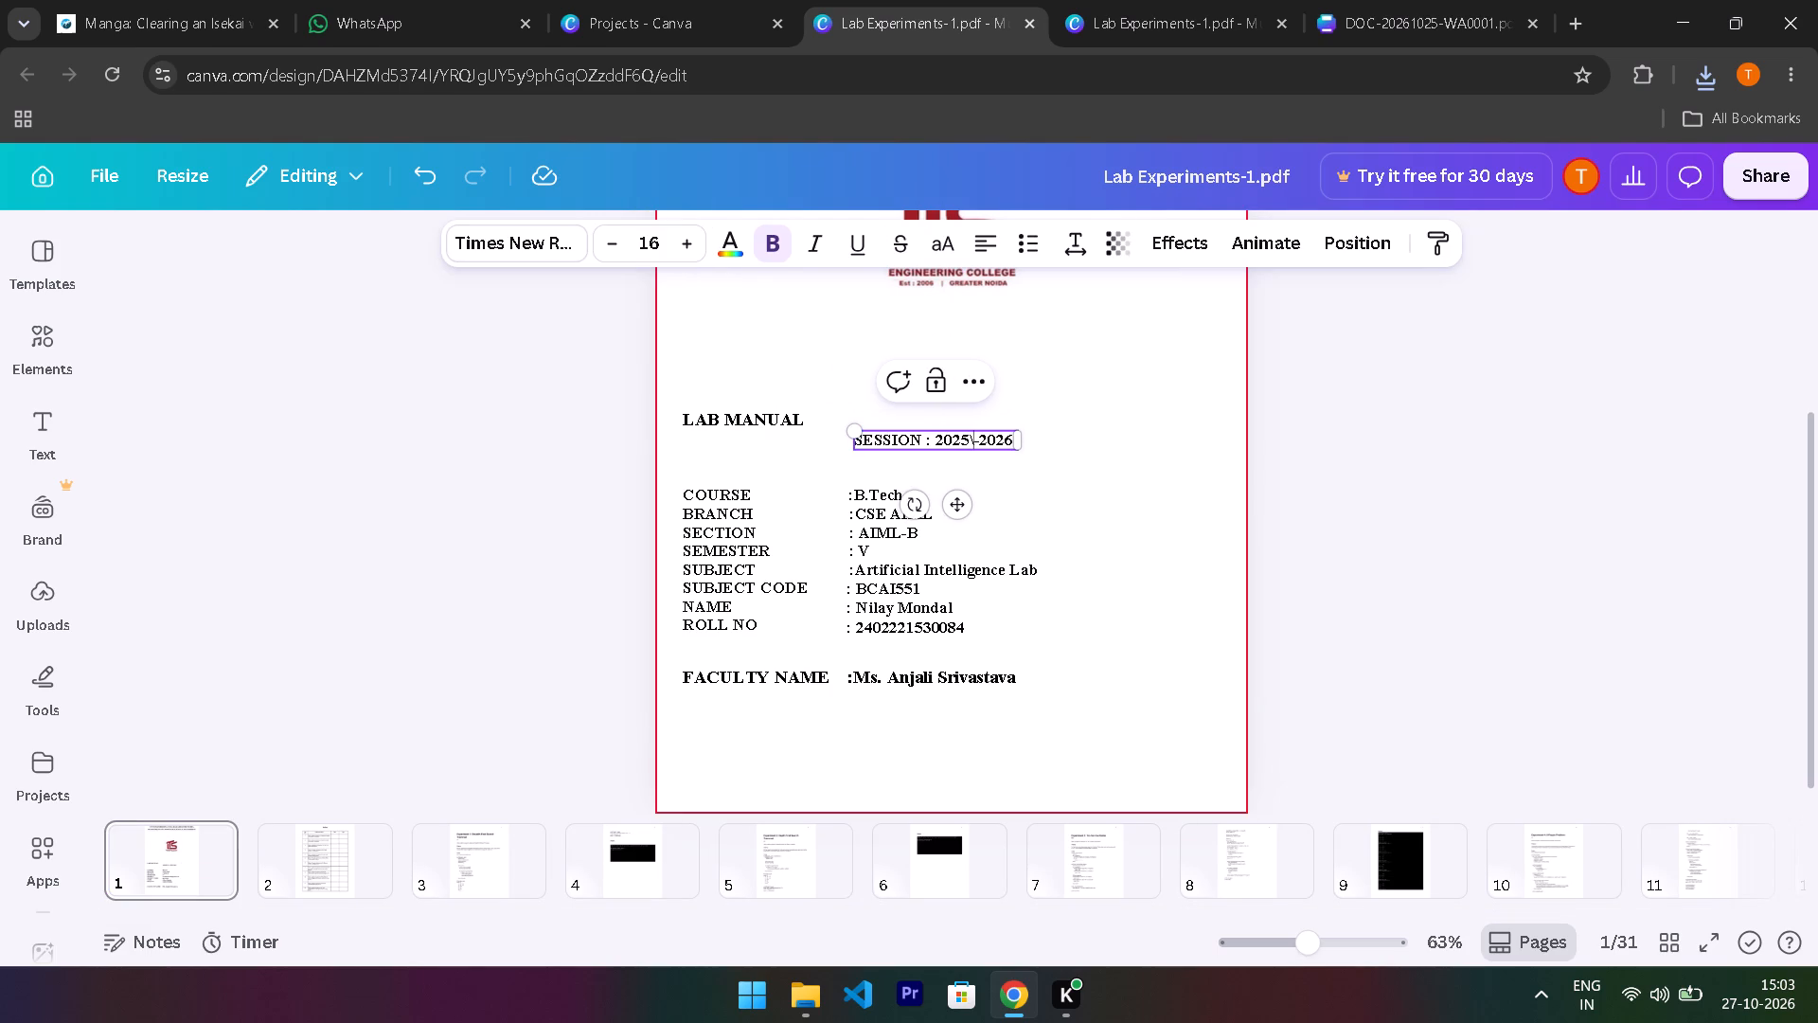
{"action": "key", "text": "BackSpace"}
{"action": "key", "text": "BackSpace"}
{"action": "key", "text": "6"}
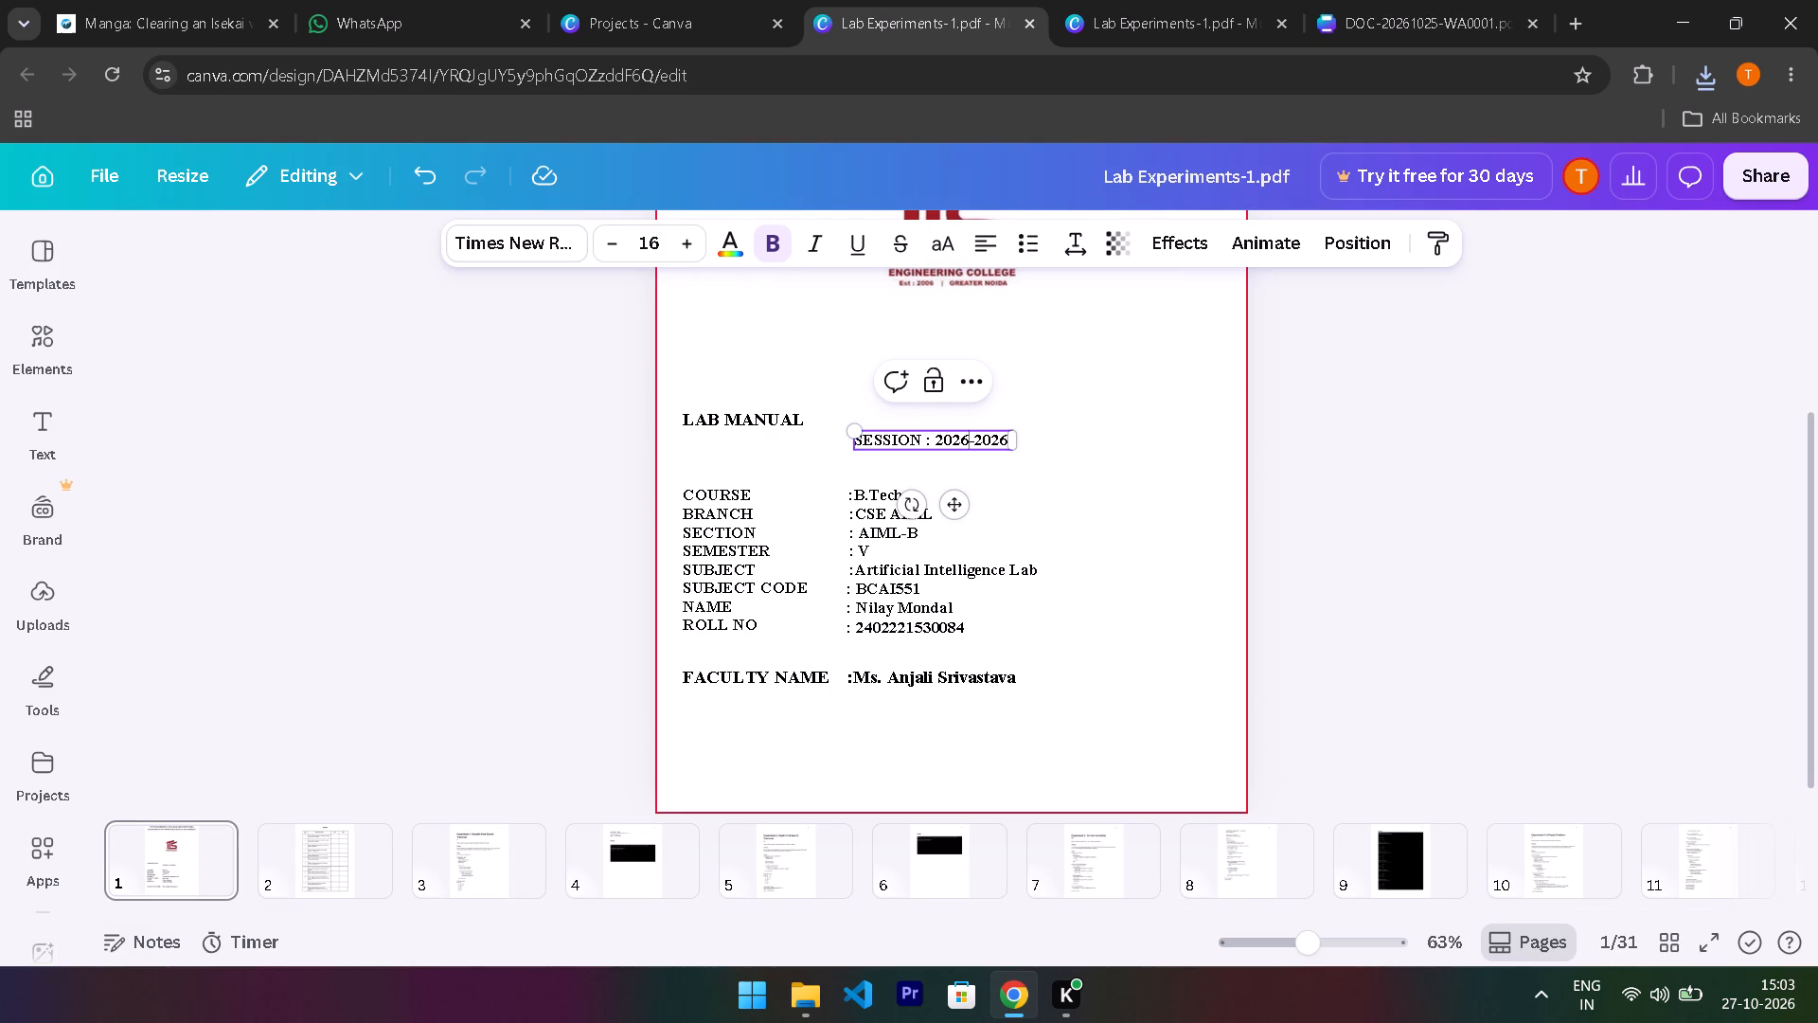
{"action": "left_click", "coordinate": [1005, 444]}
{"action": "key", "text": "BackSpace"}
{"action": "key", "text": "7"}
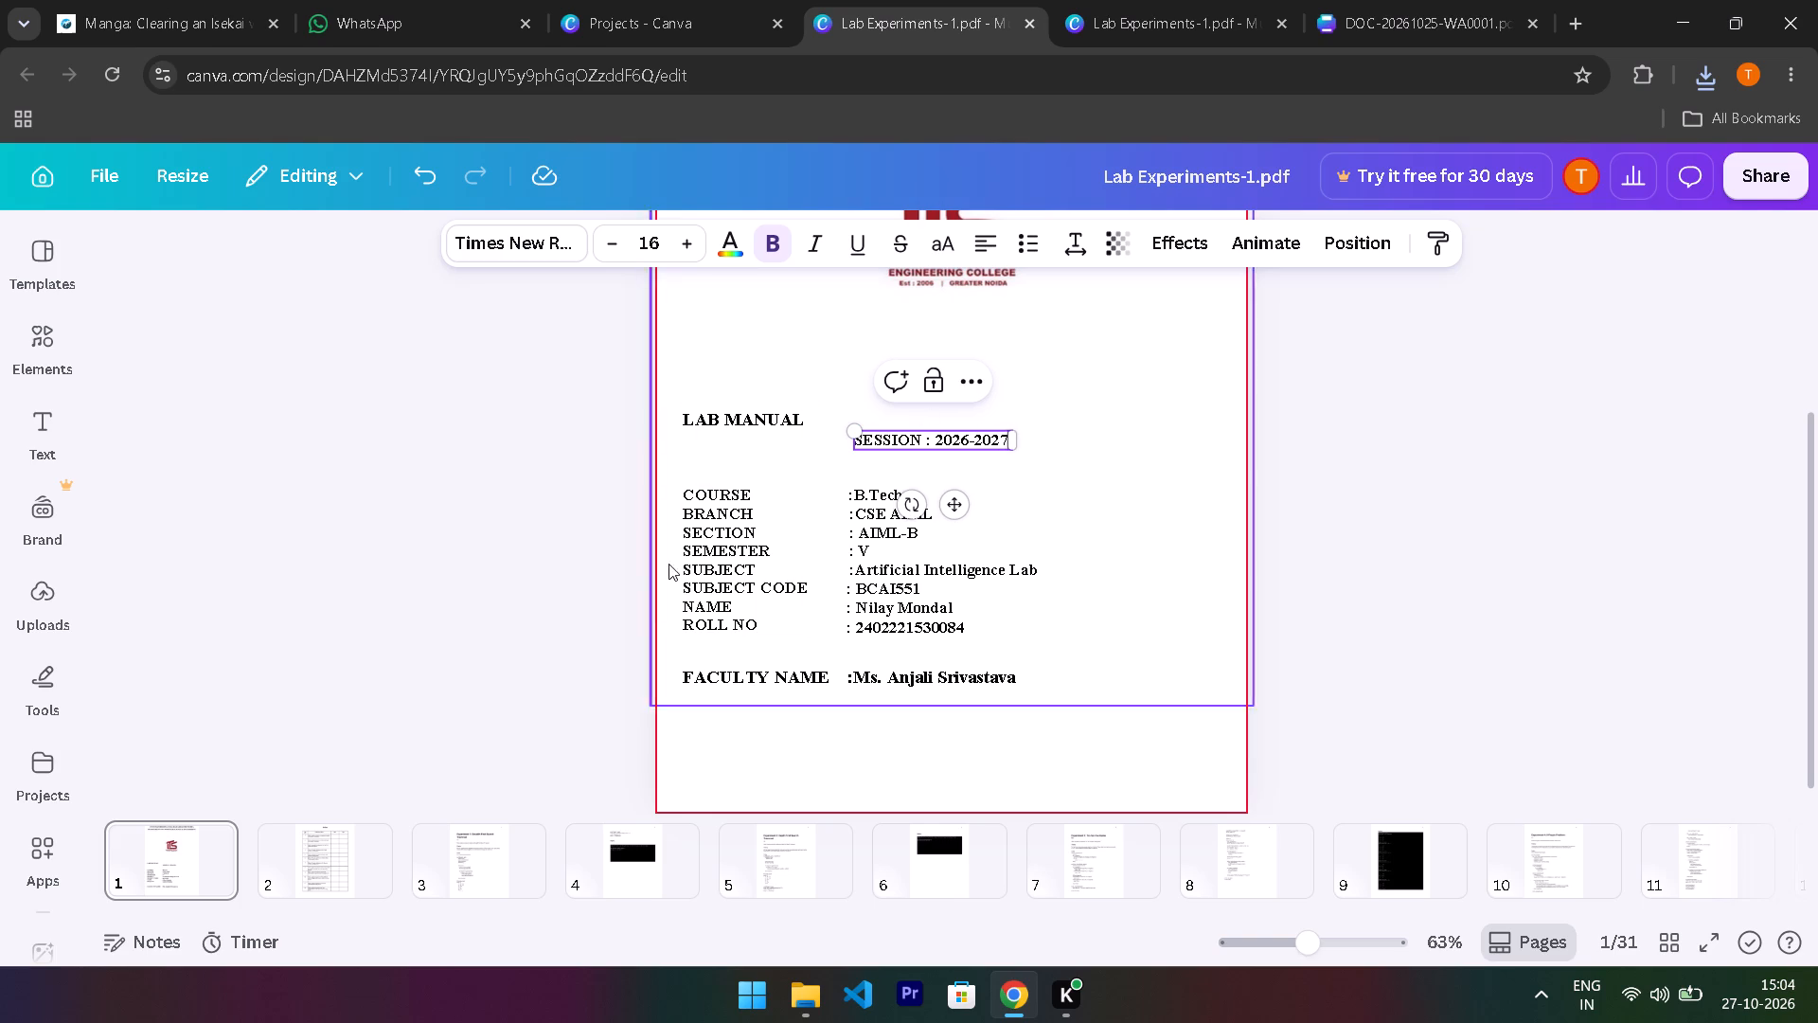
{"action": "left_click", "coordinate": [612, 599]}
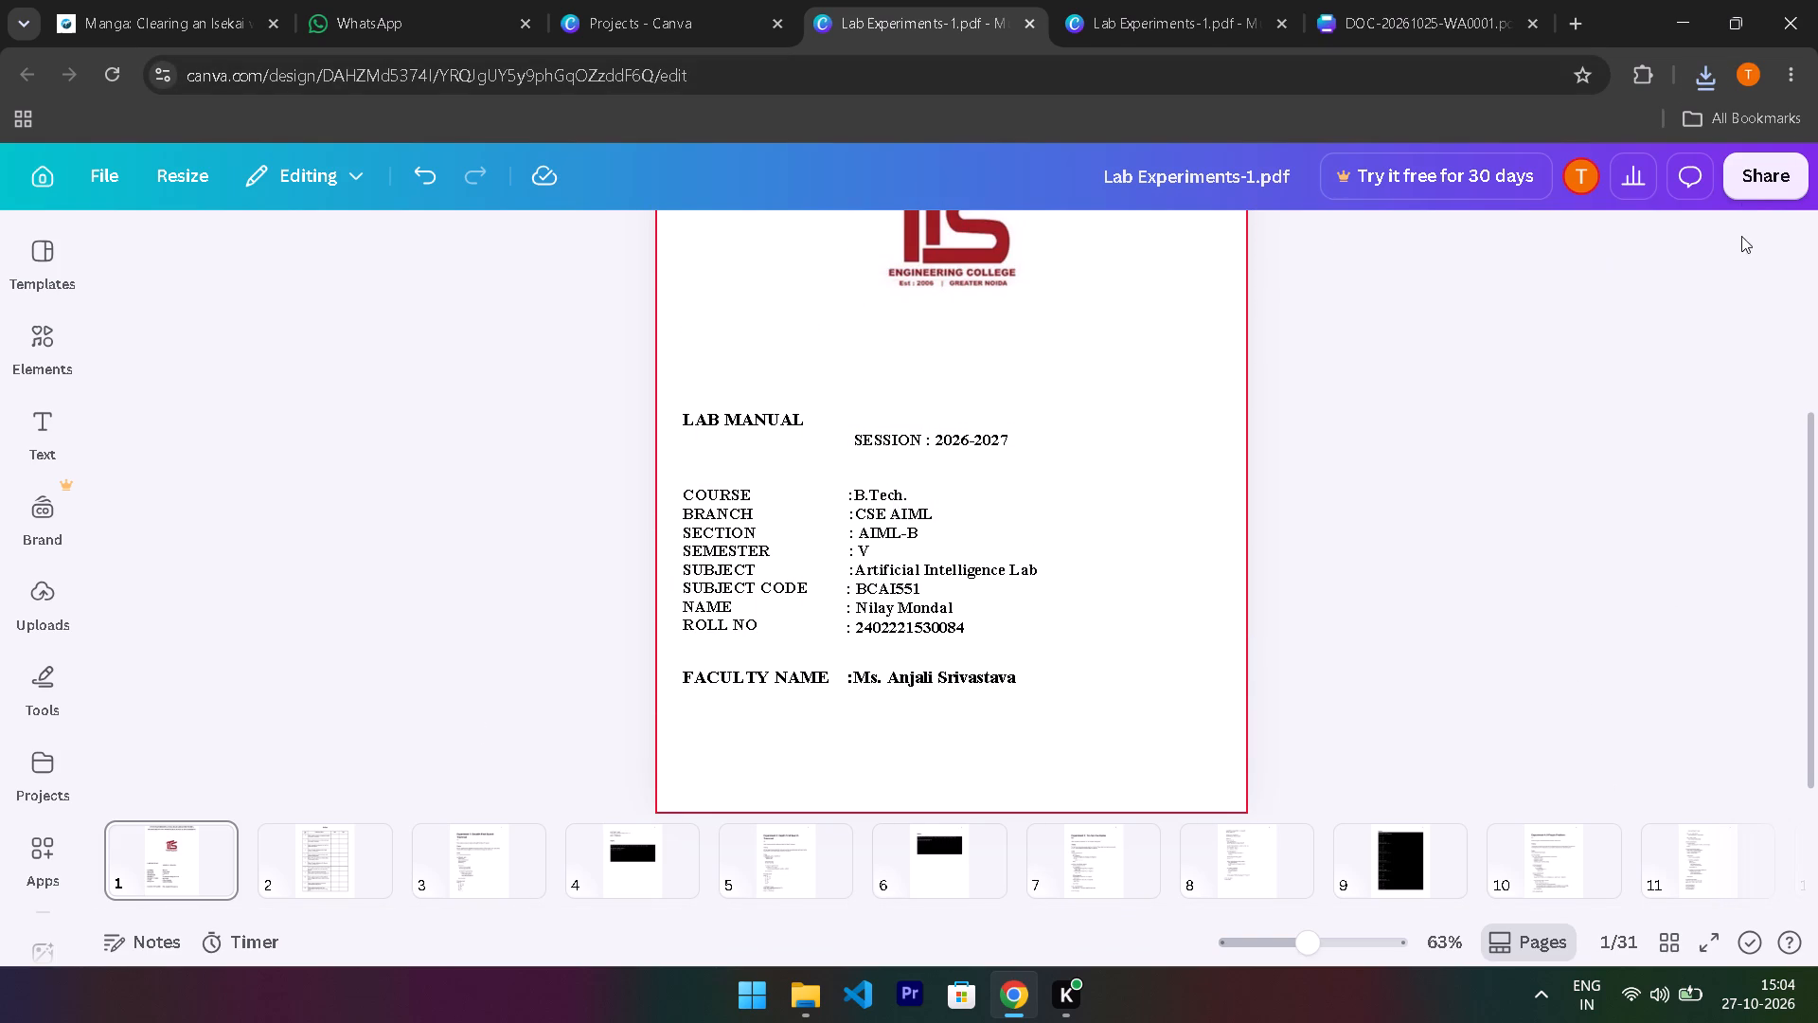
Download the design as a PDF with the Digital preset, using the custom page selection 2–31.
{"action": "left_click", "coordinate": [1746, 188]}
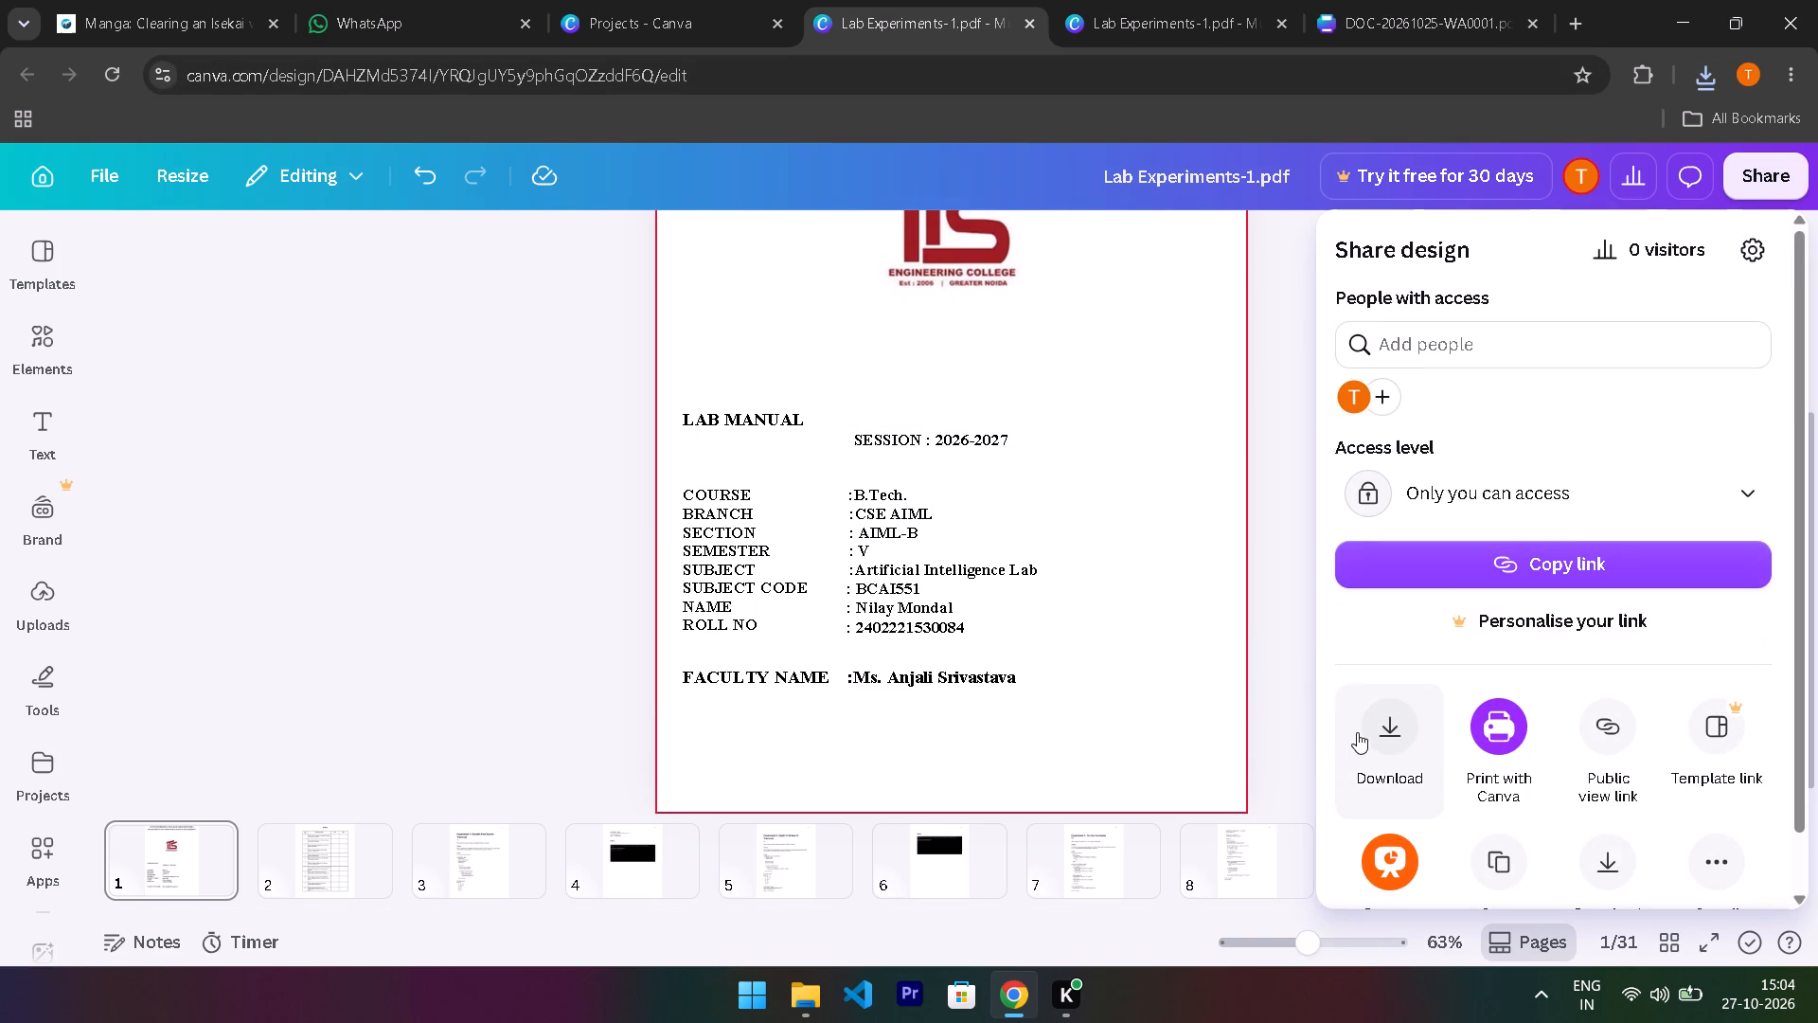
{"action": "left_click", "coordinate": [1368, 730]}
{"action": "left_click", "coordinate": [1461, 784]}
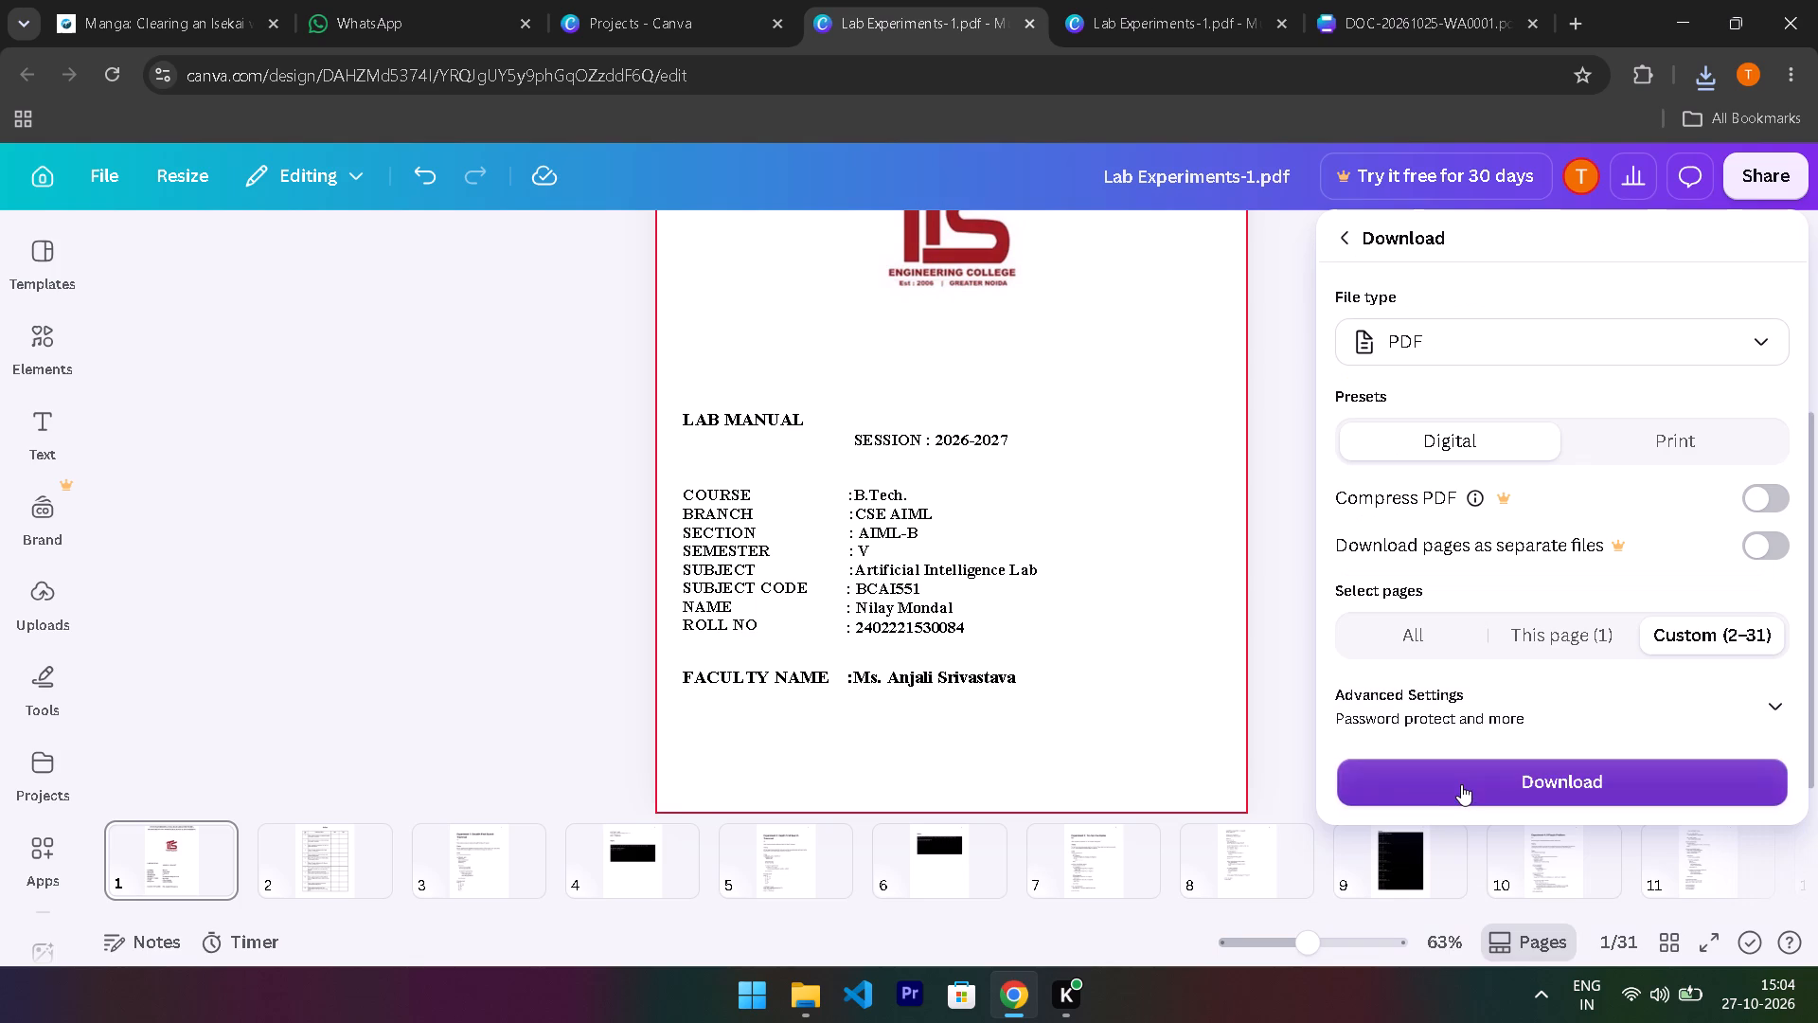
Switch to File Explorer and delete the outdated Tanuj AI PDF from the Downloads folder.
{"action": "left_click", "coordinate": [809, 1006]}
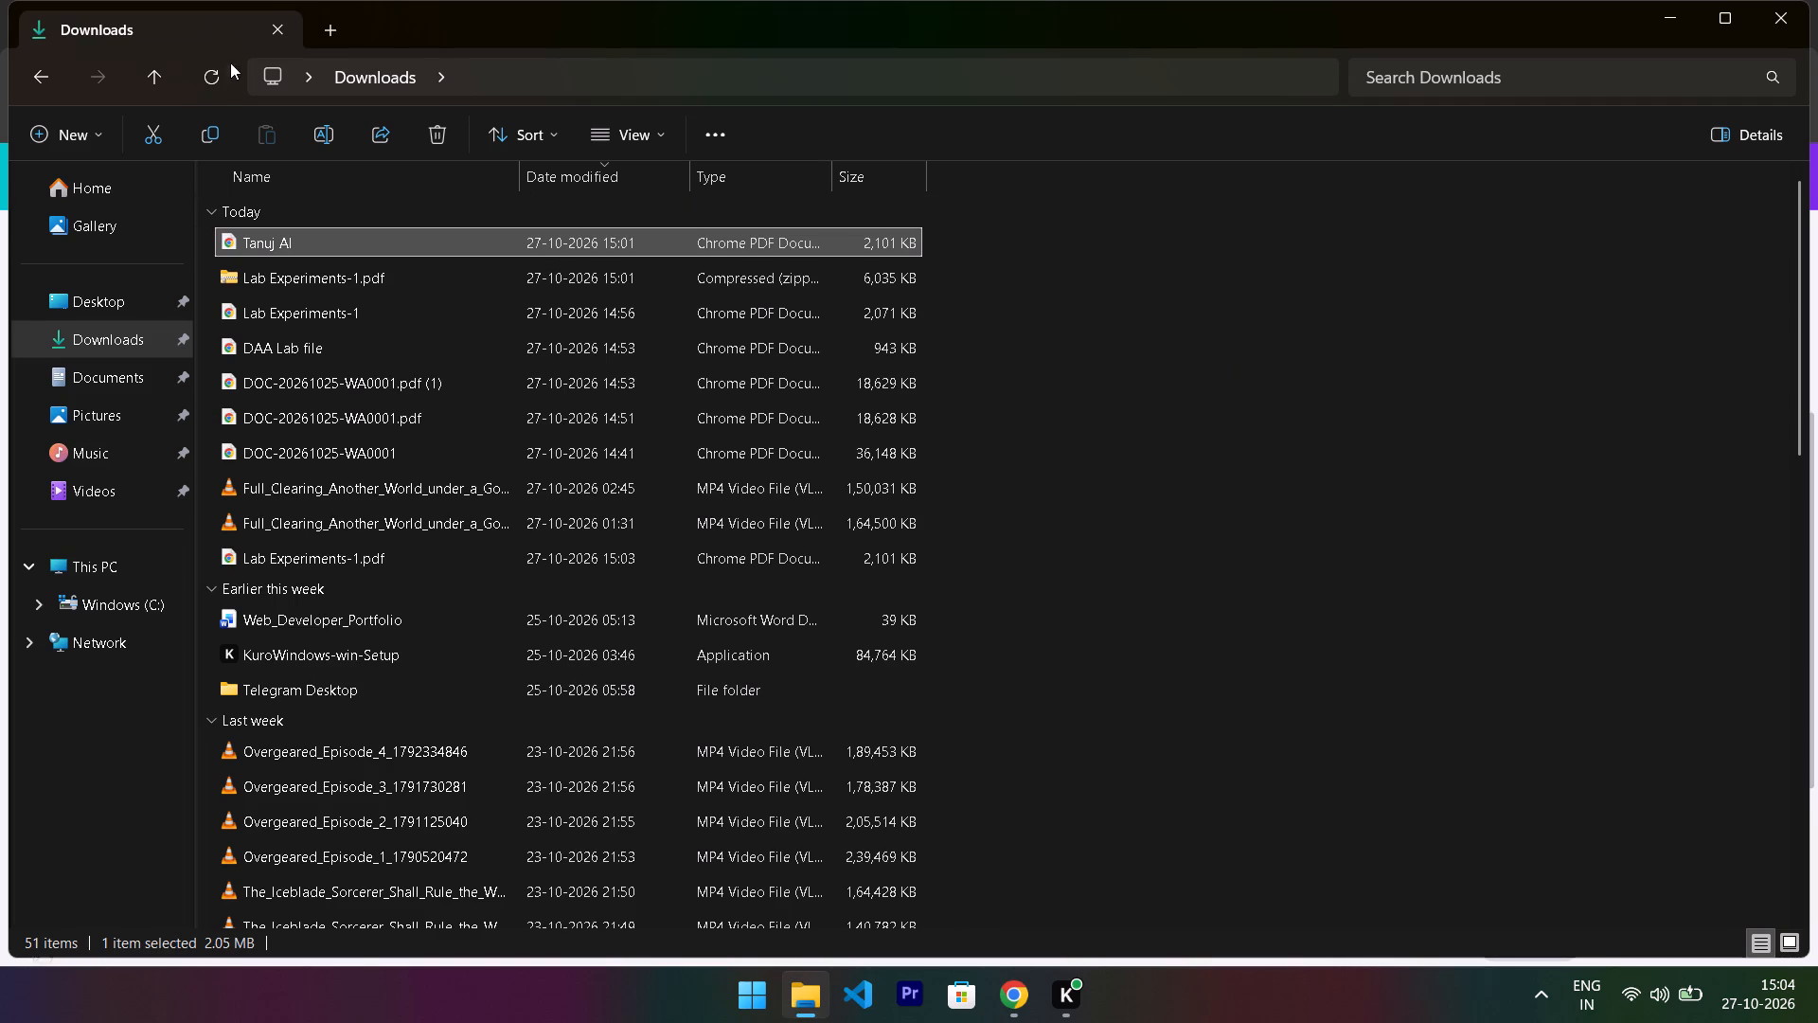
{"action": "left_click", "coordinate": [223, 74]}
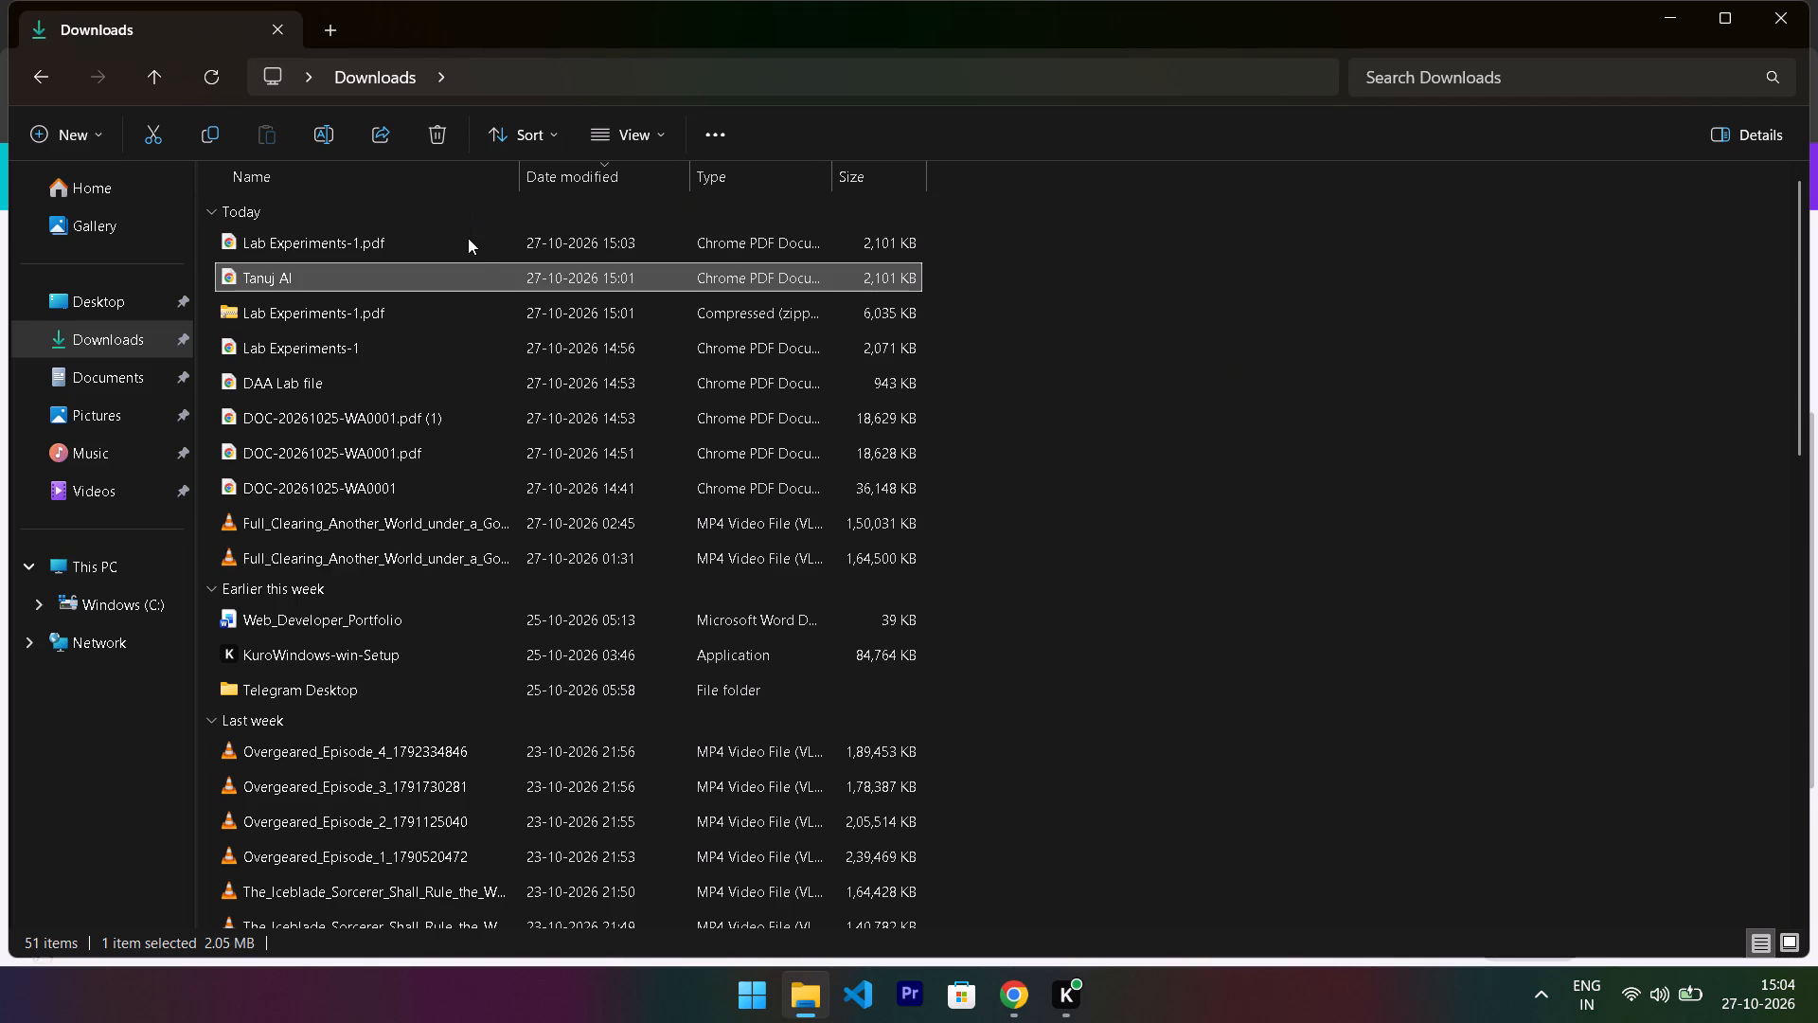
{"action": "key", "text": "Delete"}
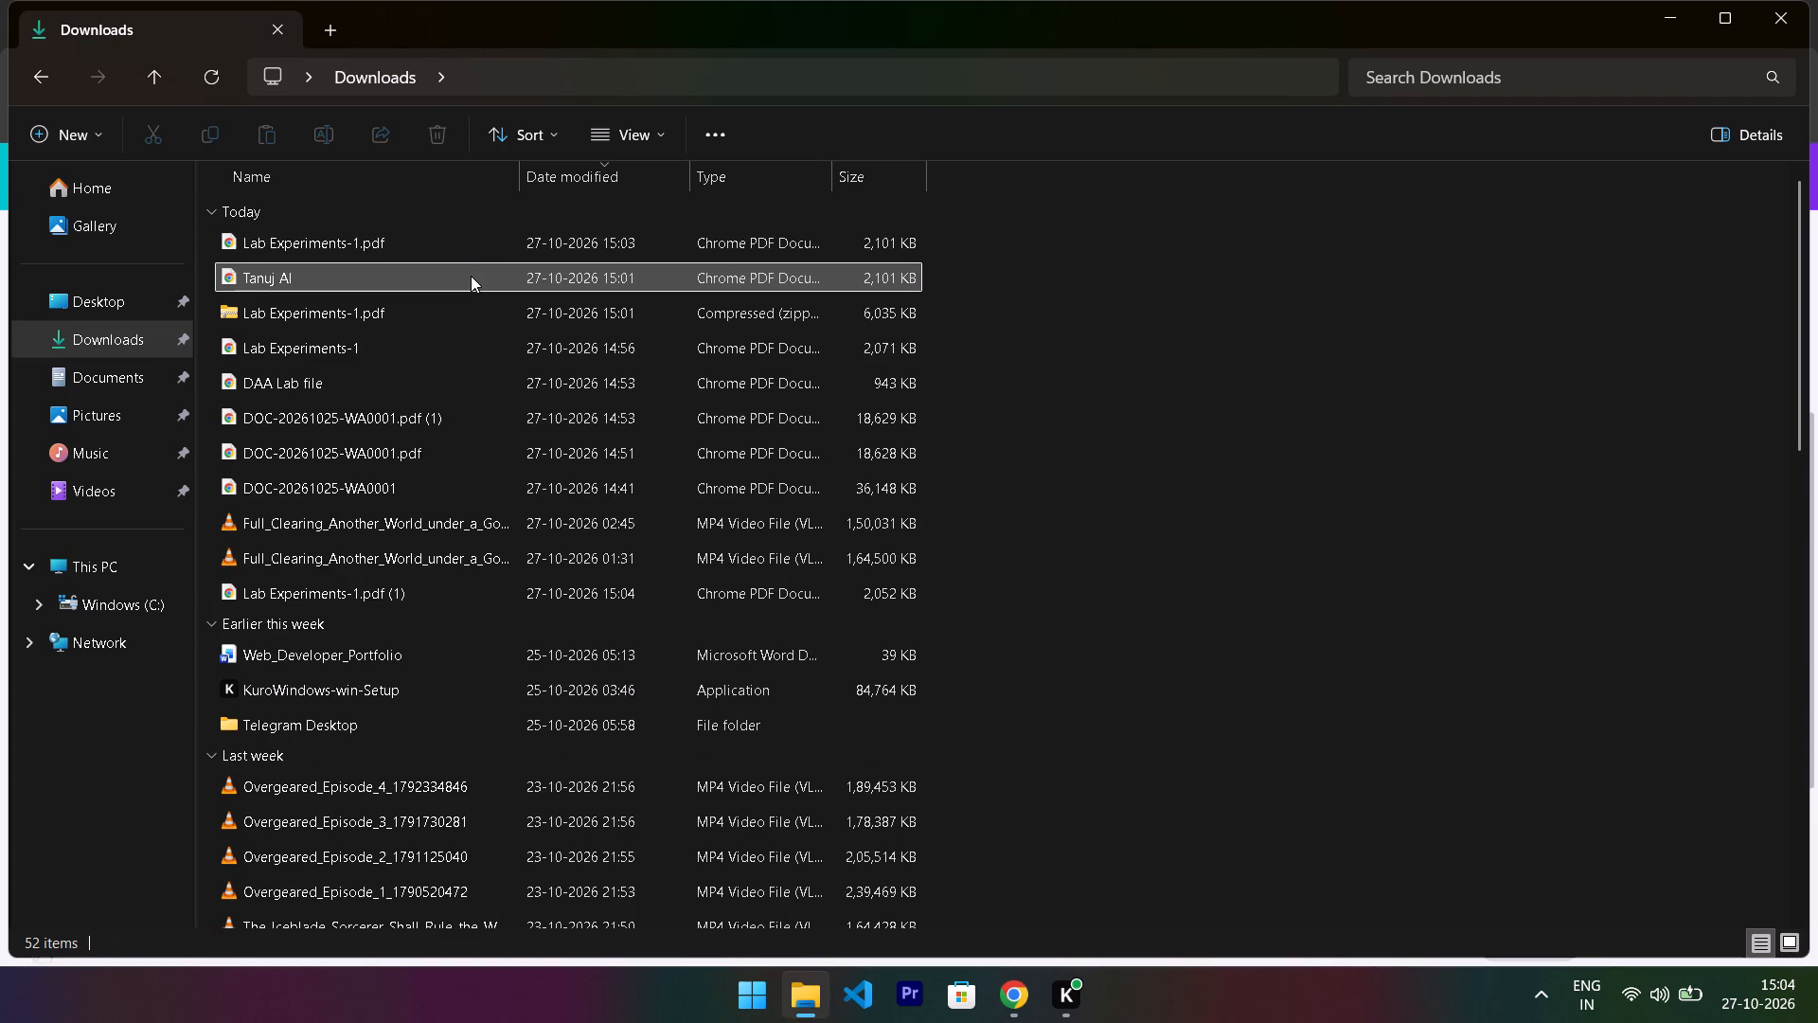
{"action": "left_click", "coordinate": [471, 273]}
{"action": "key", "text": "Delete"}
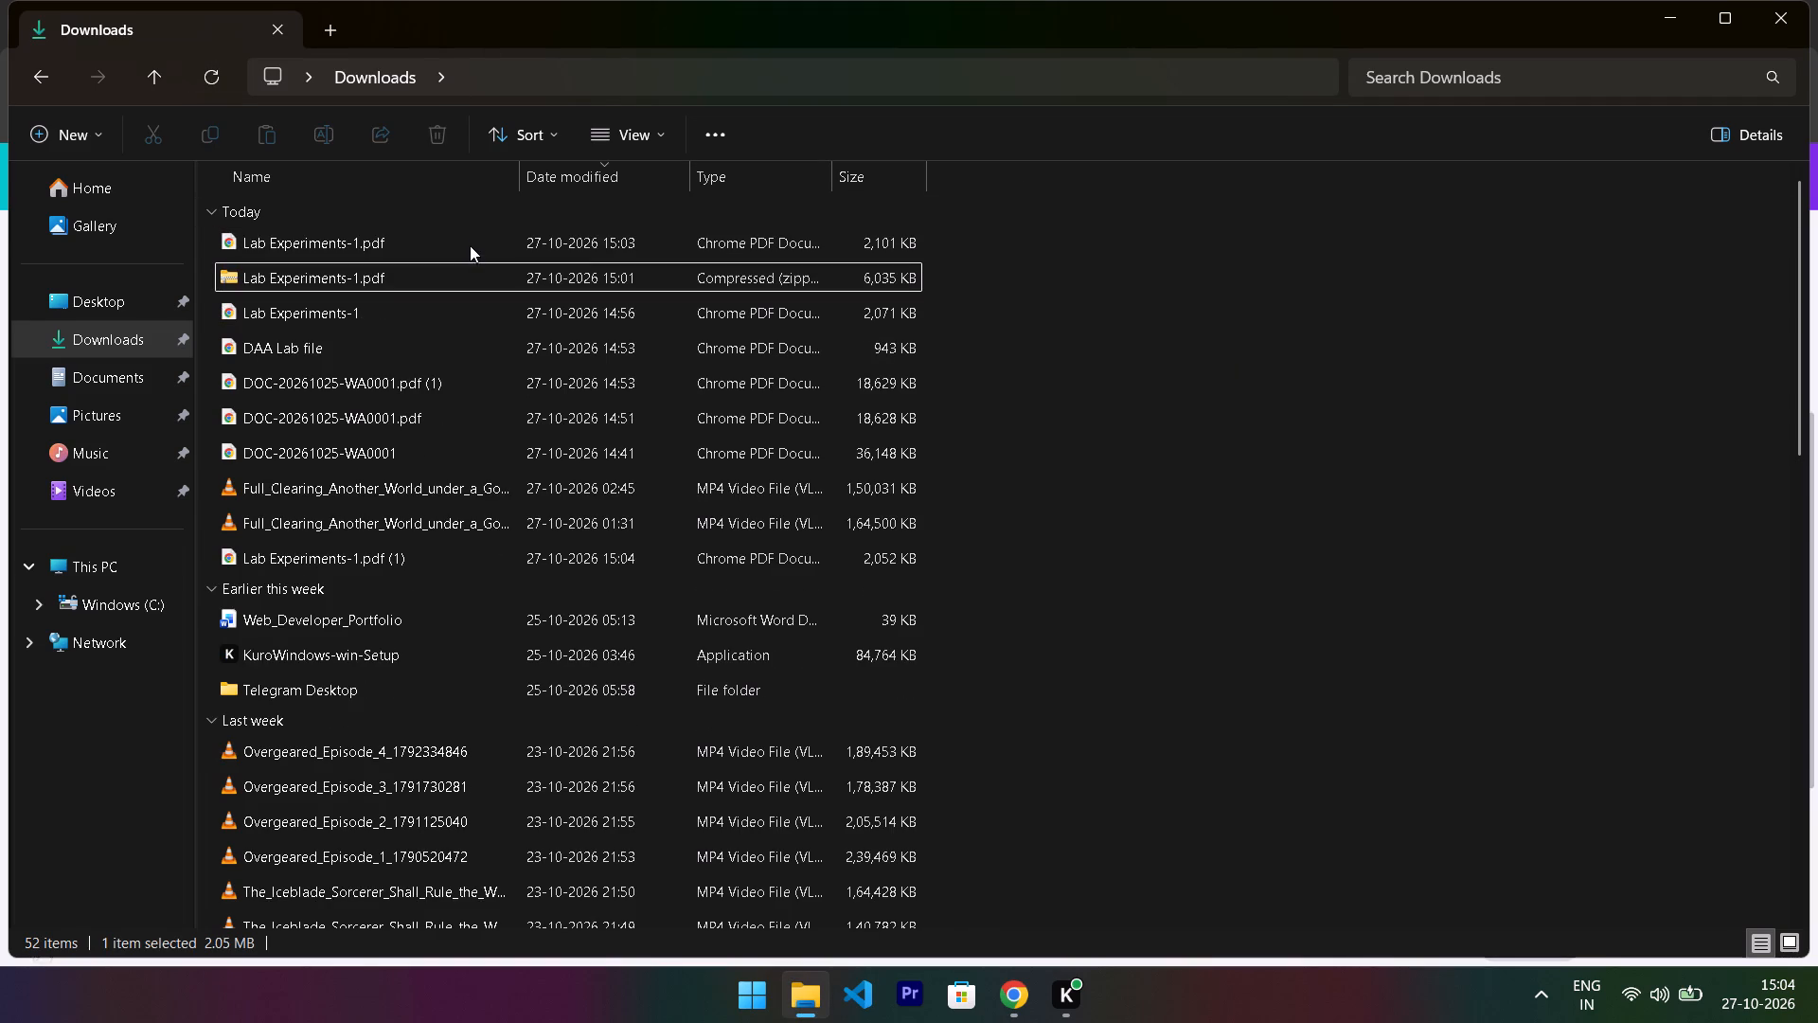
Rename the Lab Experiments-1.pdf PDF document dated 15:03 in Downloads as Tanuj AI.
{"action": "left_click", "coordinate": [470, 243]}
{"action": "left_click", "coordinate": [209, 127]}
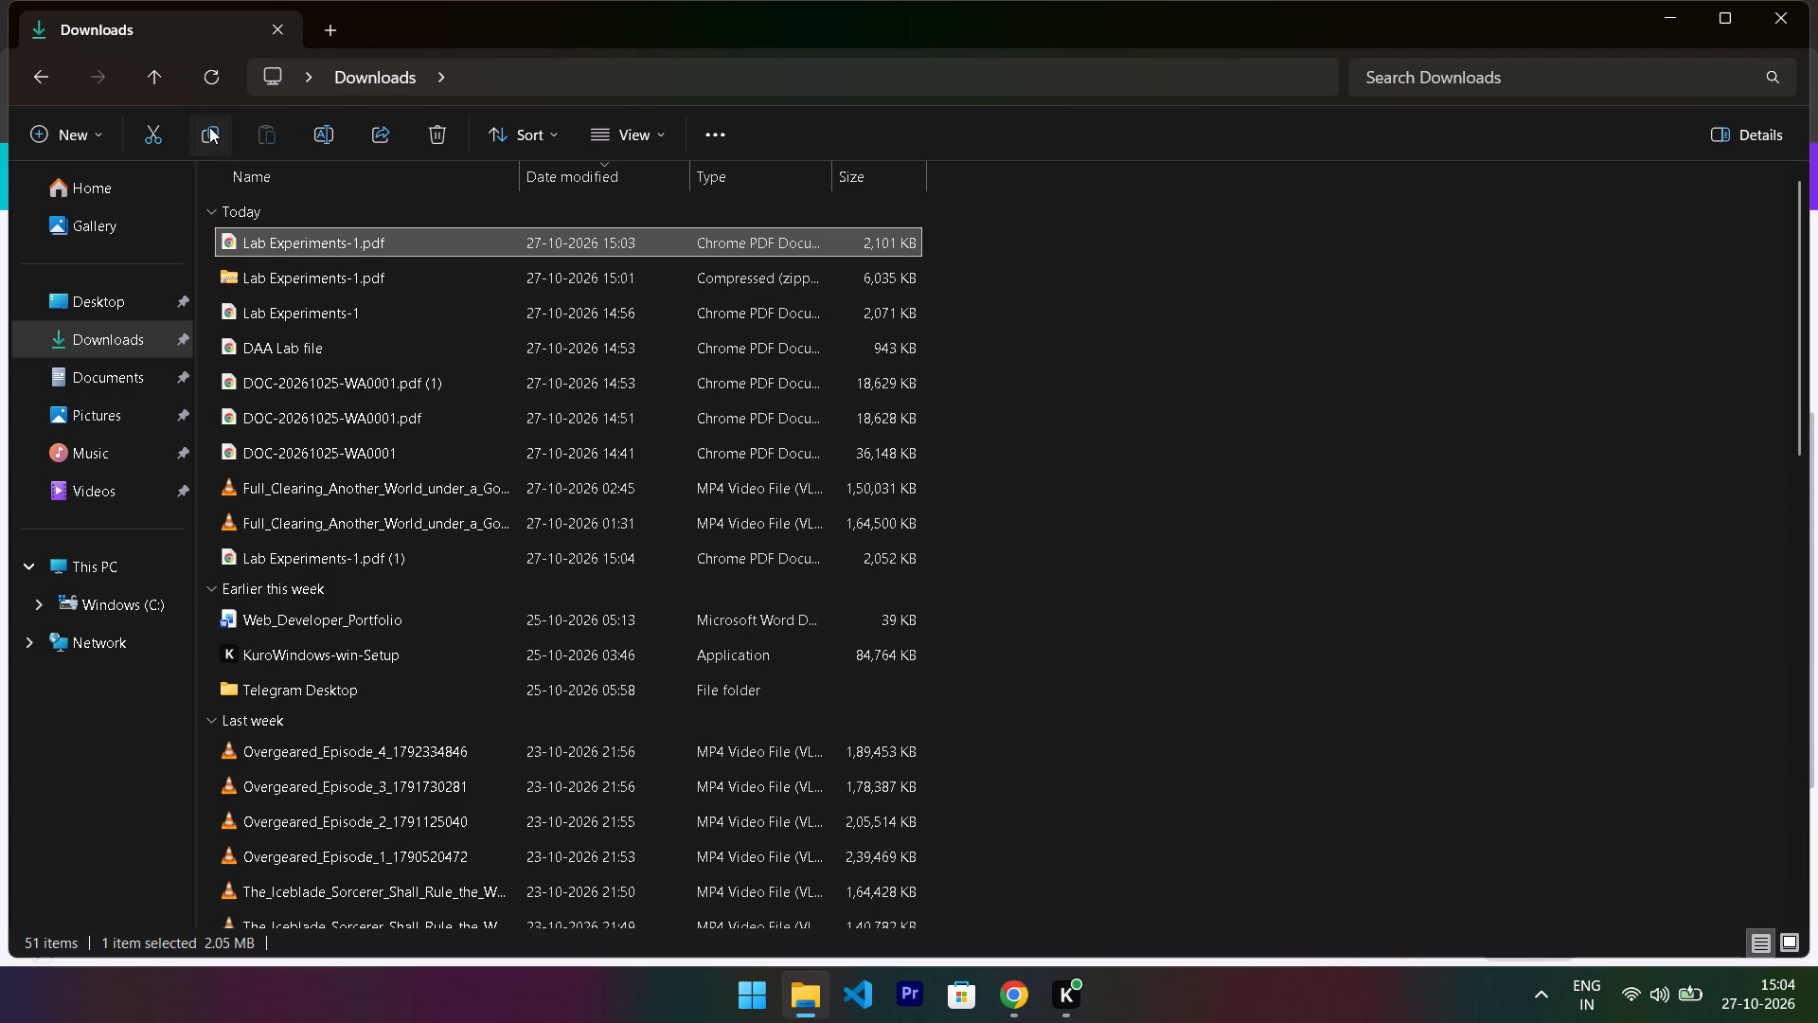
{"action": "left_click", "coordinate": [345, 129]}
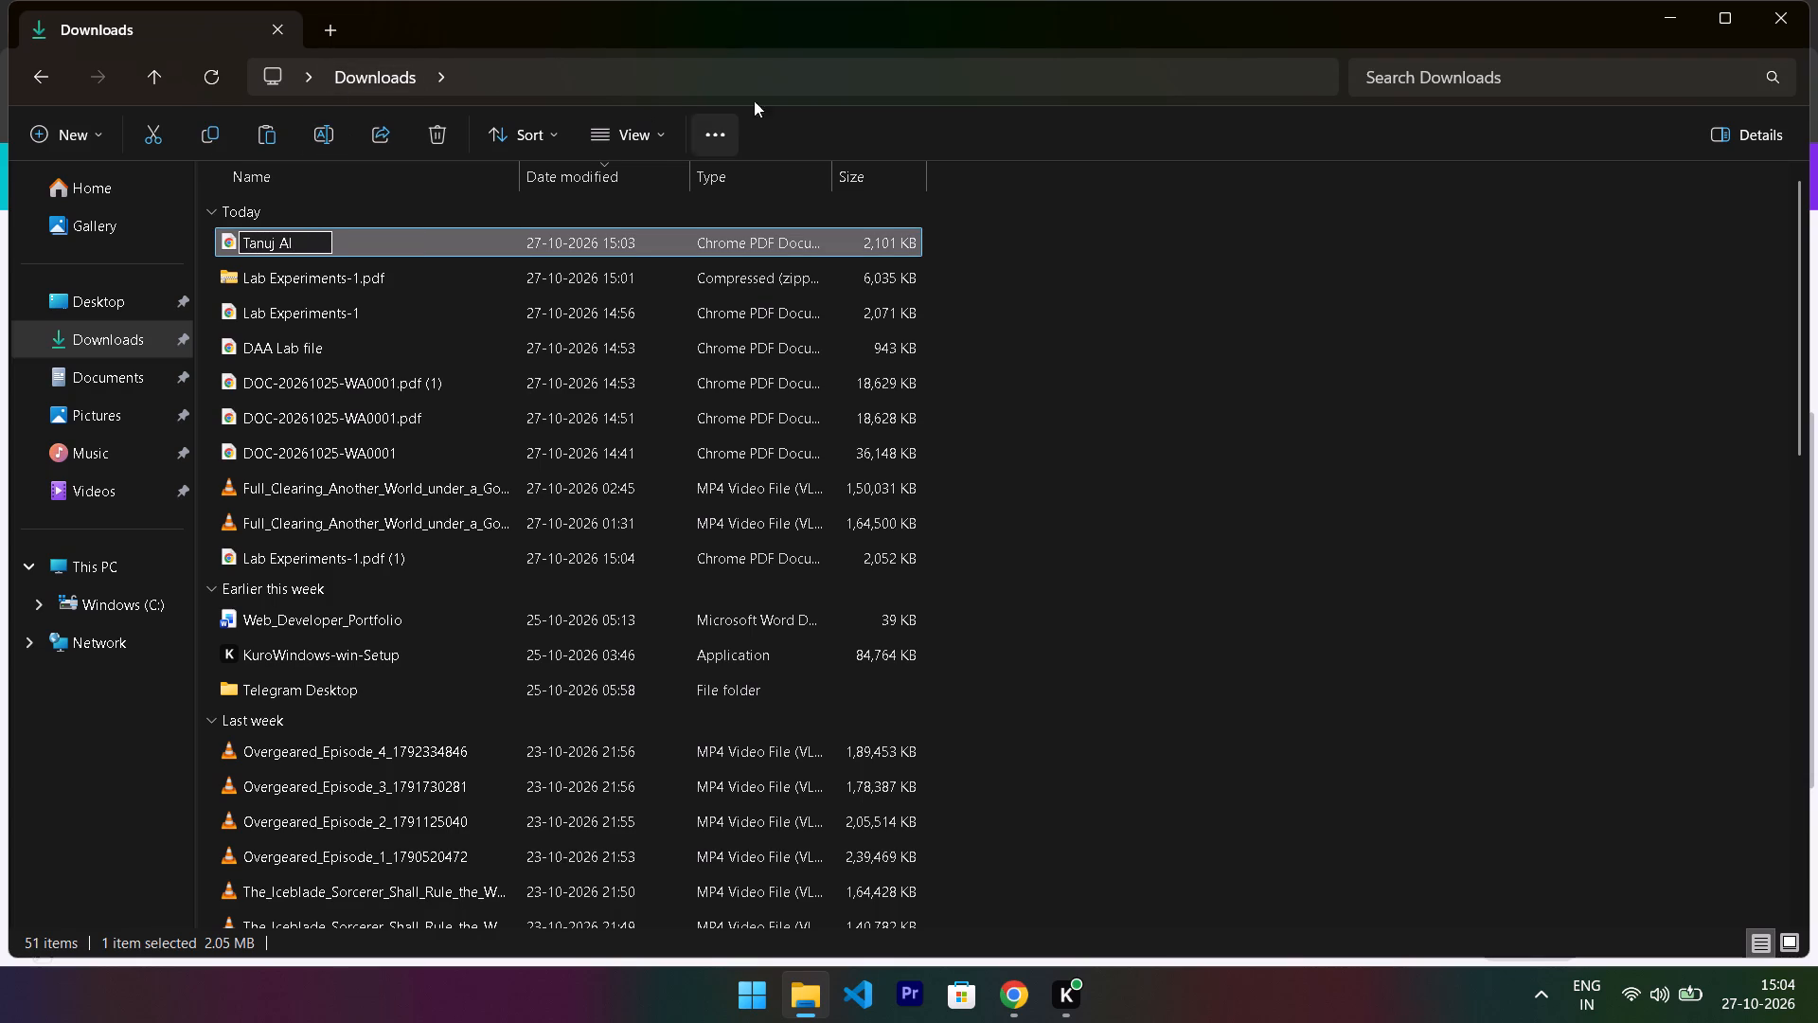
{"action": "key", "text": "Return"}
Refresh the Downloads folder and rename the newest PDF, Lab Experiments-1.pdf (1), as Nilay AI.
{"action": "key", "text": "alt+Tab"}
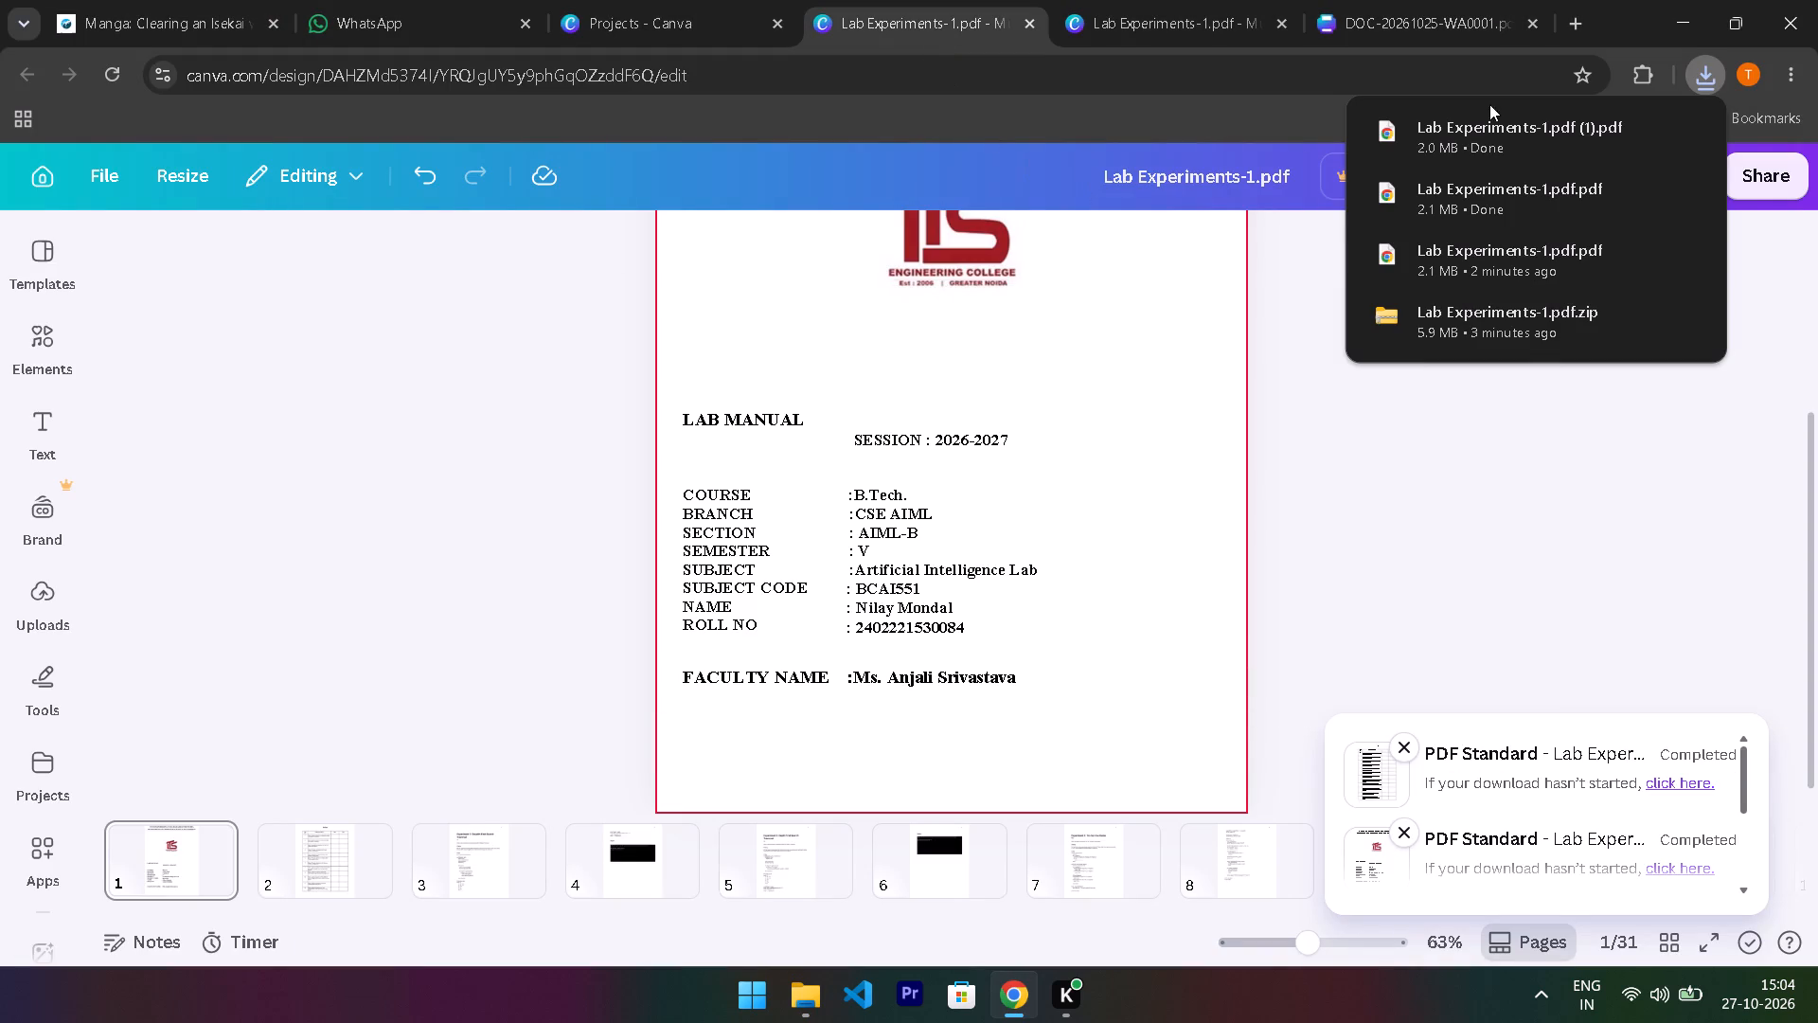
{"action": "key", "text": "alt+Tab"}
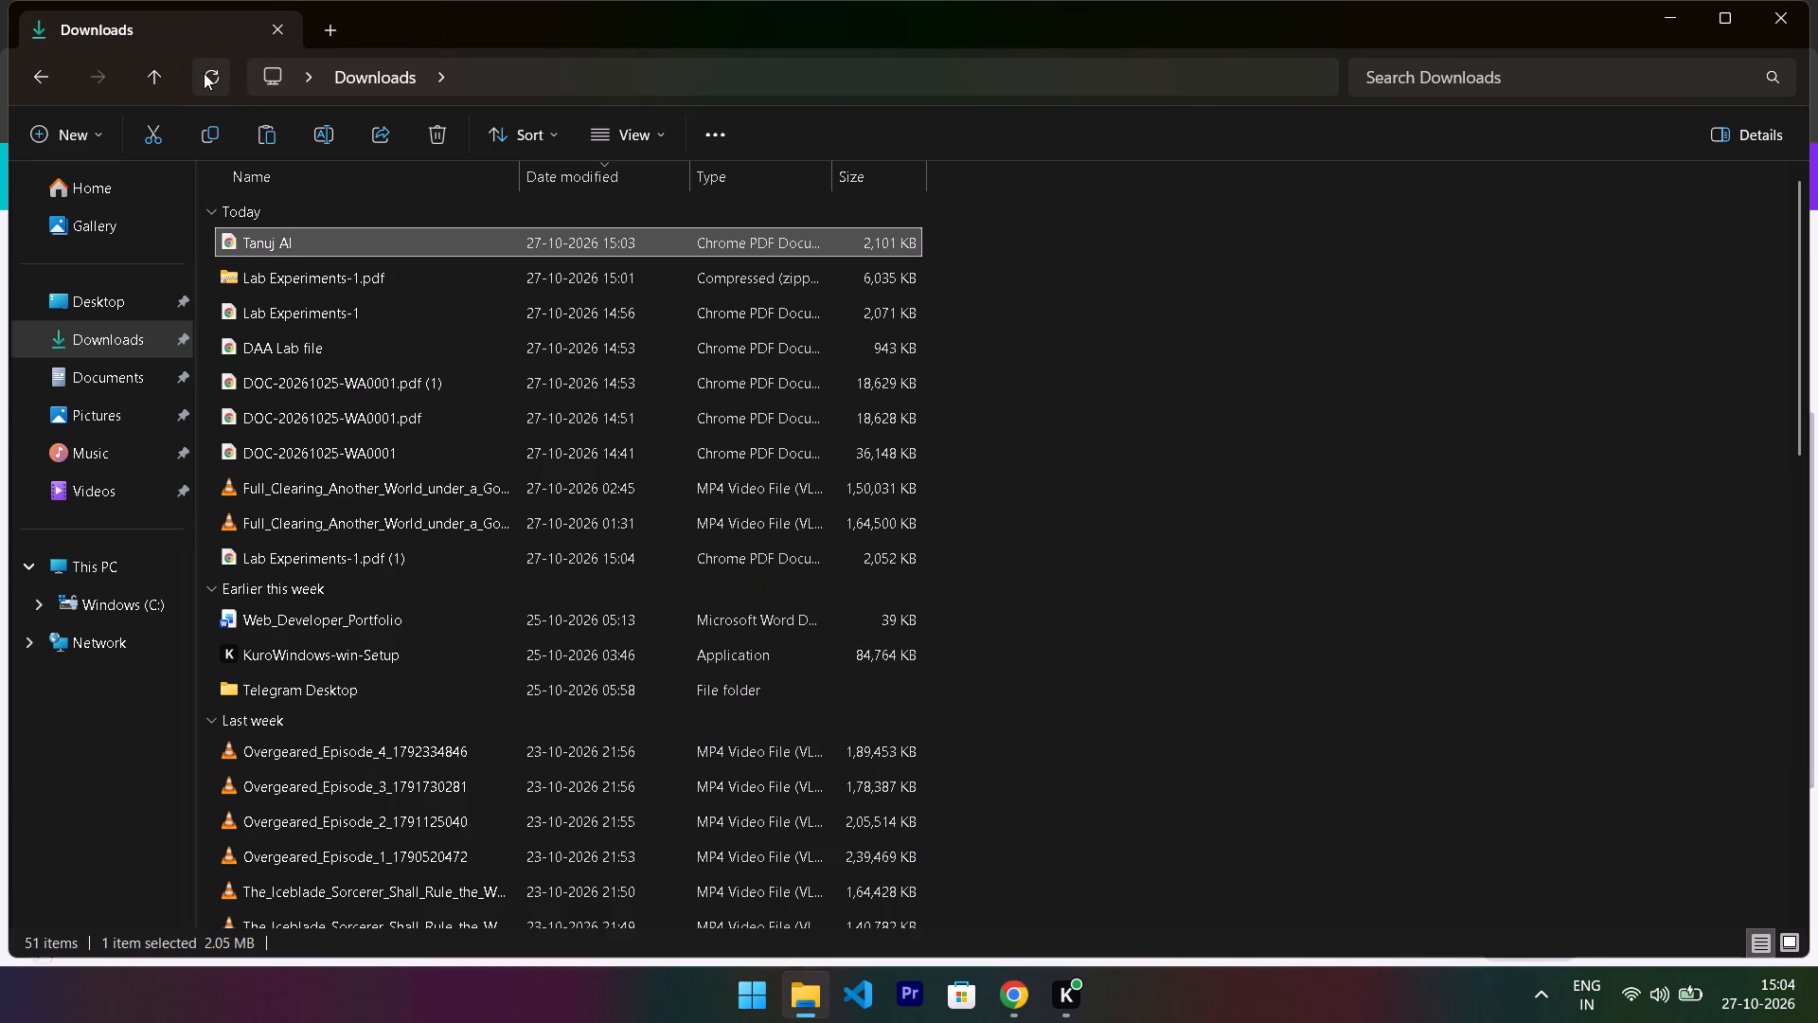
{"action": "left_click", "coordinate": [204, 73]}
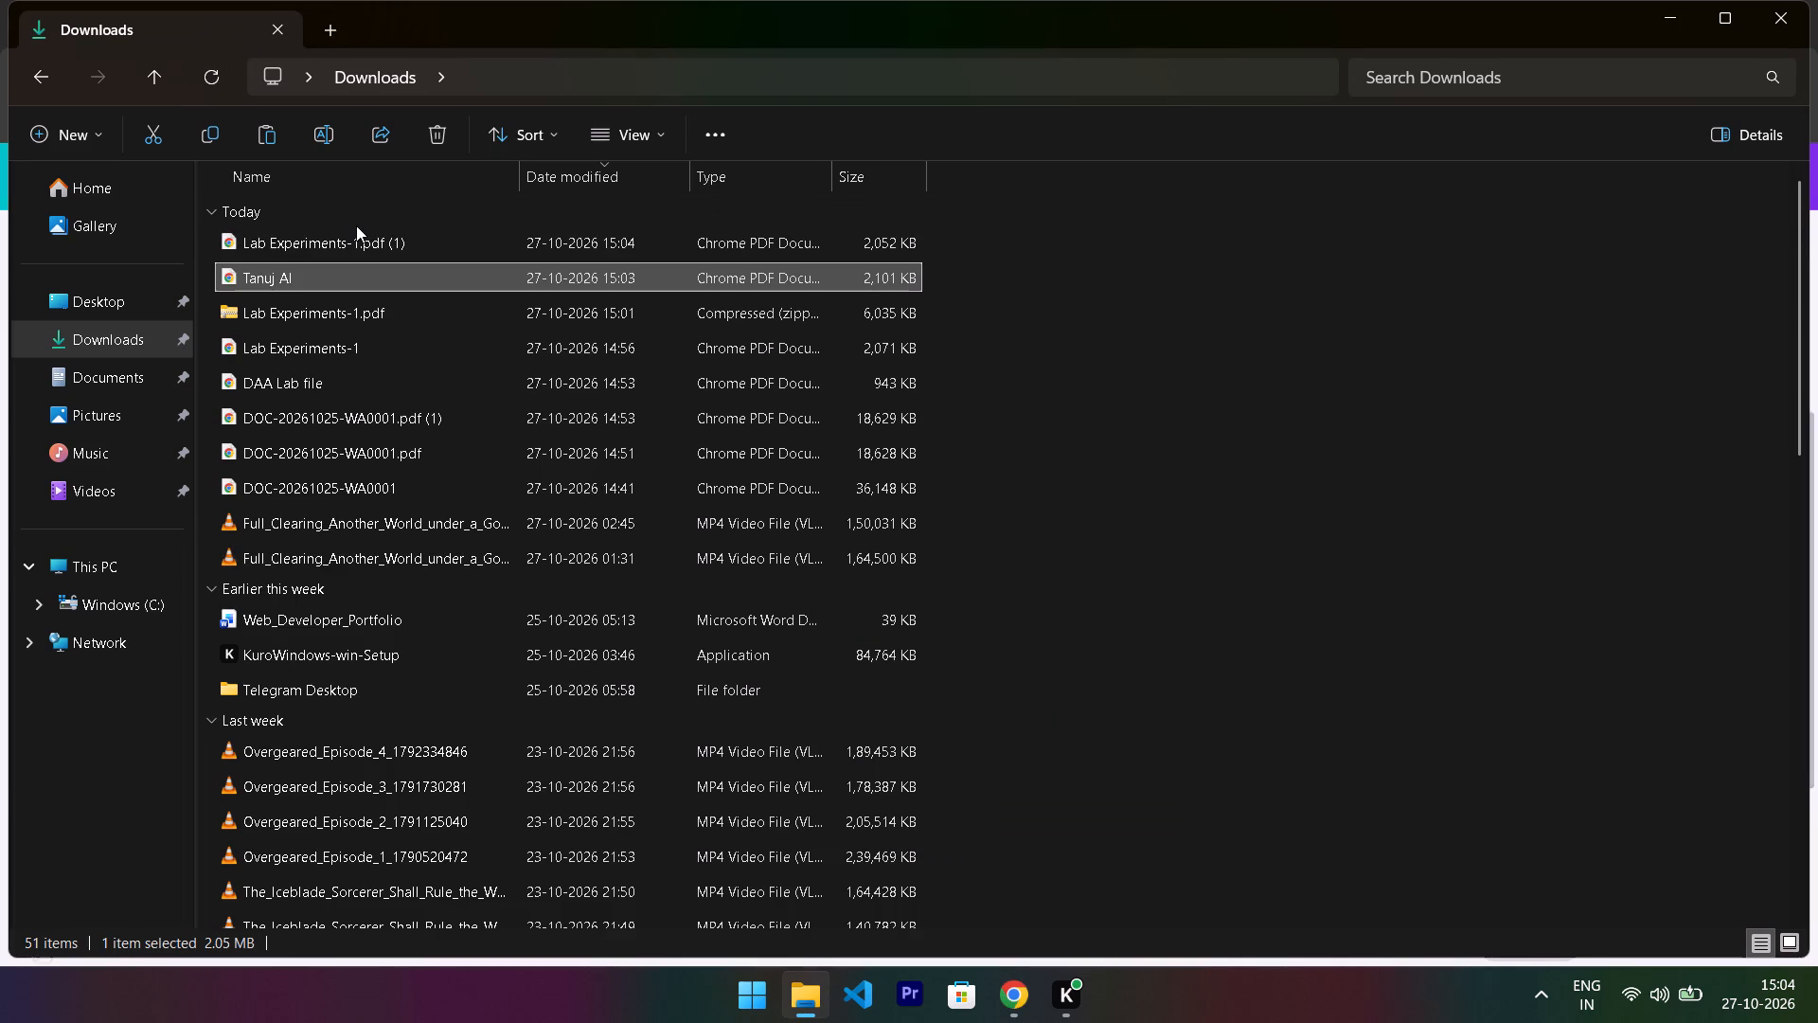
{"action": "left_click", "coordinate": [356, 225]}
{"action": "left_click", "coordinate": [362, 246]}
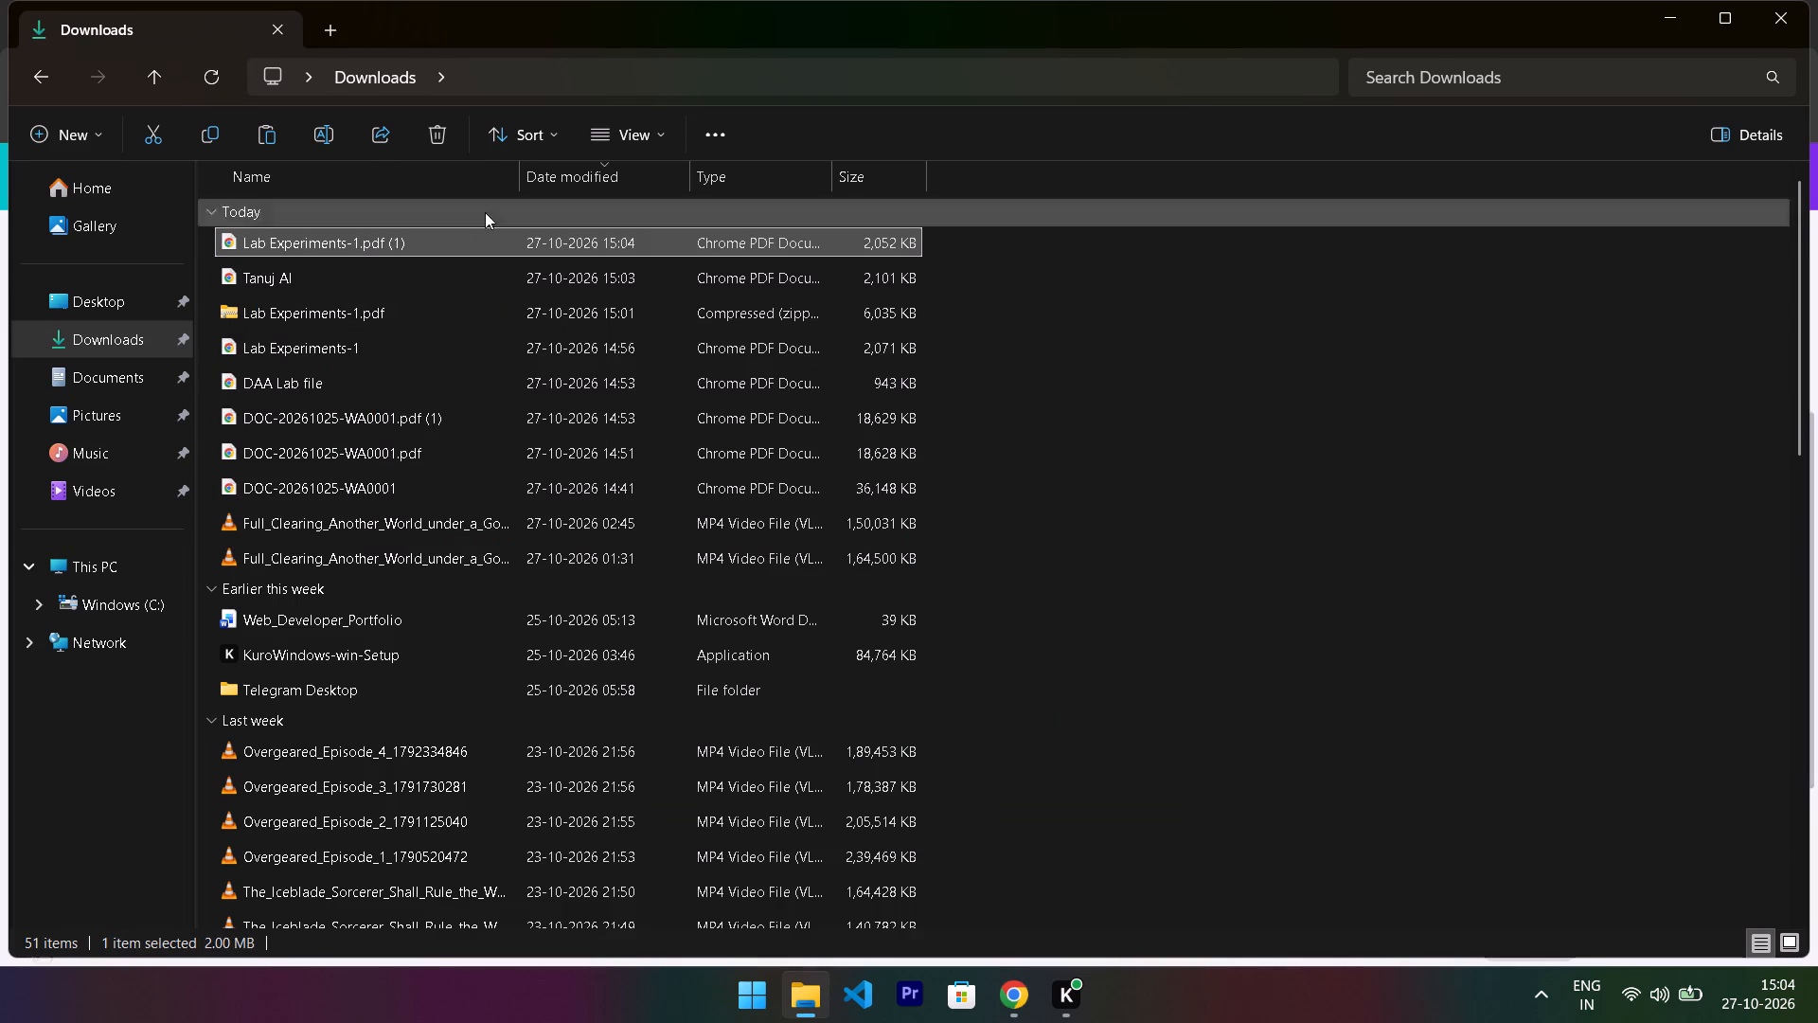
{"action": "left_click", "coordinate": [342, 140]}
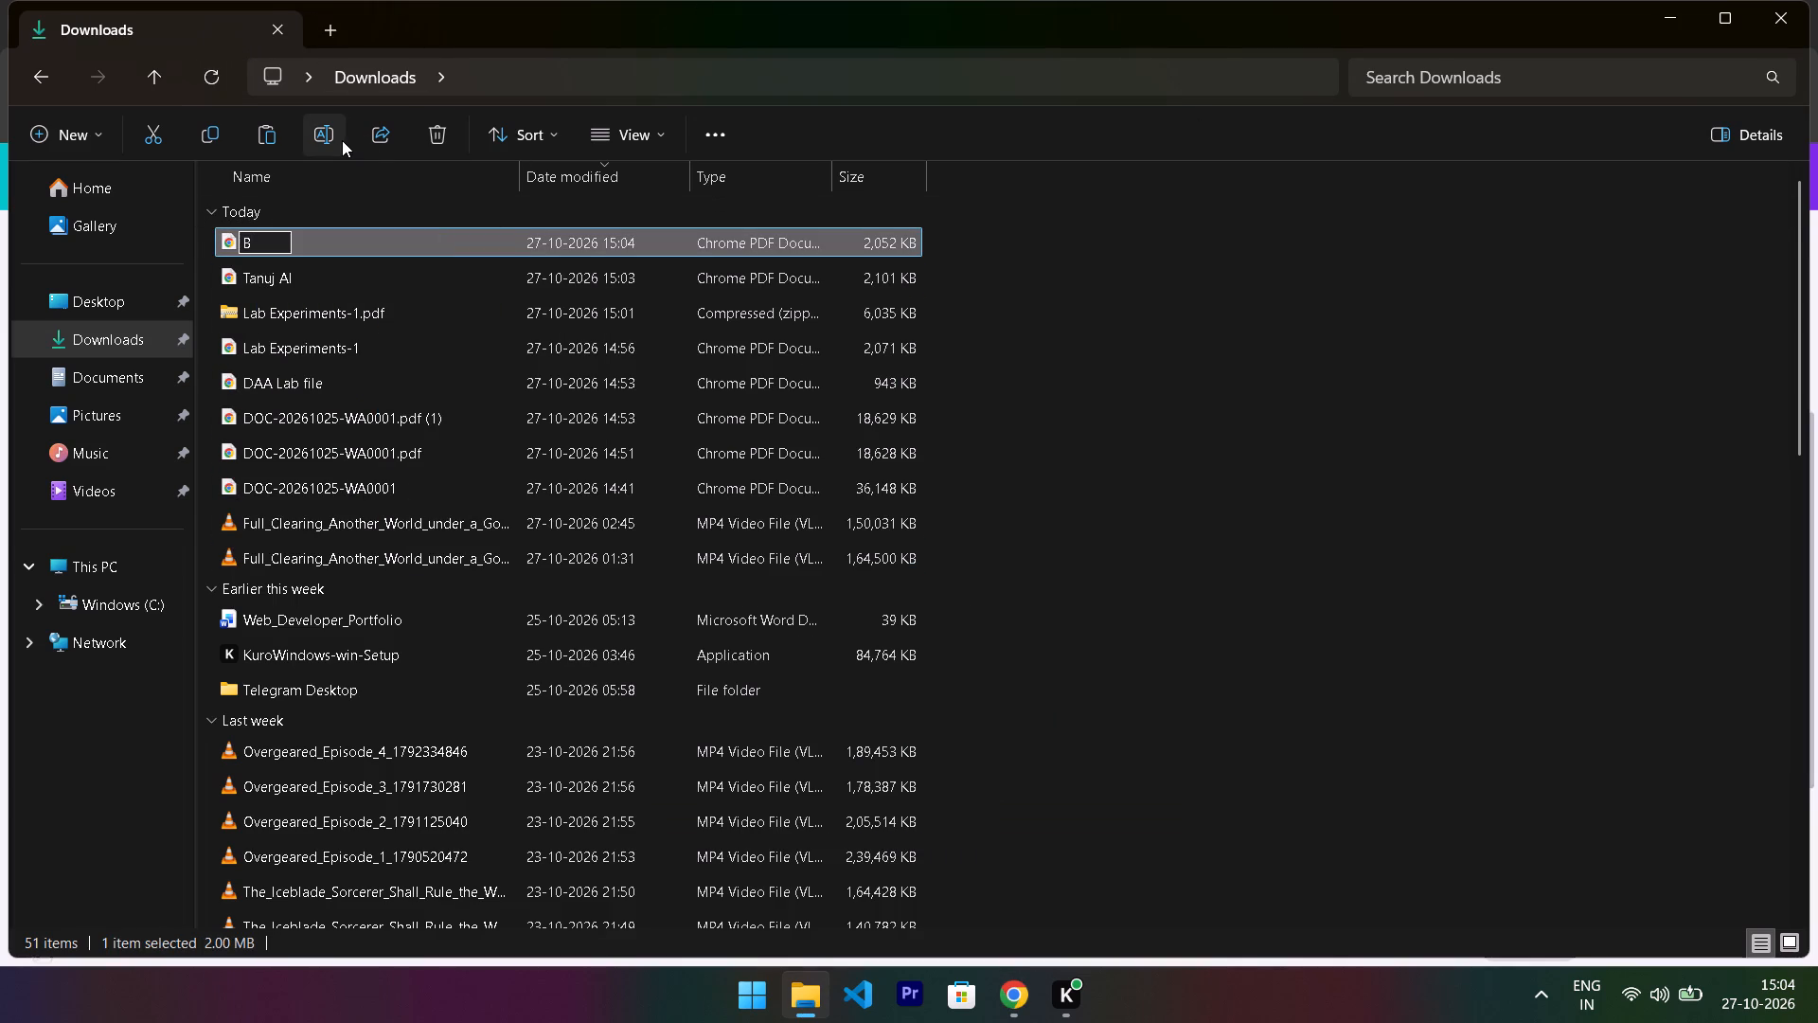
{"action": "key", "text": "BackSpace"}
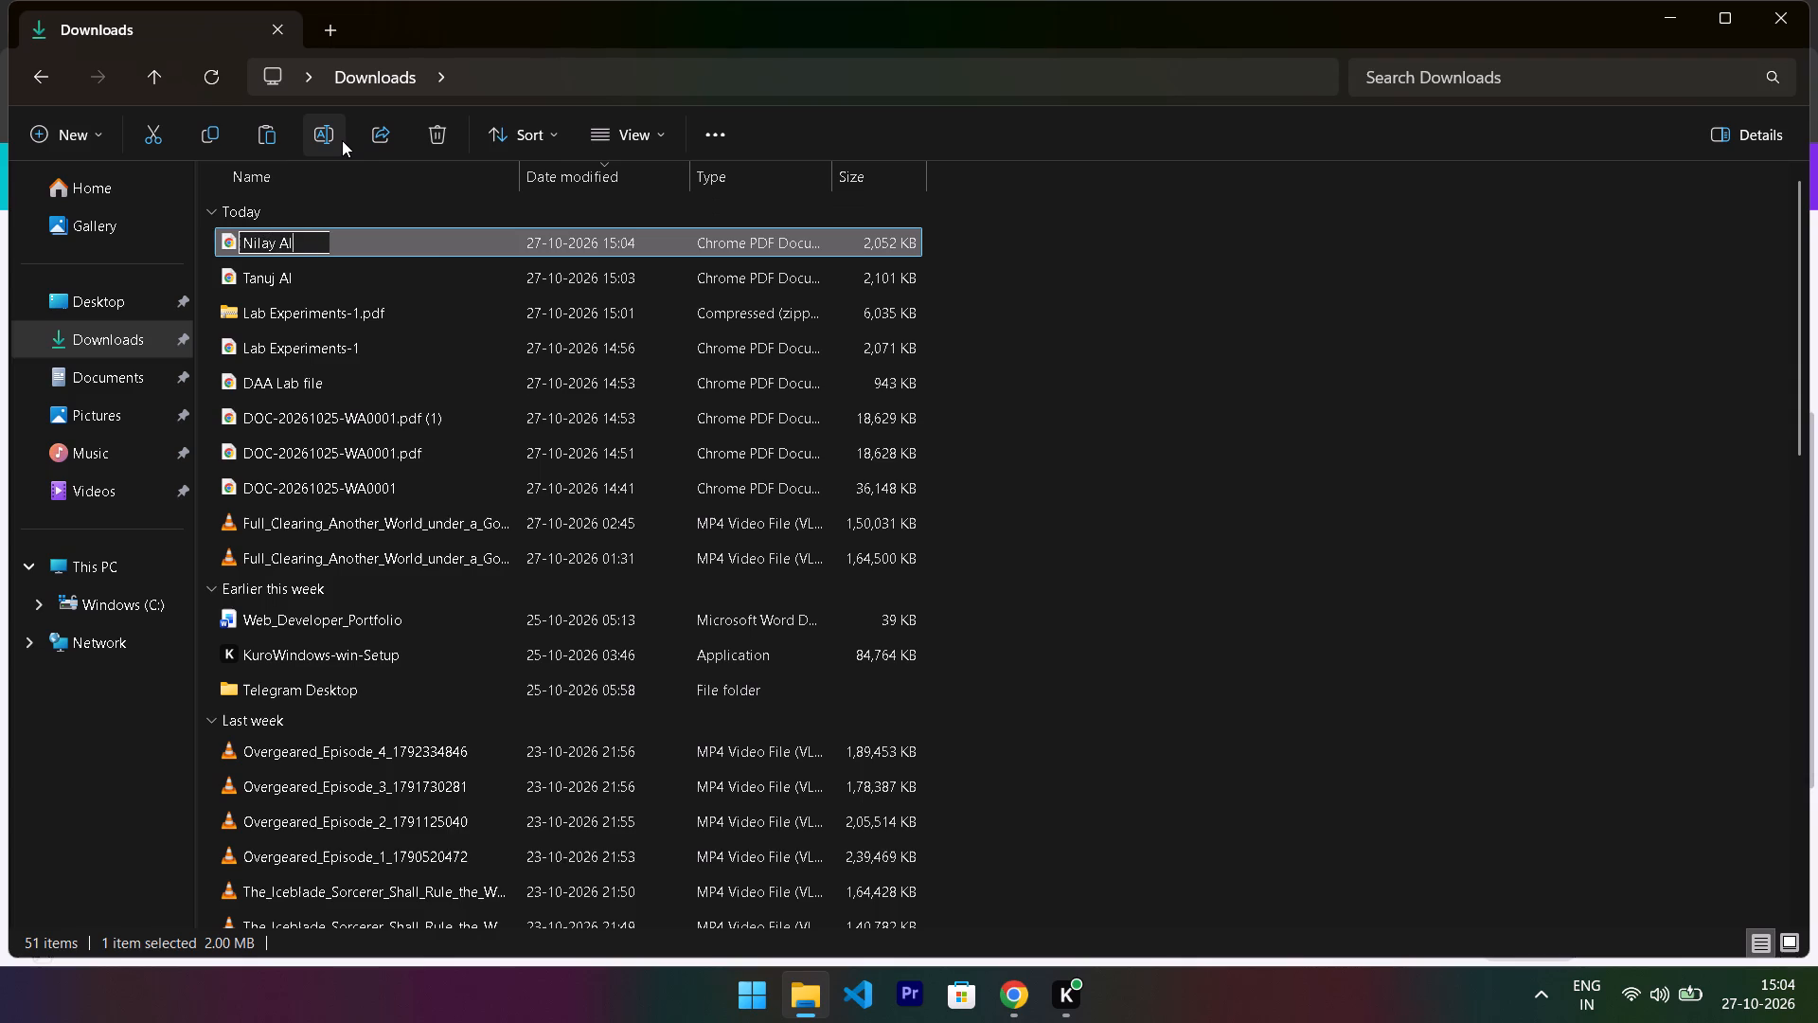
{"action": "key", "text": "Return"}
Switch to Chrome, go to the Canva Projects page and close both Lab Experiments-1.pdf design tabs.
{"action": "key", "text": "alt+Tab"}
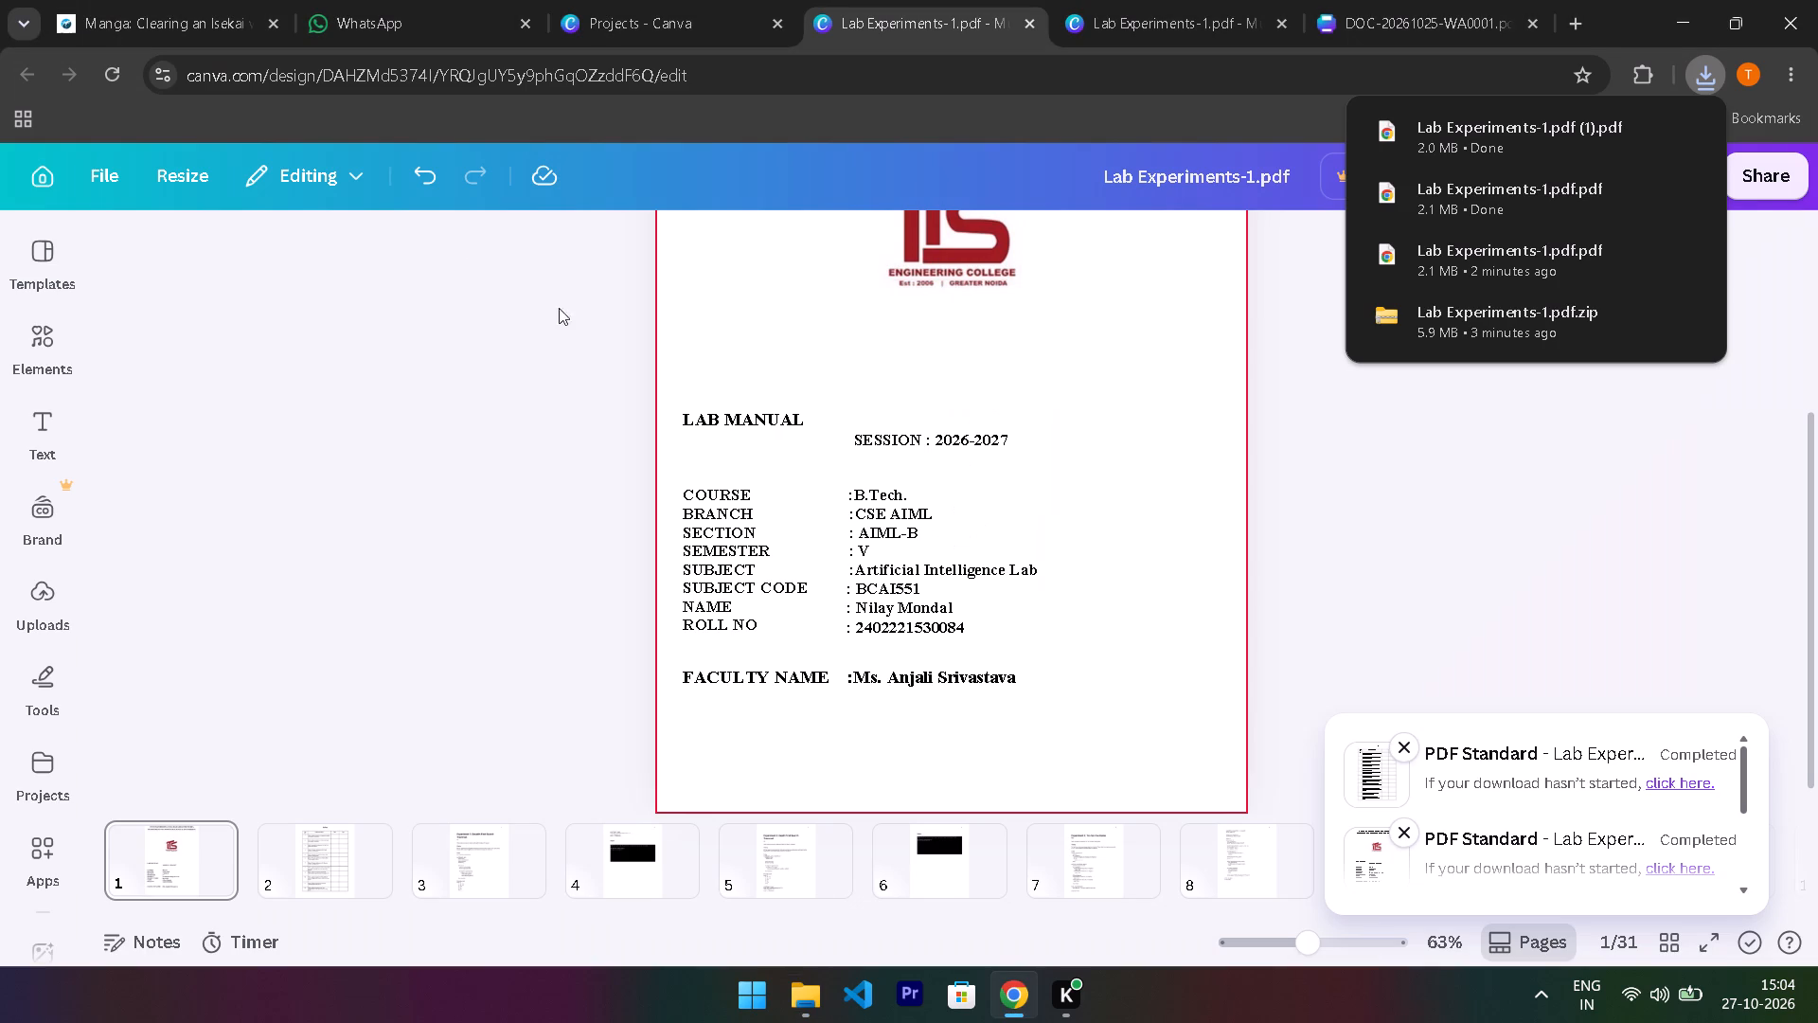
{"action": "left_click", "coordinate": [383, 347]}
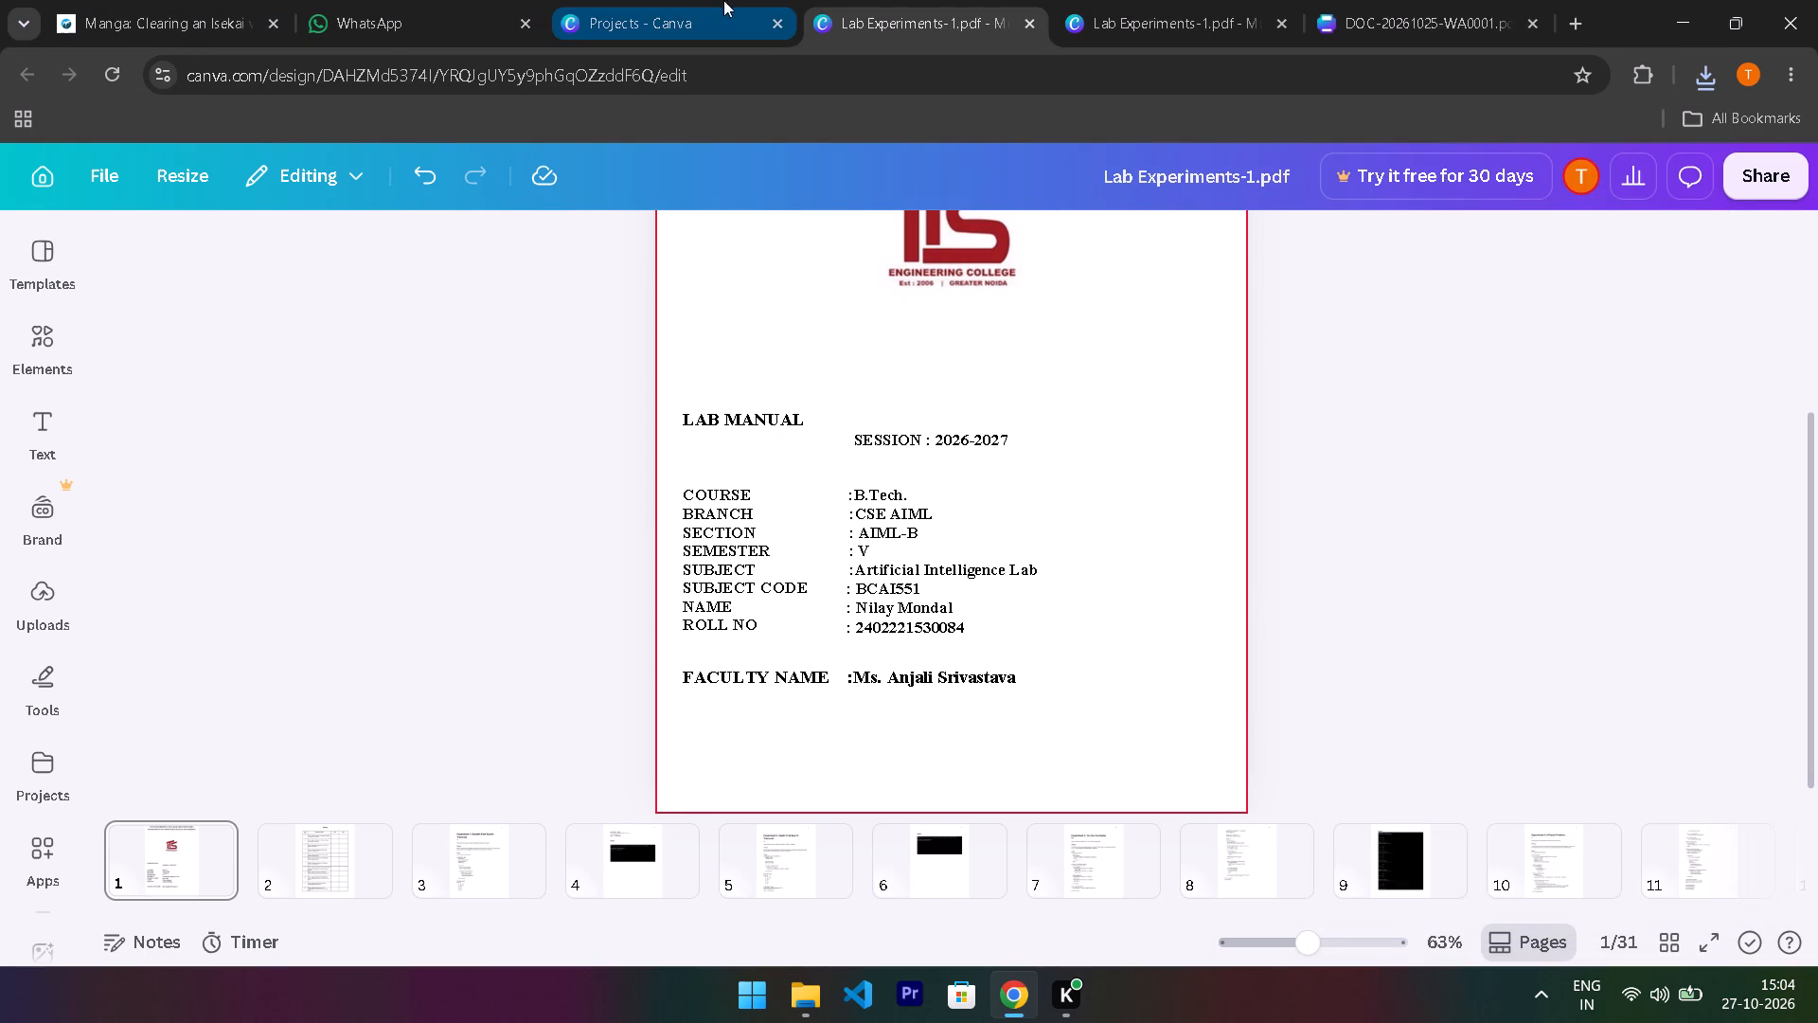
{"action": "left_click", "coordinate": [747, 0]}
{"action": "left_click", "coordinate": [1030, 28]}
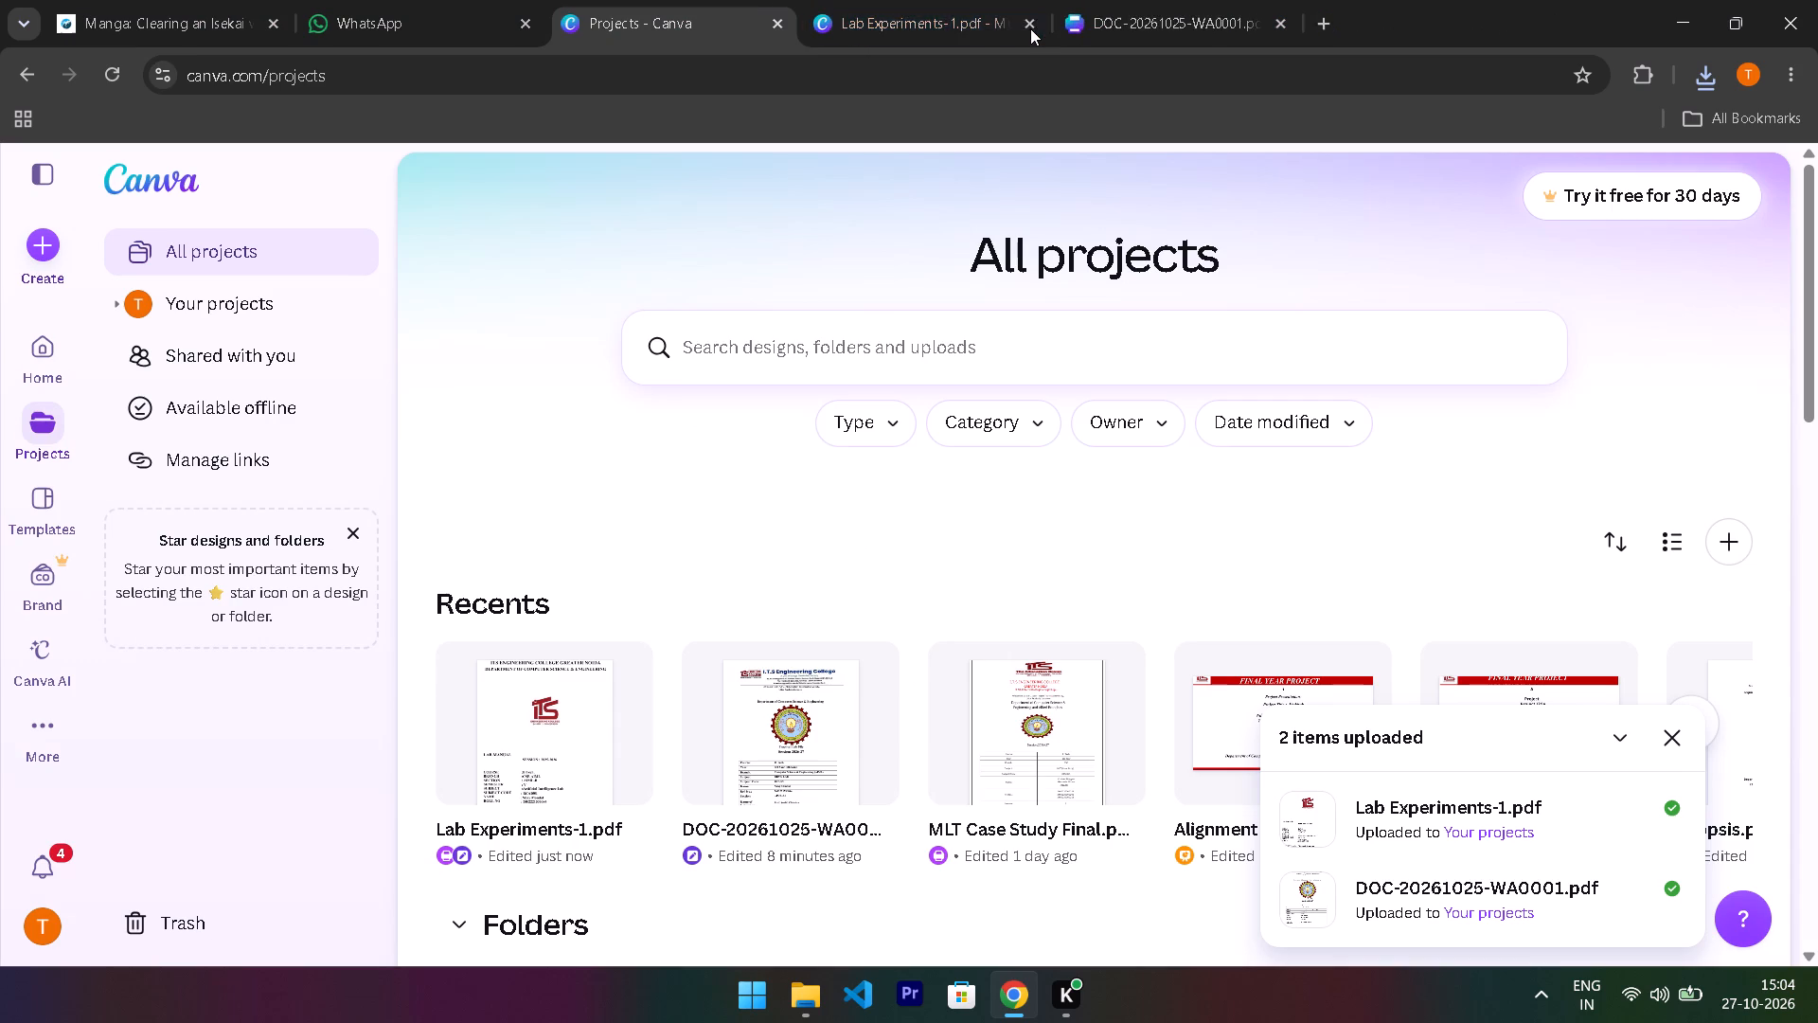
{"action": "left_click", "coordinate": [1030, 28]}
Open the DOC-20261025-WA0001.pdf design from the recent projects.
{"action": "left_click", "coordinate": [759, 740]}
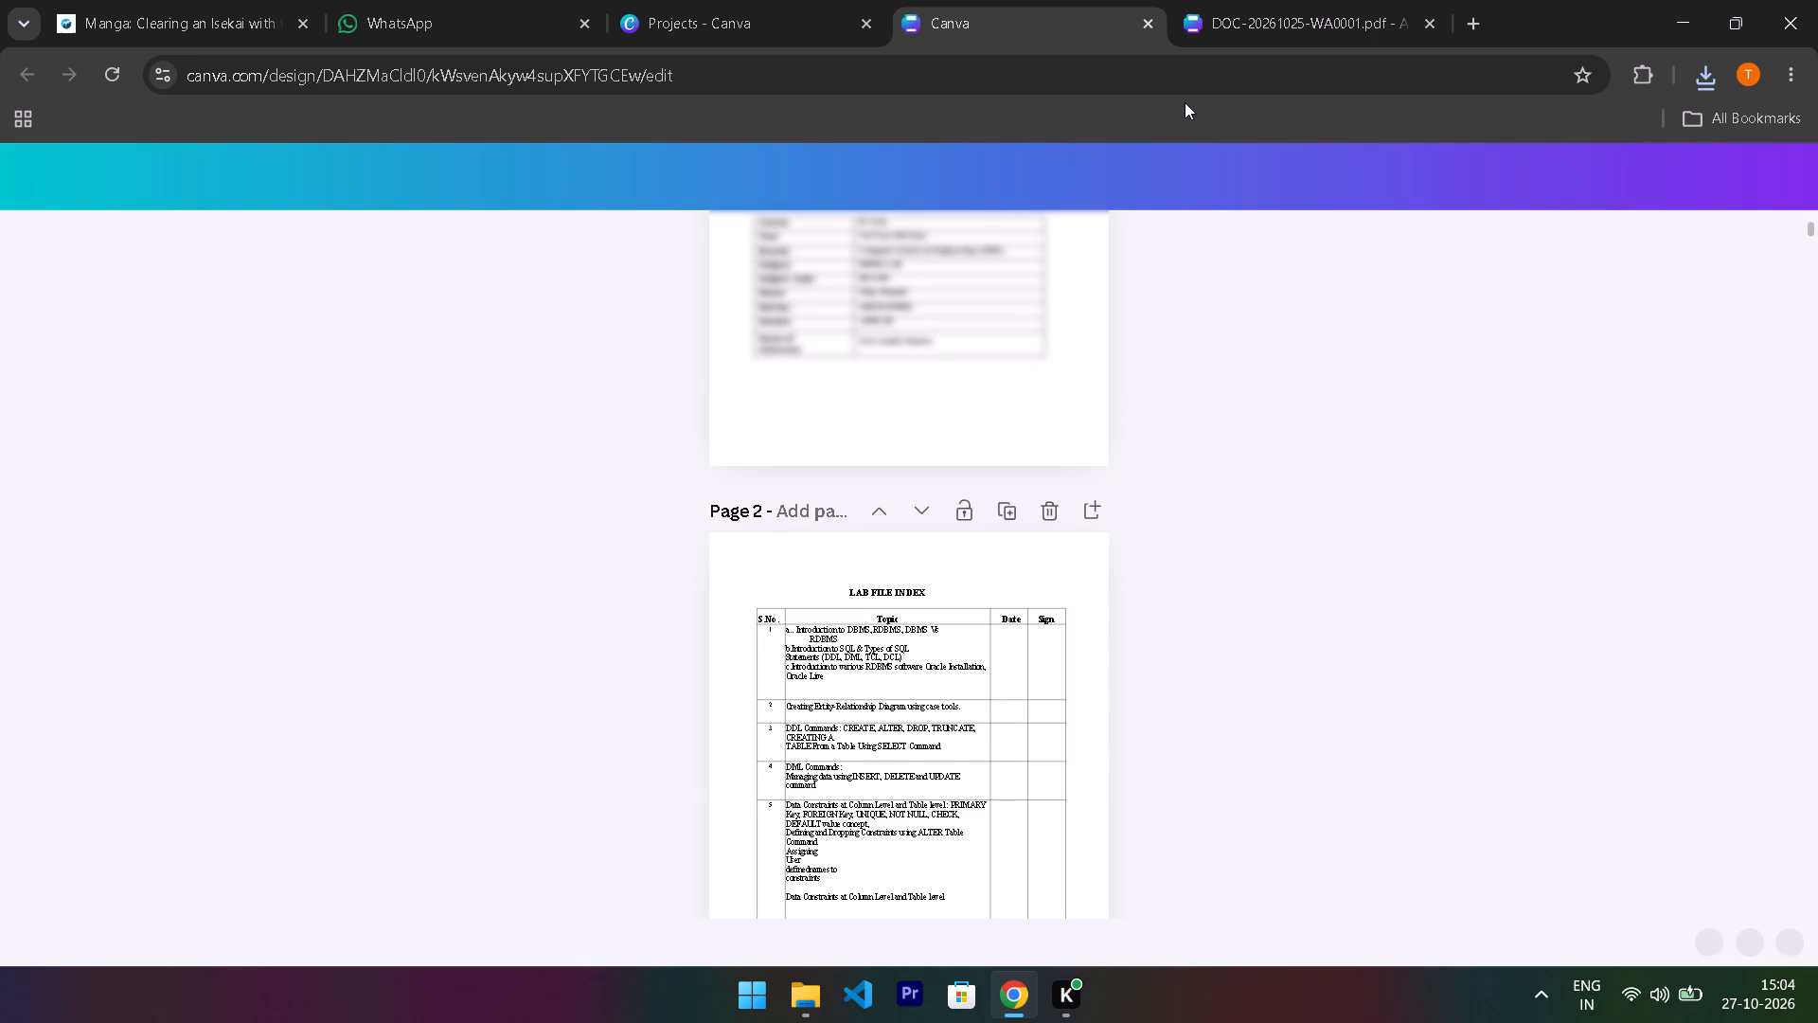
Shift the text block of cover details on page 1 slightly down within its table, from course to section.
{"action": "scroll", "coordinate": [1264, 427], "scroll_direction": "up", "scroll_amount": 12}
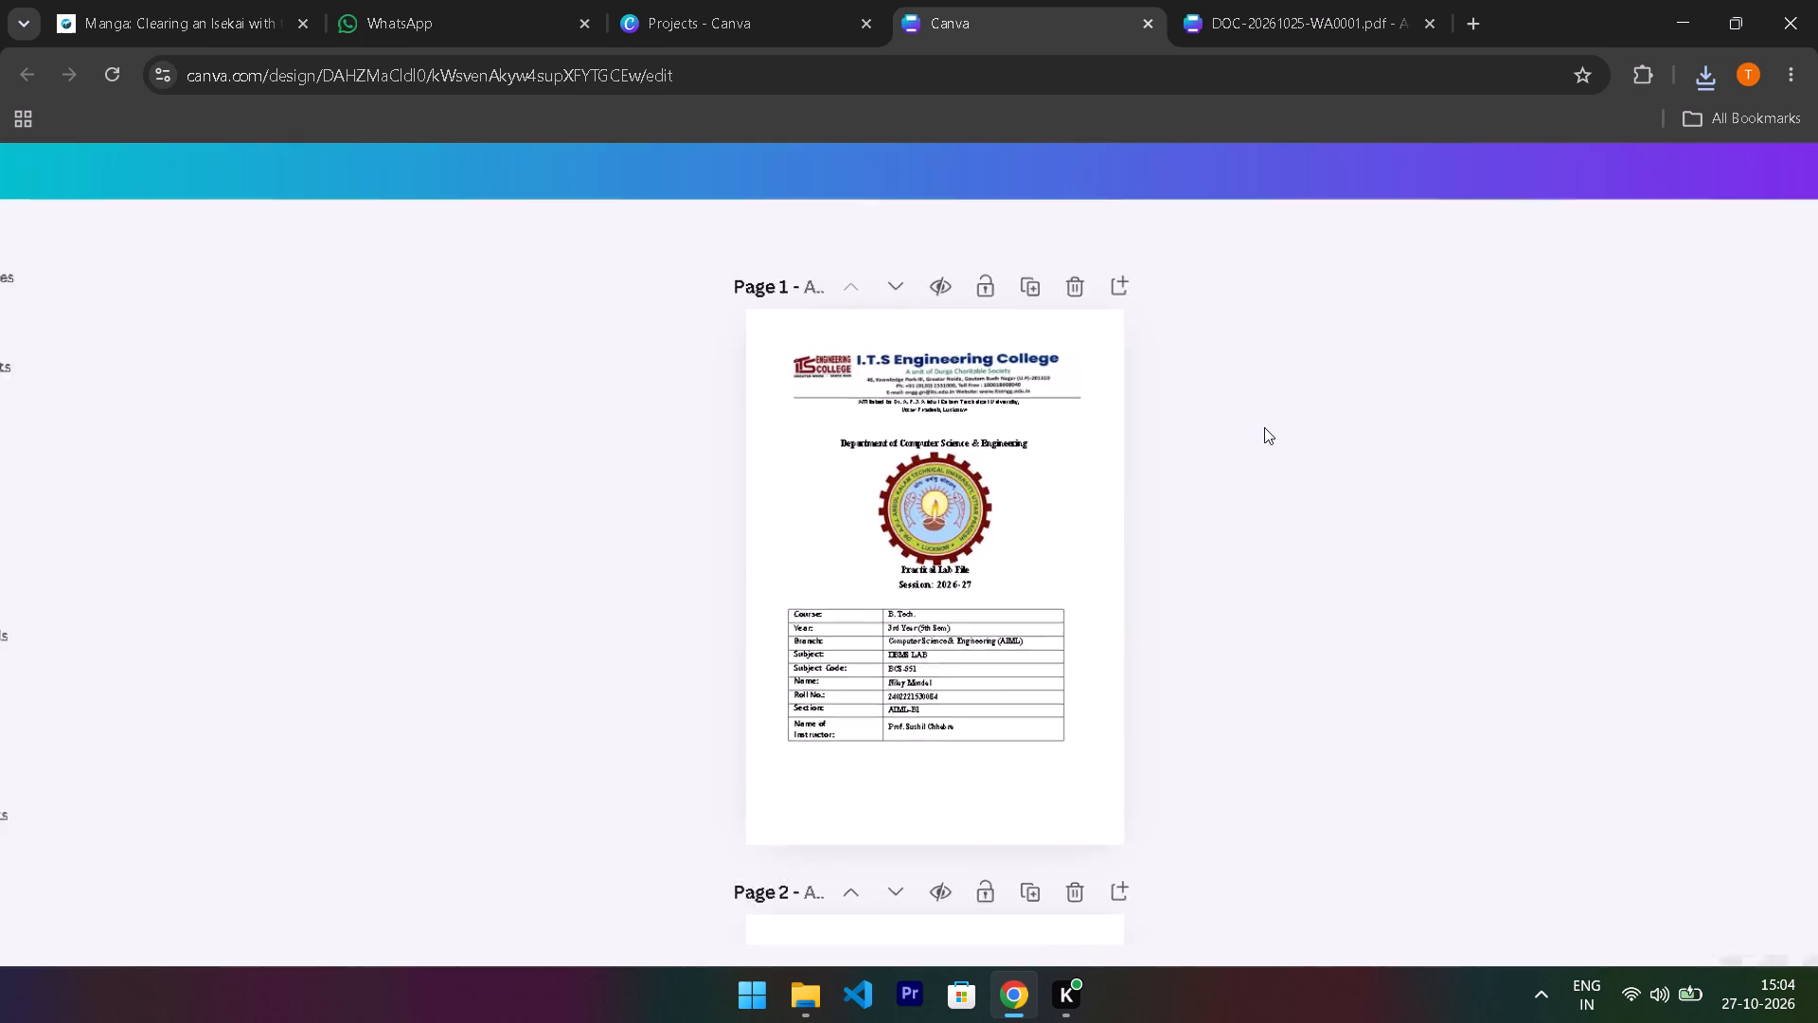
{"action": "scroll", "coordinate": [1264, 427], "scroll_direction": "right", "scroll_amount": 2}
{"action": "scroll", "coordinate": [1264, 427], "scroll_direction": "down", "scroll_amount": 2}
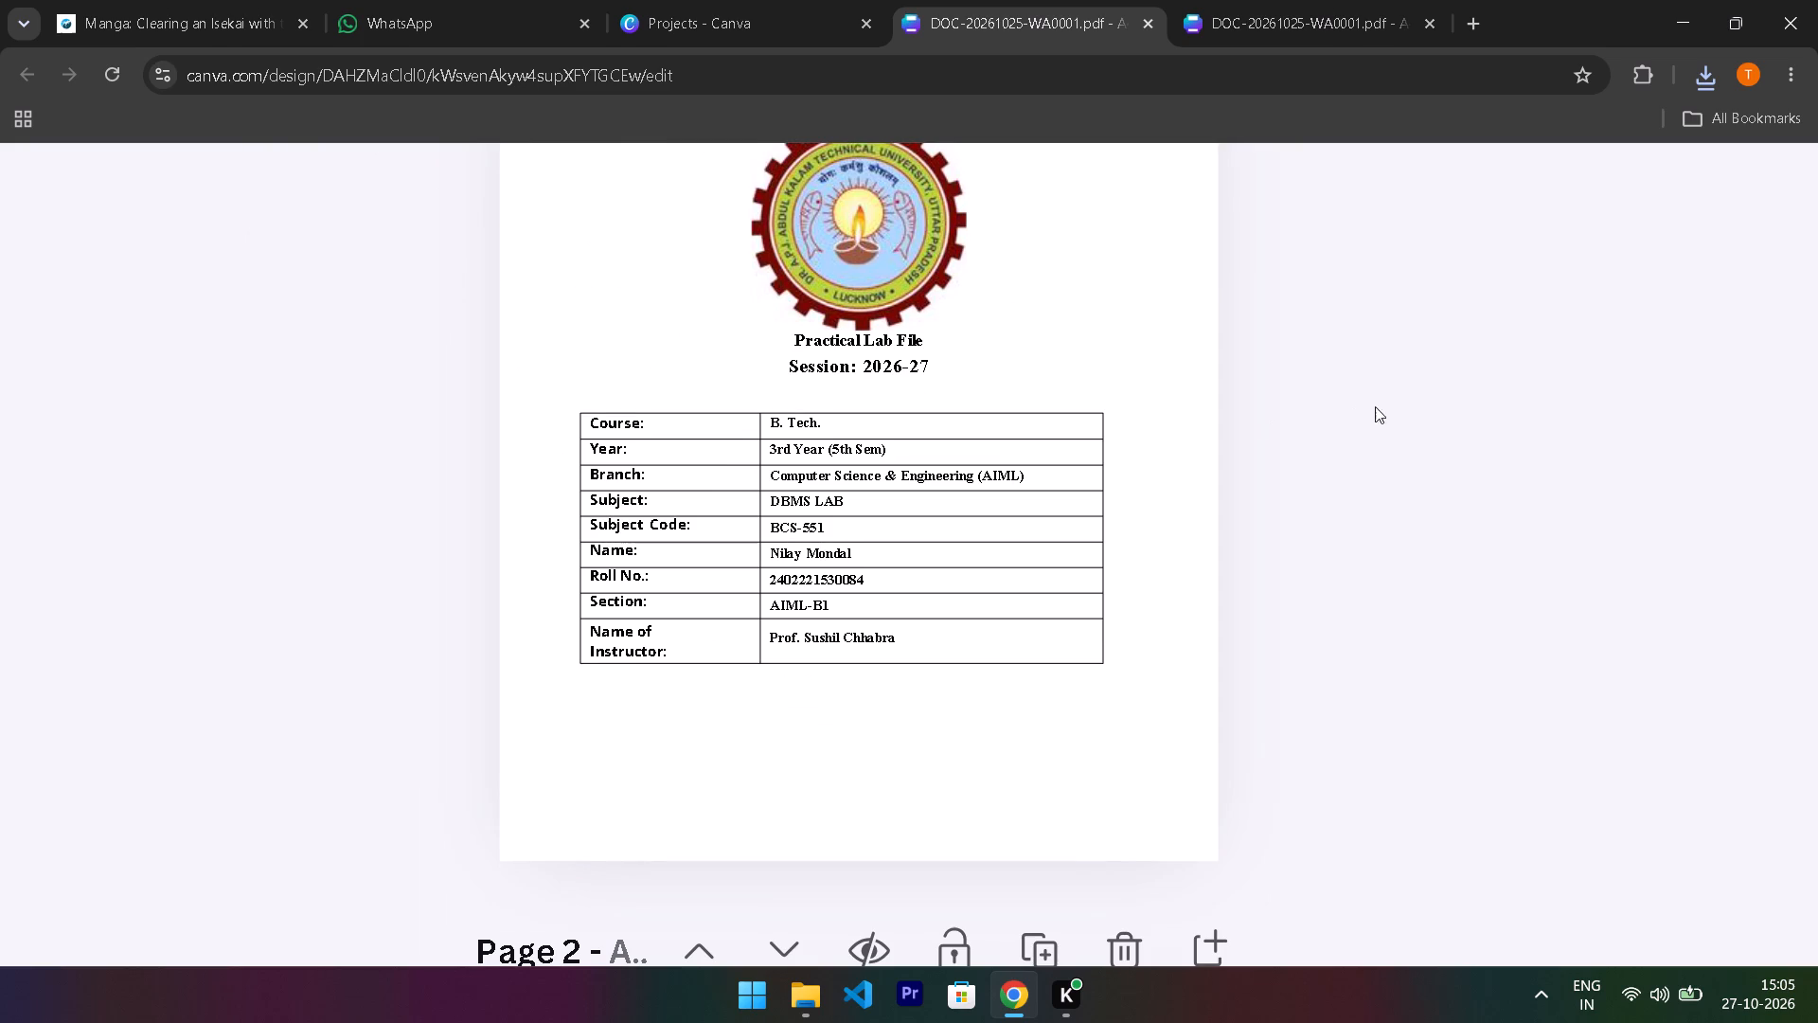
{"action": "scroll", "coordinate": [1377, 507], "scroll_direction": "up", "scroll_amount": 1}
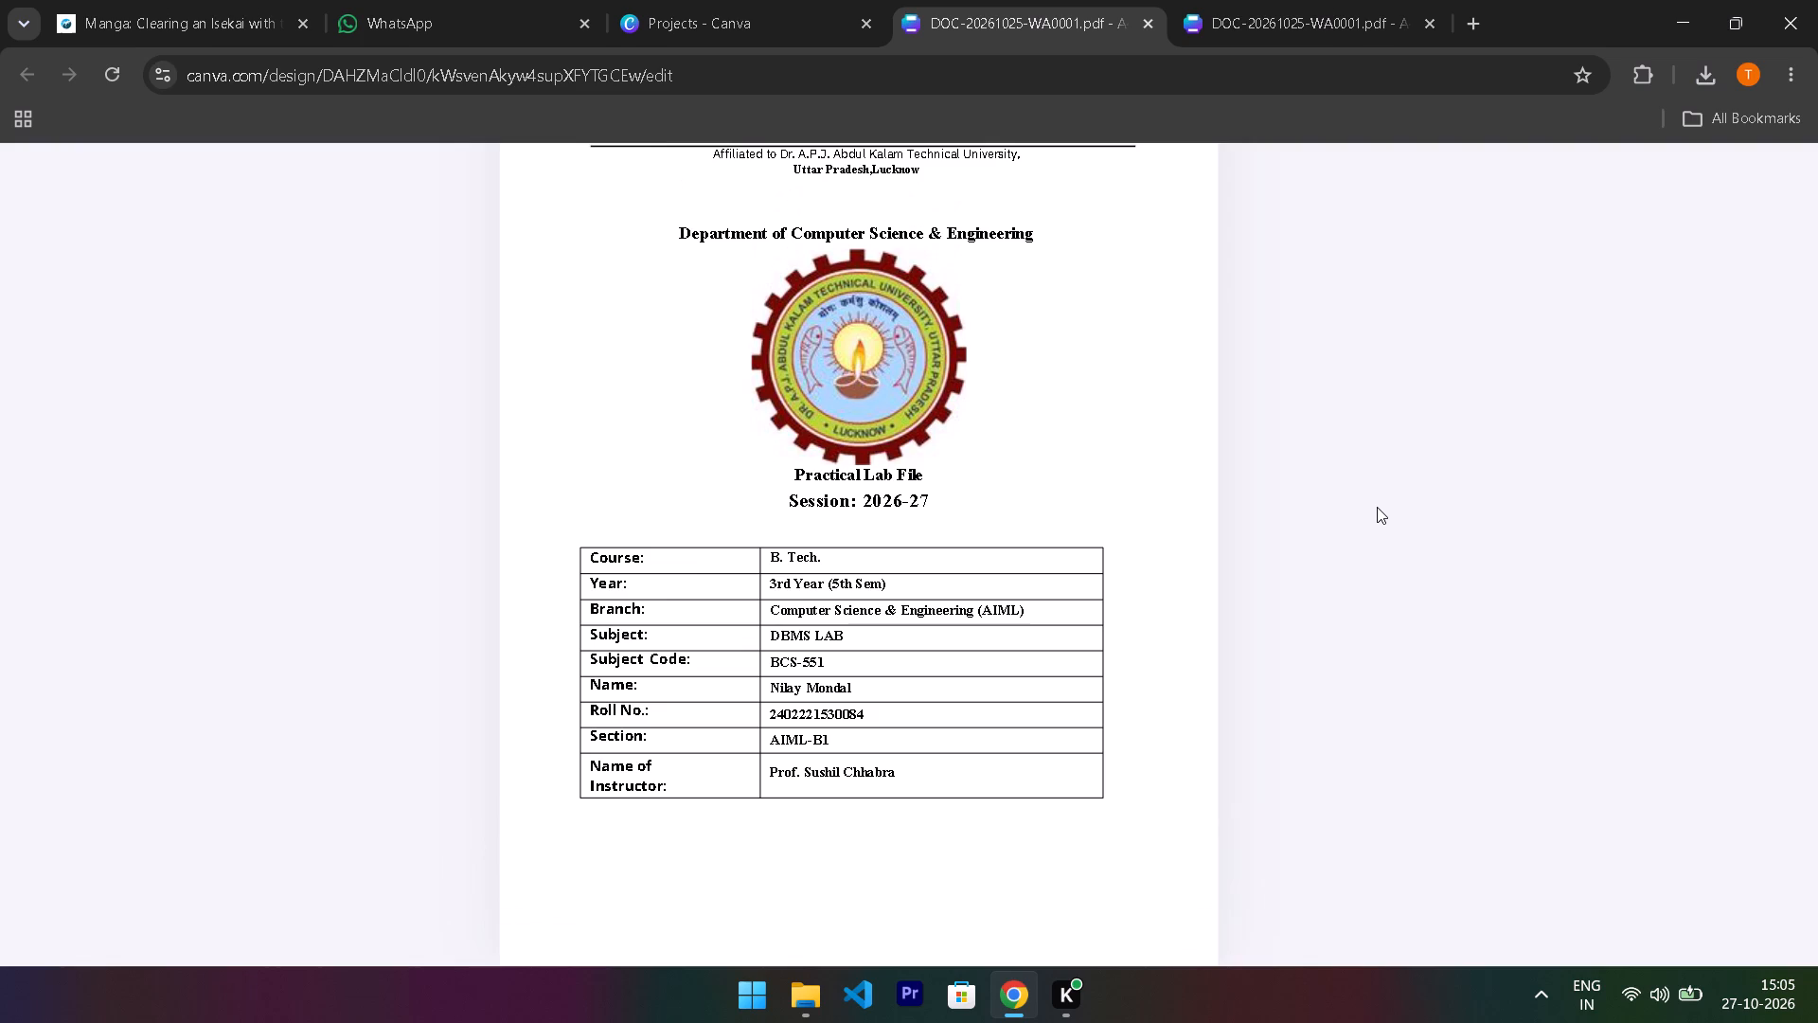
{"action": "left_click", "coordinate": [1377, 507]}
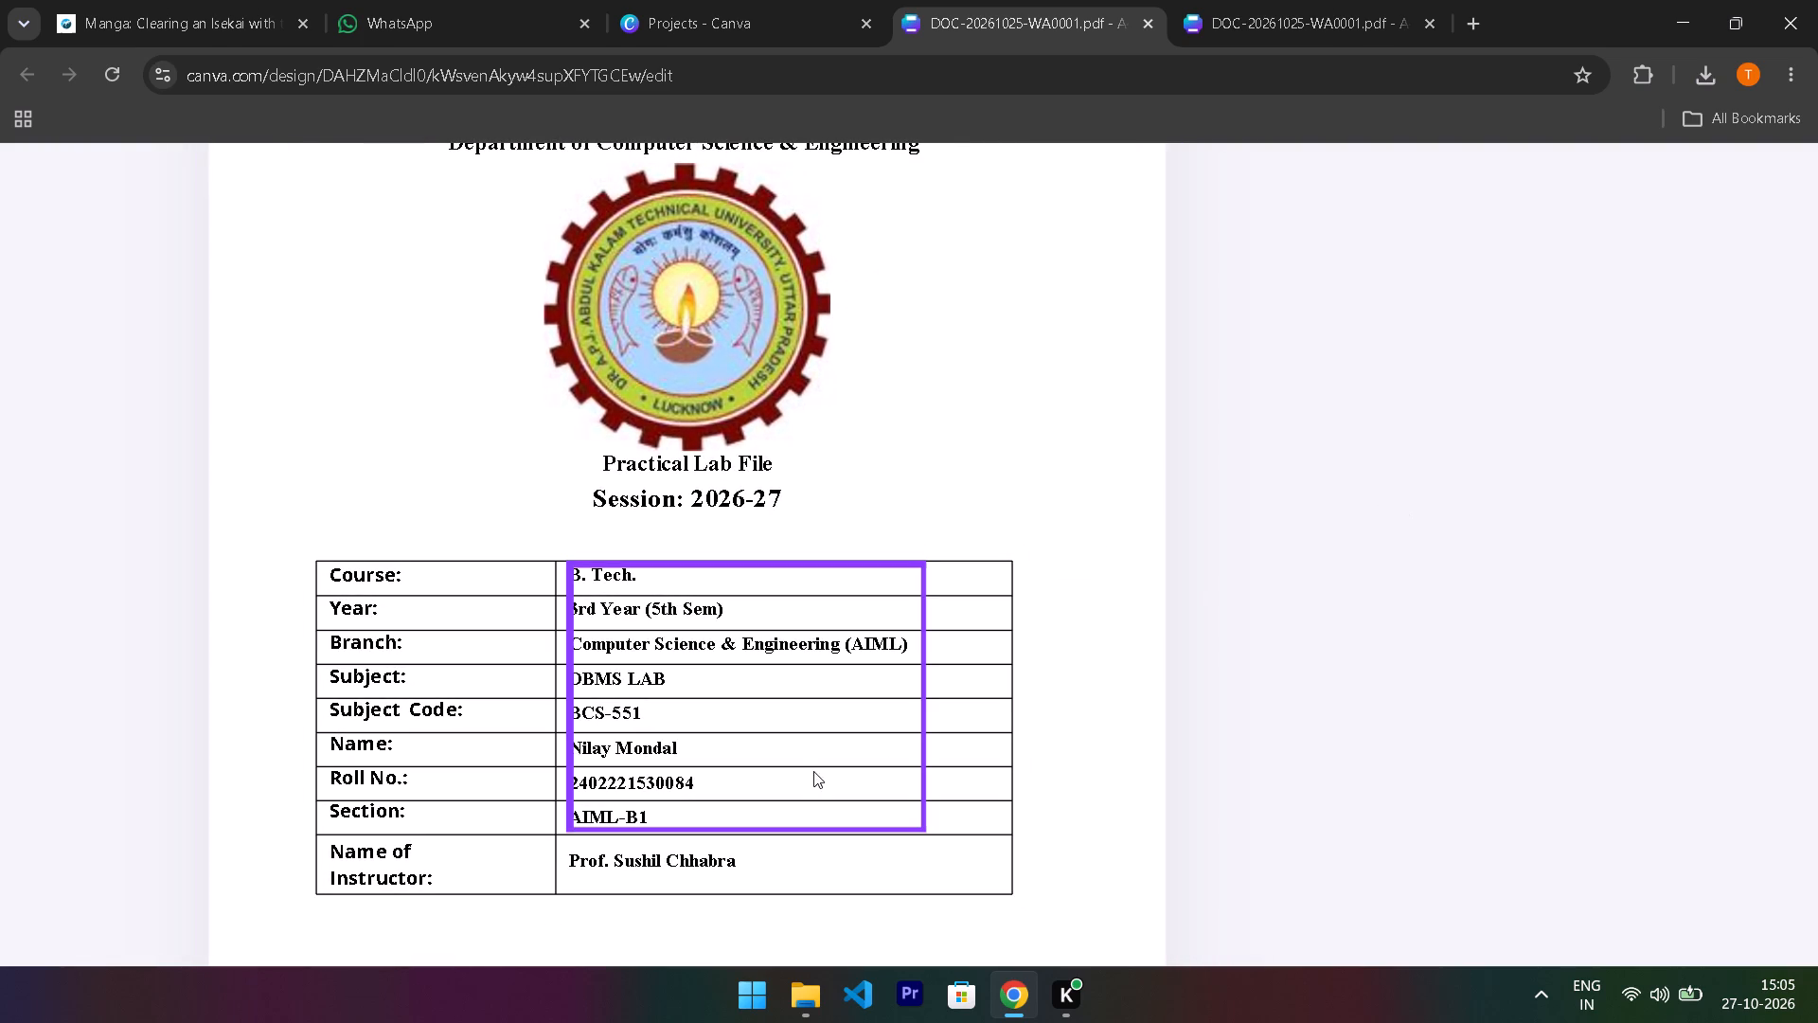
{"action": "left_click_drag", "start_coordinate": [736, 793], "coordinate": [726, 807]}
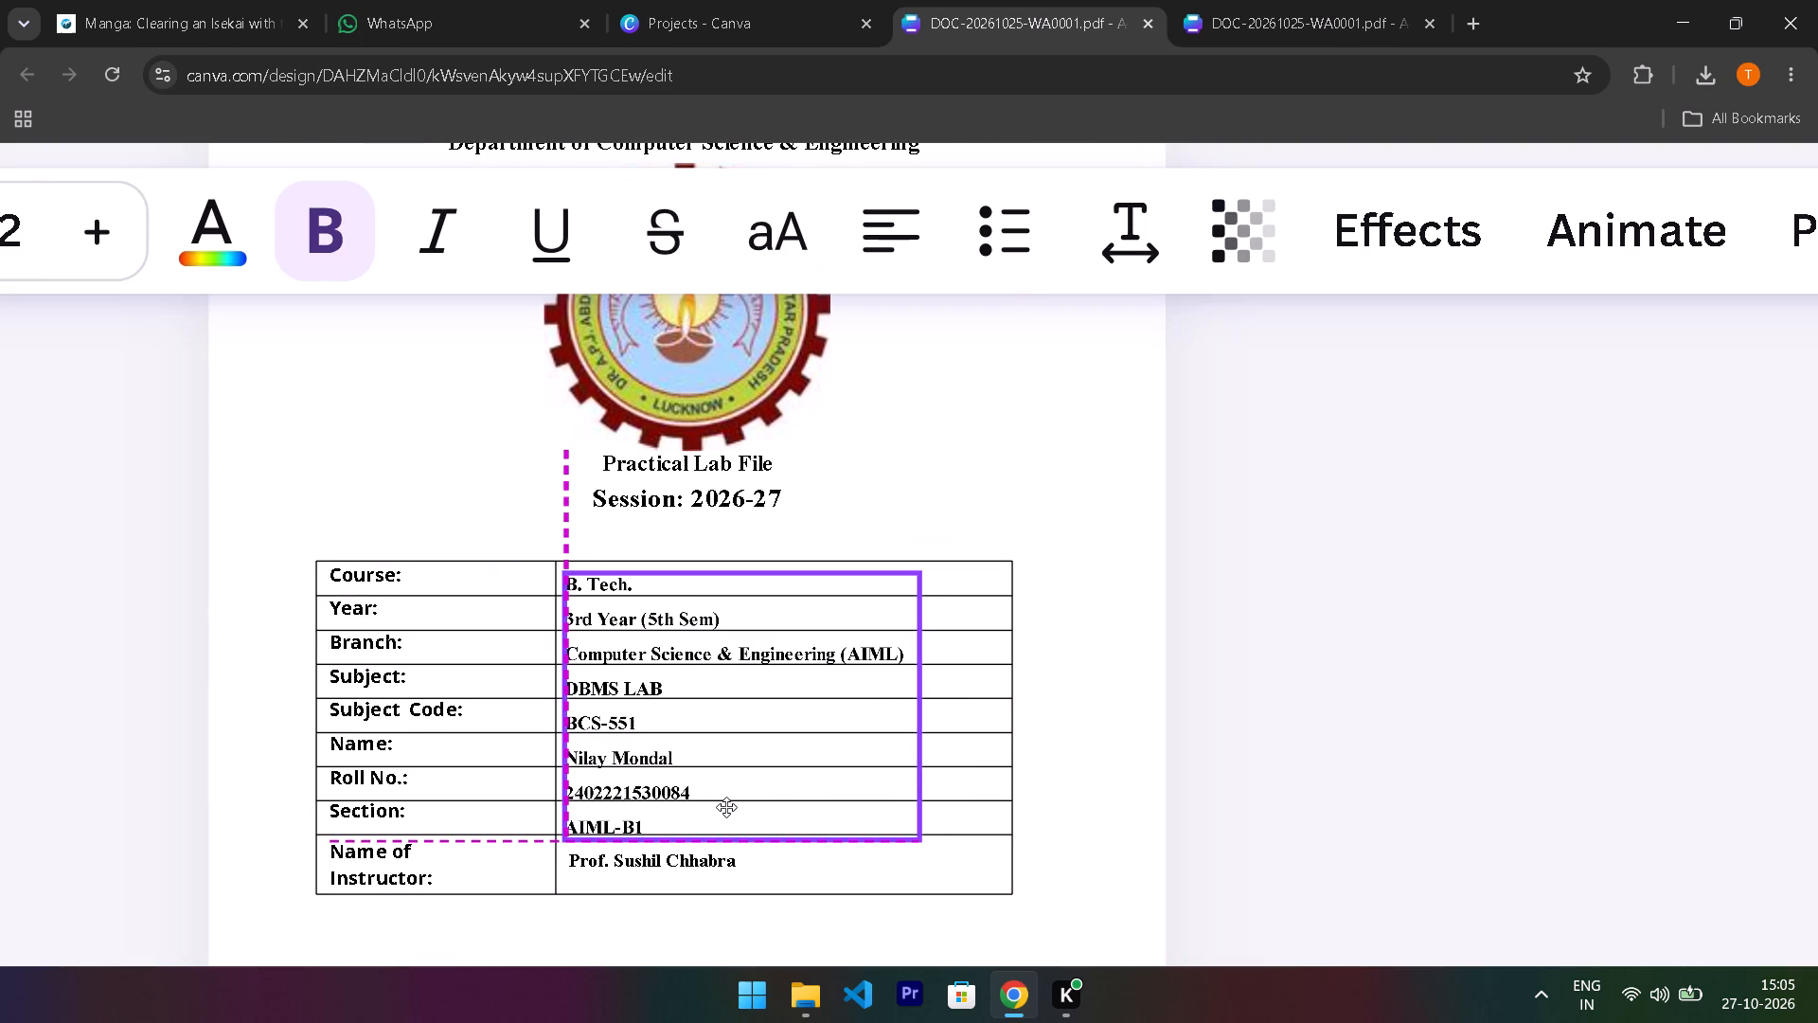
{"action": "left_click_drag", "start_coordinate": [726, 807], "coordinate": [725, 798]}
{"action": "left_click", "coordinate": [134, 698]}
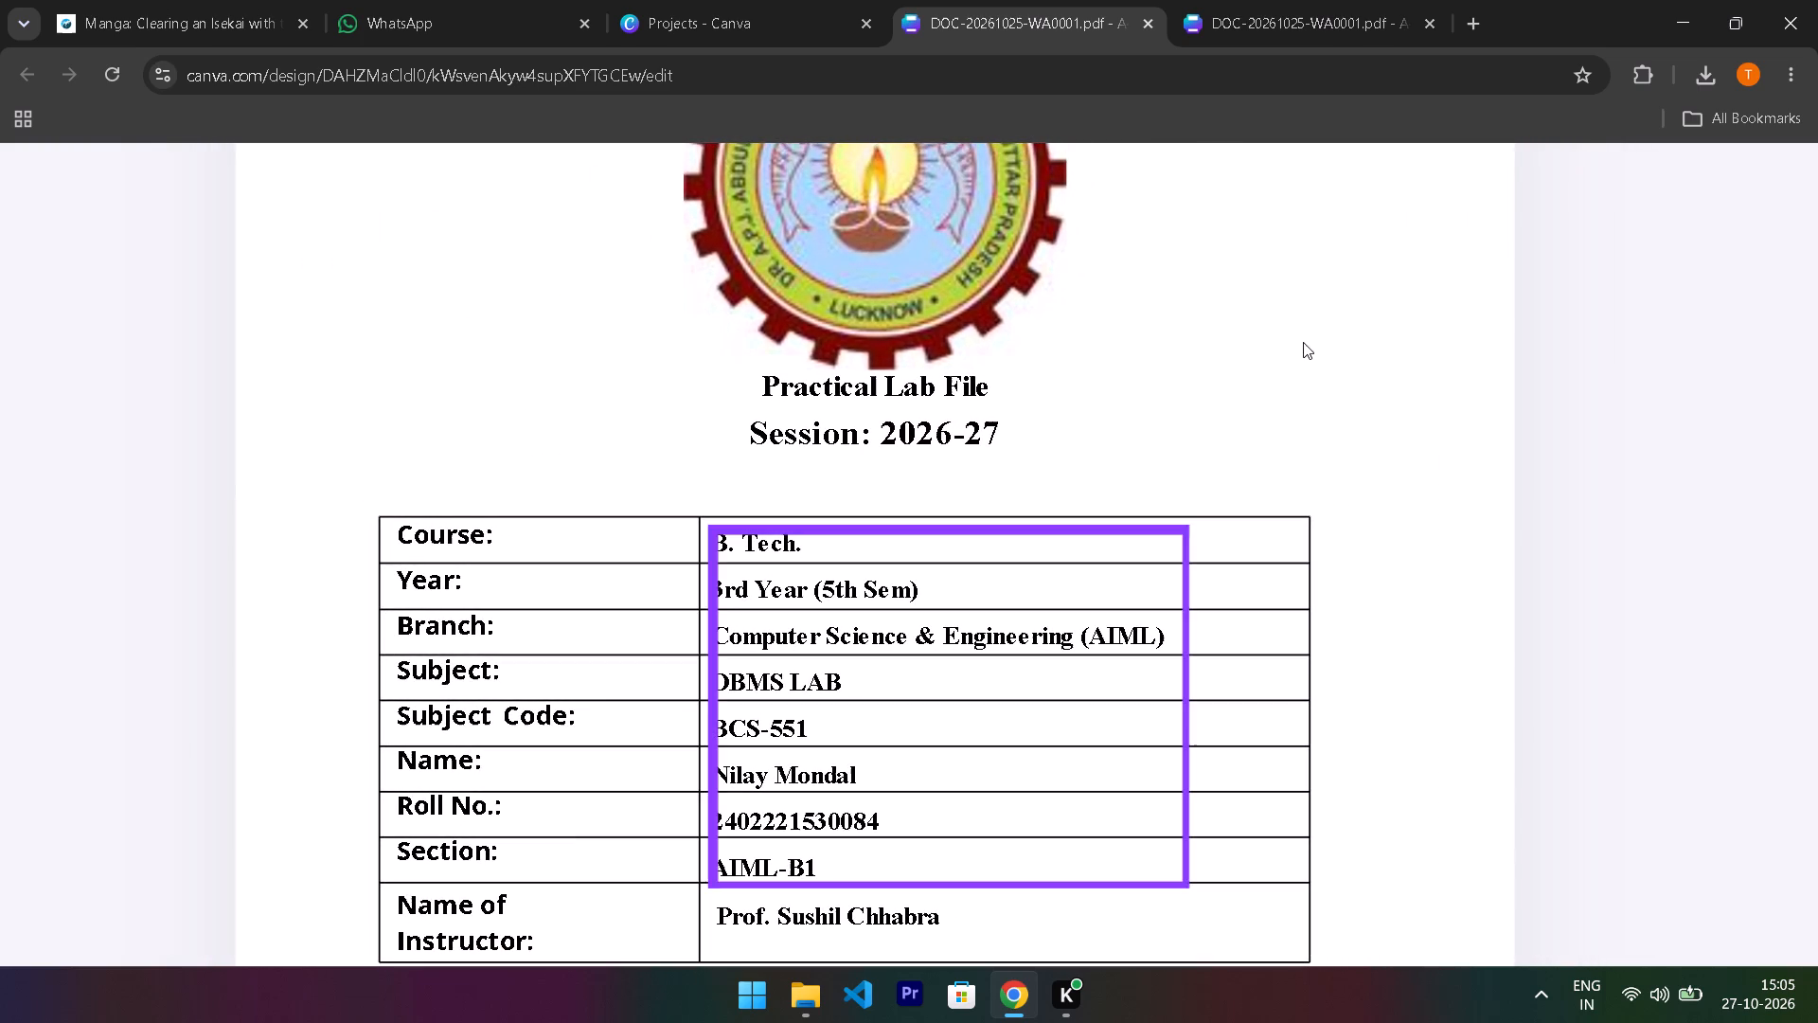
Open the earlier download DOC-20261025-WA0001.pdf (1) to examine its cover table, and return to the design.
{"action": "left_click", "coordinate": [1705, 80]}
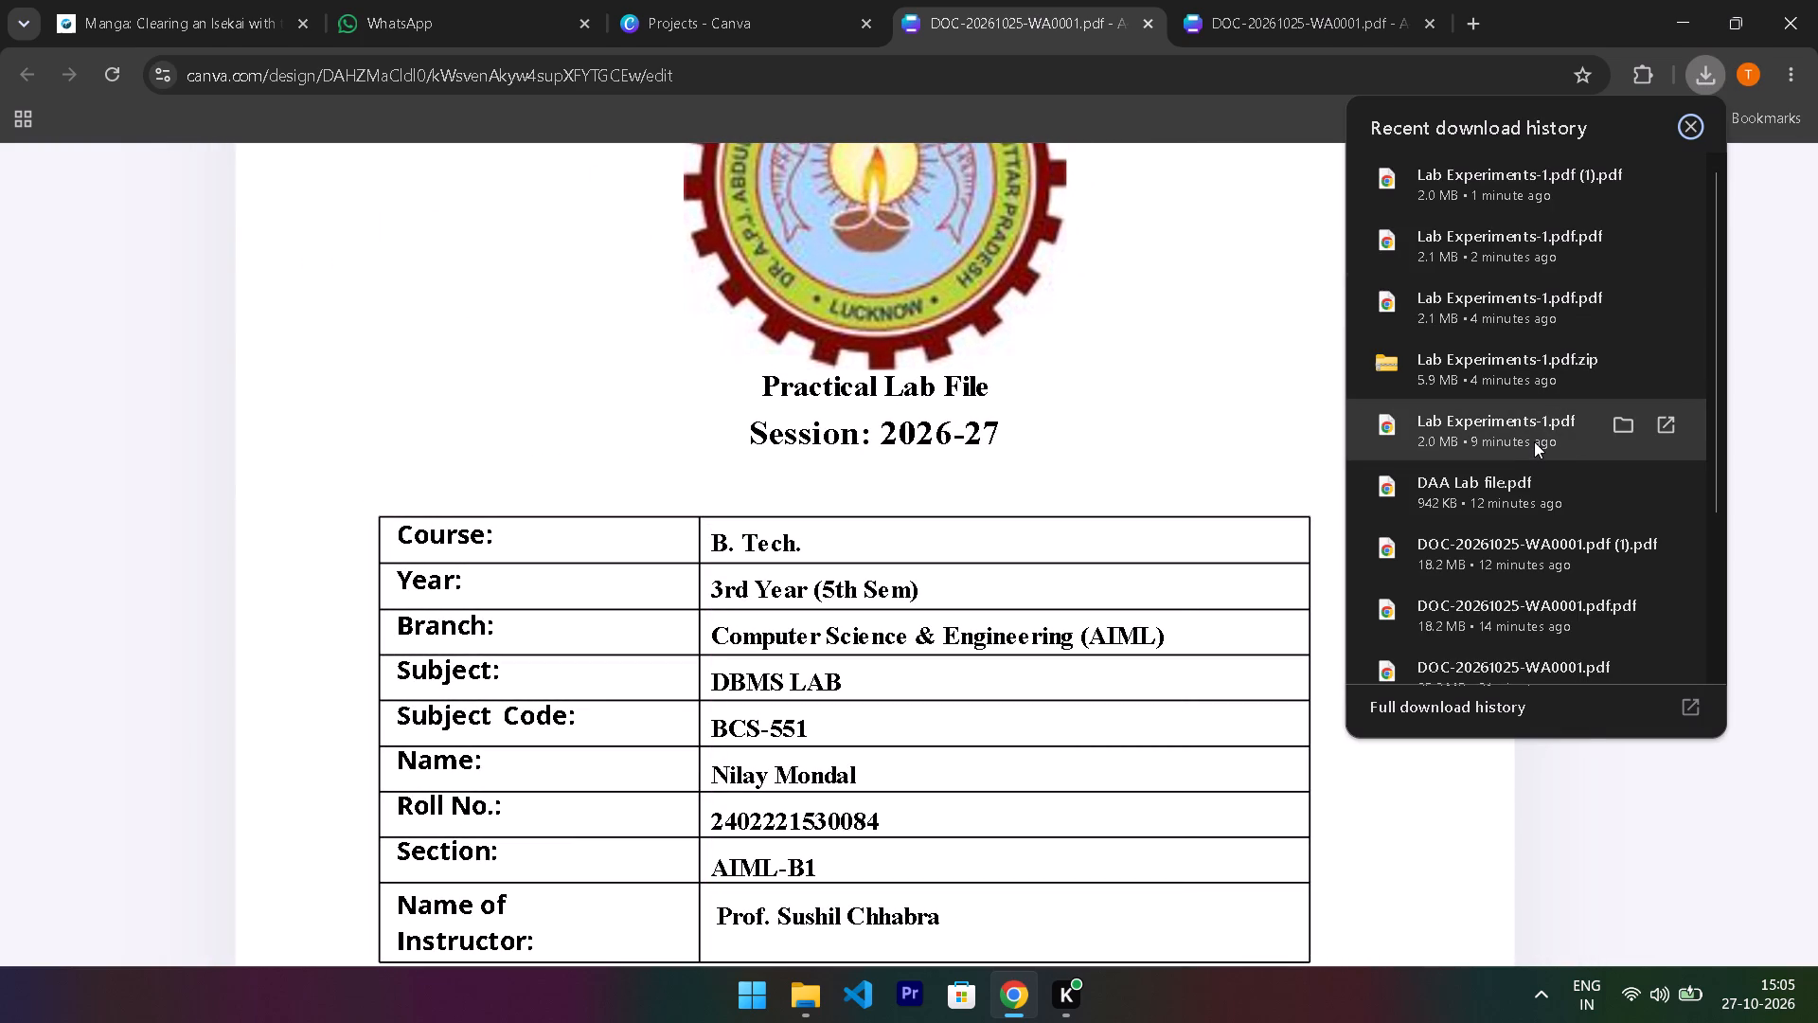
{"action": "left_click", "coordinate": [1516, 538]}
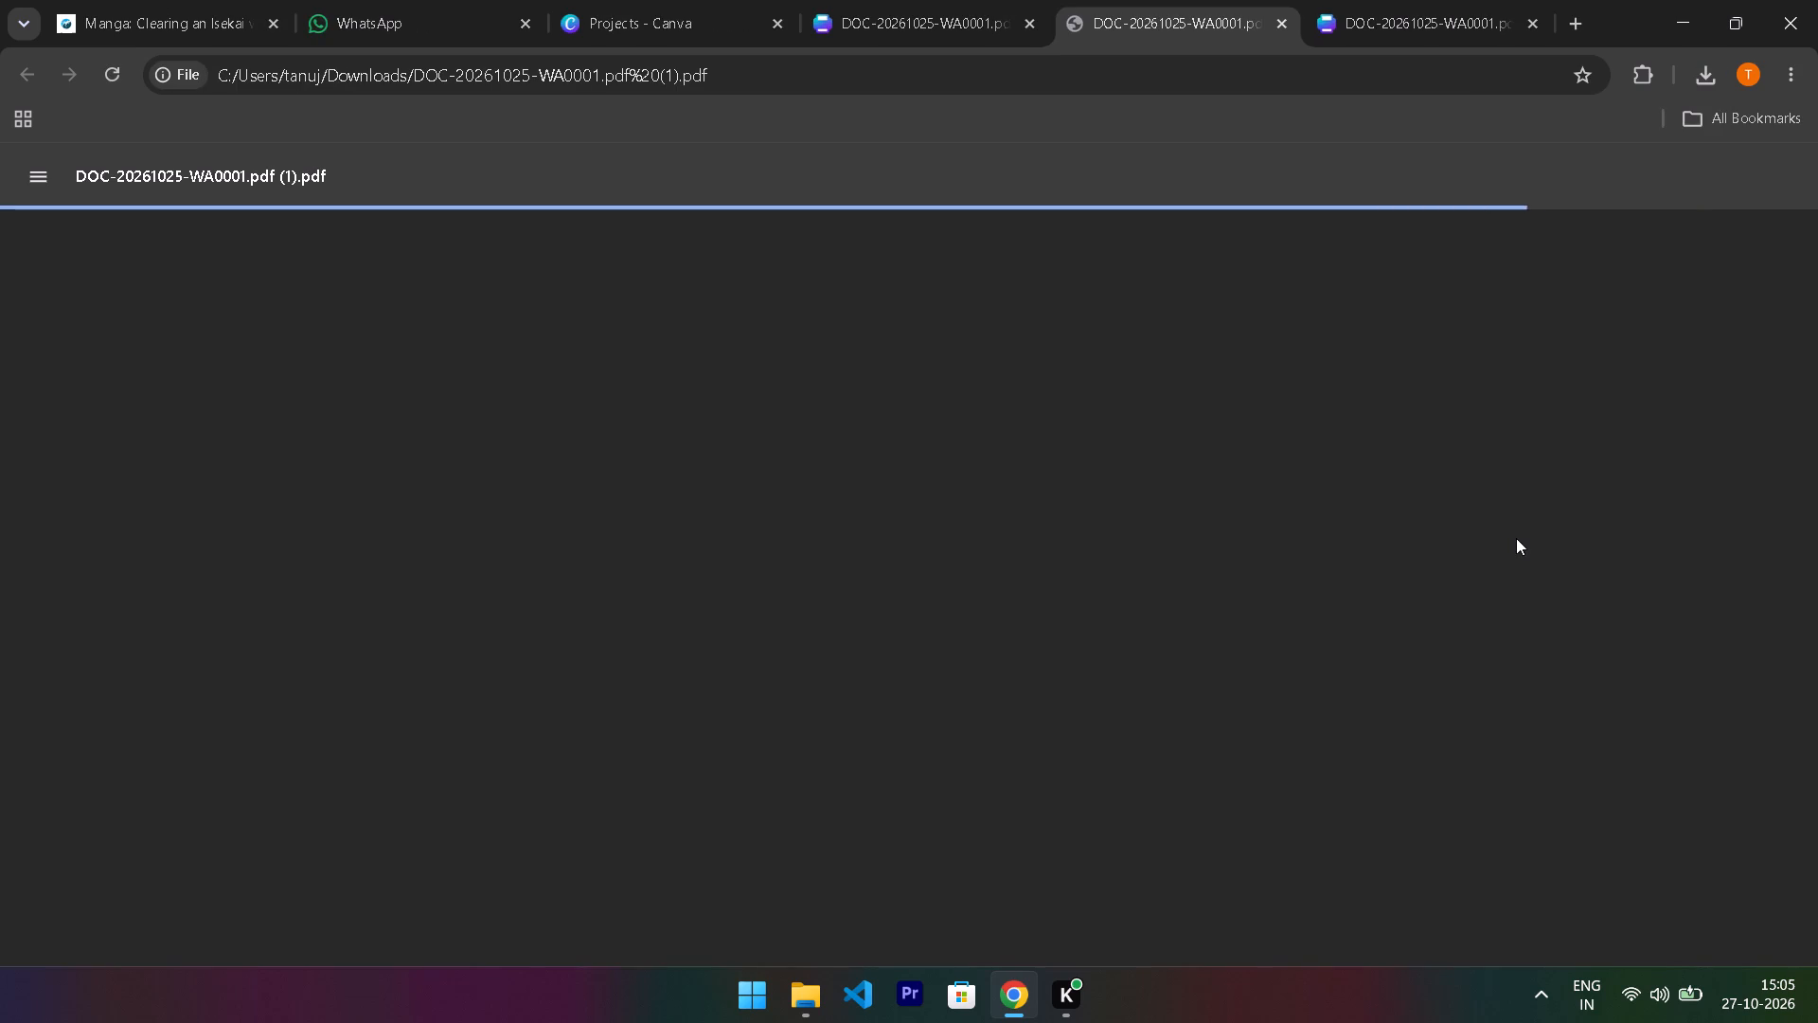
{"action": "scroll", "coordinate": [1344, 456], "scroll_direction": "down", "scroll_amount": 2}
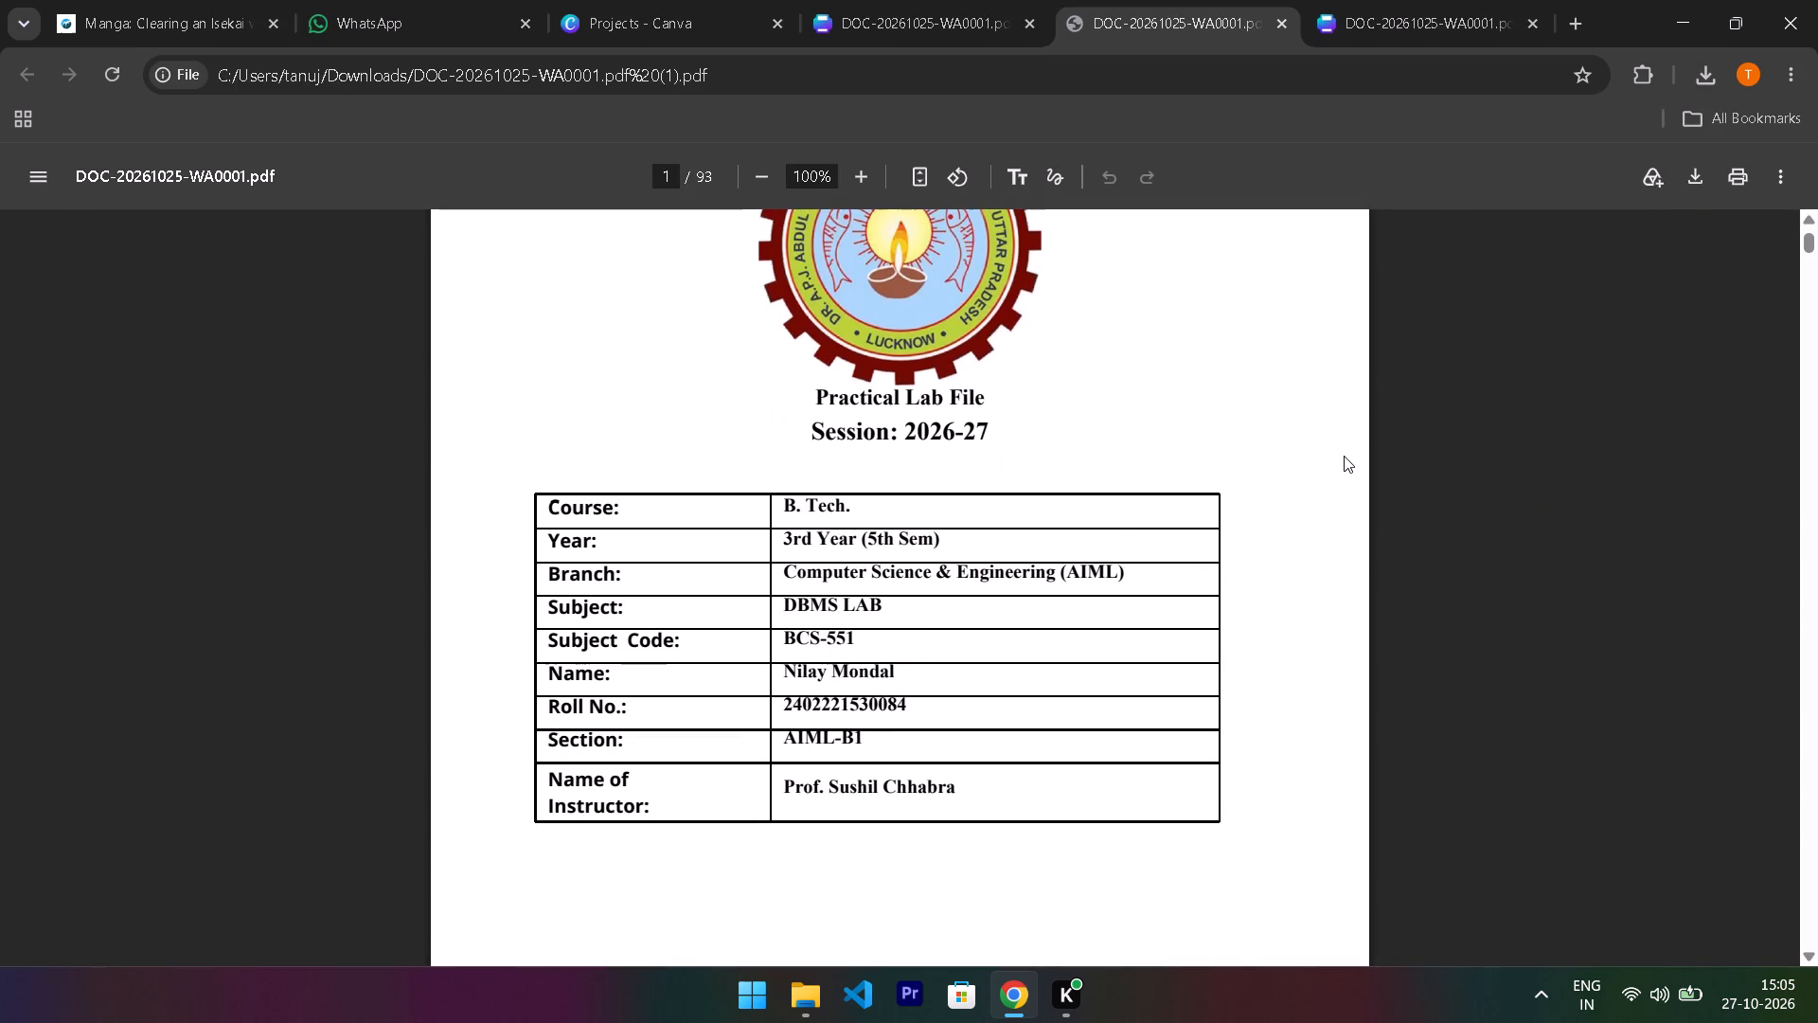
{"action": "left_click", "coordinate": [887, 0]}
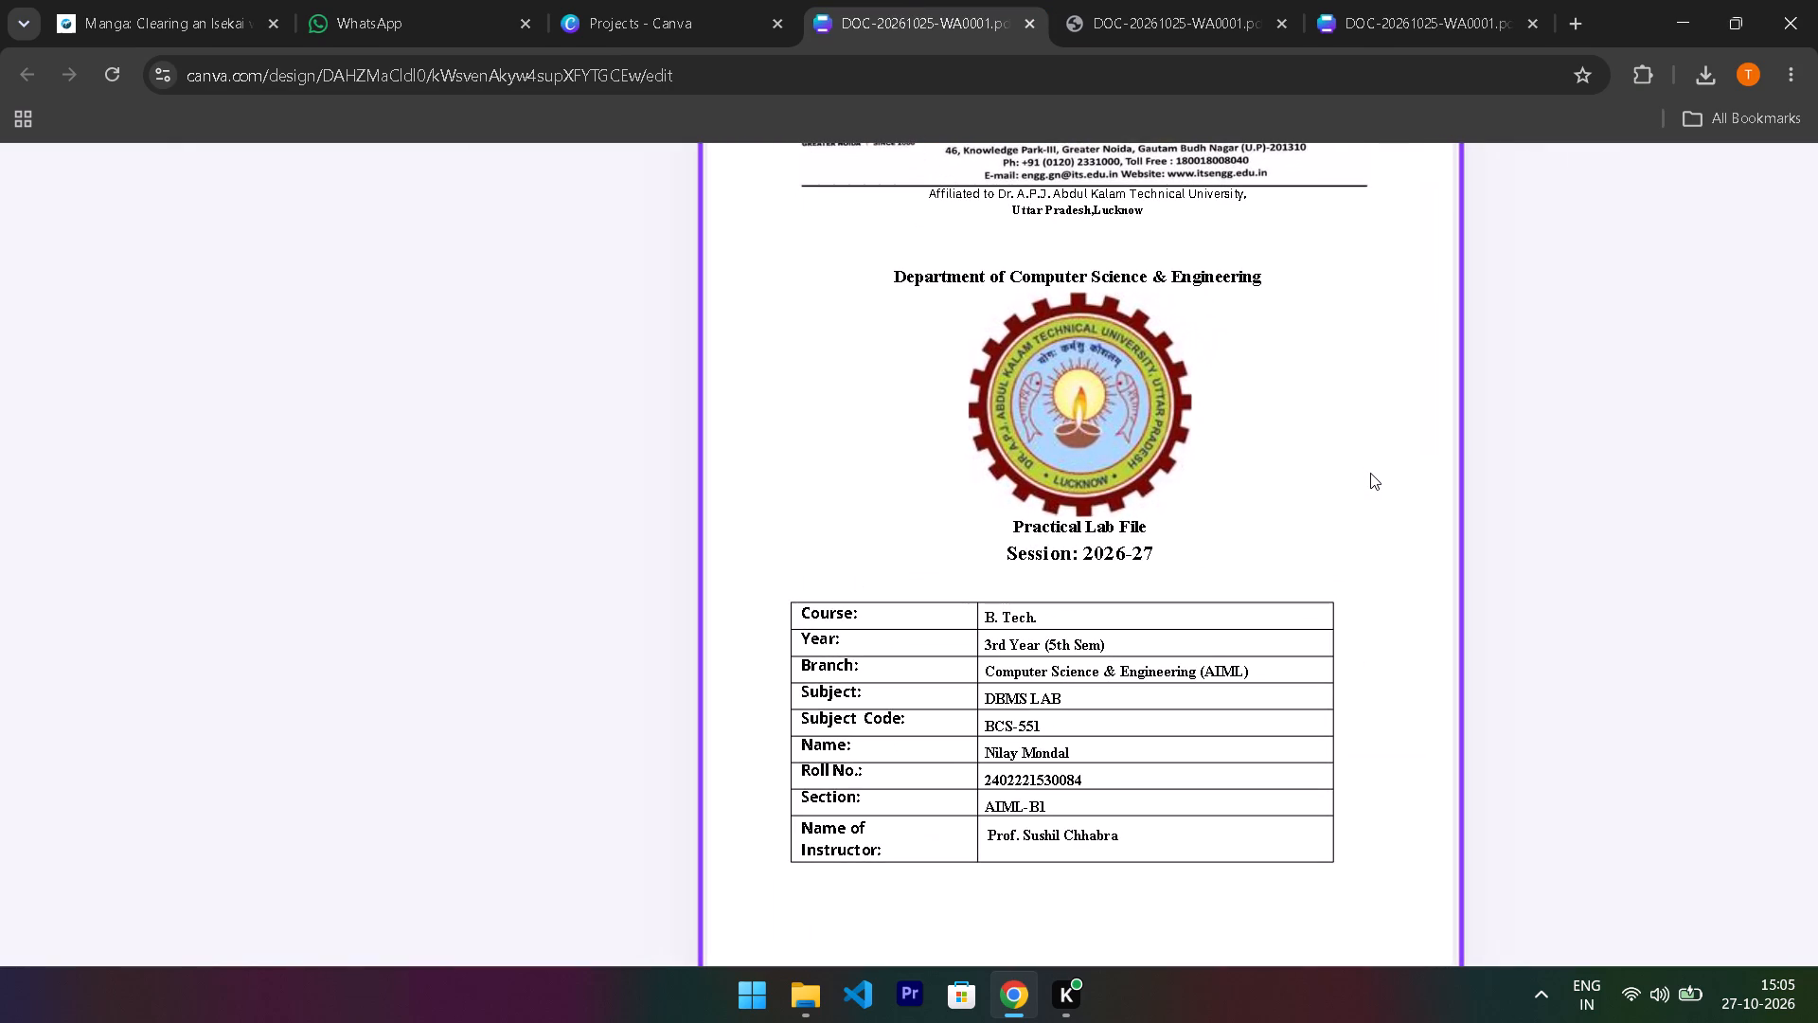
Download all pages of the DOC-20261025-WA0001.pdf design as a PDF with the Digital preset.
{"action": "scroll", "coordinate": [1576, 342], "scroll_direction": "up", "scroll_amount": 5}
{"action": "scroll", "coordinate": [1285, 254], "scroll_direction": "up", "scroll_amount": 4}
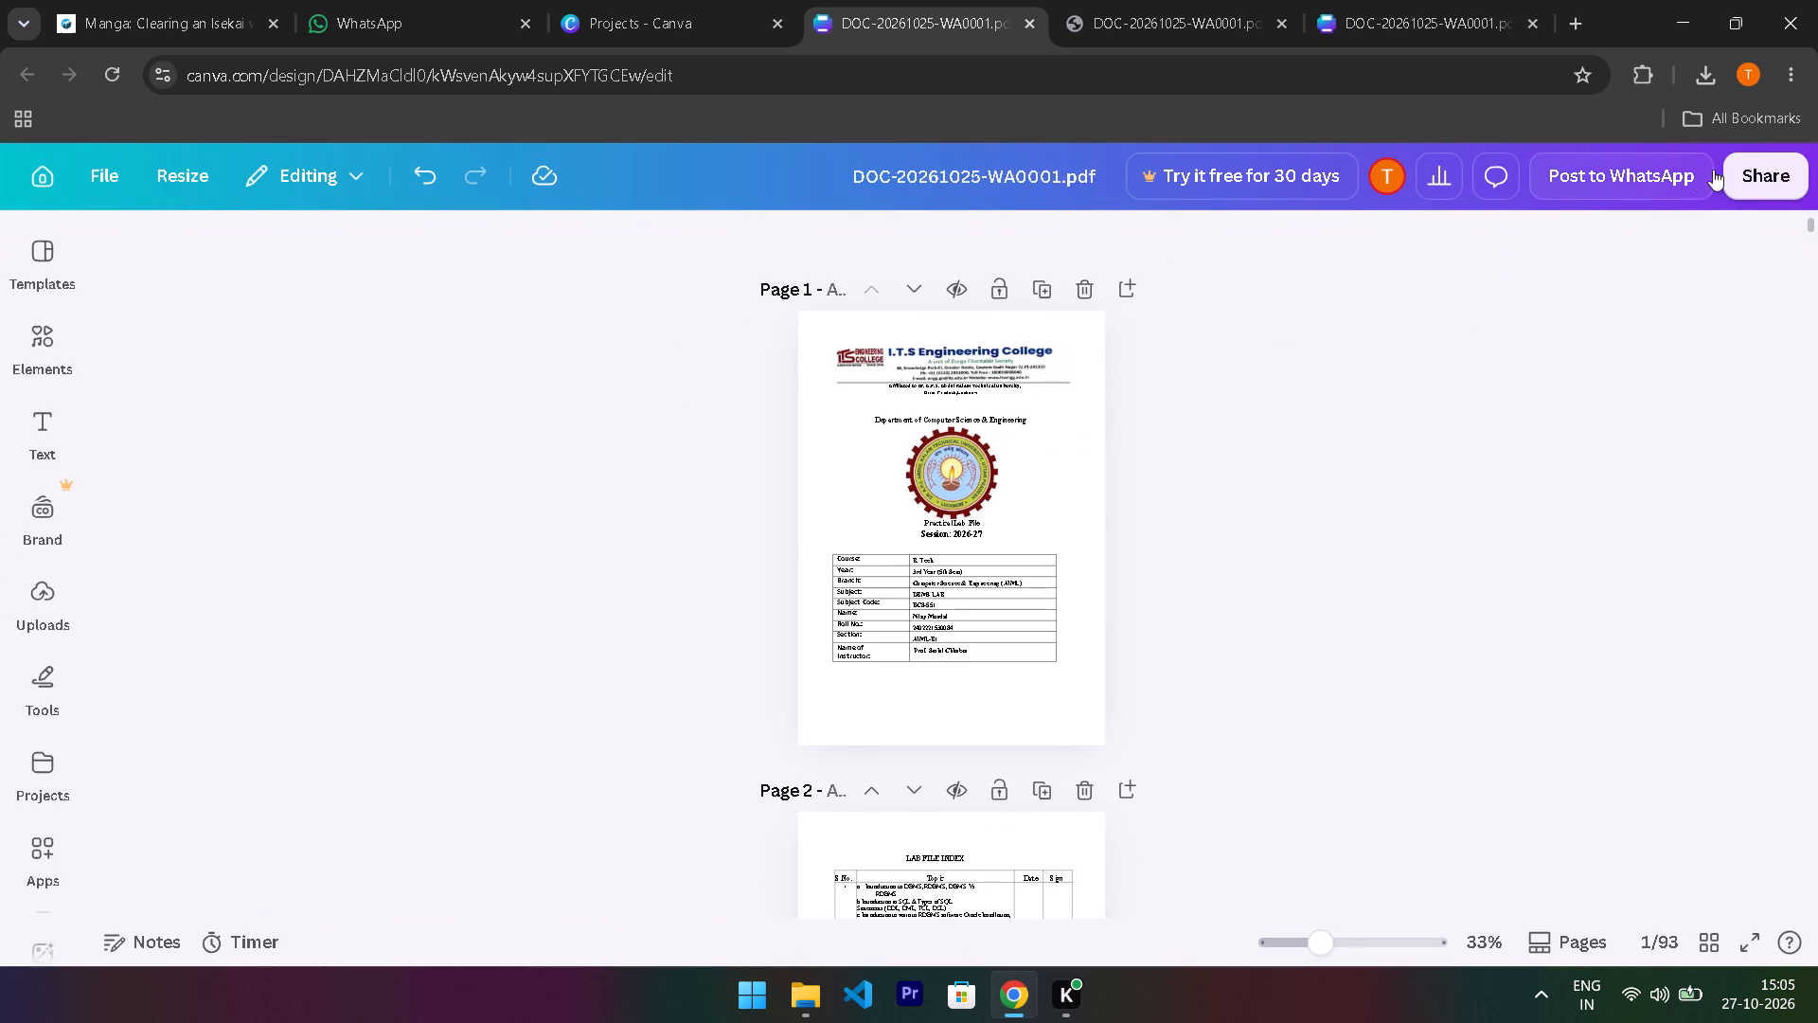
{"action": "left_click", "coordinate": [1778, 170]}
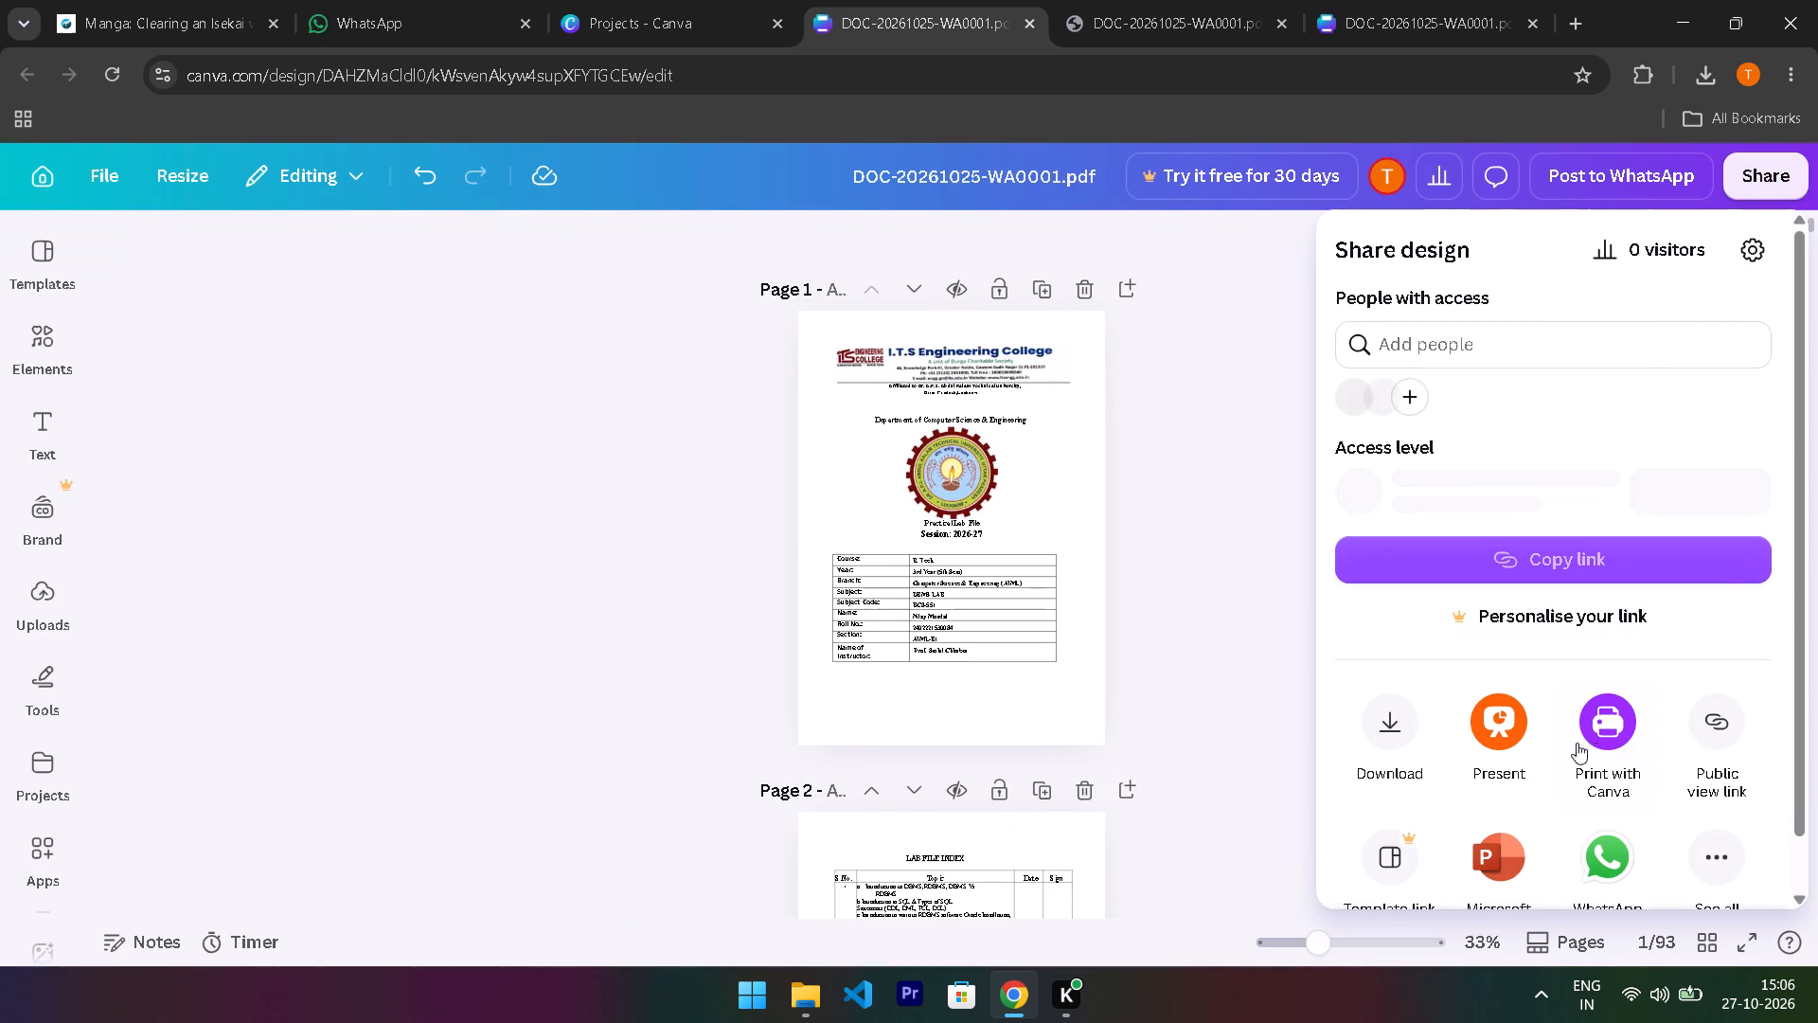
{"action": "left_click", "coordinate": [1409, 730]}
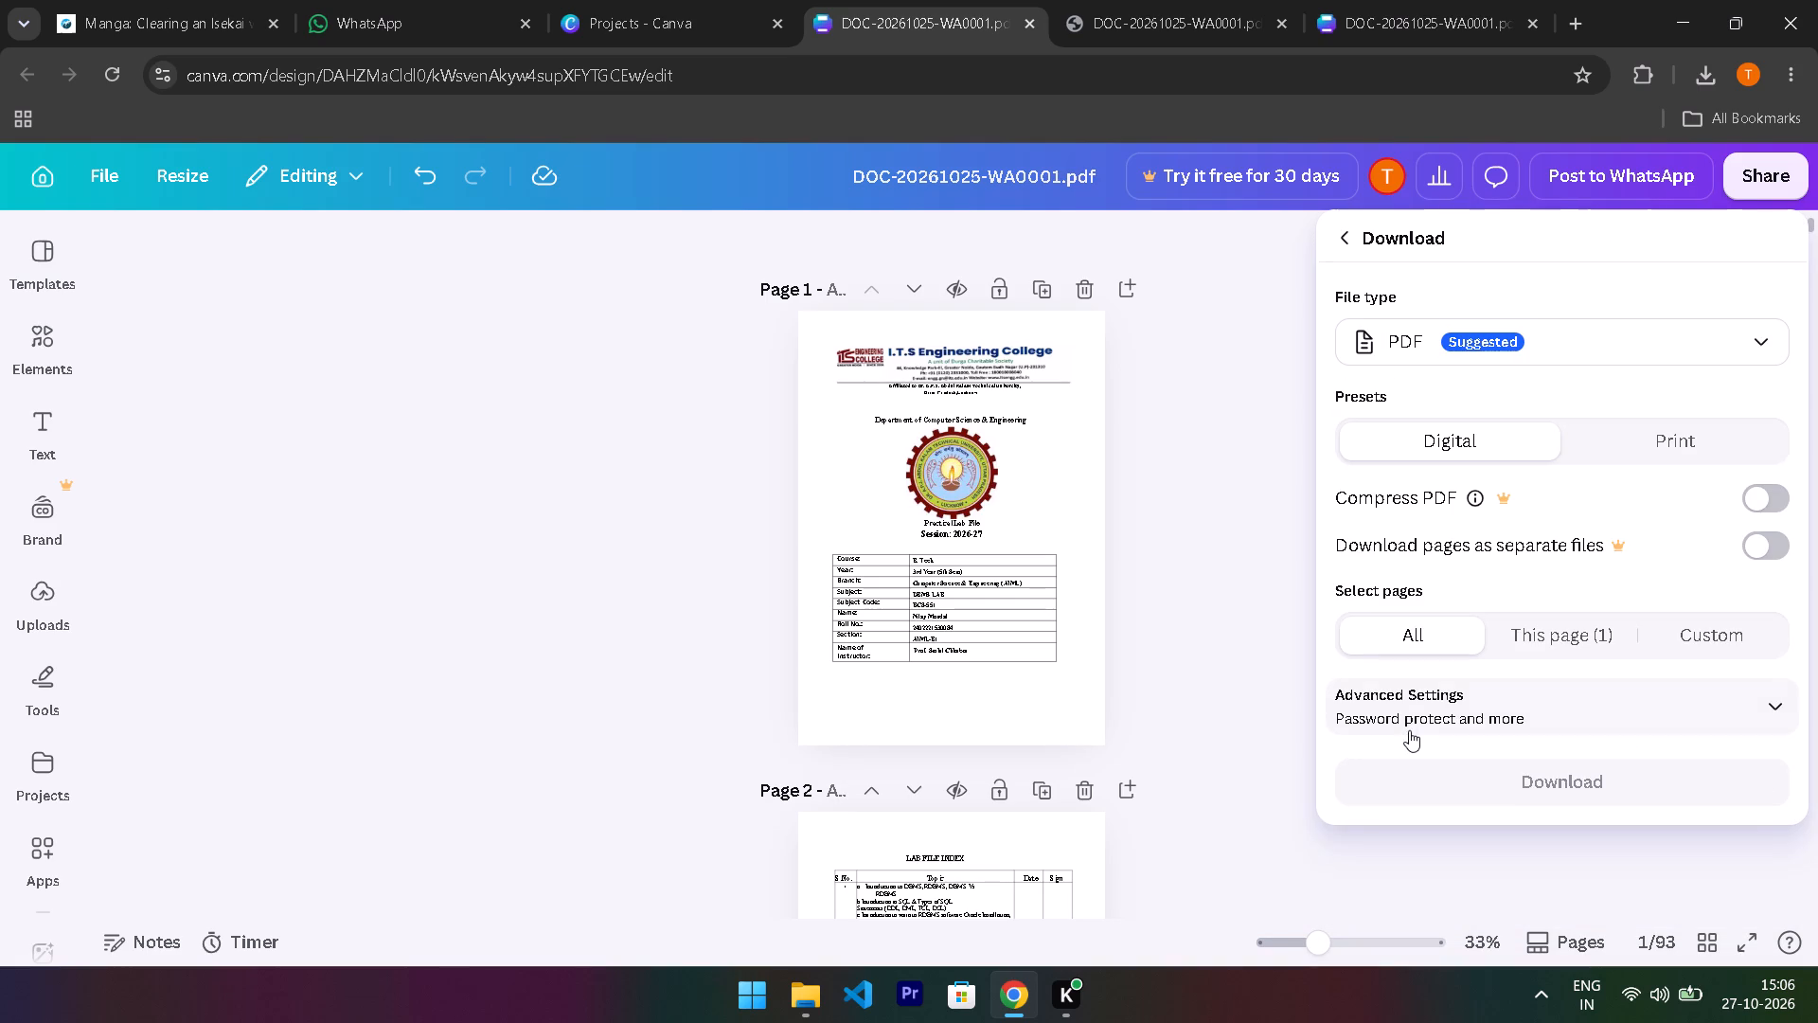
{"action": "left_click", "coordinate": [1507, 792]}
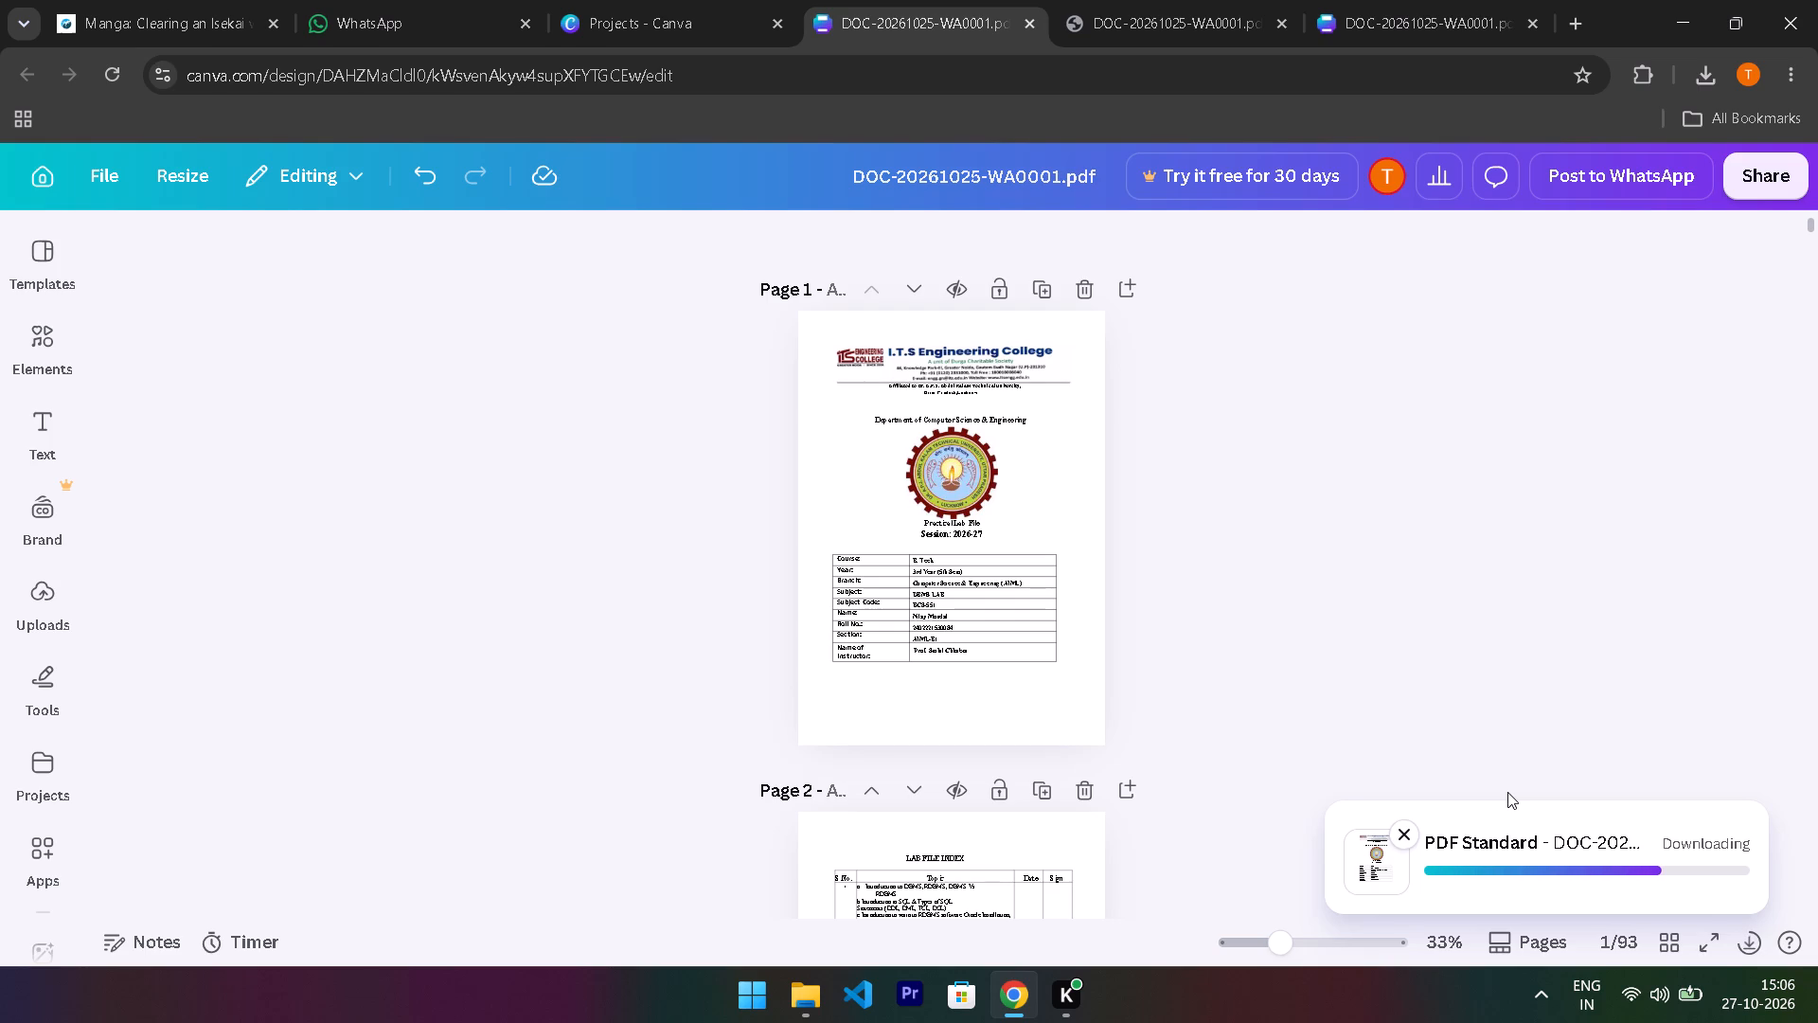
Close the older PDF preview tab and the duplicate DOC-20261025-WA0001.pdf design tab.
{"action": "double_click", "coordinate": [1287, 23]}
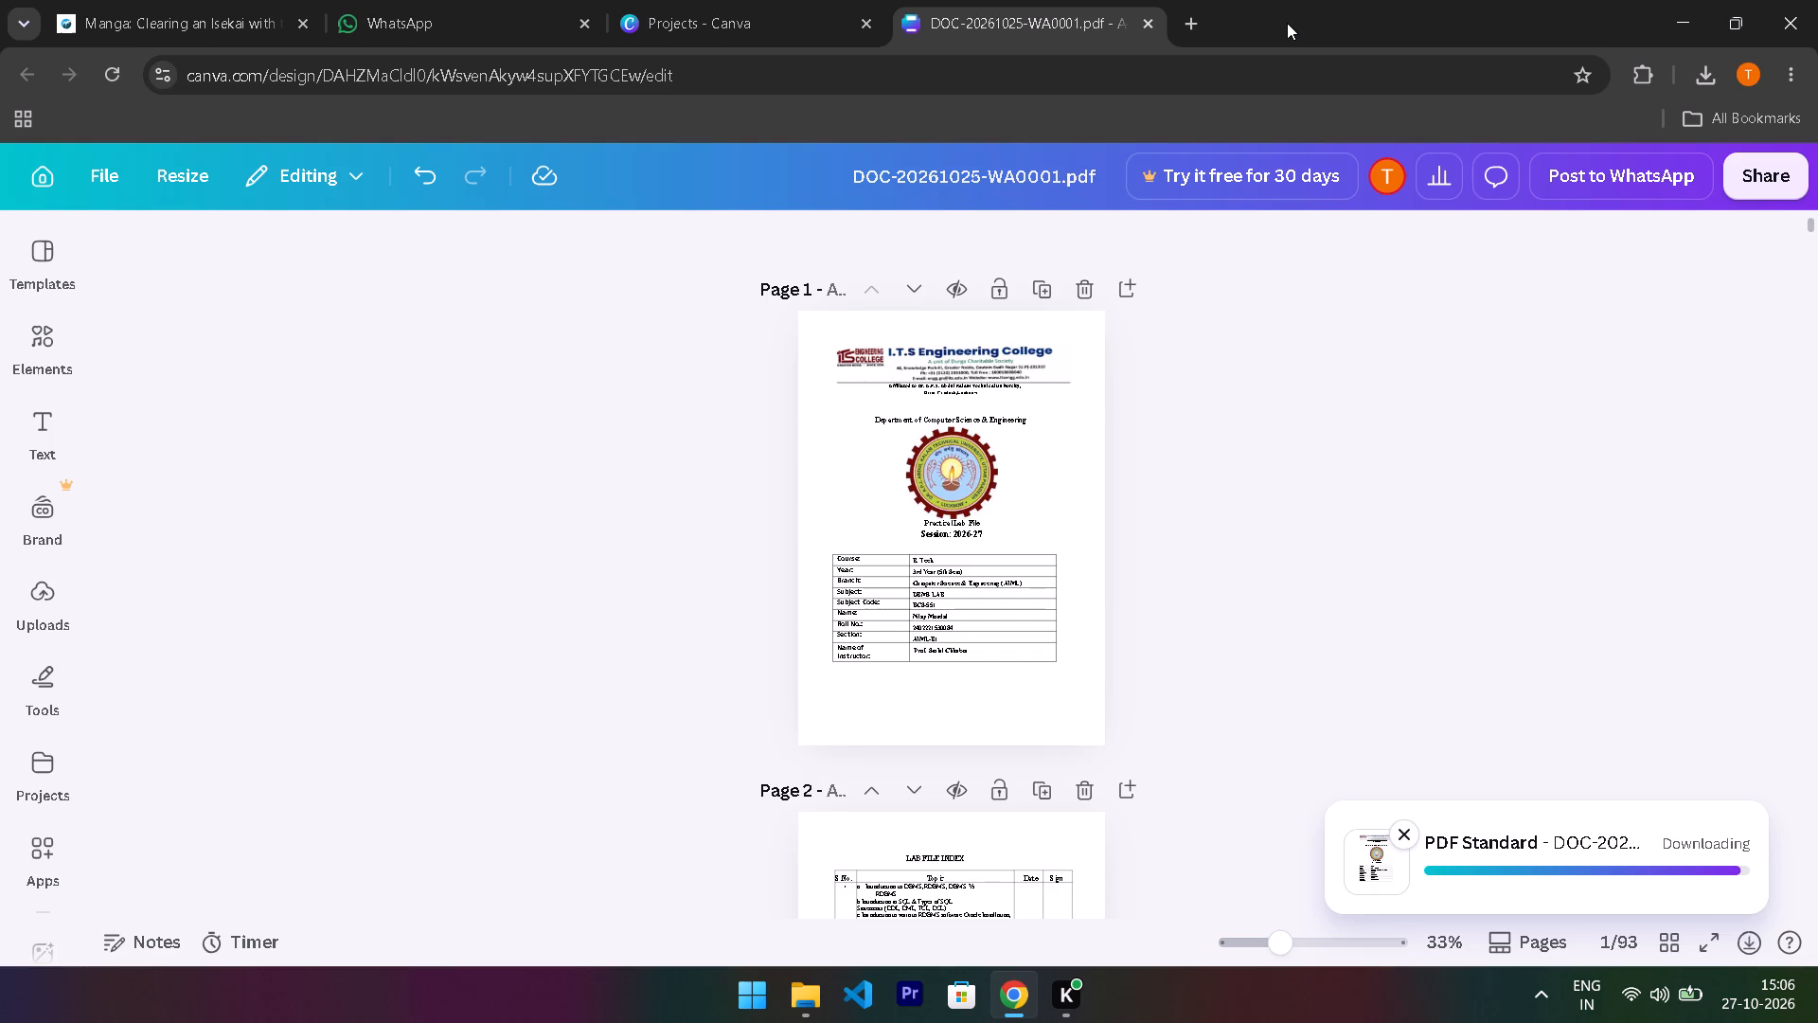
Open the new download DOC-20261025-WA0001.pdf (2) and check the text alignment in its cover table.
{"action": "left_click", "coordinate": [1705, 63]}
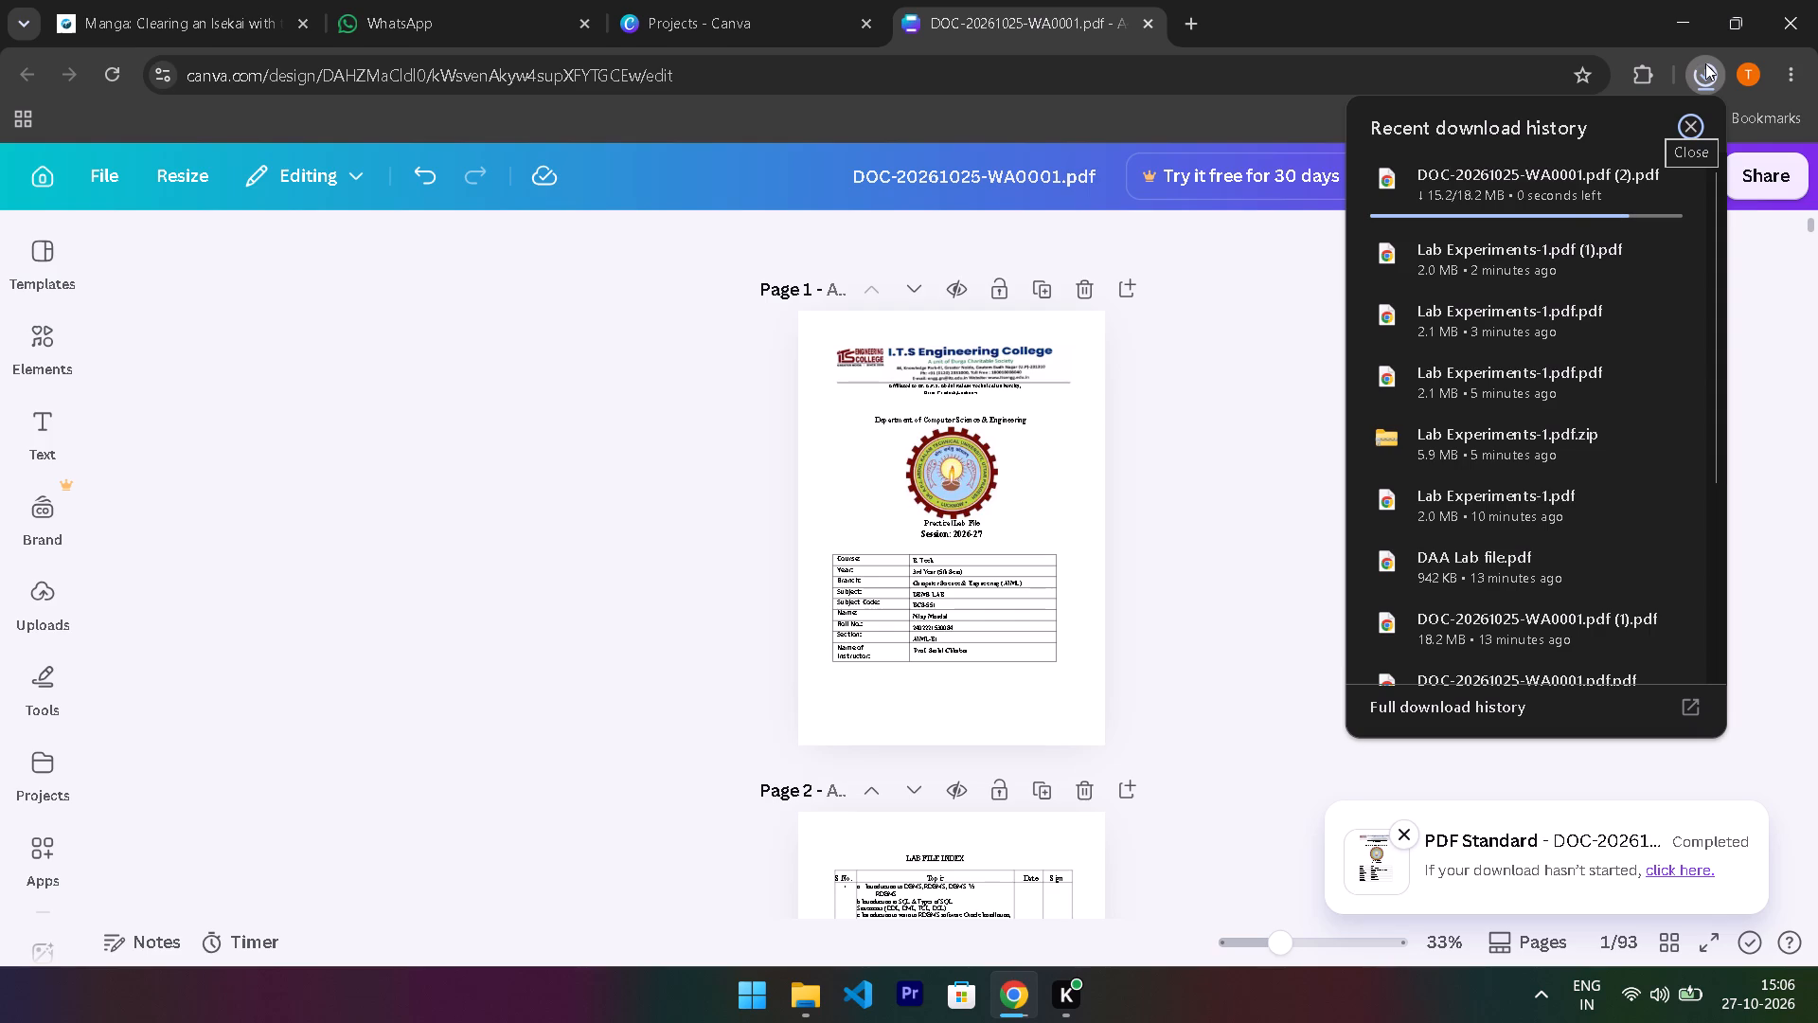
{"action": "left_click", "coordinate": [1463, 187]}
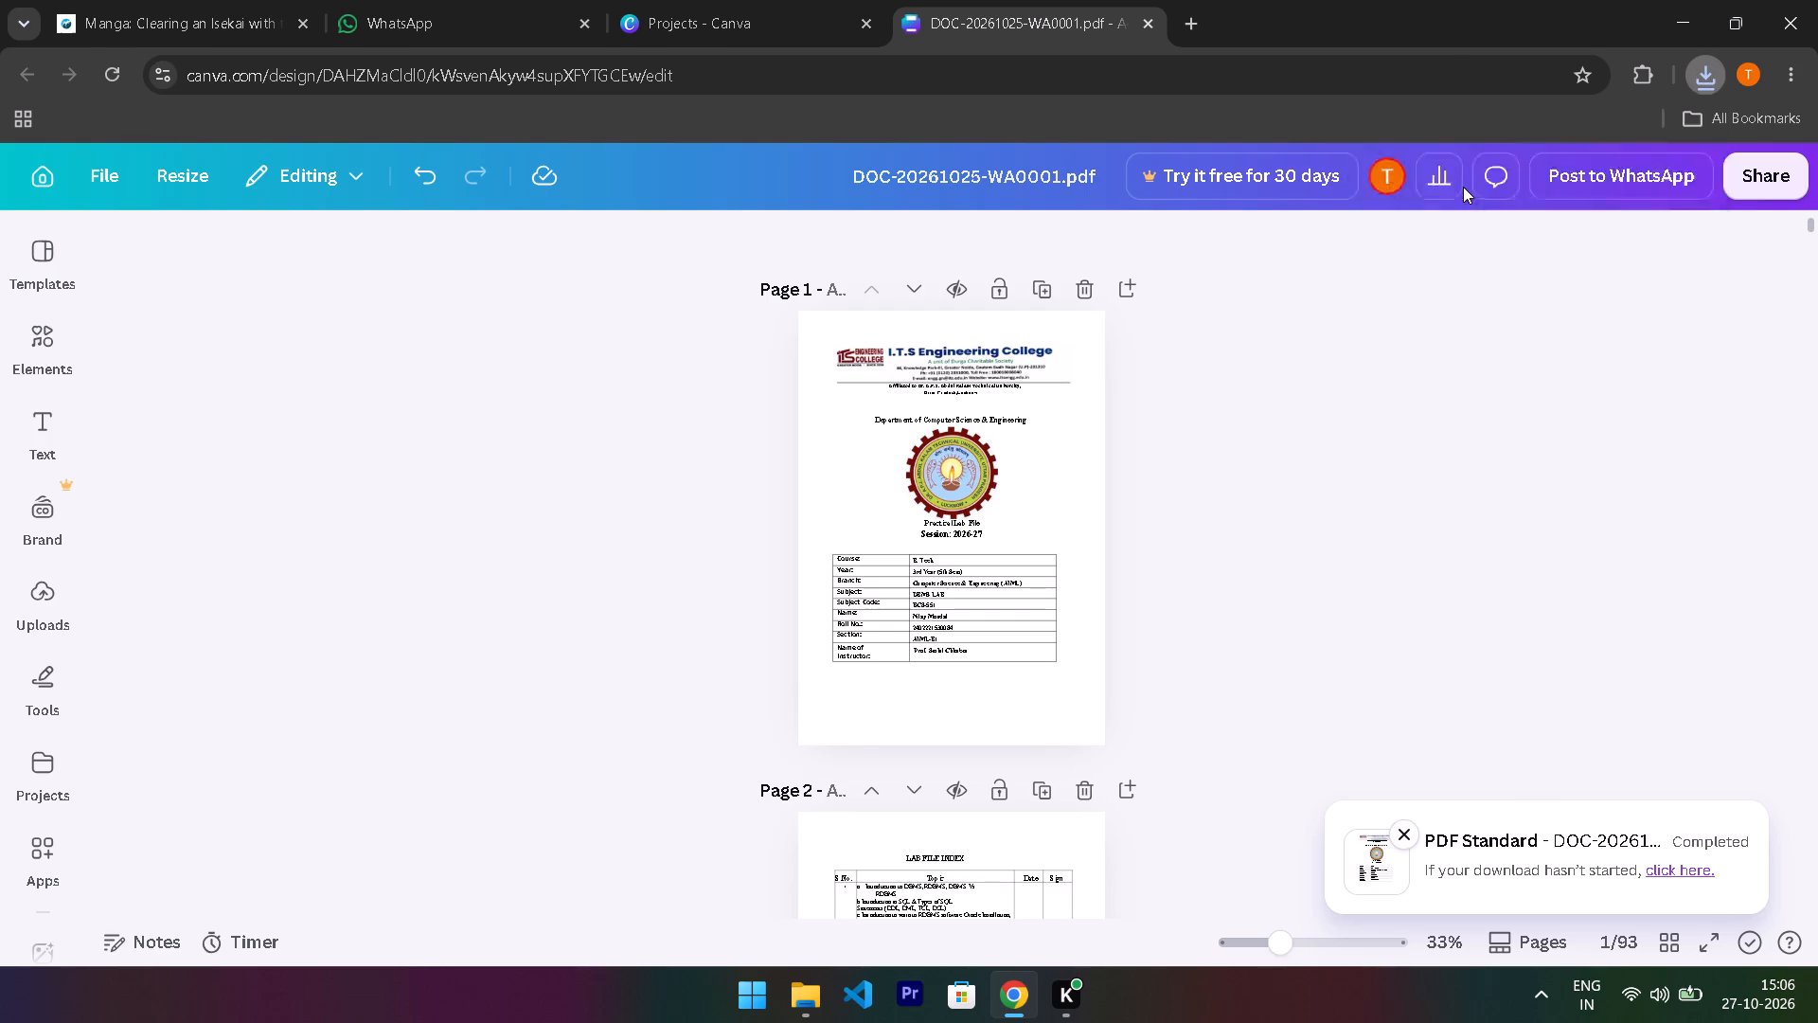
{"action": "scroll", "coordinate": [934, 406], "scroll_direction": "down", "scroll_amount": 1}
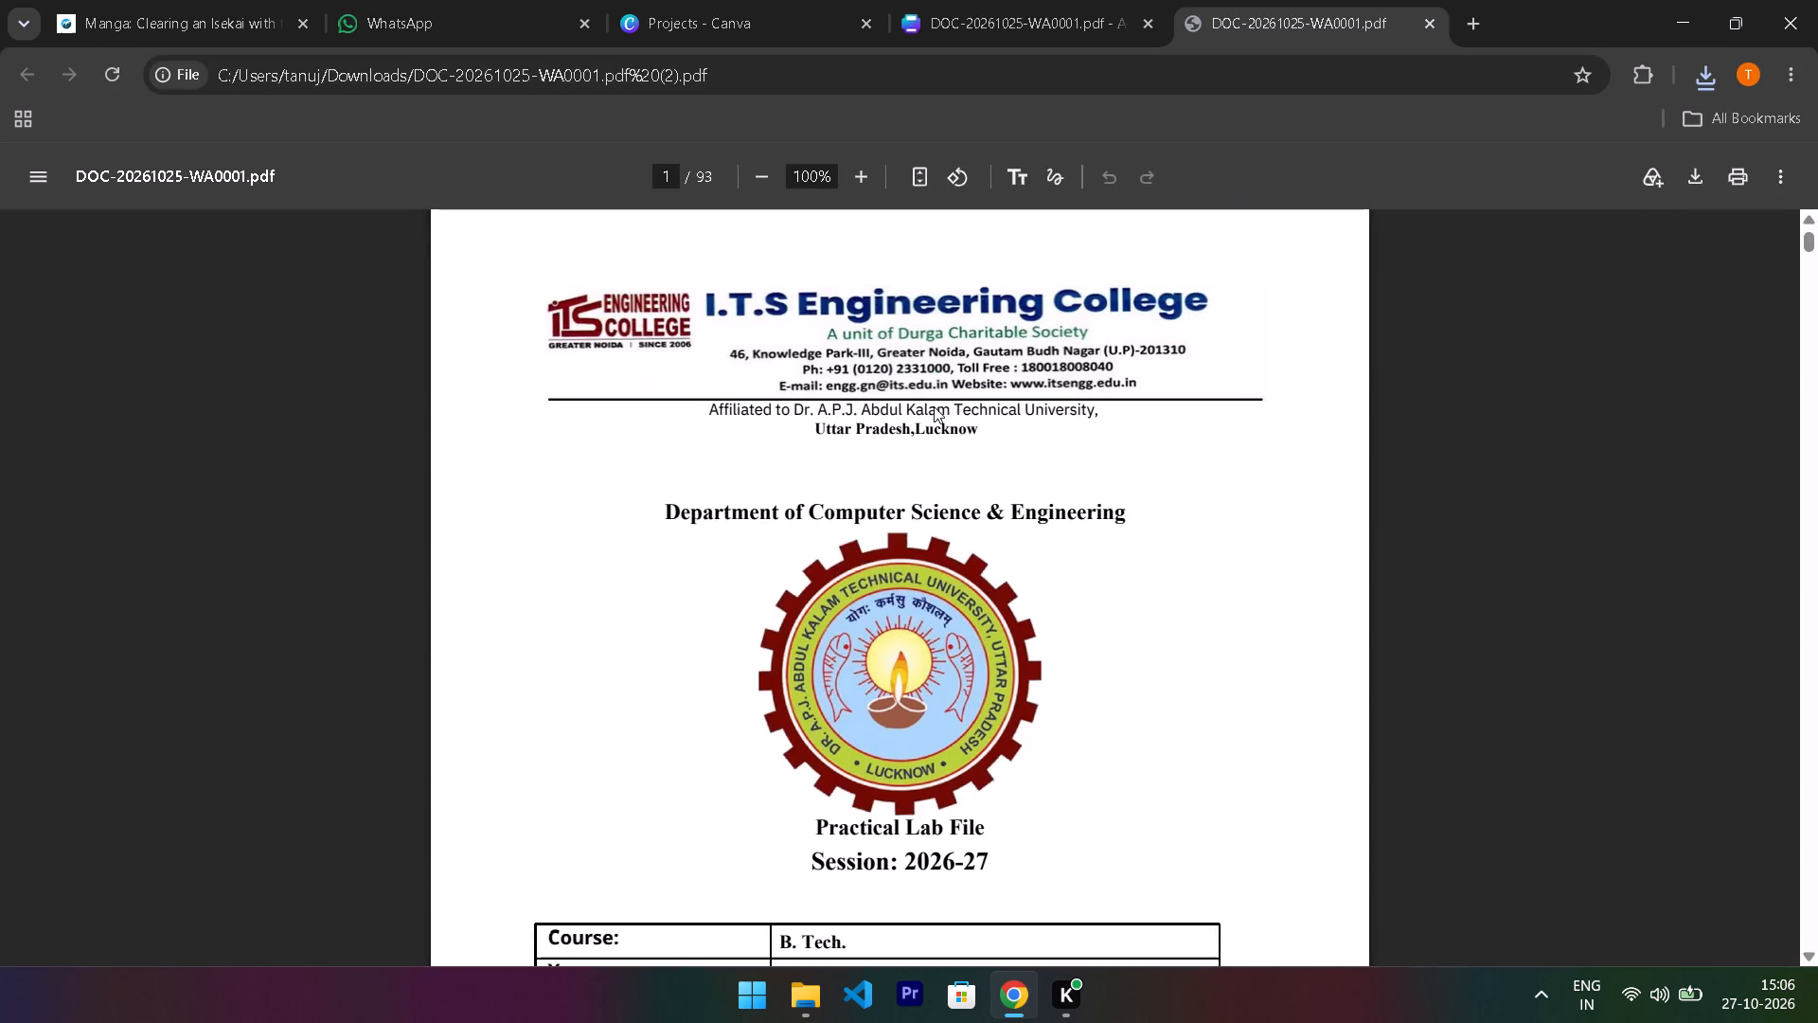
{"action": "scroll", "coordinate": [934, 406], "scroll_direction": "down", "scroll_amount": 2}
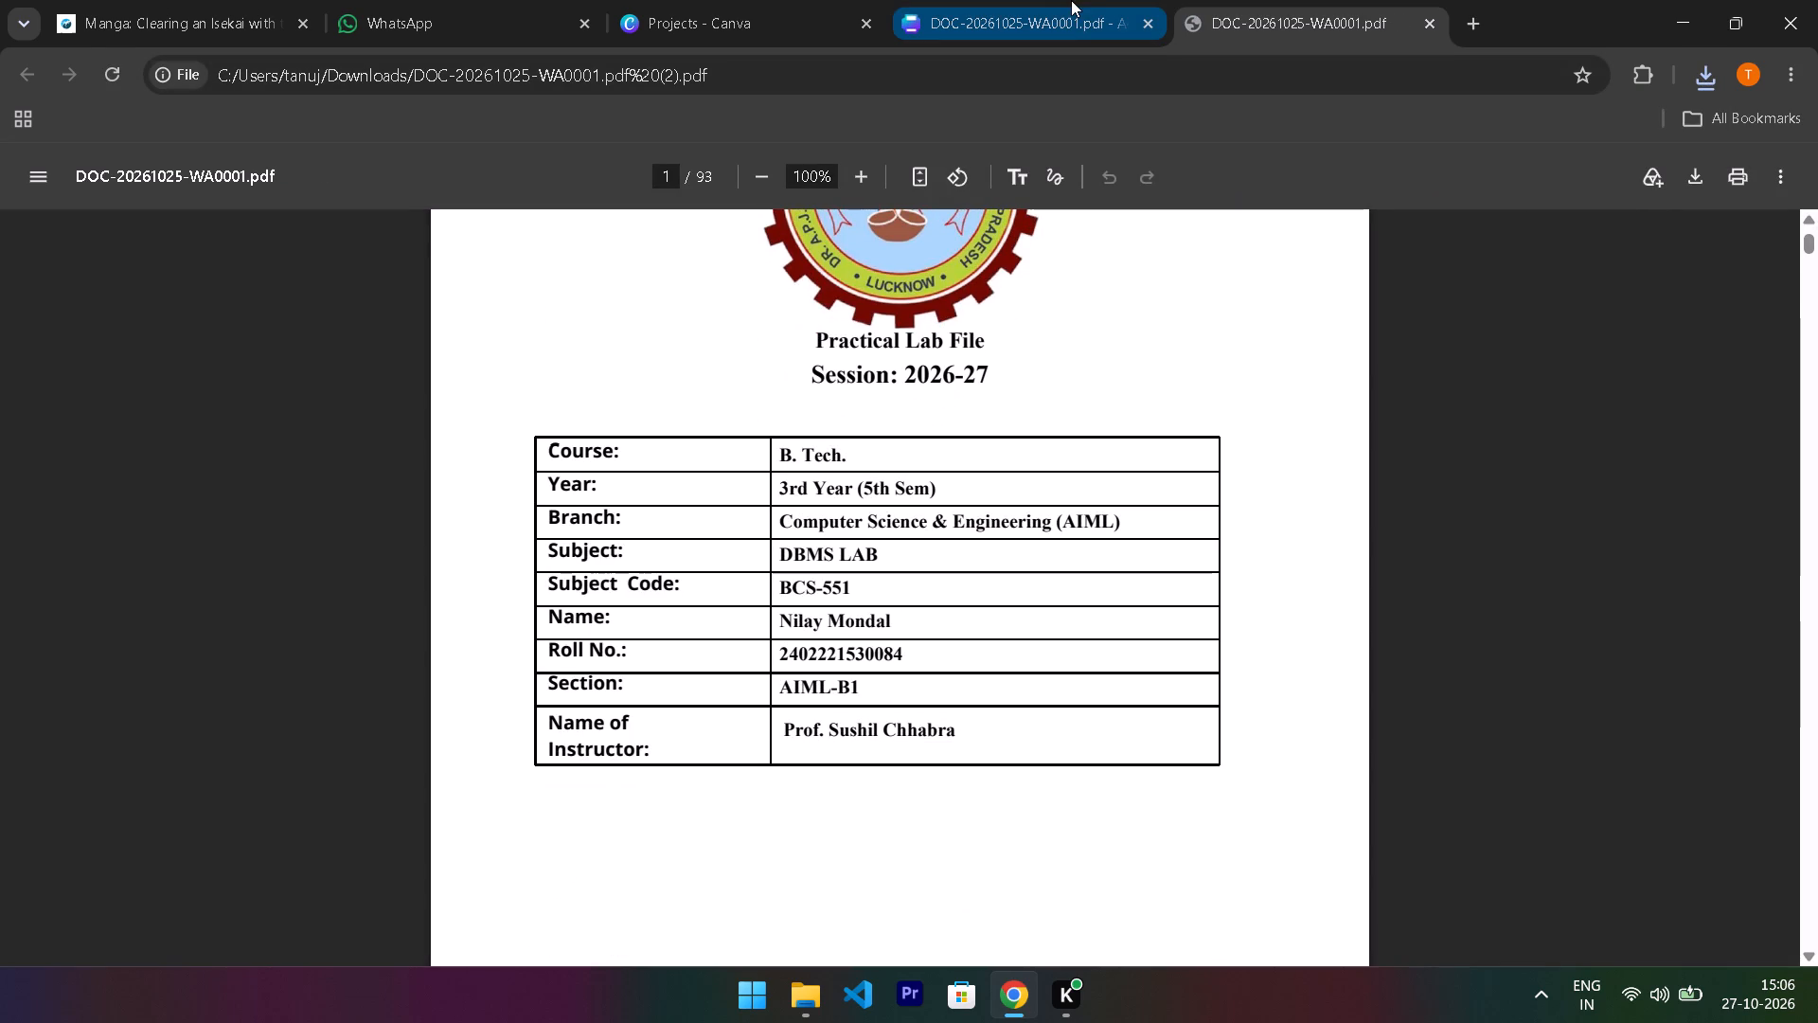
Switch to File Explorer, refresh the Downloads folder and rename DOC-20261025-WA0001.pdf (2) as Nilay DBMS.
{"action": "left_click", "coordinate": [798, 994]}
{"action": "scroll", "coordinate": [301, 360], "scroll_direction": "up", "scroll_amount": 4}
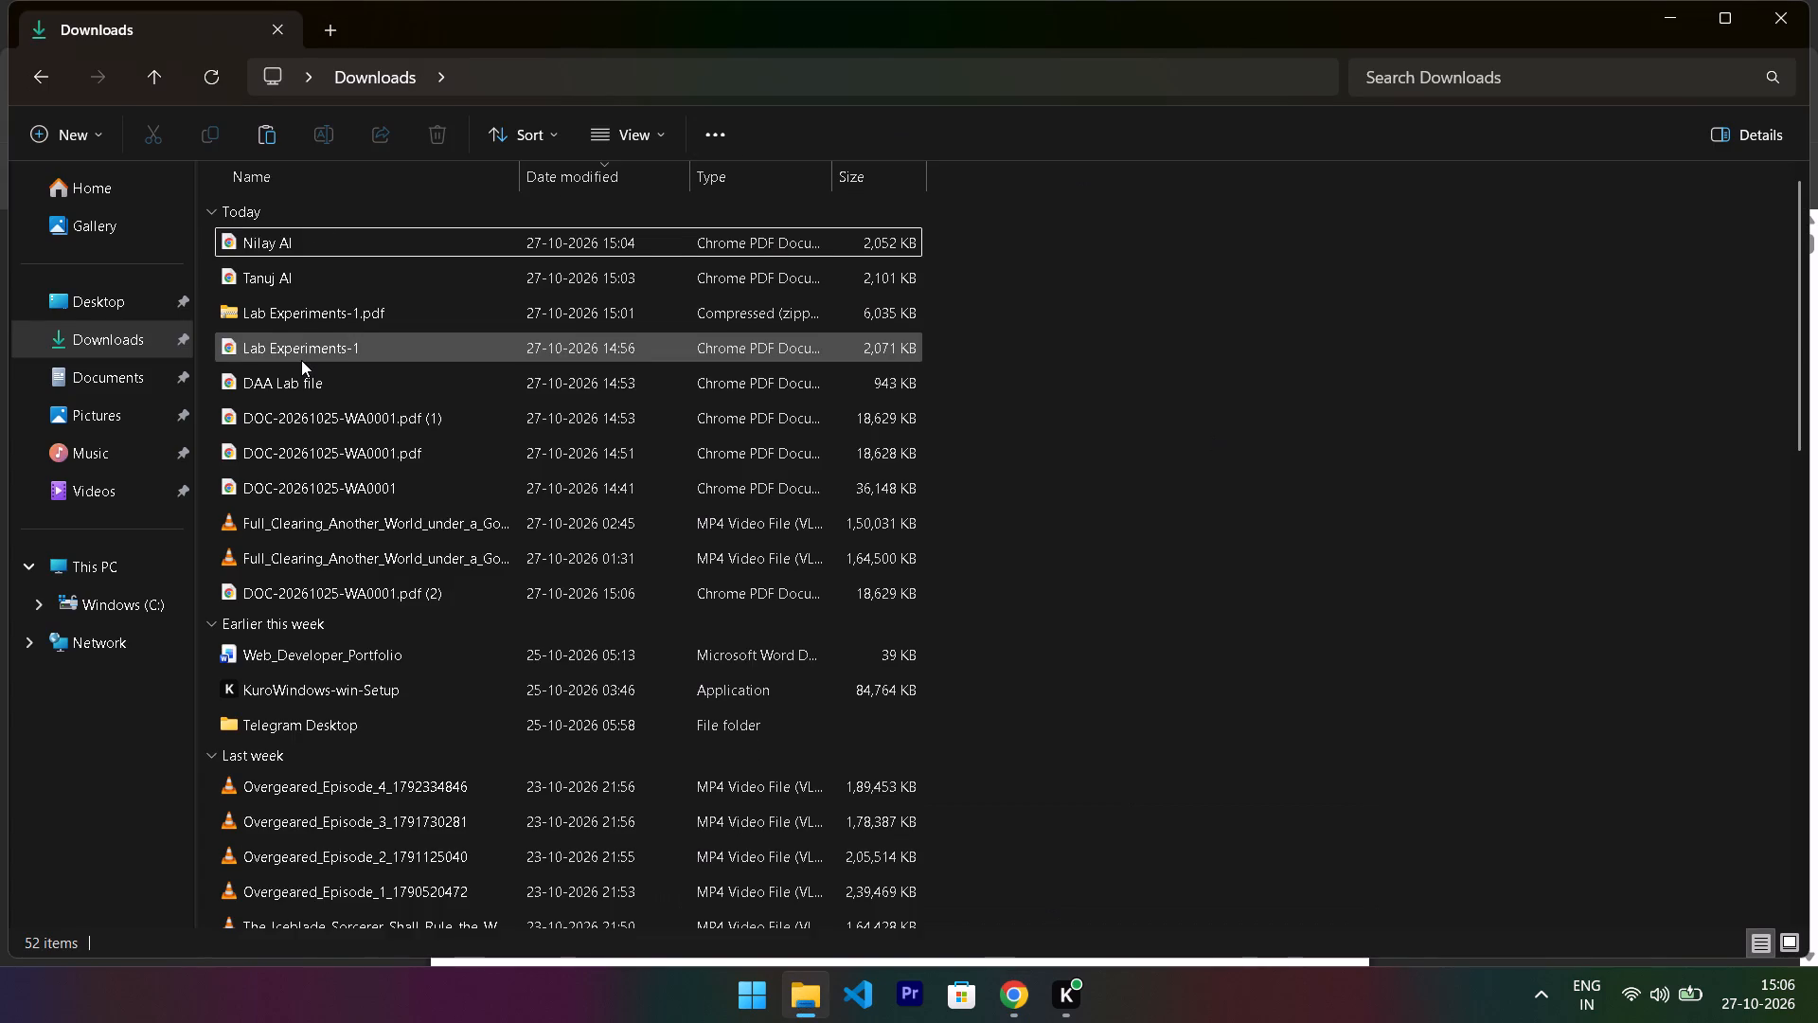
{"action": "left_click", "coordinate": [199, 80]}
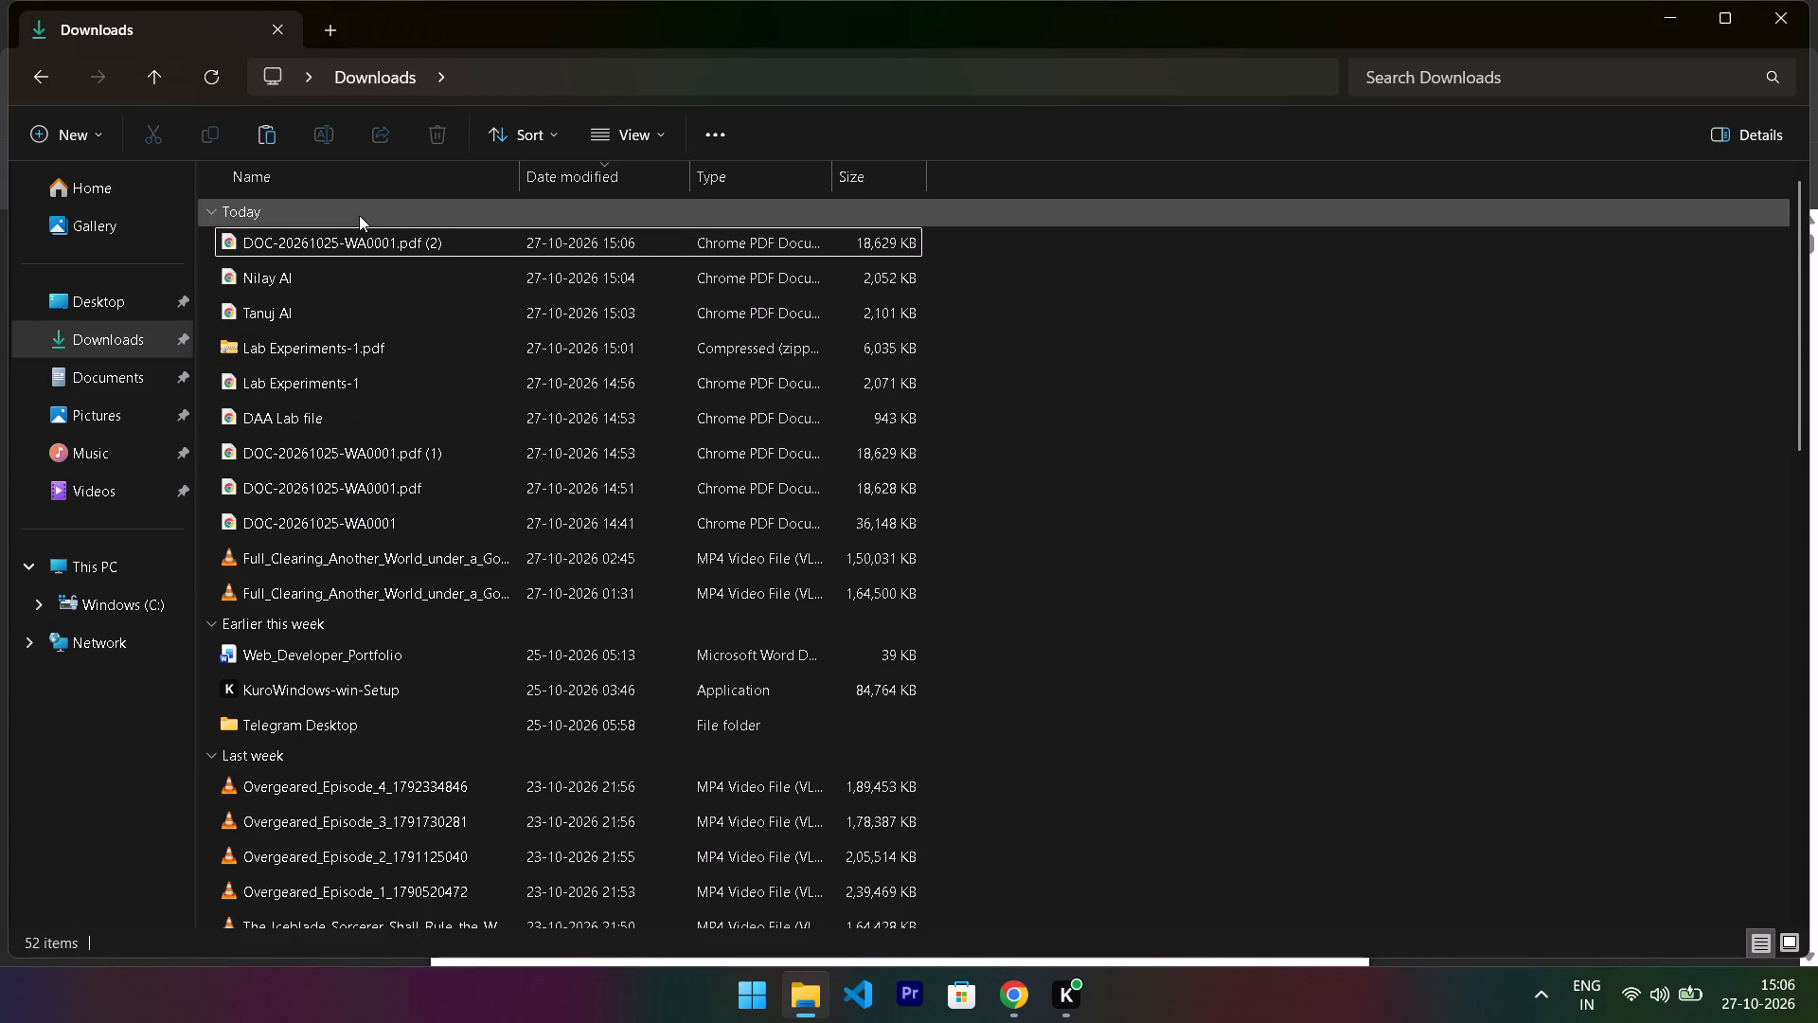
{"action": "left_click", "coordinate": [351, 254]}
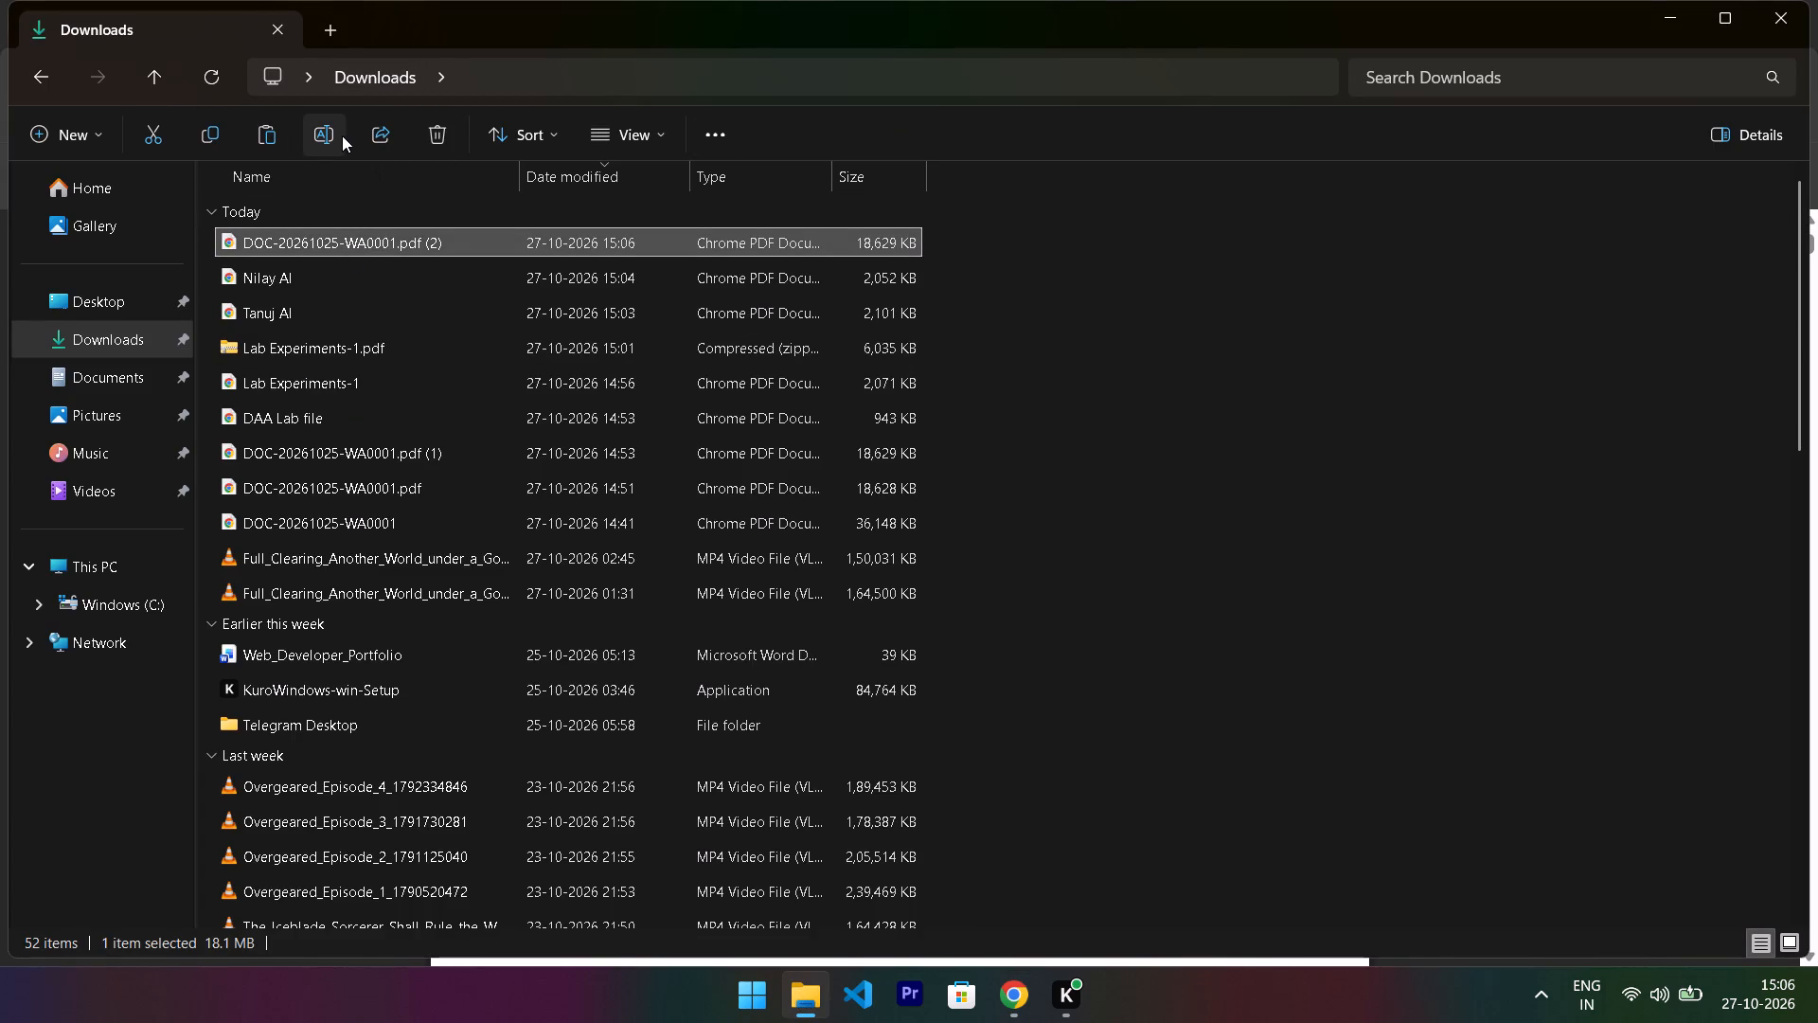
{"action": "left_click", "coordinate": [338, 135]}
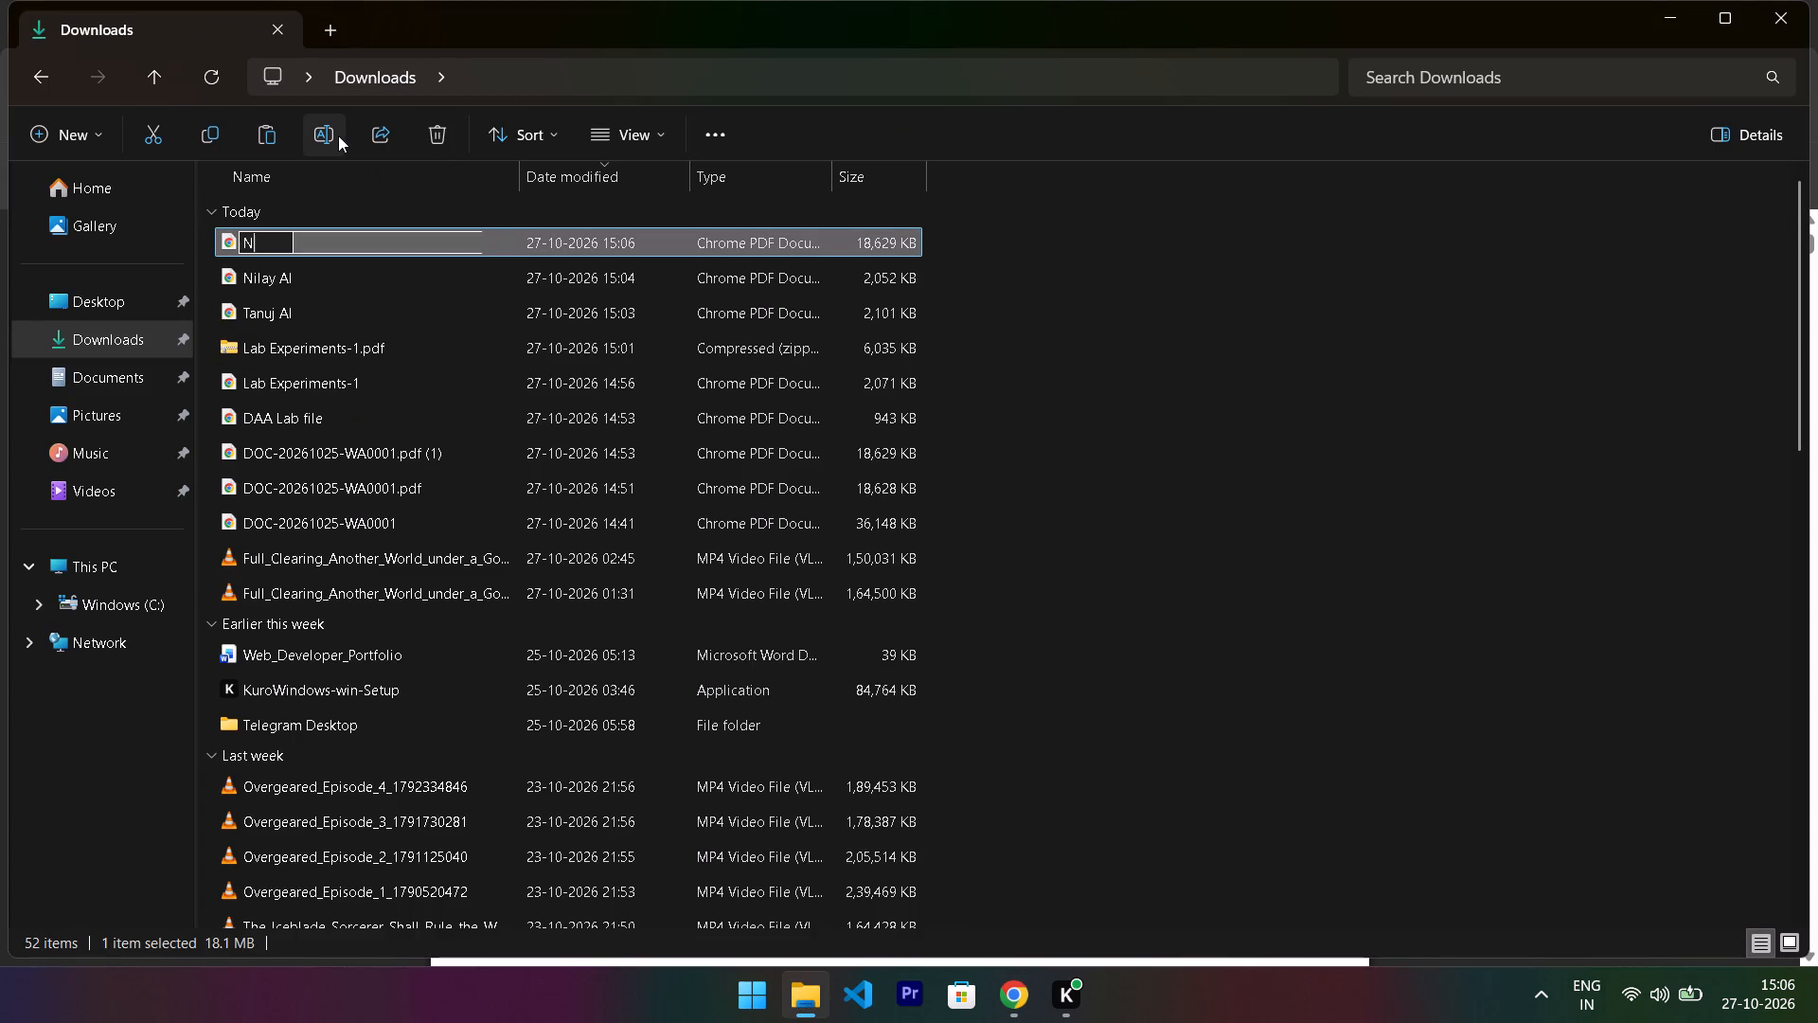
{"action": "key", "text": "BackSpace"}
{"action": "key", "text": "BackSpace"}
{"action": "type", "text": "DBMS"}
{"action": "key", "text": "Return"}
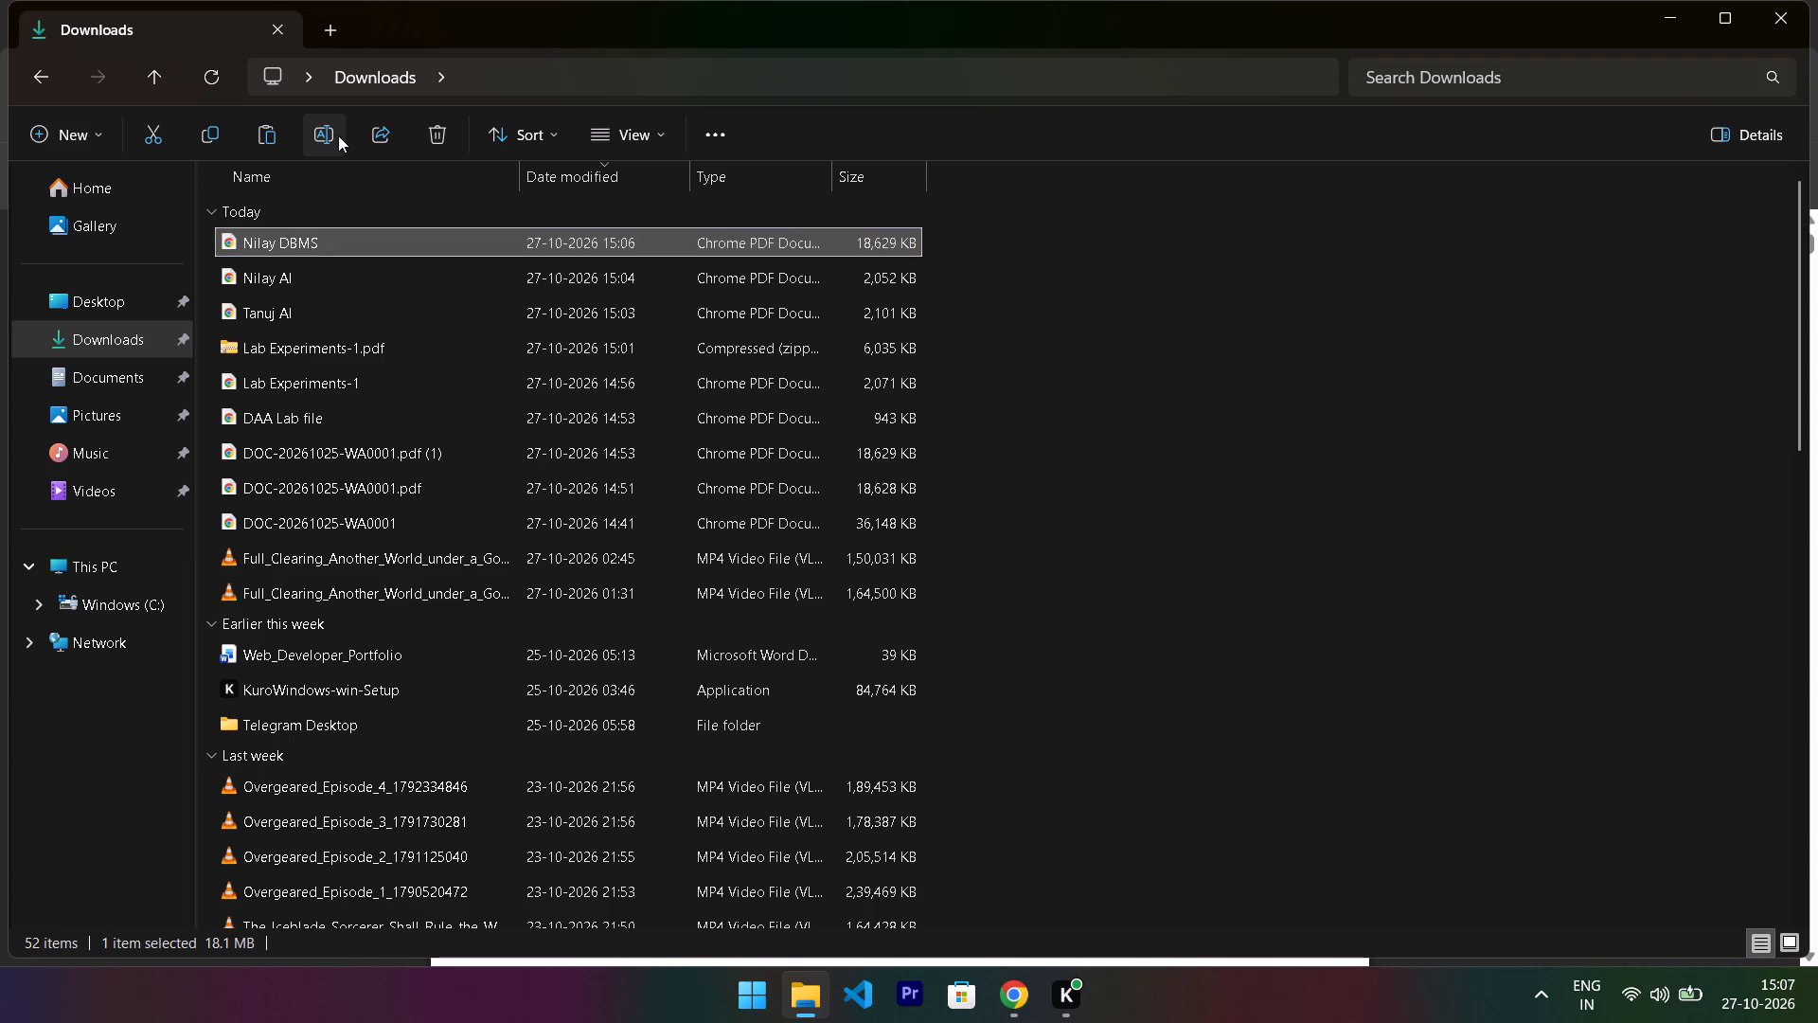
Switch to Chrome and, in the DOC-20261025-WA0001.pdf design, replace the student name in the cover table with Tanuj's full name.
{"action": "key", "text": "alt+Tab"}
{"action": "left_click", "coordinate": [983, 2]}
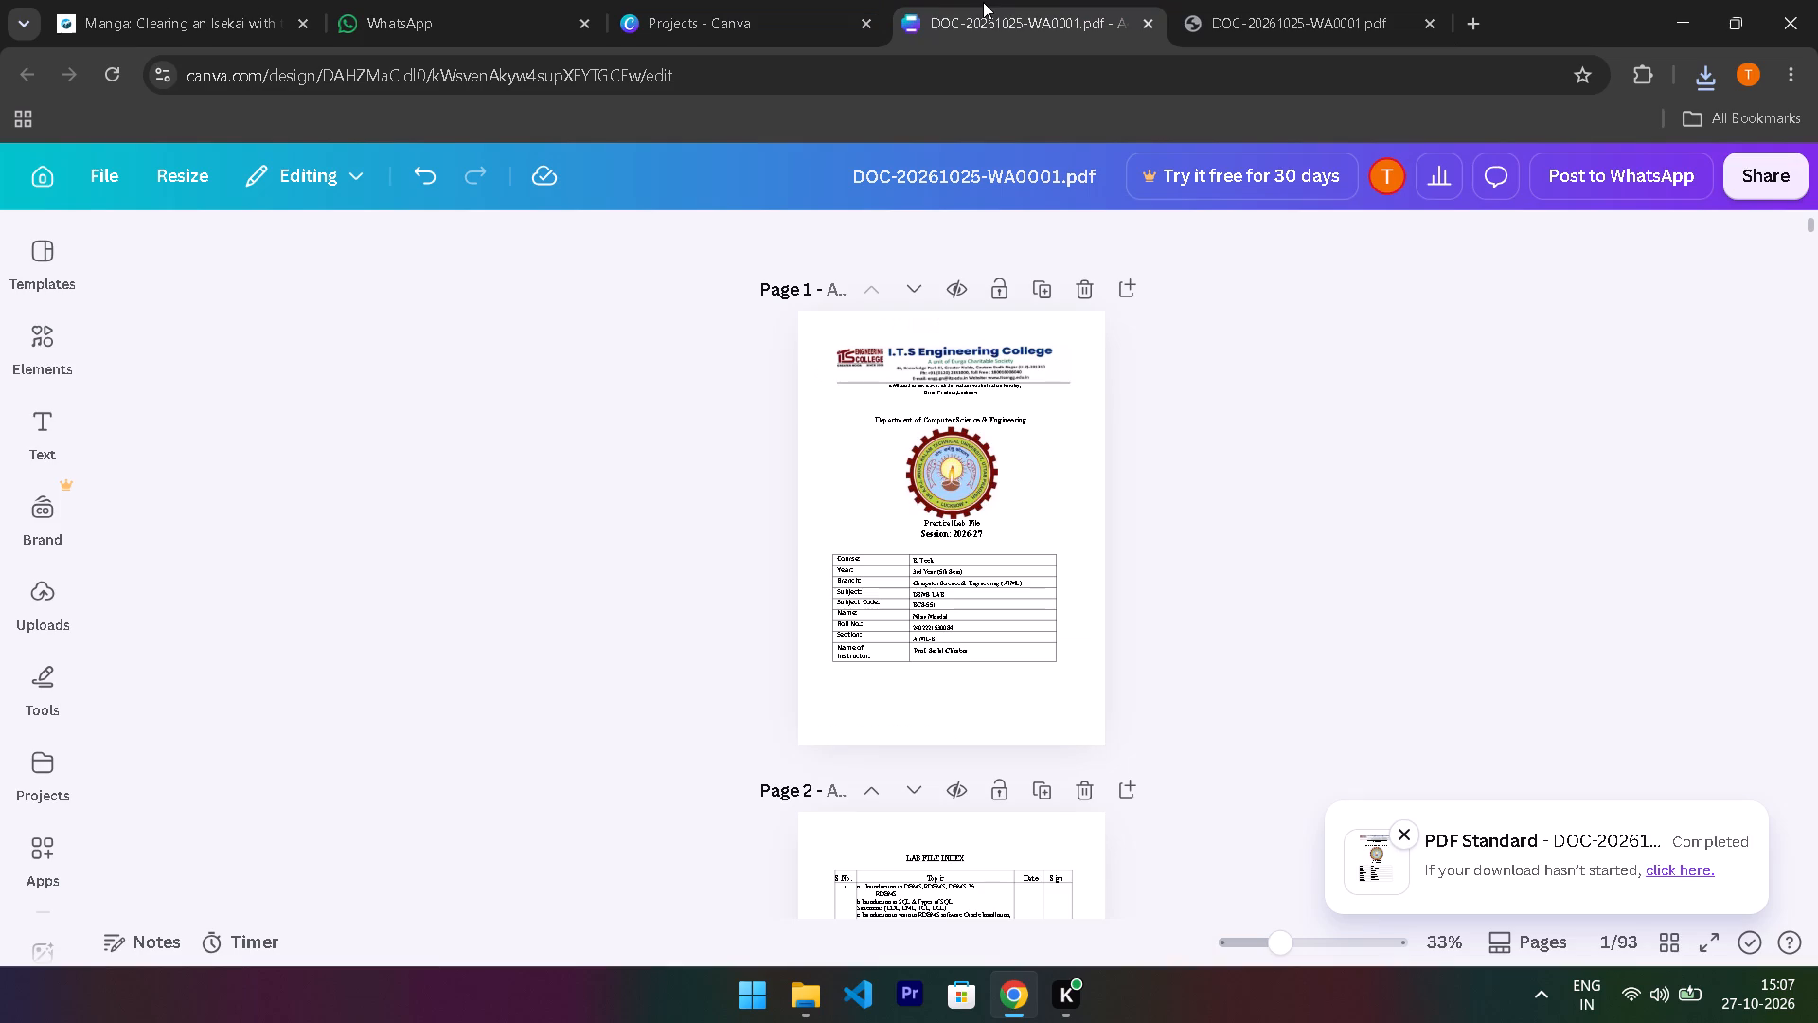
{"action": "left_click", "coordinate": [810, 0]}
{"action": "left_click", "coordinate": [949, 0]}
{"action": "left_click", "coordinate": [1092, 661]}
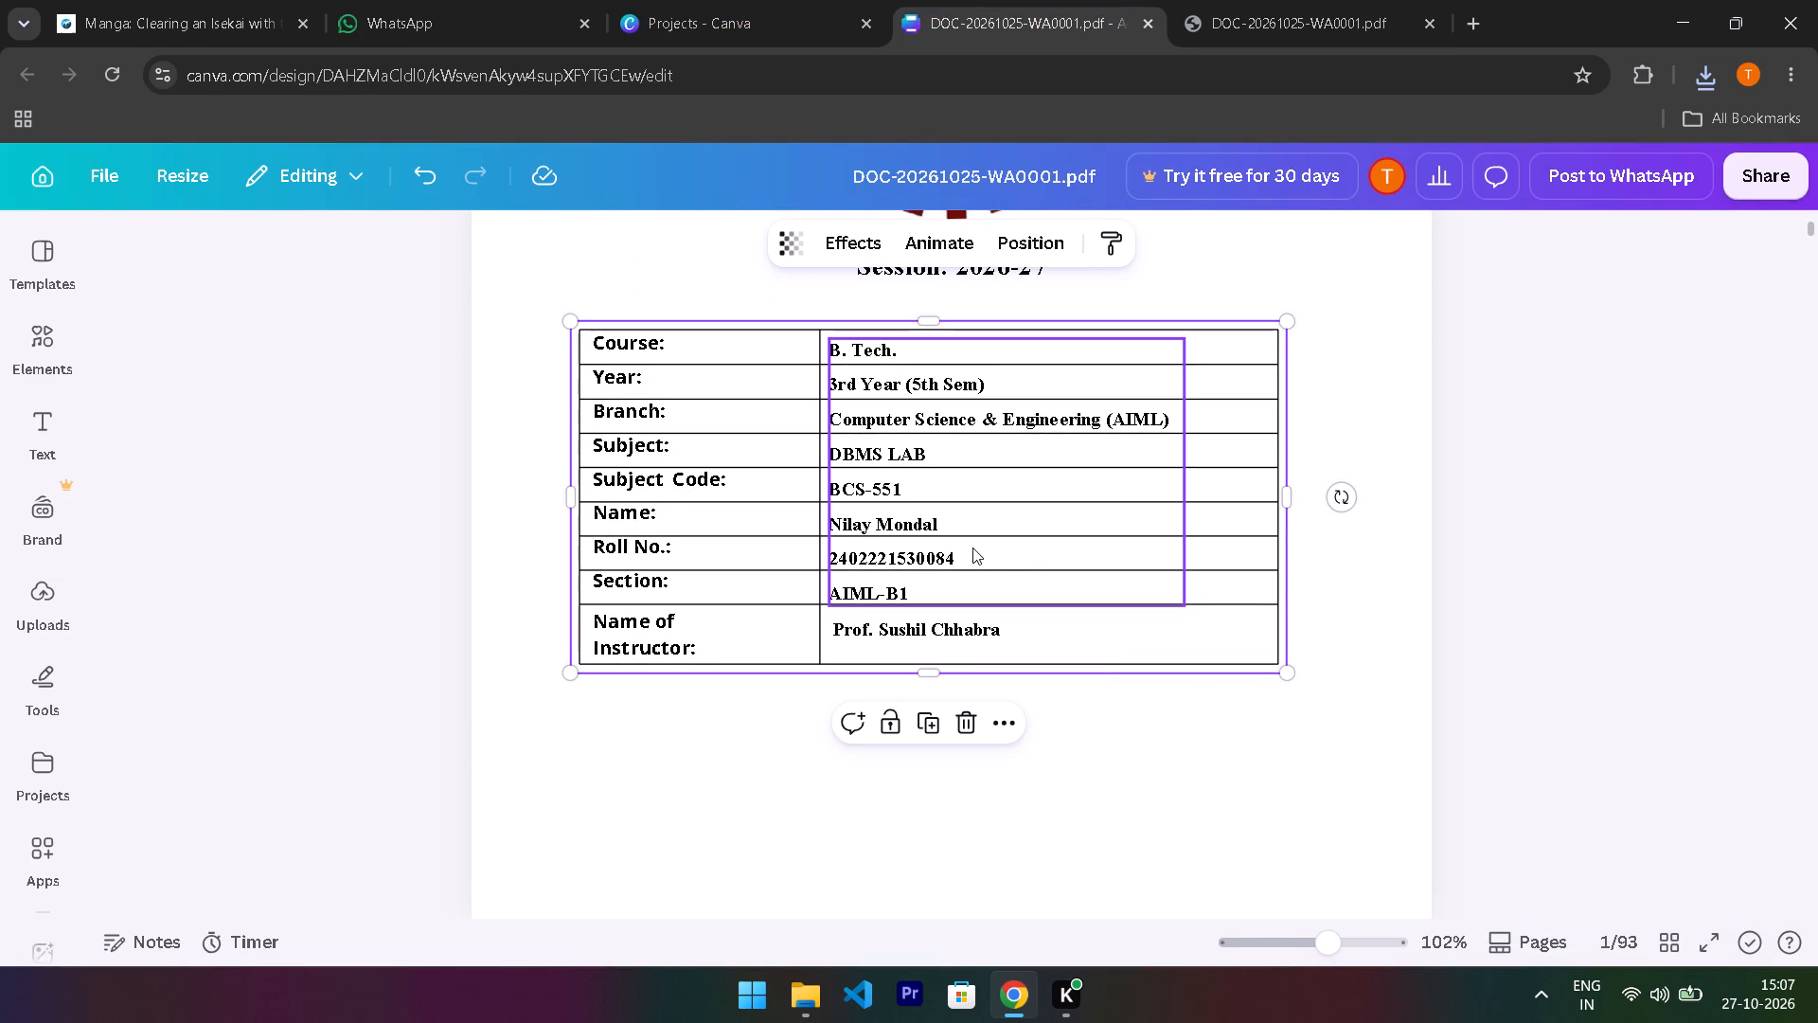
{"action": "double_click", "coordinate": [932, 516]}
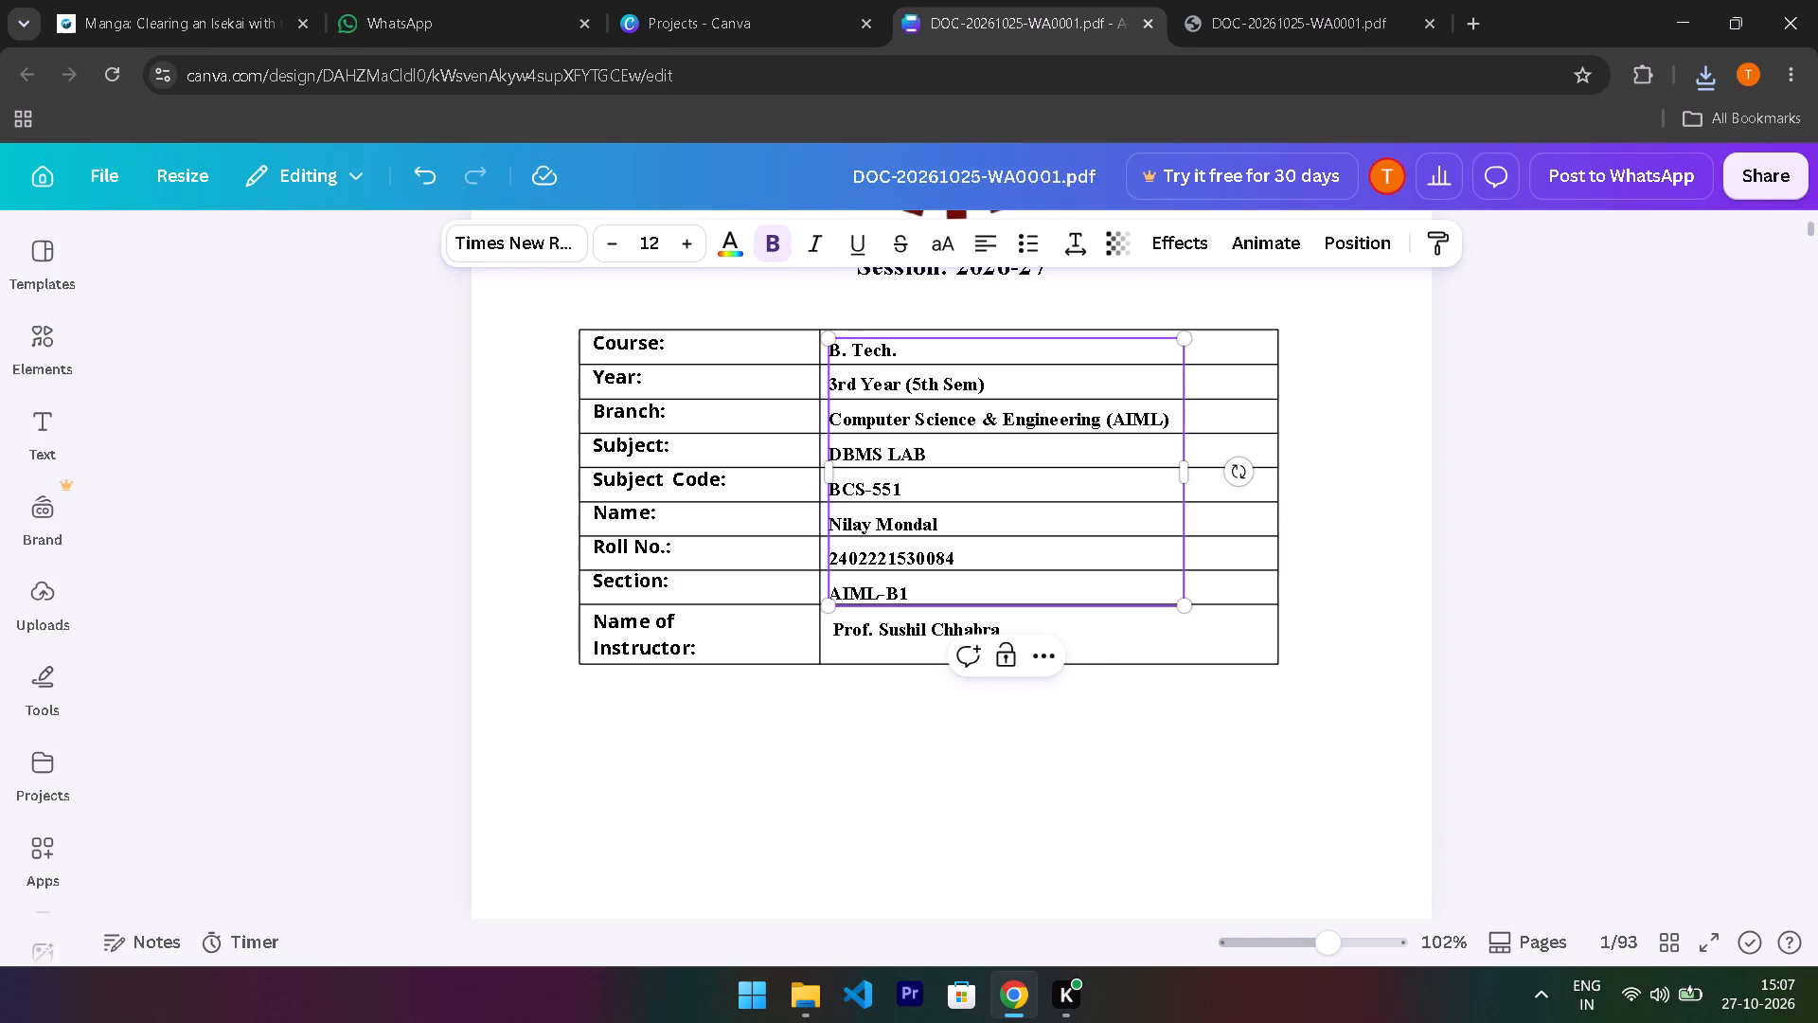
{"action": "left_click", "coordinate": [943, 519]}
{"action": "key", "text": "BackSpace"}
{"action": "key", "text": "BackSpace"}
{"action": "key", "text": "BackSpace"}
{"action": "key", "text": "BackSpace"}
{"action": "key", "text": "BackSpace"}
{"action": "key", "text": "BackSpace"}
{"action": "key", "text": "BackSpace"}
{"action": "key", "text": "BackSpace"}
{"action": "key", "text": "BackSpace"}
{"action": "key", "text": "BackSpace"}
{"action": "key", "text": "BackSpace"}
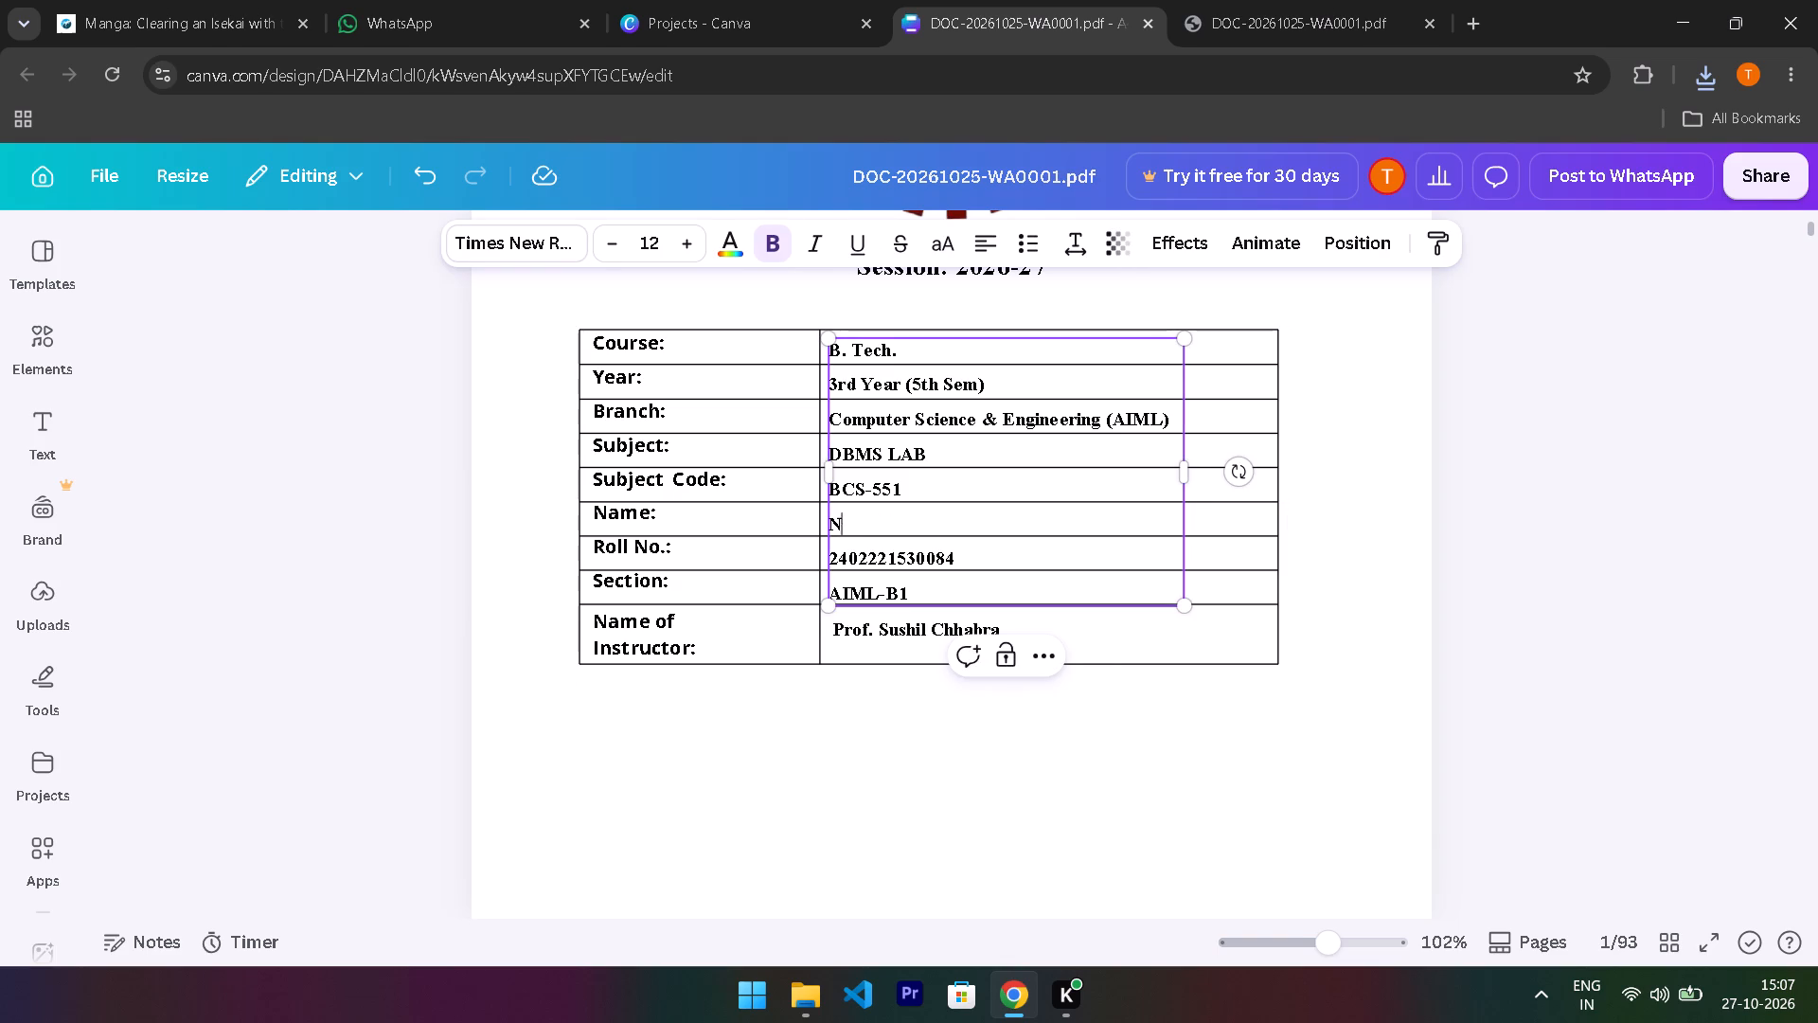
{"action": "key", "text": "BackSpace"}
{"action": "key", "text": "a"}
{"action": "key", "text": "BackSpace"}
{"action": "key", "text": "BackSpace"}
{"action": "type", "text": "anuj"}
{"action": "key", "text": "space"}
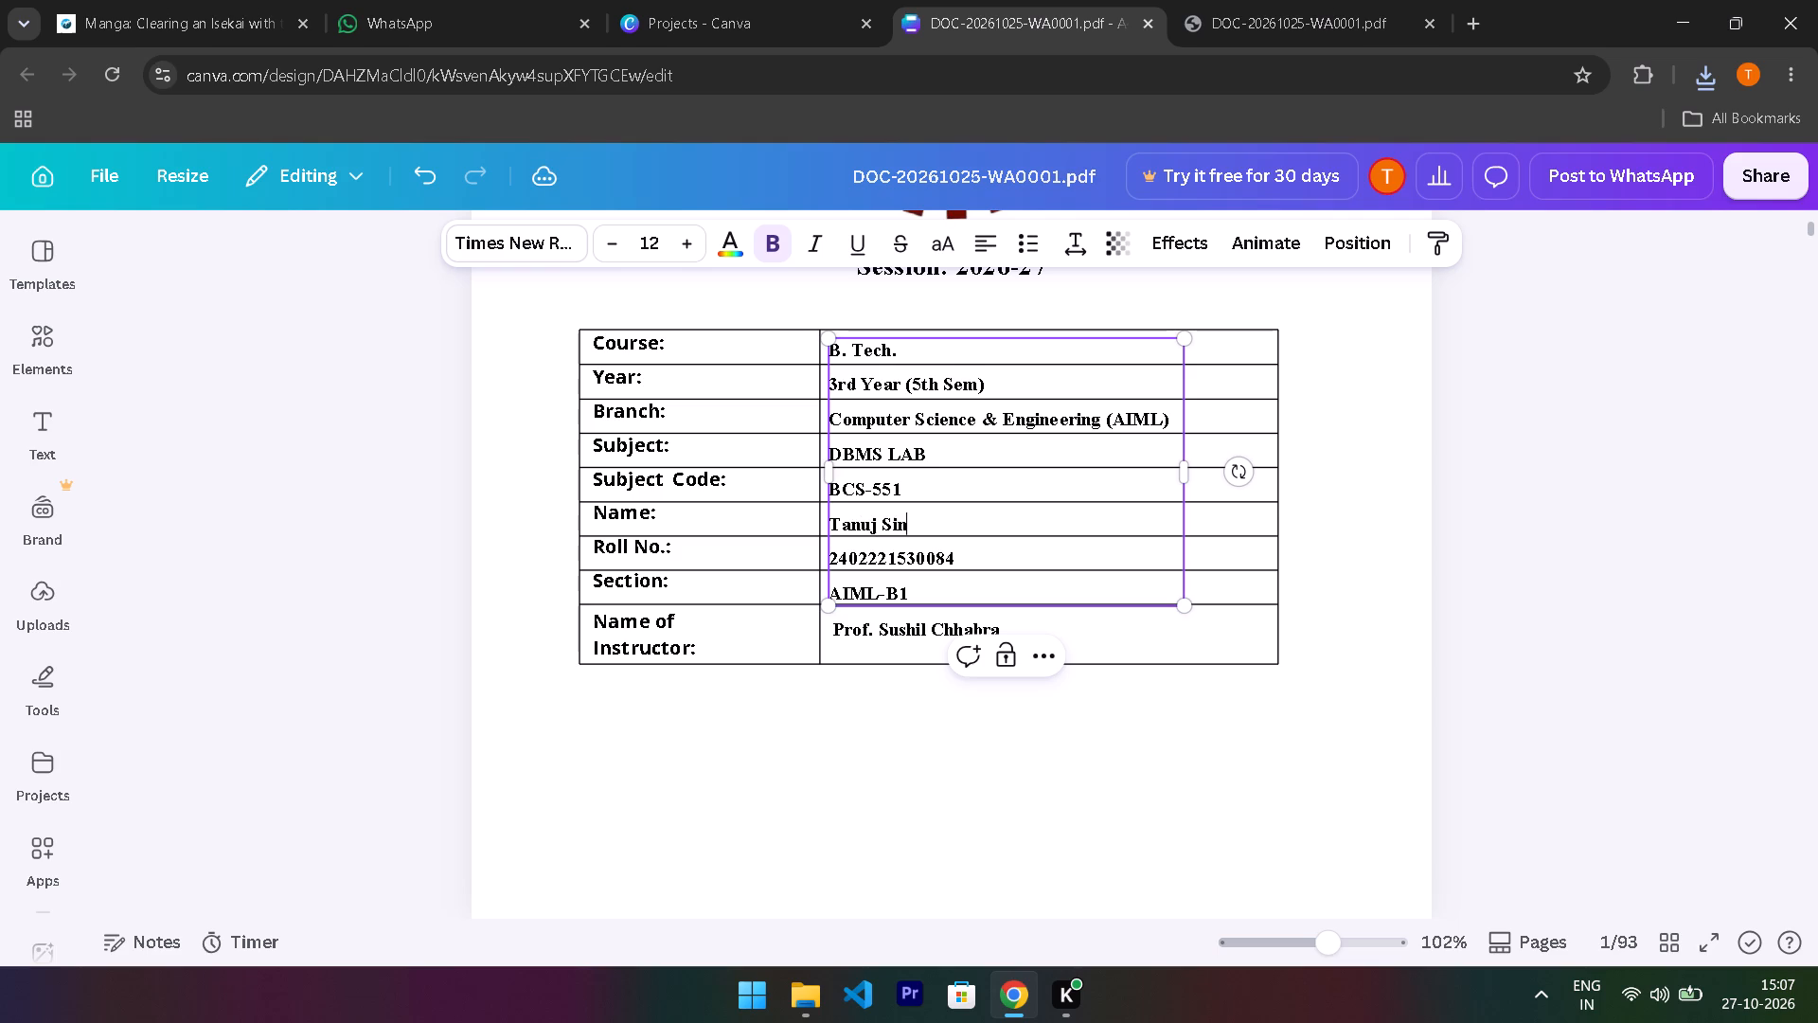
Change the last three digits of the roll number in the cover table to match Tanuj's roll number.
{"action": "left_click", "coordinate": [989, 555]}
{"action": "key", "text": "BackSpace"}
{"action": "key", "text": "BackSpace"}
{"action": "key", "text": "BackSpace"}
{"action": "type", "text": "129"}
Set the section in the cover table to AIML-B2.
{"action": "left_click", "coordinate": [947, 597]}
{"action": "key", "text": "BackSpace"}
{"action": "key", "text": "2"}
{"action": "left_click", "coordinate": [331, 519]}
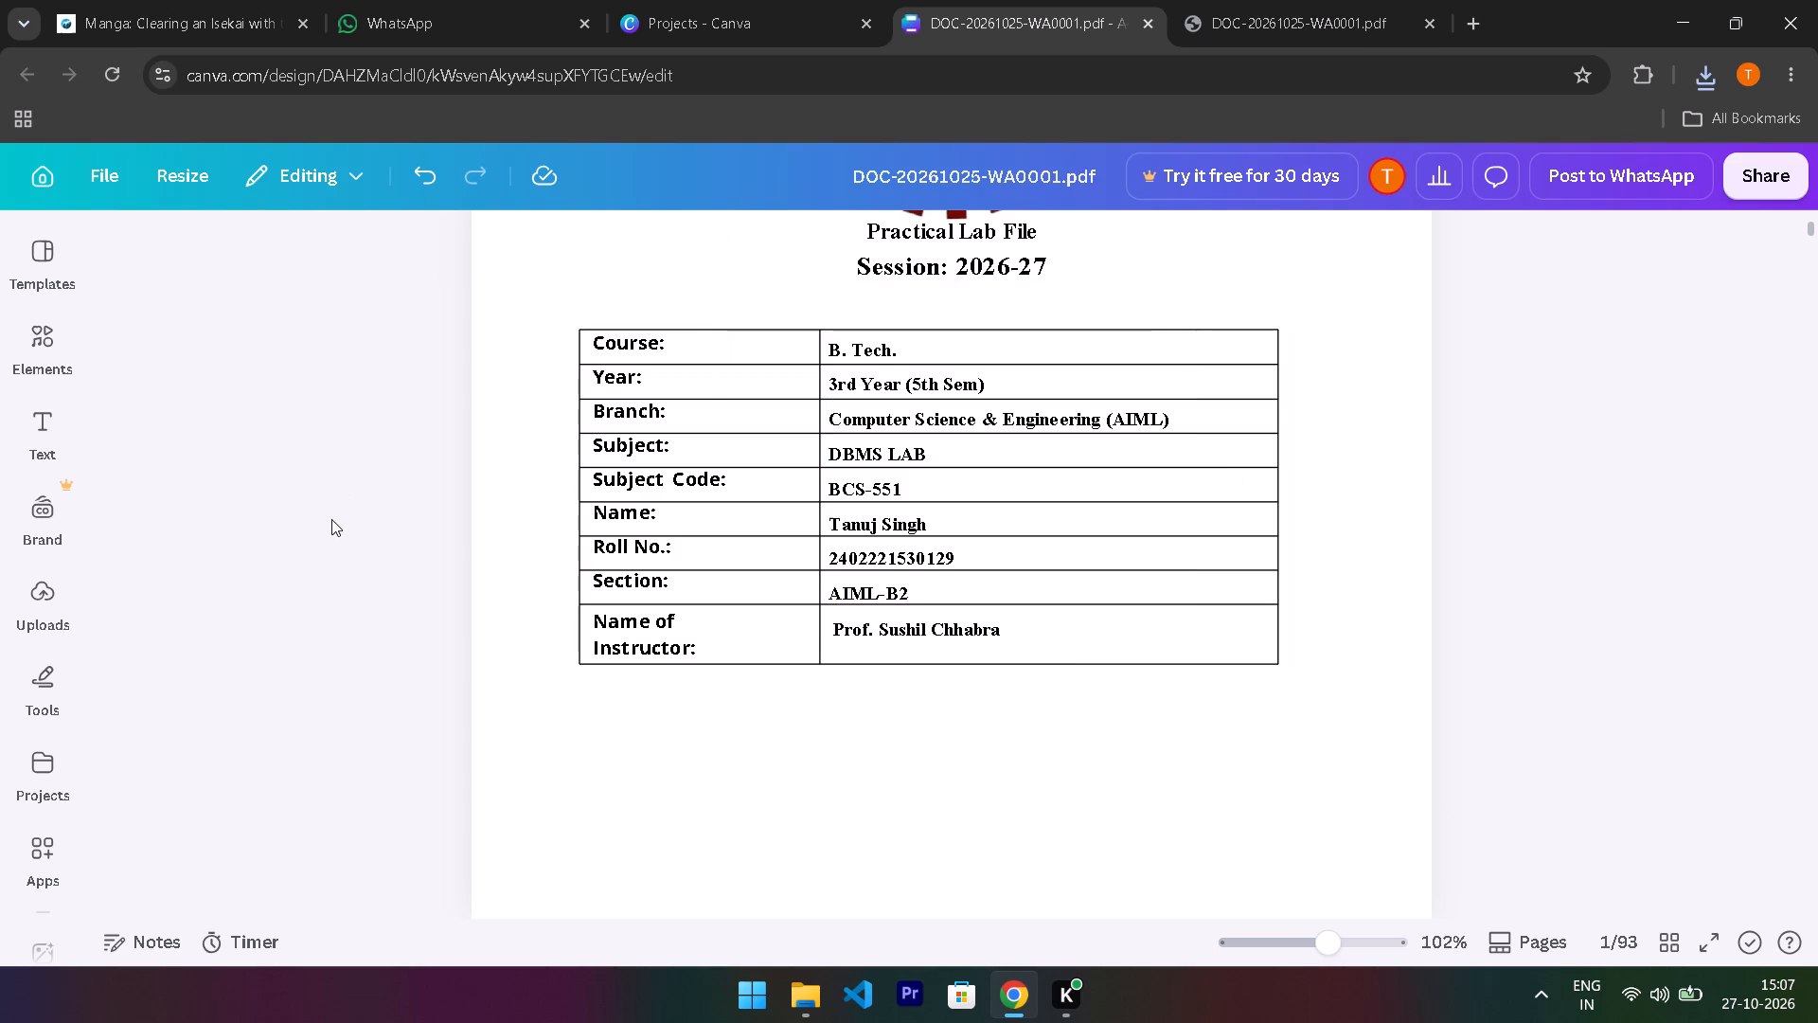
Download all pages of Tanuj's version of the design as a PDF with the Digital preset.
{"action": "scroll", "coordinate": [331, 519], "scroll_direction": "up", "scroll_amount": 2}
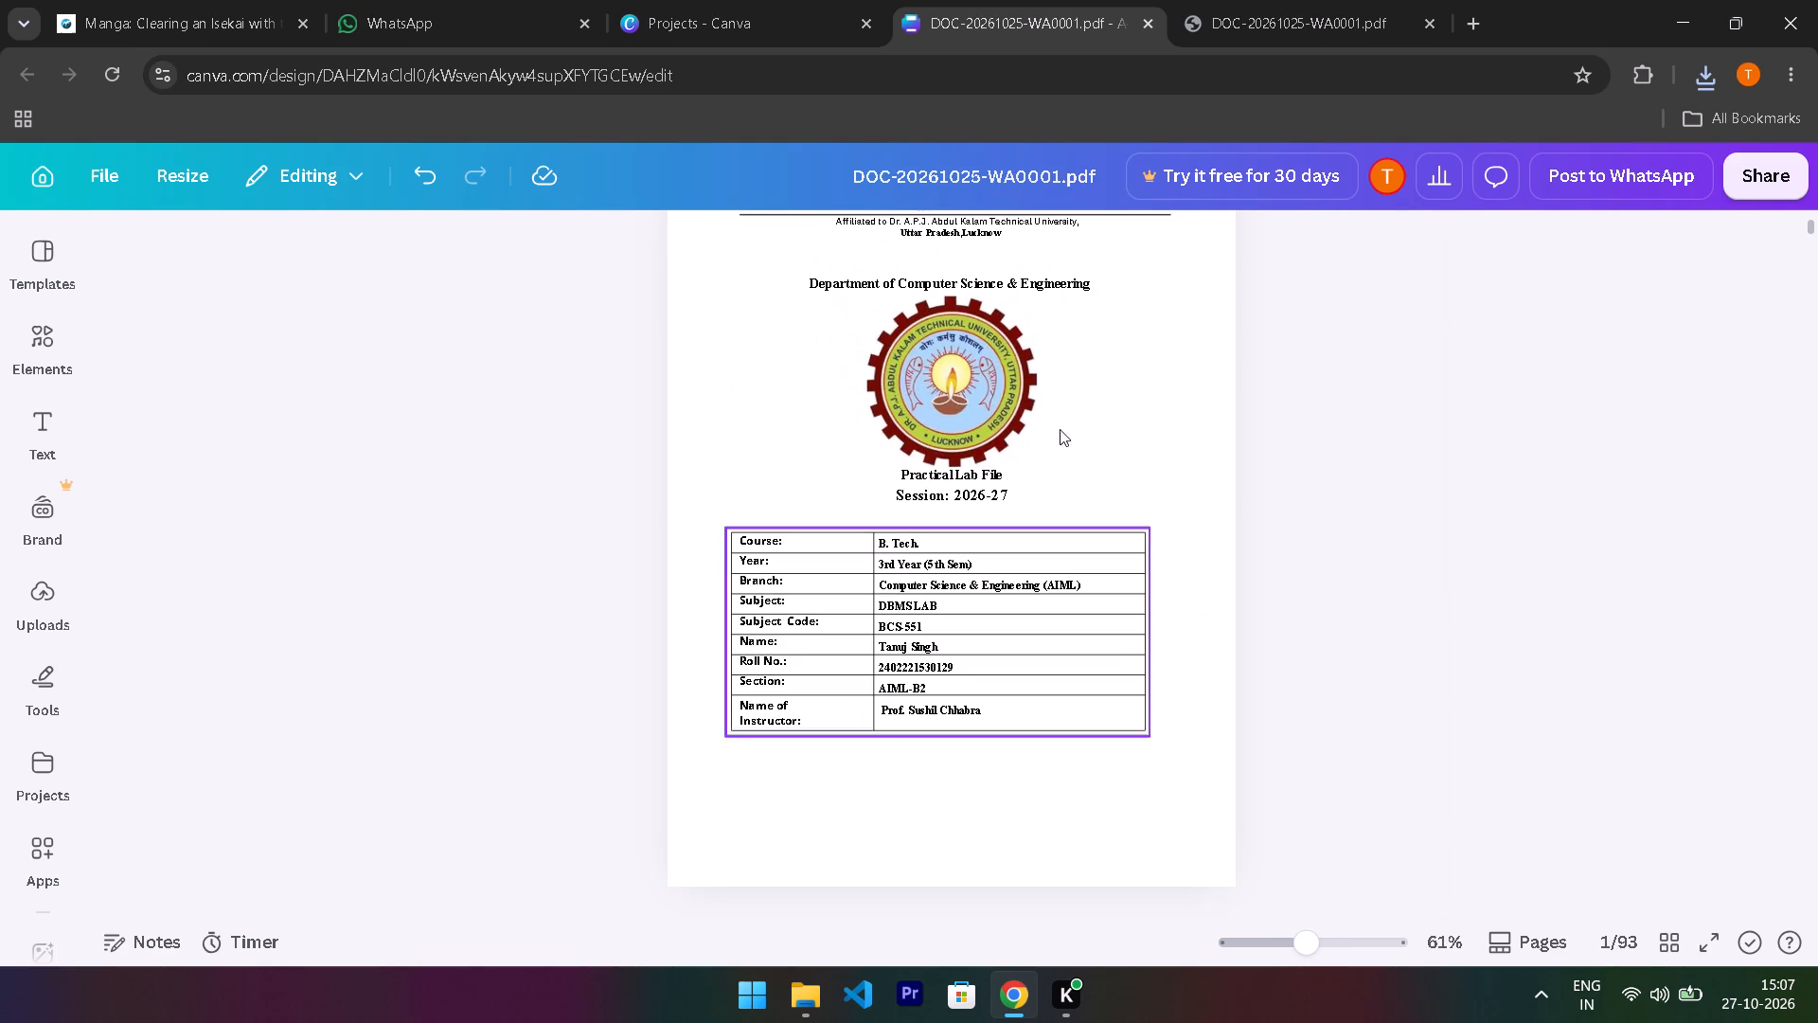
{"action": "left_click", "coordinate": [1751, 167]}
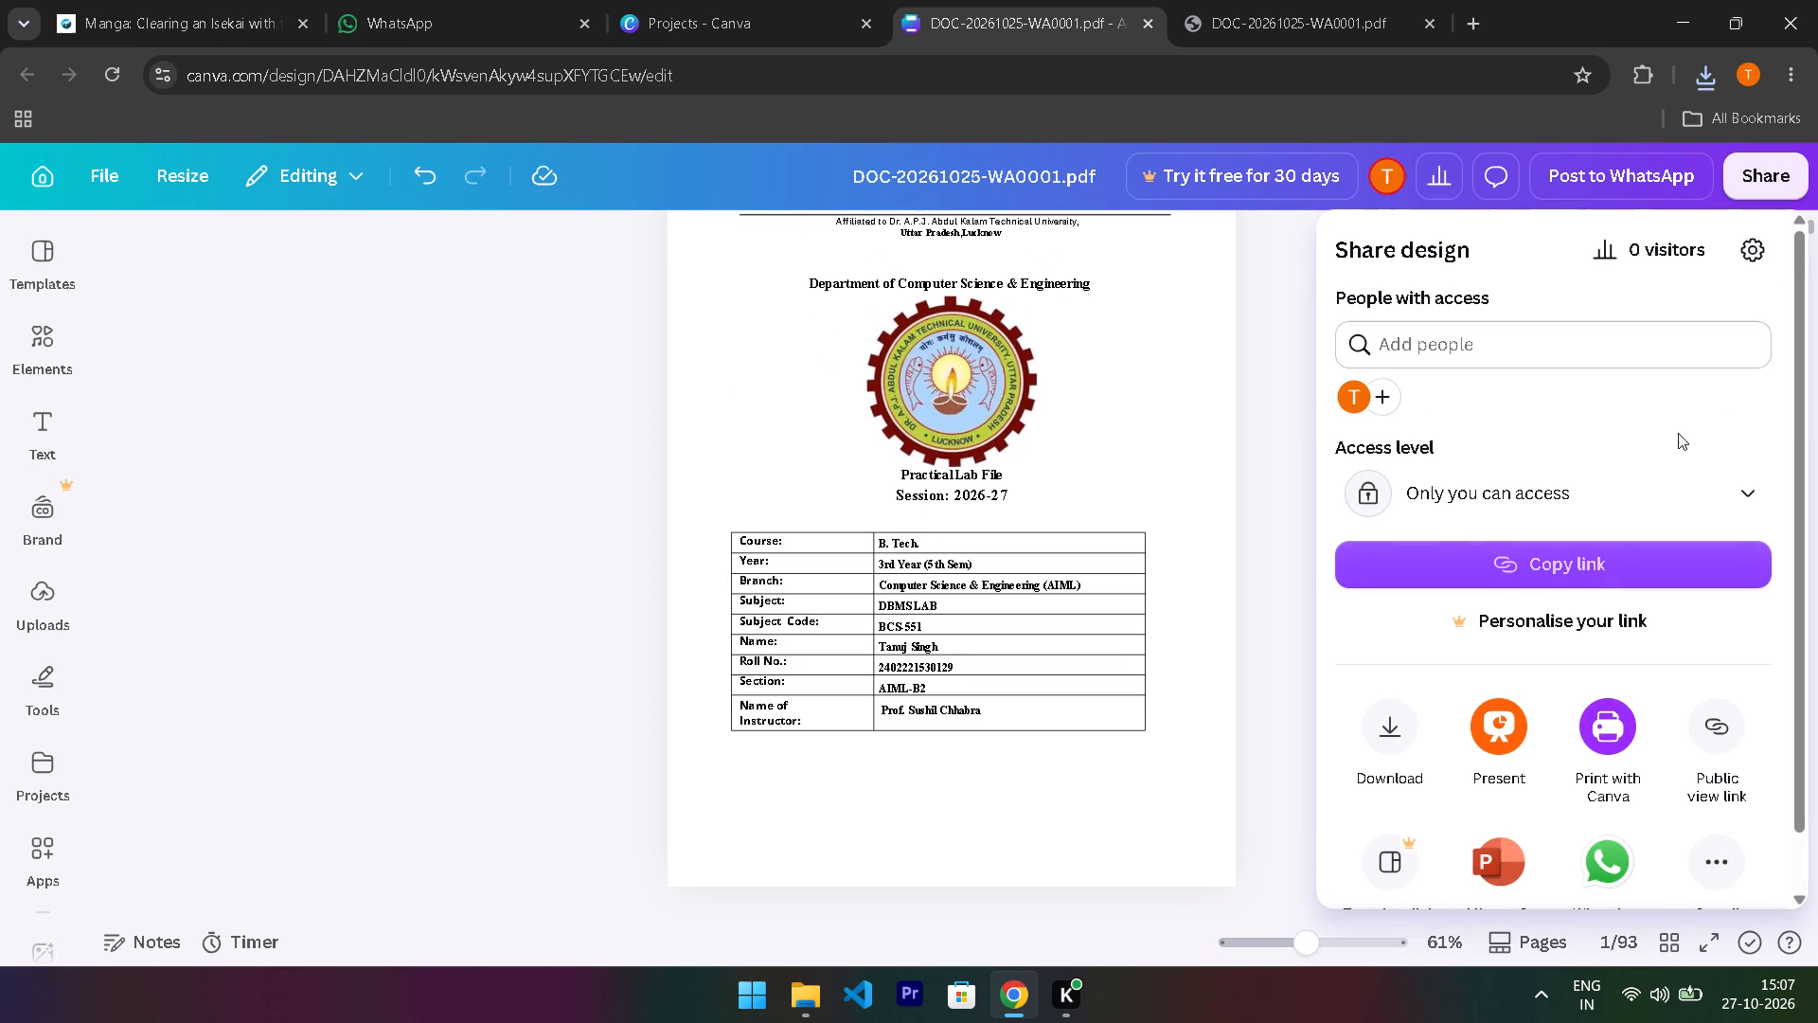
{"action": "left_click", "coordinate": [1403, 763]}
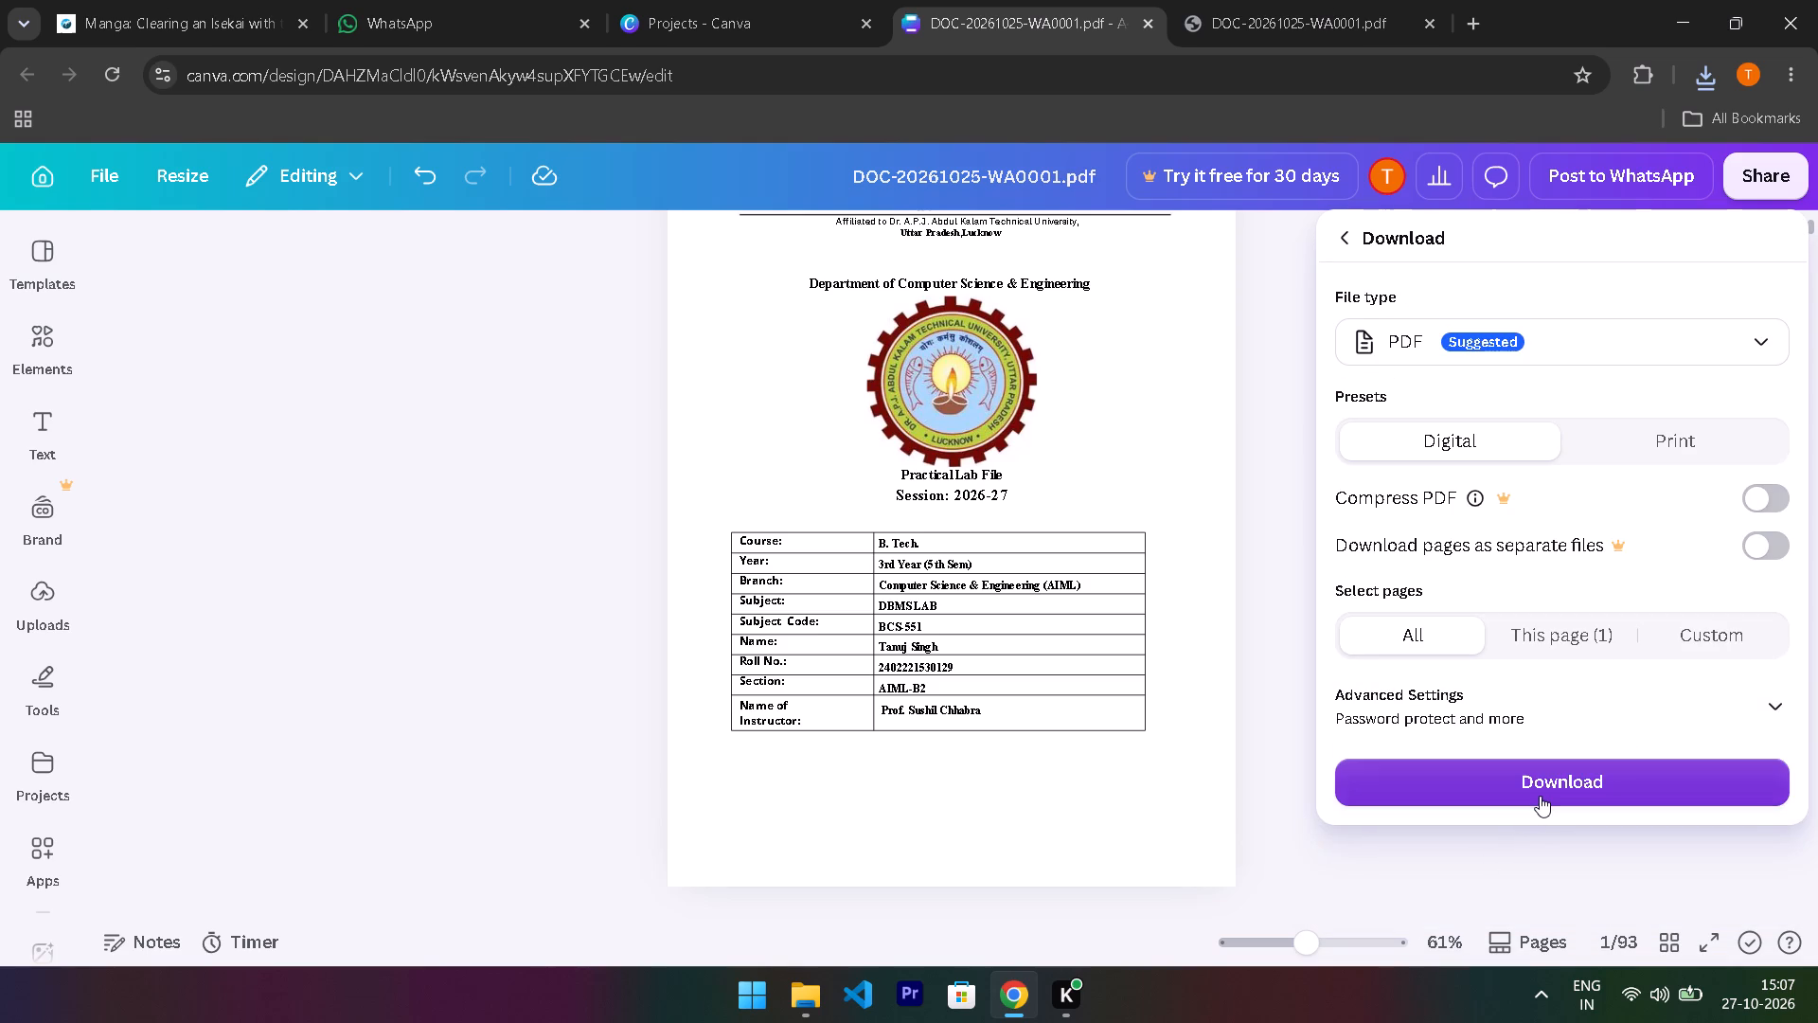
{"action": "left_click", "coordinate": [1540, 796]}
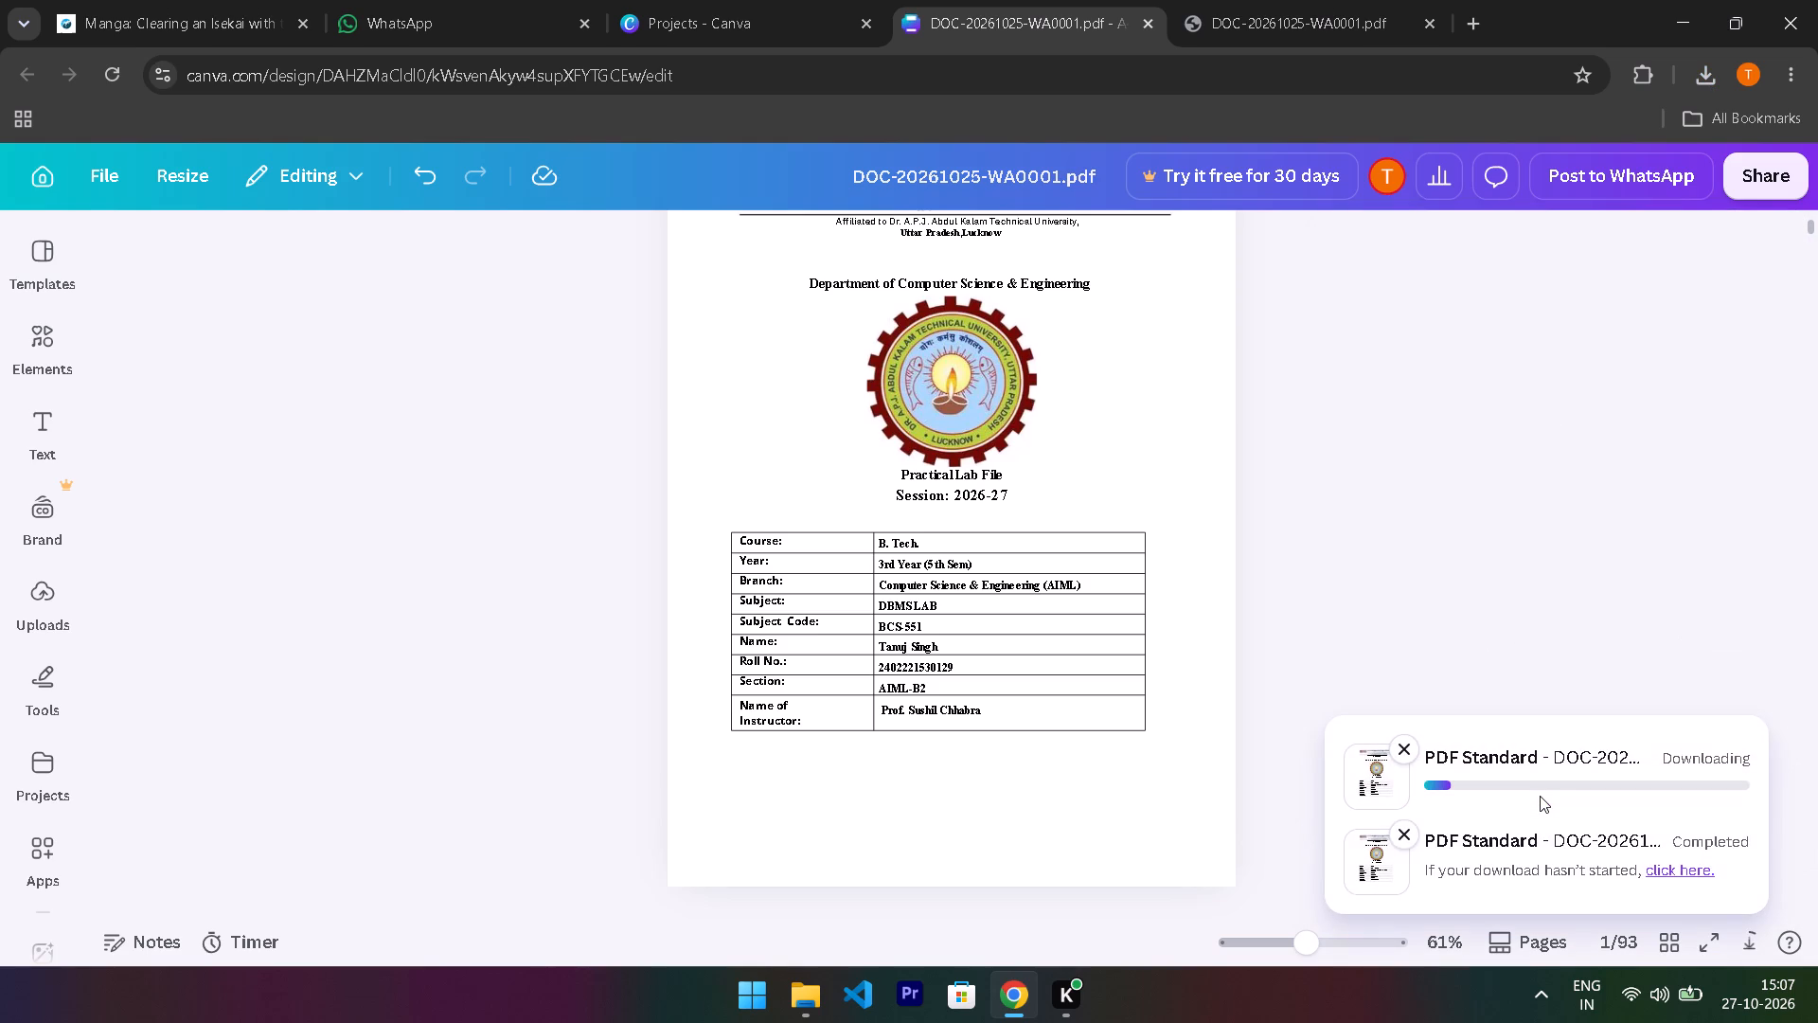
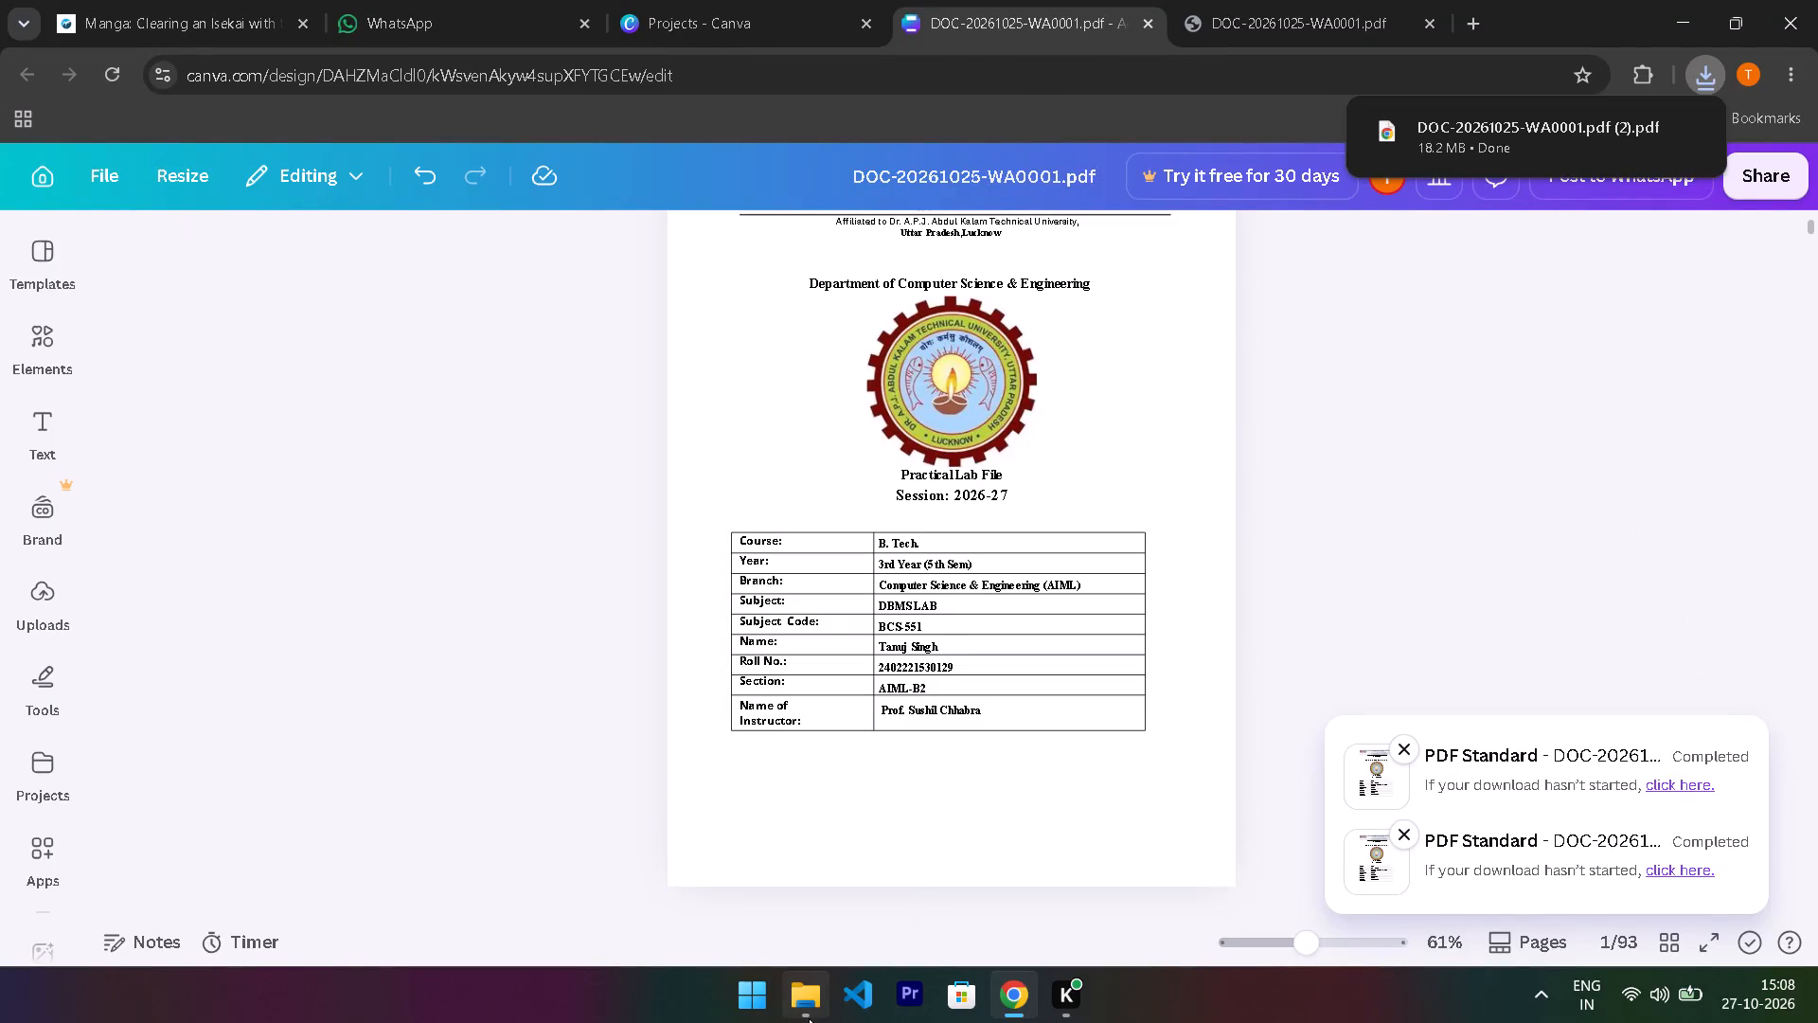
Switch to File Explorer, refresh Downloads and open the newest PDF, DOC-20261025-WA0001.pdf (2), to check its cover table.
{"action": "left_click", "coordinate": [809, 1018]}
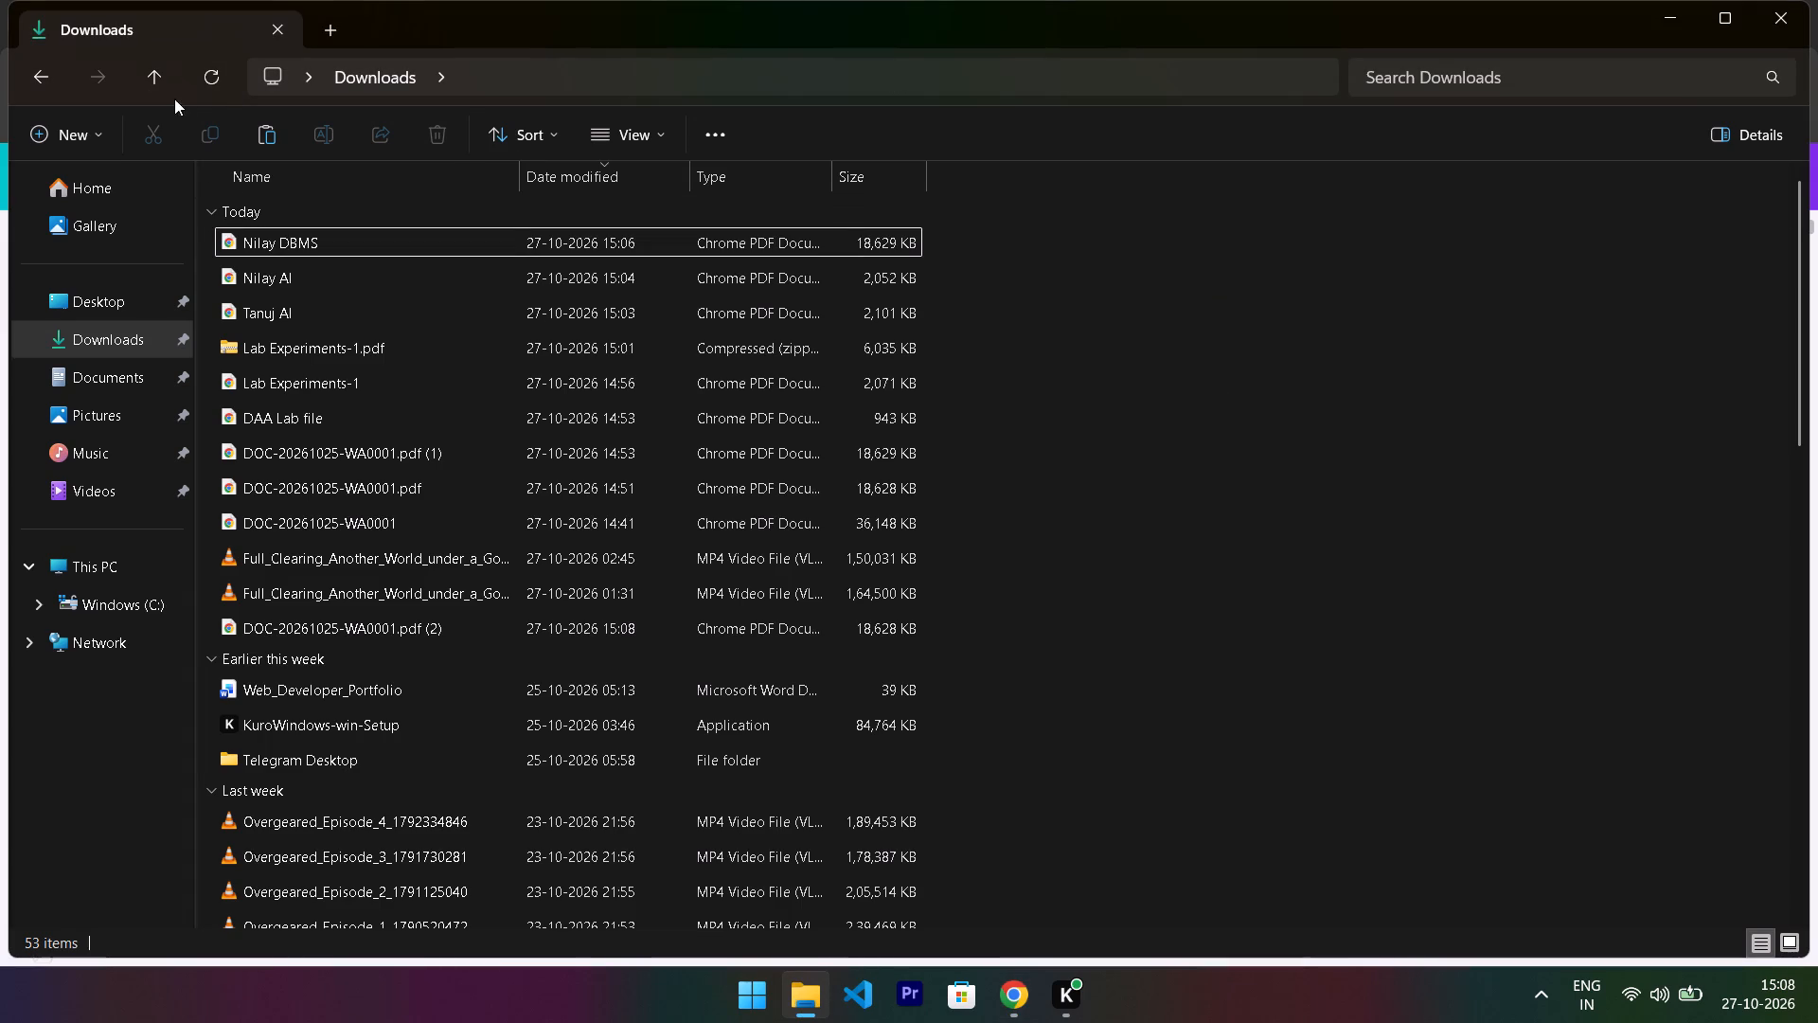
{"action": "left_click", "coordinate": [207, 85]}
{"action": "double_click", "coordinate": [431, 241]}
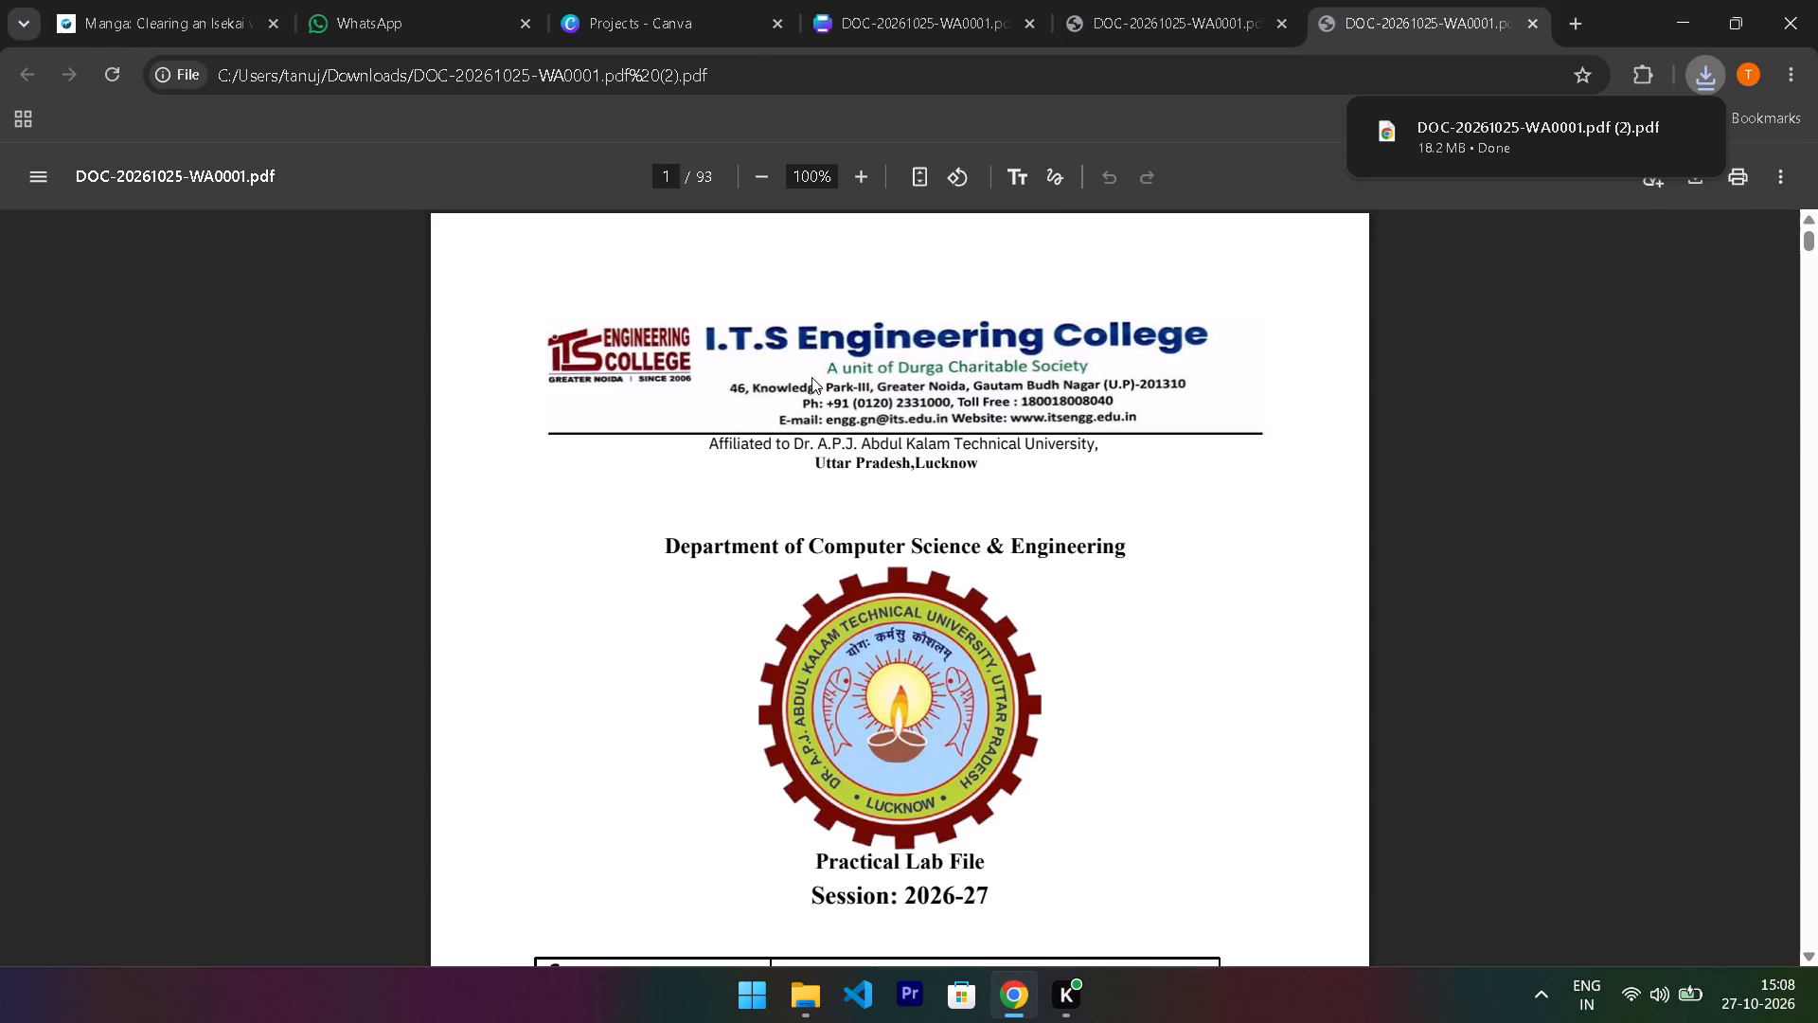
{"action": "scroll", "coordinate": [811, 377], "scroll_direction": "down", "scroll_amount": 3}
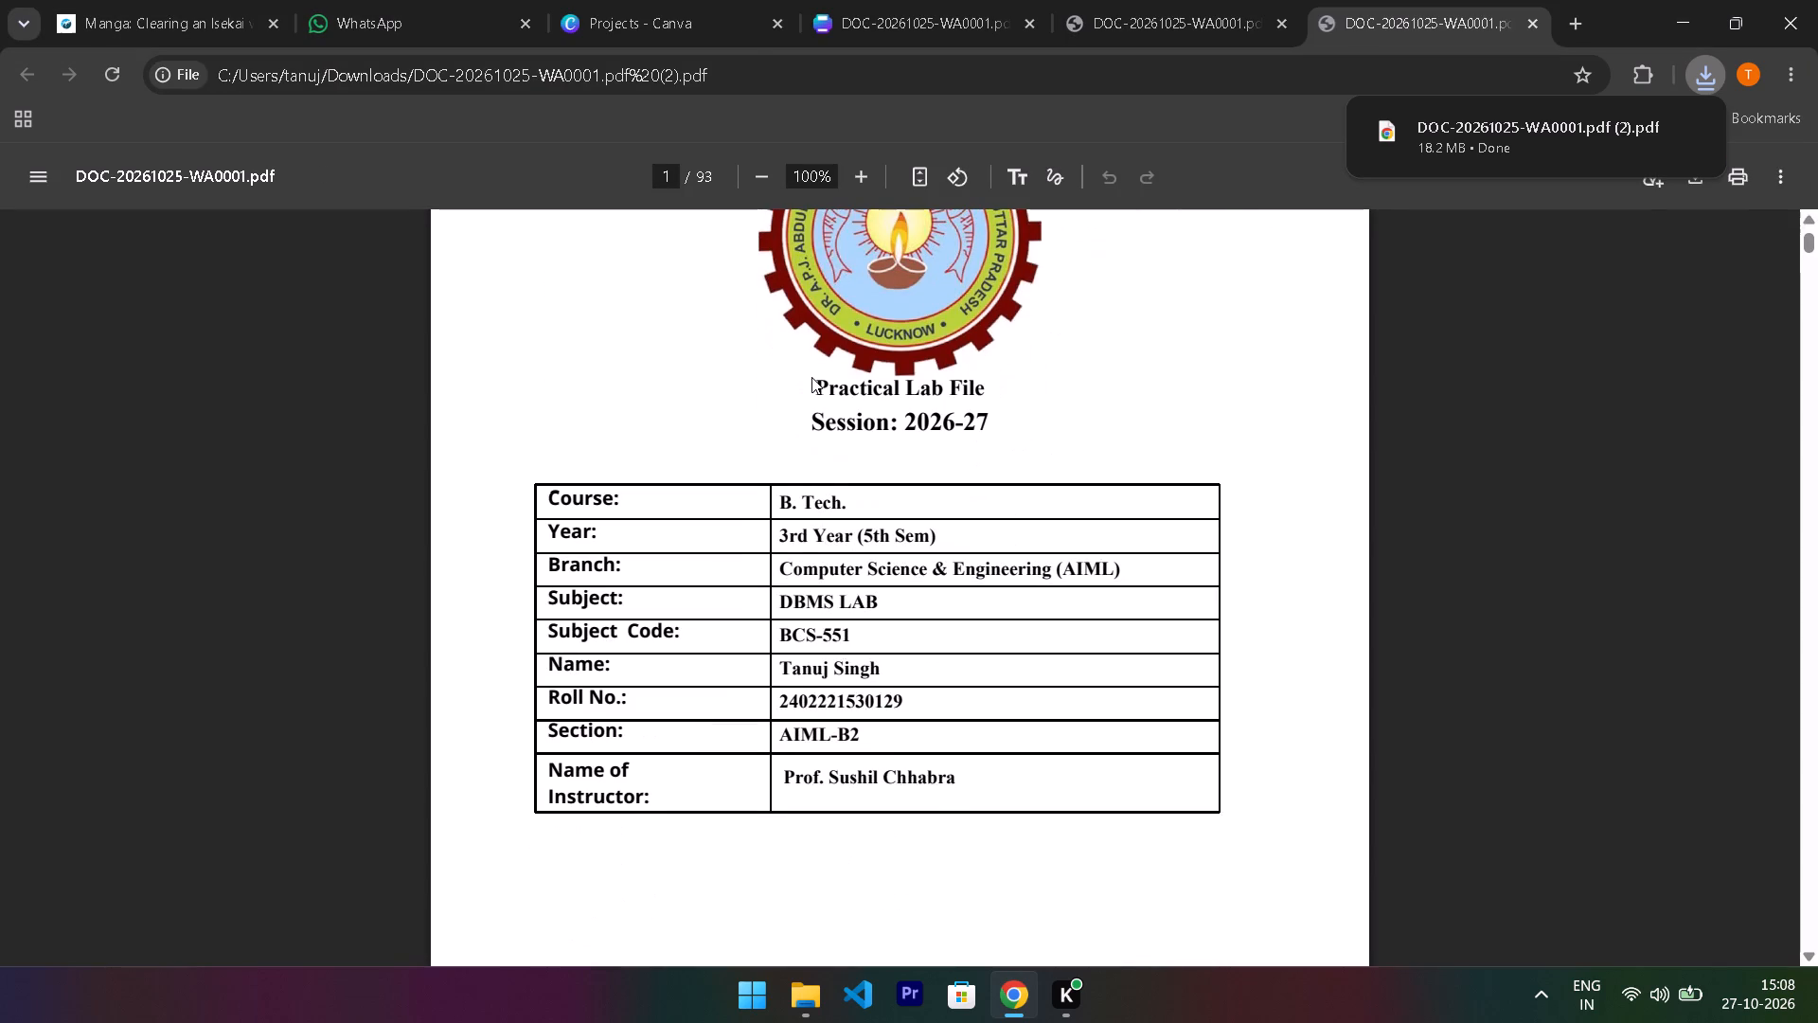
Return to the Downloads folder and rename the DOC-20261025-WA0001.pdf (2) file as Tanuj DBMS.
{"action": "key", "text": "alt+Tab"}
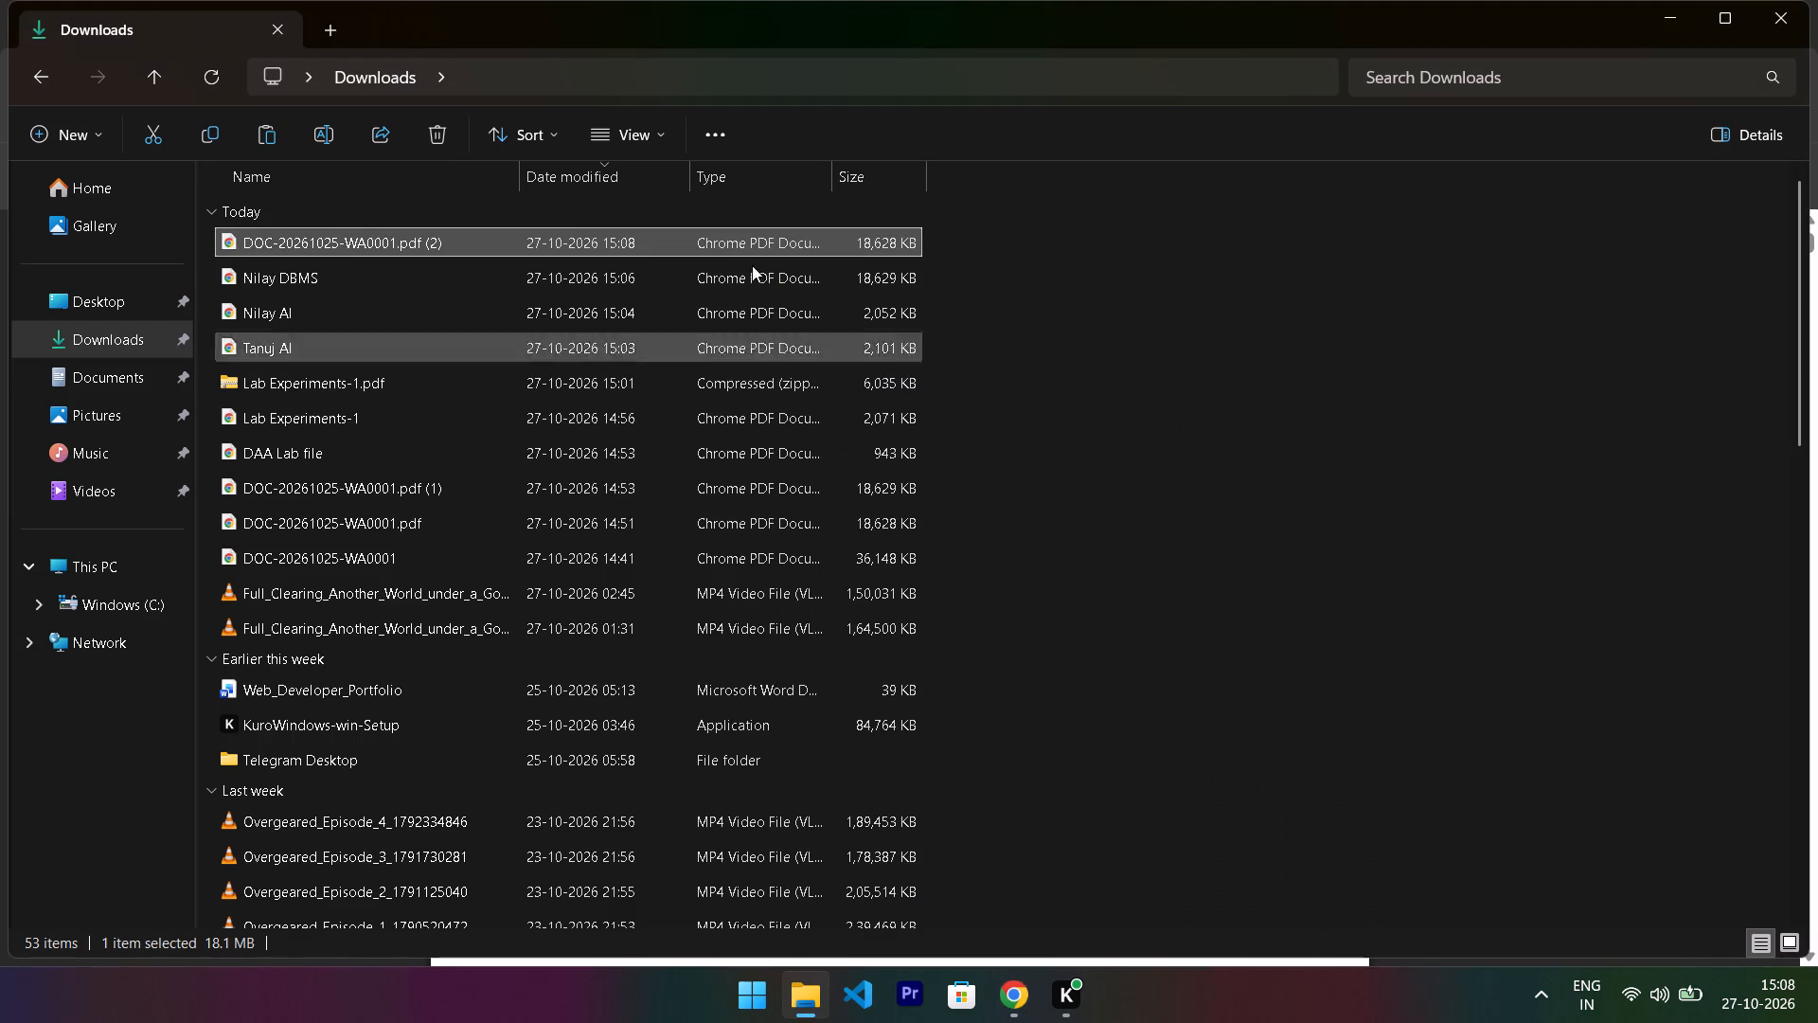
{"action": "left_click", "coordinate": [333, 137]}
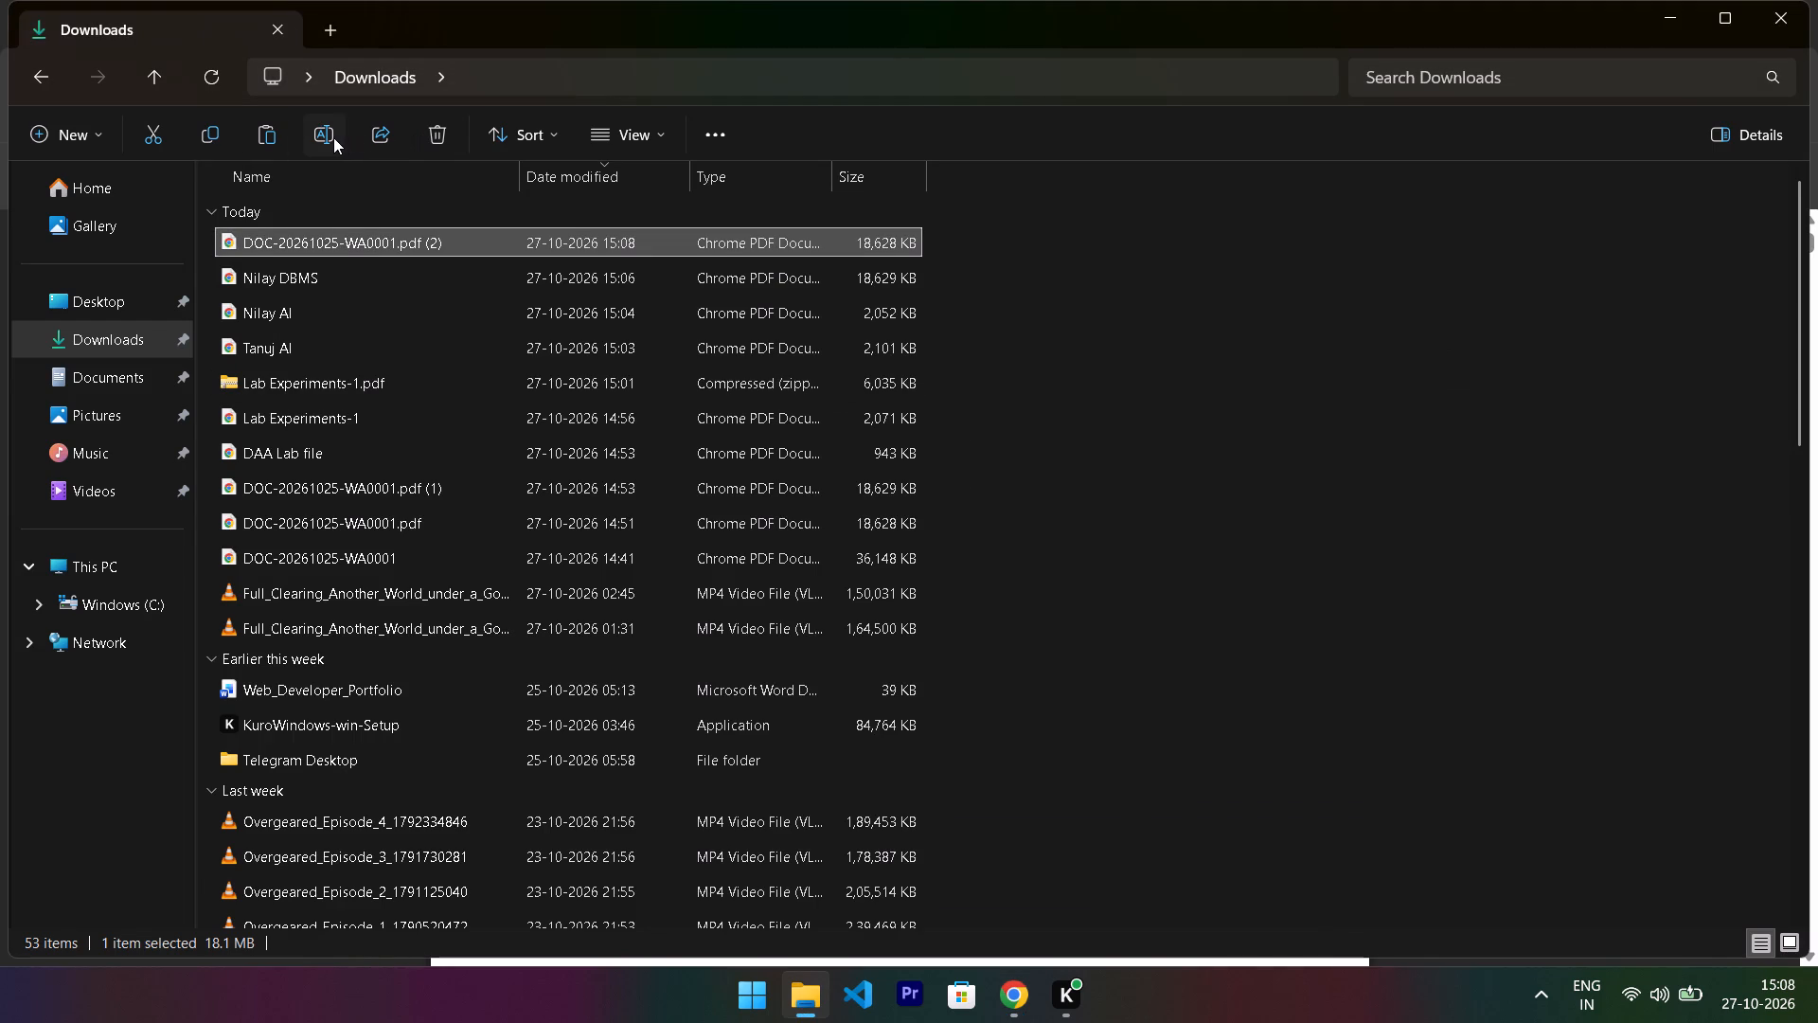
{"action": "type", "text": "anuj"}
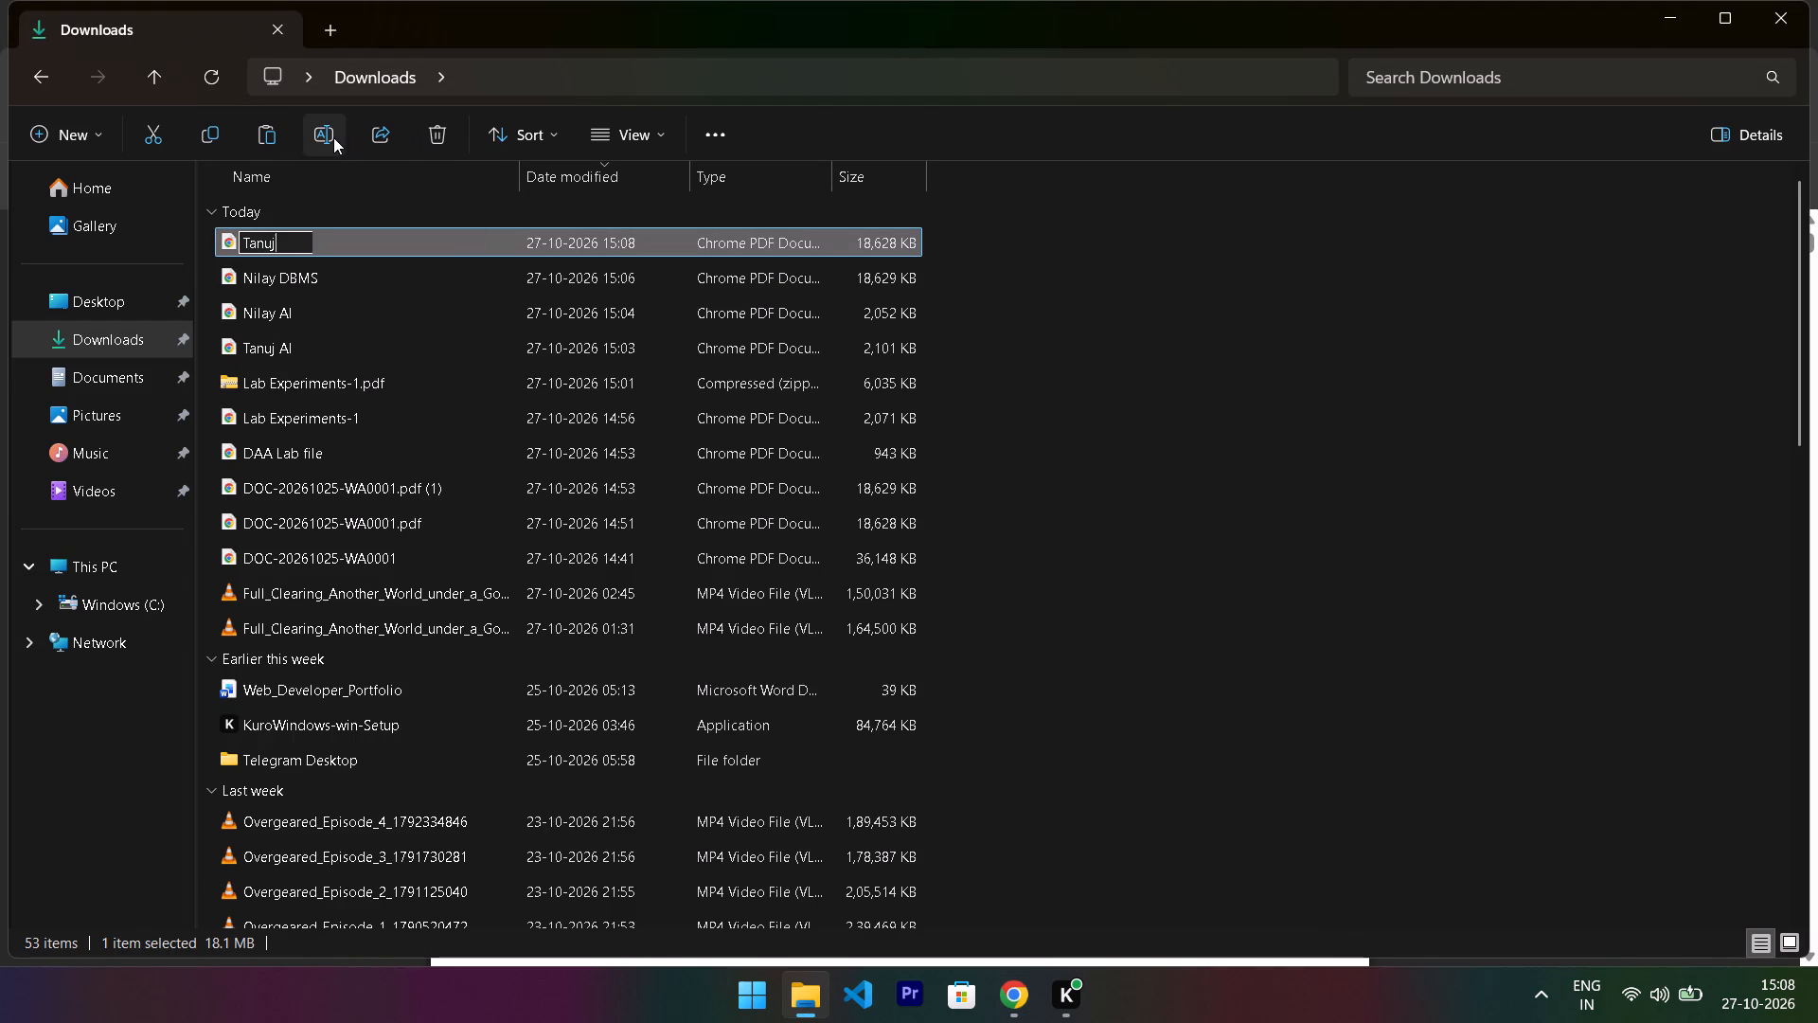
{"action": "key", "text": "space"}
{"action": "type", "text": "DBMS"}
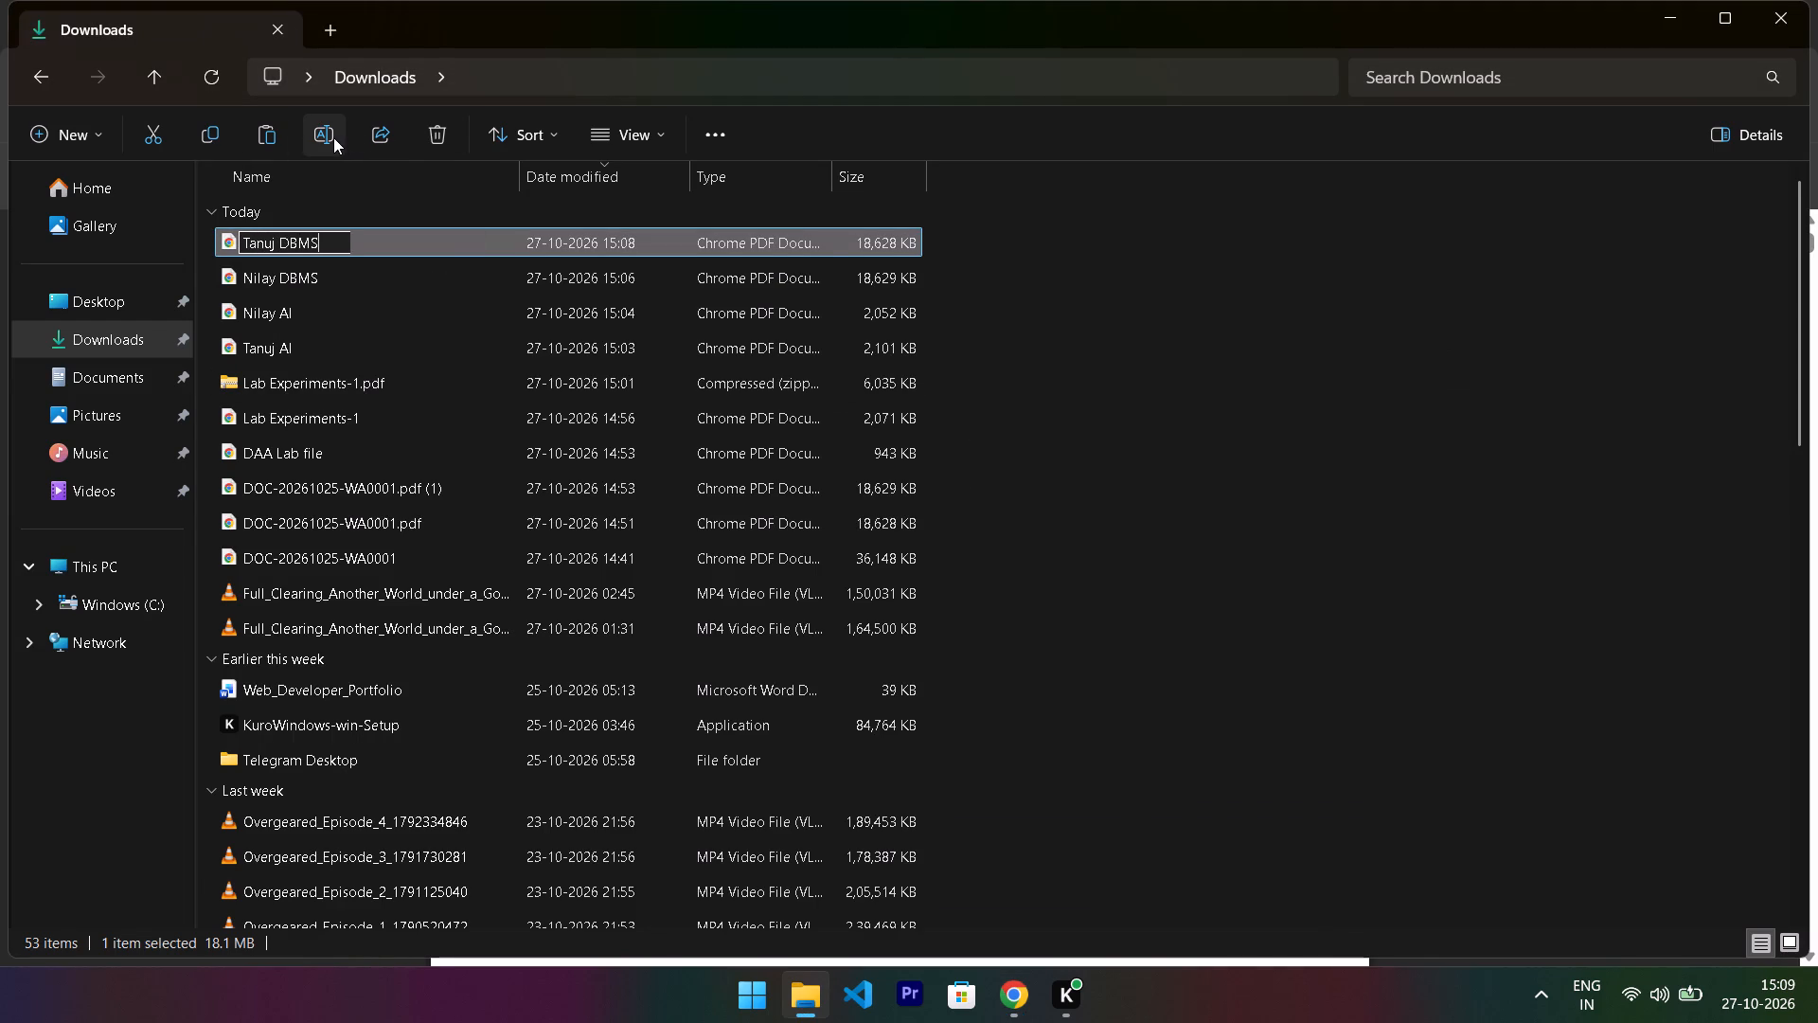
Finish renaming the newest PDF in the Downloads folder as Tanuj DBMS.
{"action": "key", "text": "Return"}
Switch to Chrome and open the recent download history.
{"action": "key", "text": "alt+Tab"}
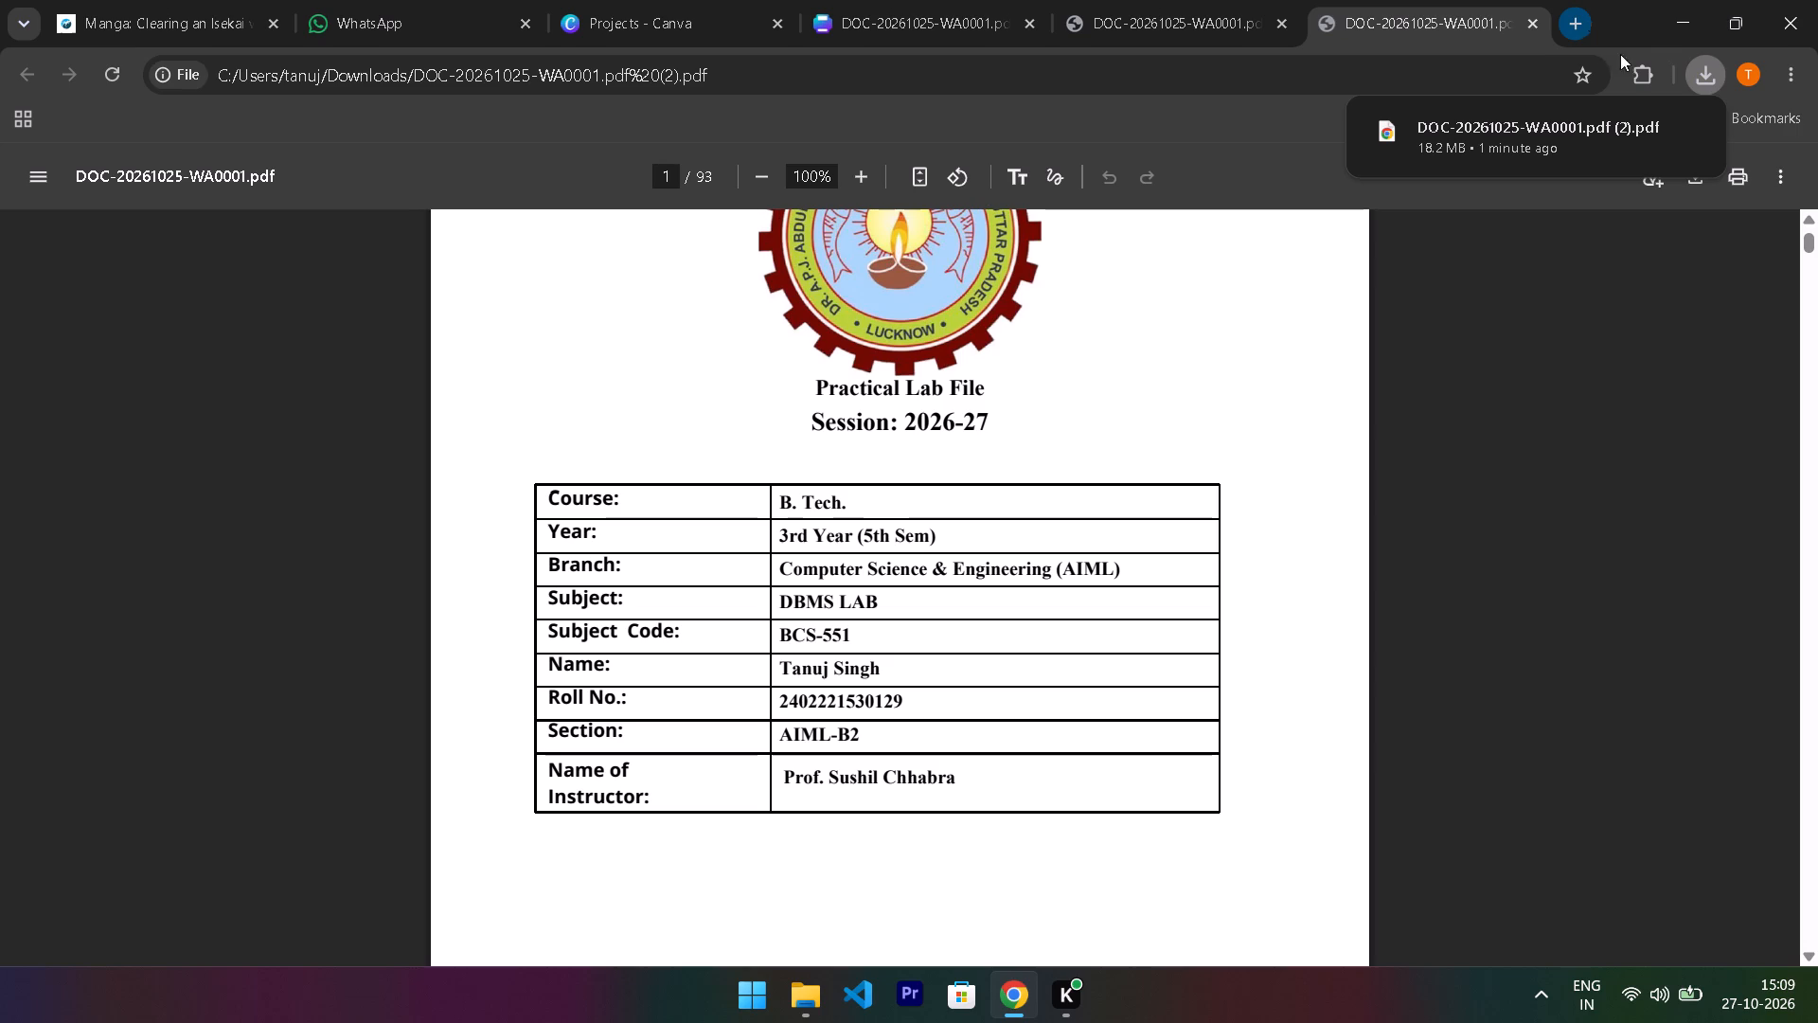
{"action": "left_click", "coordinate": [1711, 54]}
{"action": "left_click", "coordinate": [1705, 68]}
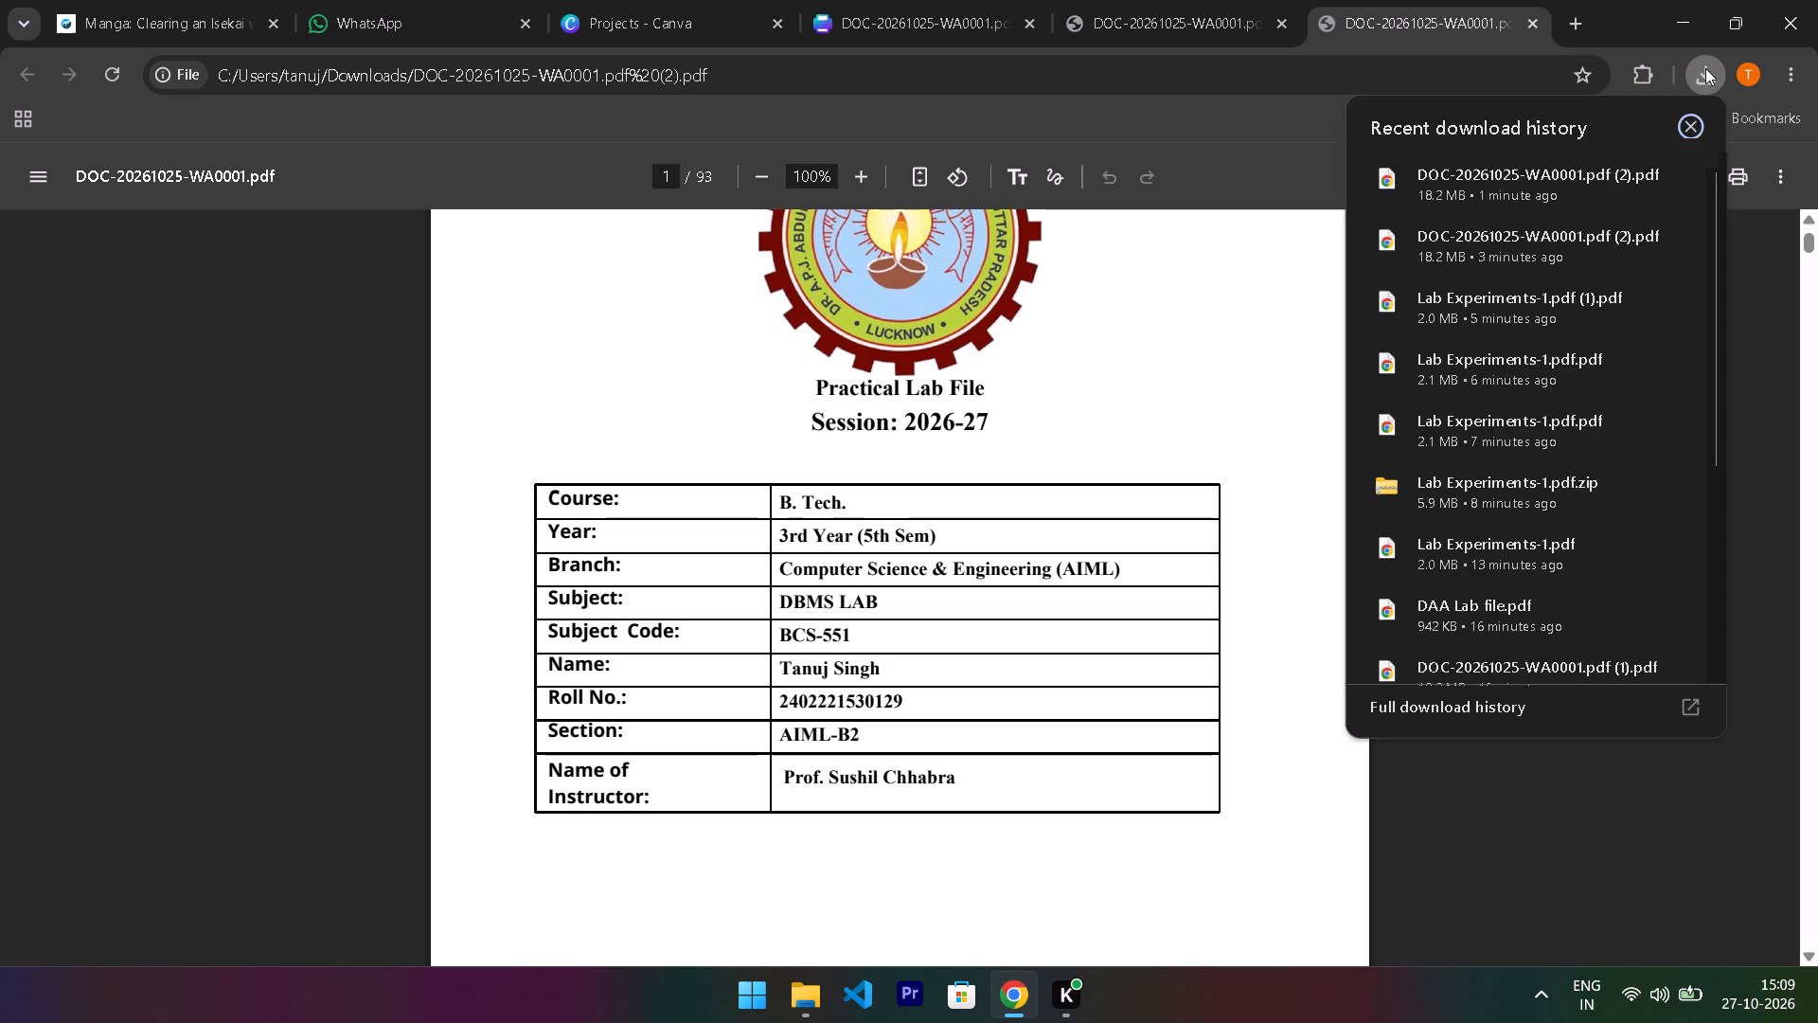
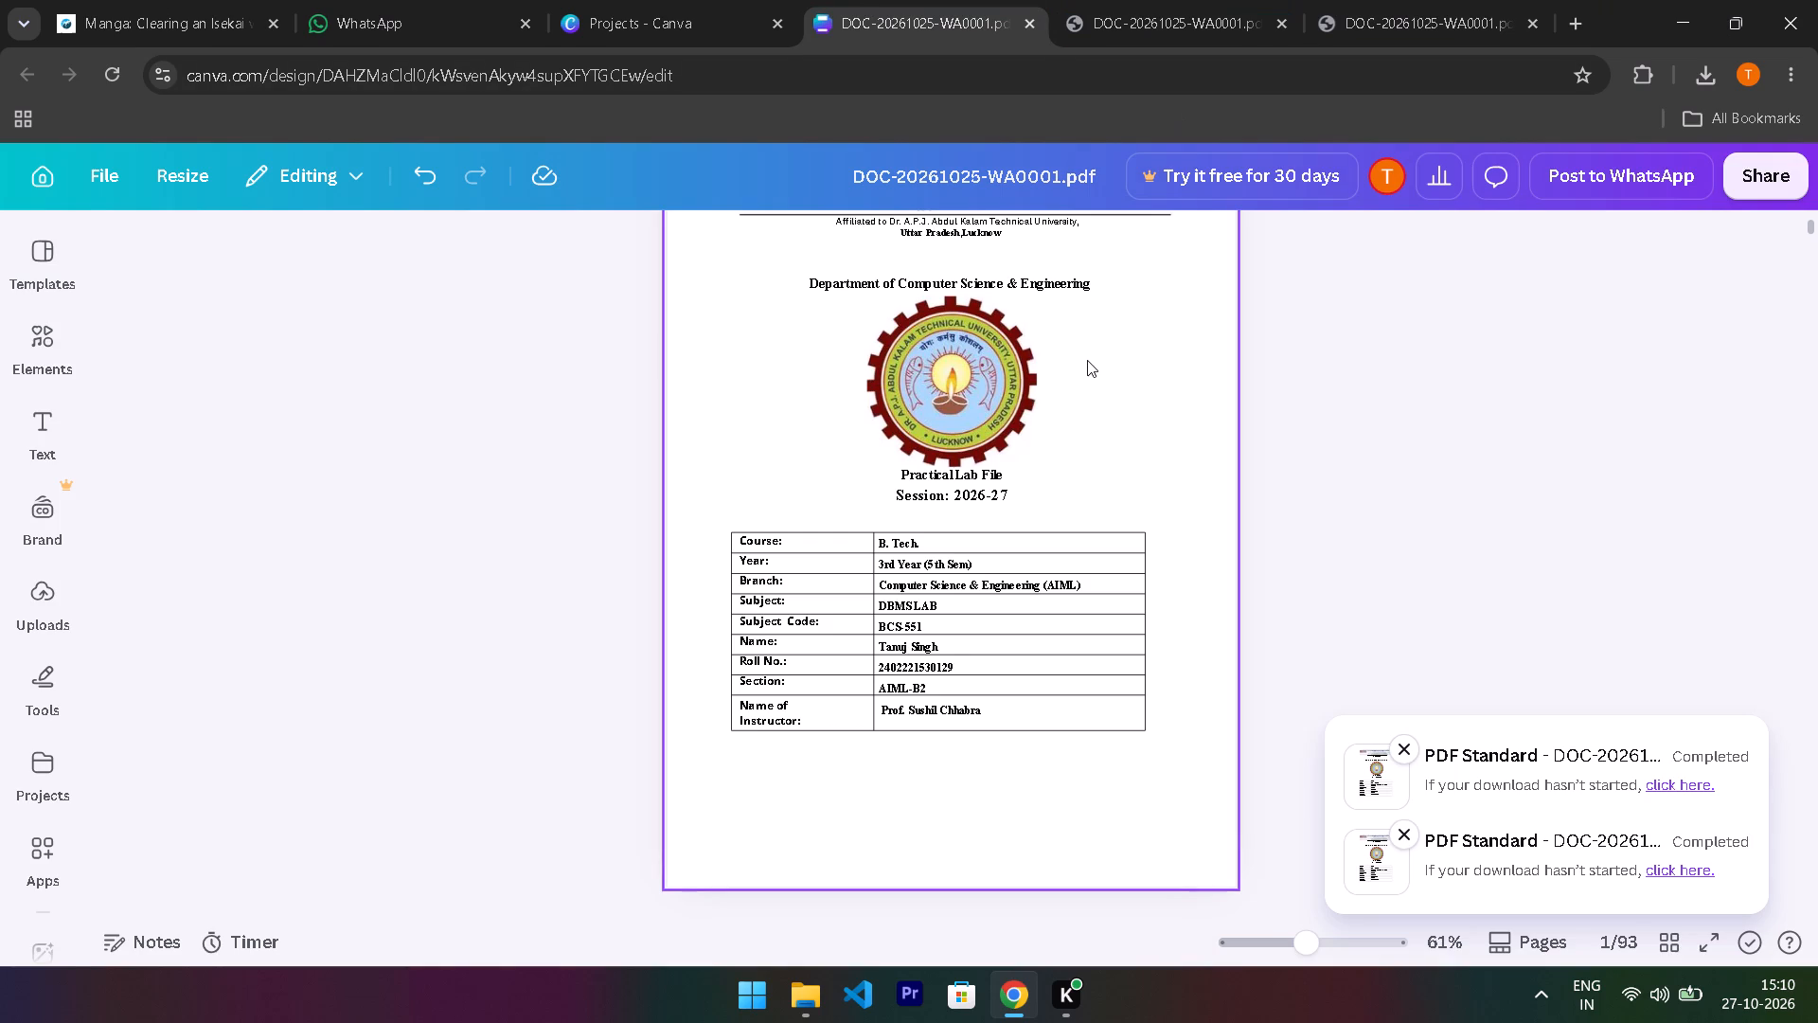
Delete the pages after the cover one after another from the DBMS lab file design, starting with the Lab File Index page.
{"action": "left_click", "coordinate": [1087, 360]}
{"action": "scroll", "coordinate": [1087, 360], "scroll_direction": "up", "scroll_amount": 6}
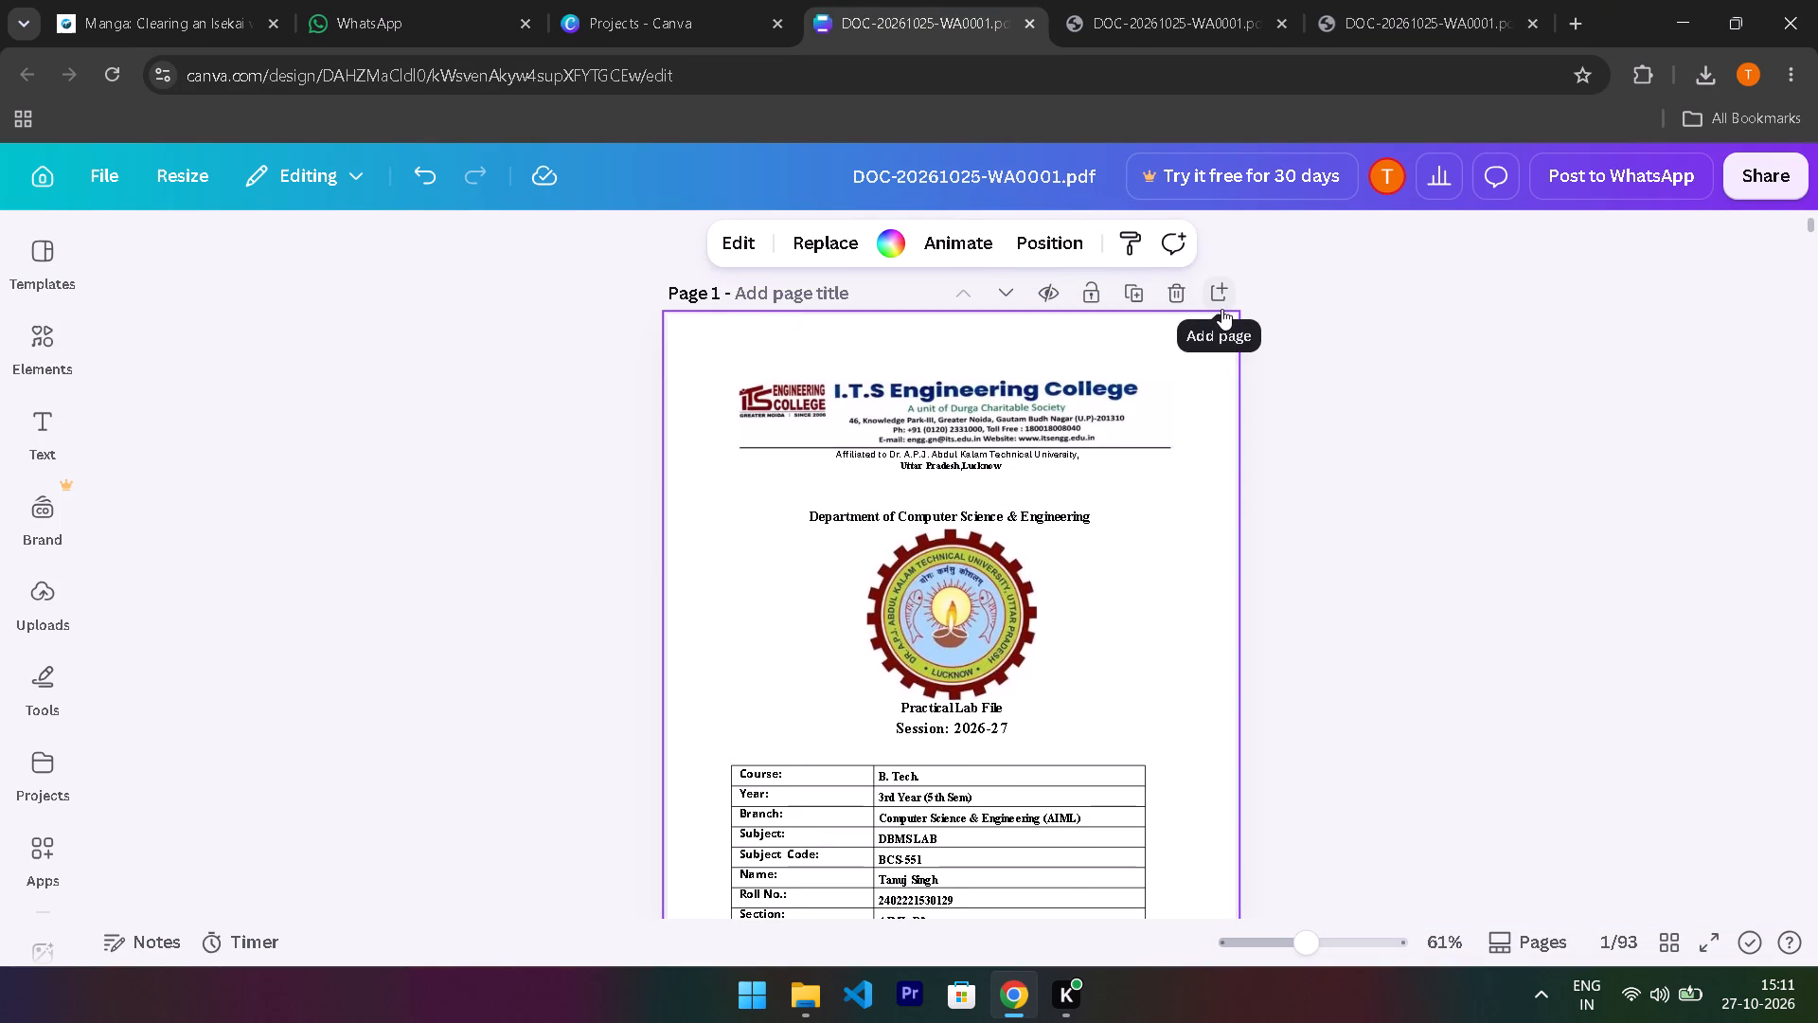
{"action": "scroll", "coordinate": [1221, 309], "scroll_direction": "down", "scroll_amount": 3}
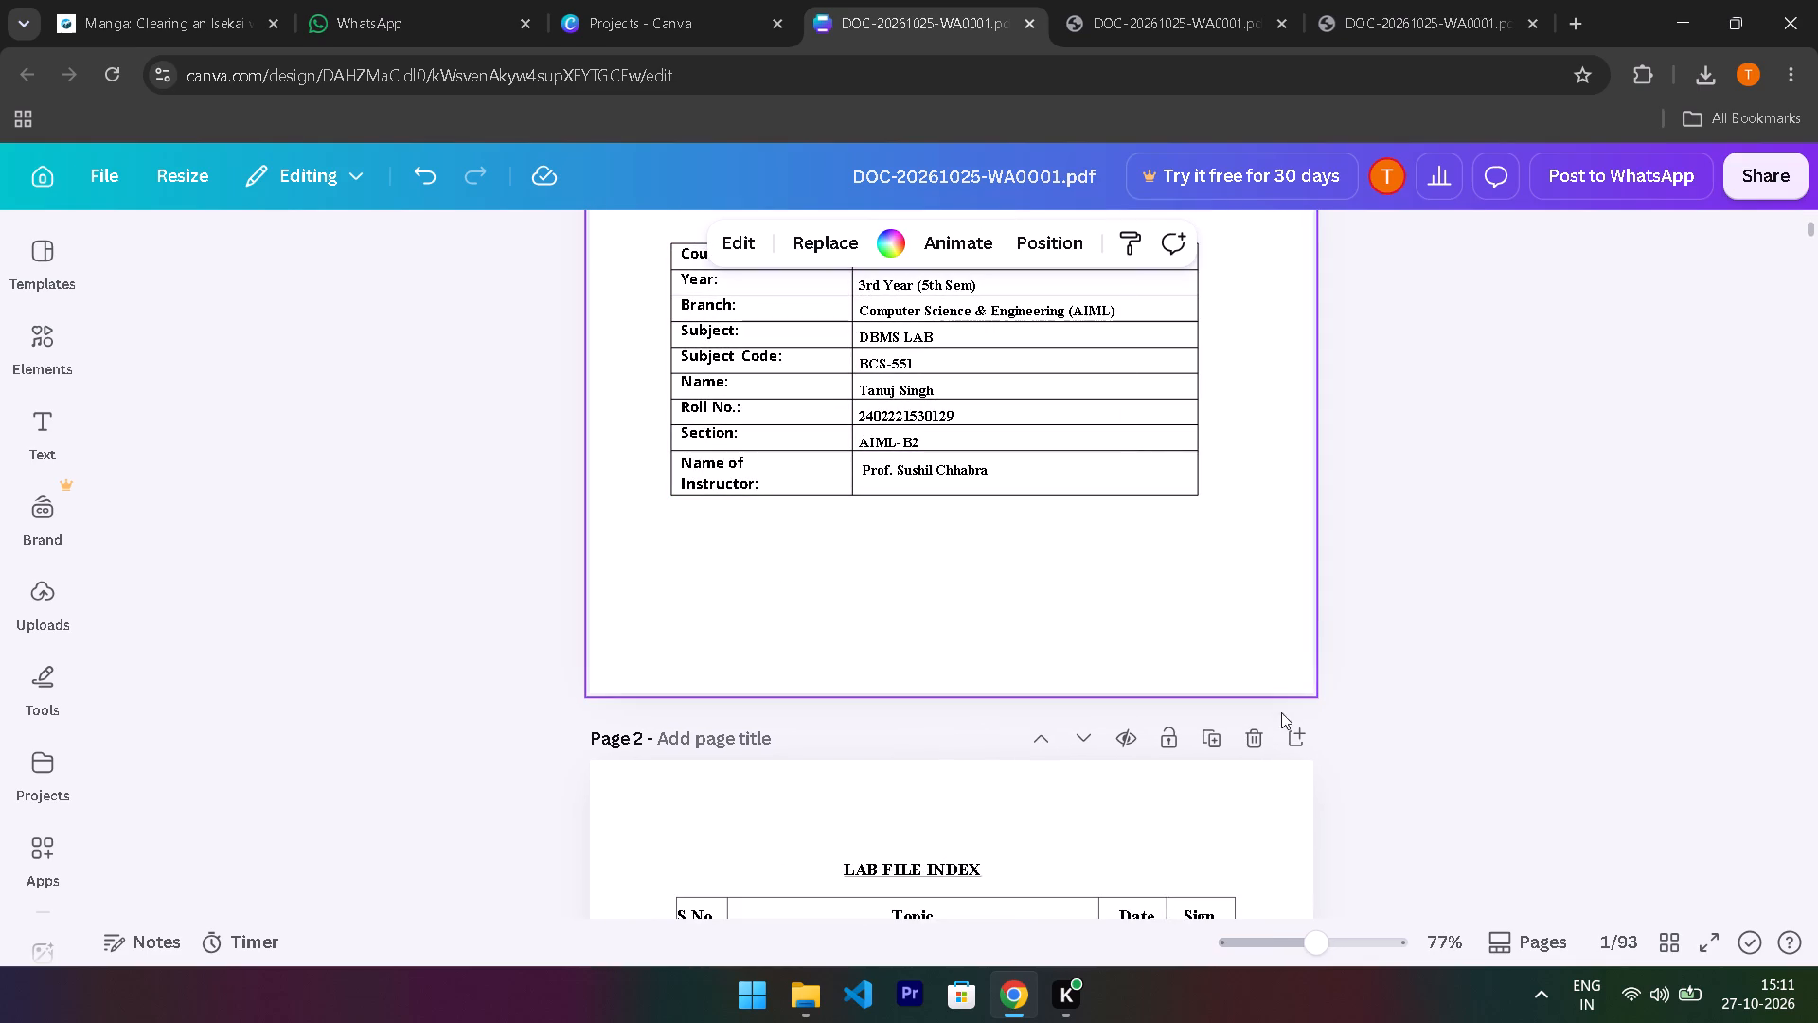
{"action": "left_click", "coordinate": [1265, 735]}
{"action": "triple_click", "coordinate": [1265, 735]}
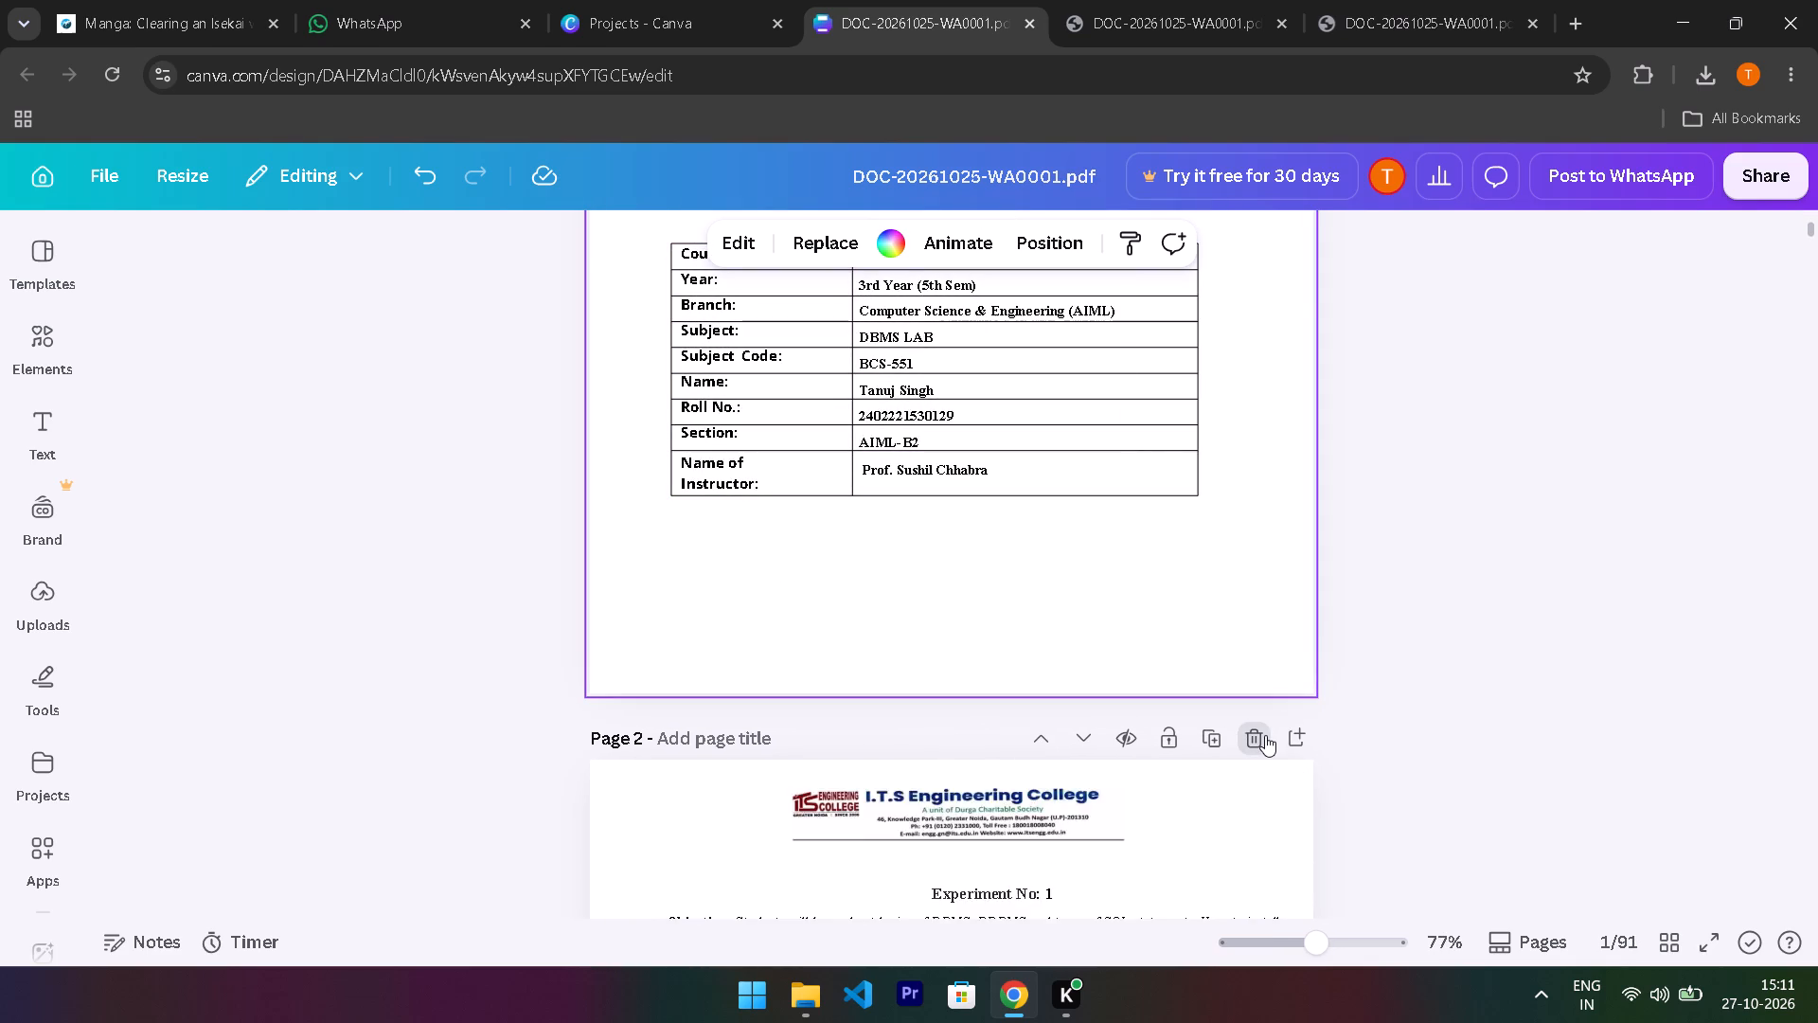
{"action": "triple_click", "coordinate": [1265, 735]}
{"action": "triple_click", "coordinate": [1265, 735]}
{"action": "triple_click", "coordinate": [1265, 735]}
{"action": "triple_click", "coordinate": [1265, 735]}
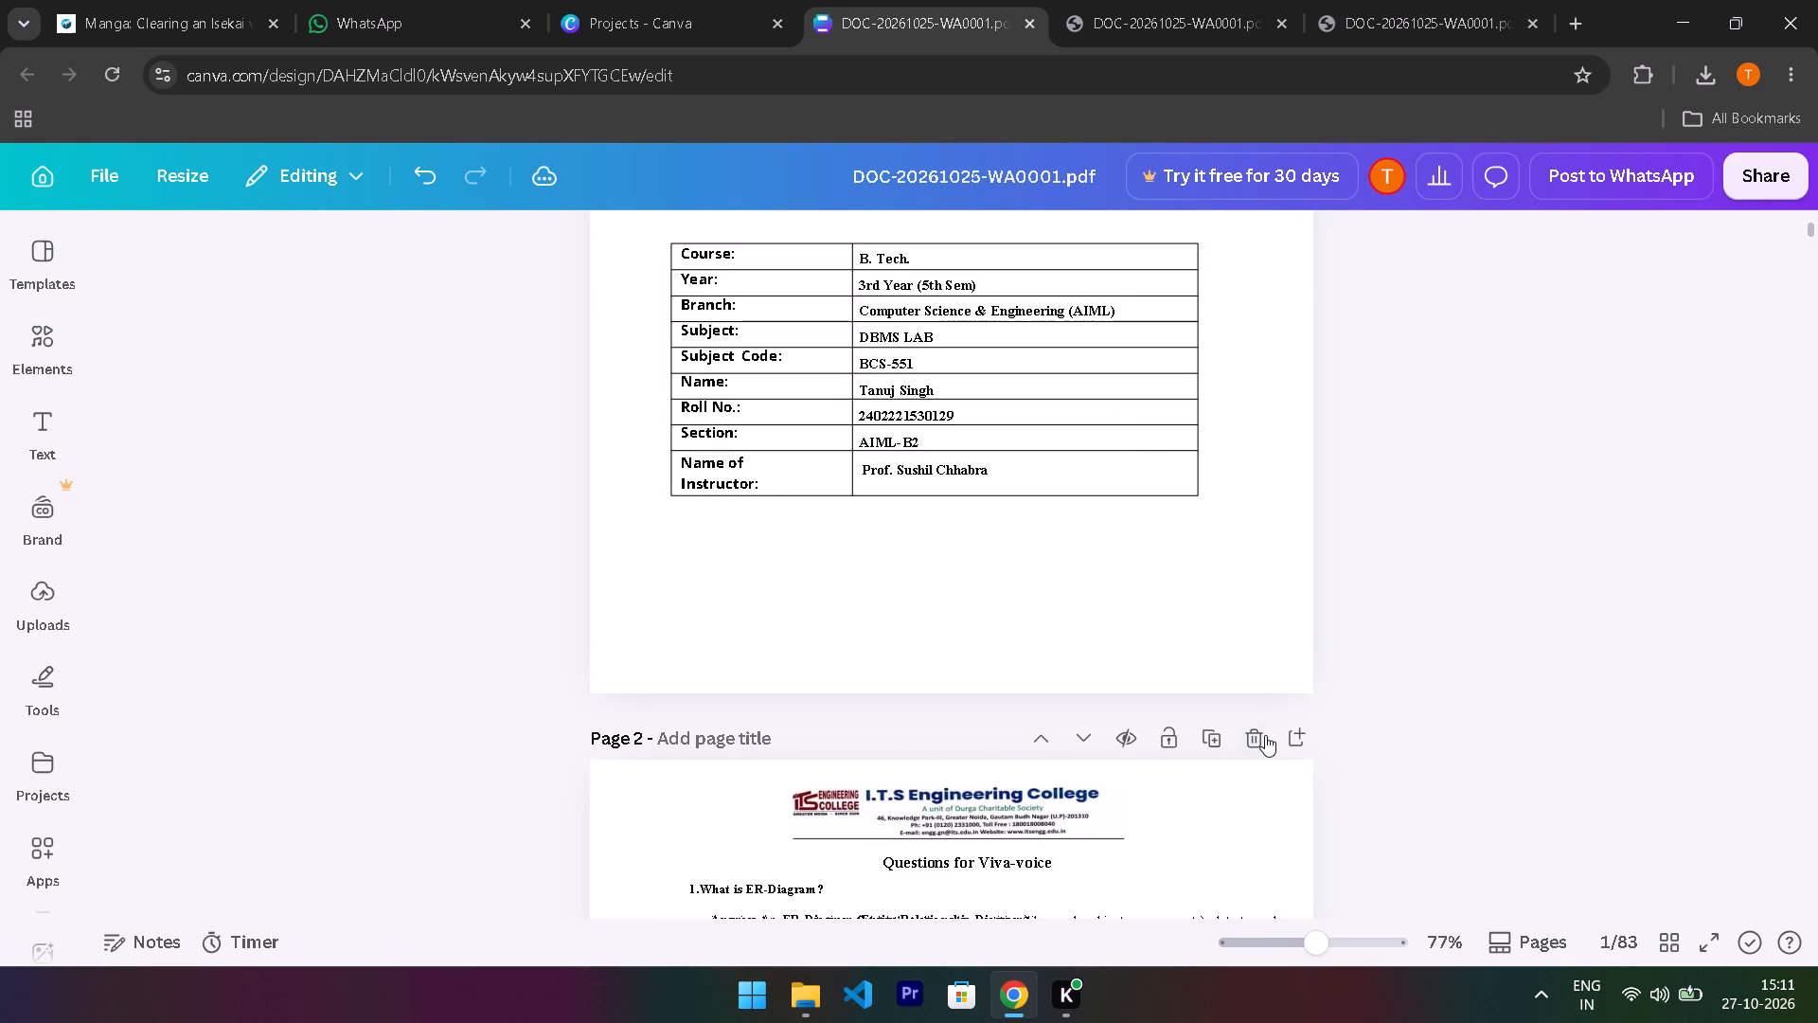
{"action": "triple_click", "coordinate": [1265, 735]}
{"action": "triple_click", "coordinate": [1265, 735]}
{"action": "triple_click", "coordinate": [1265, 735]}
{"action": "triple_click", "coordinate": [1265, 735]}
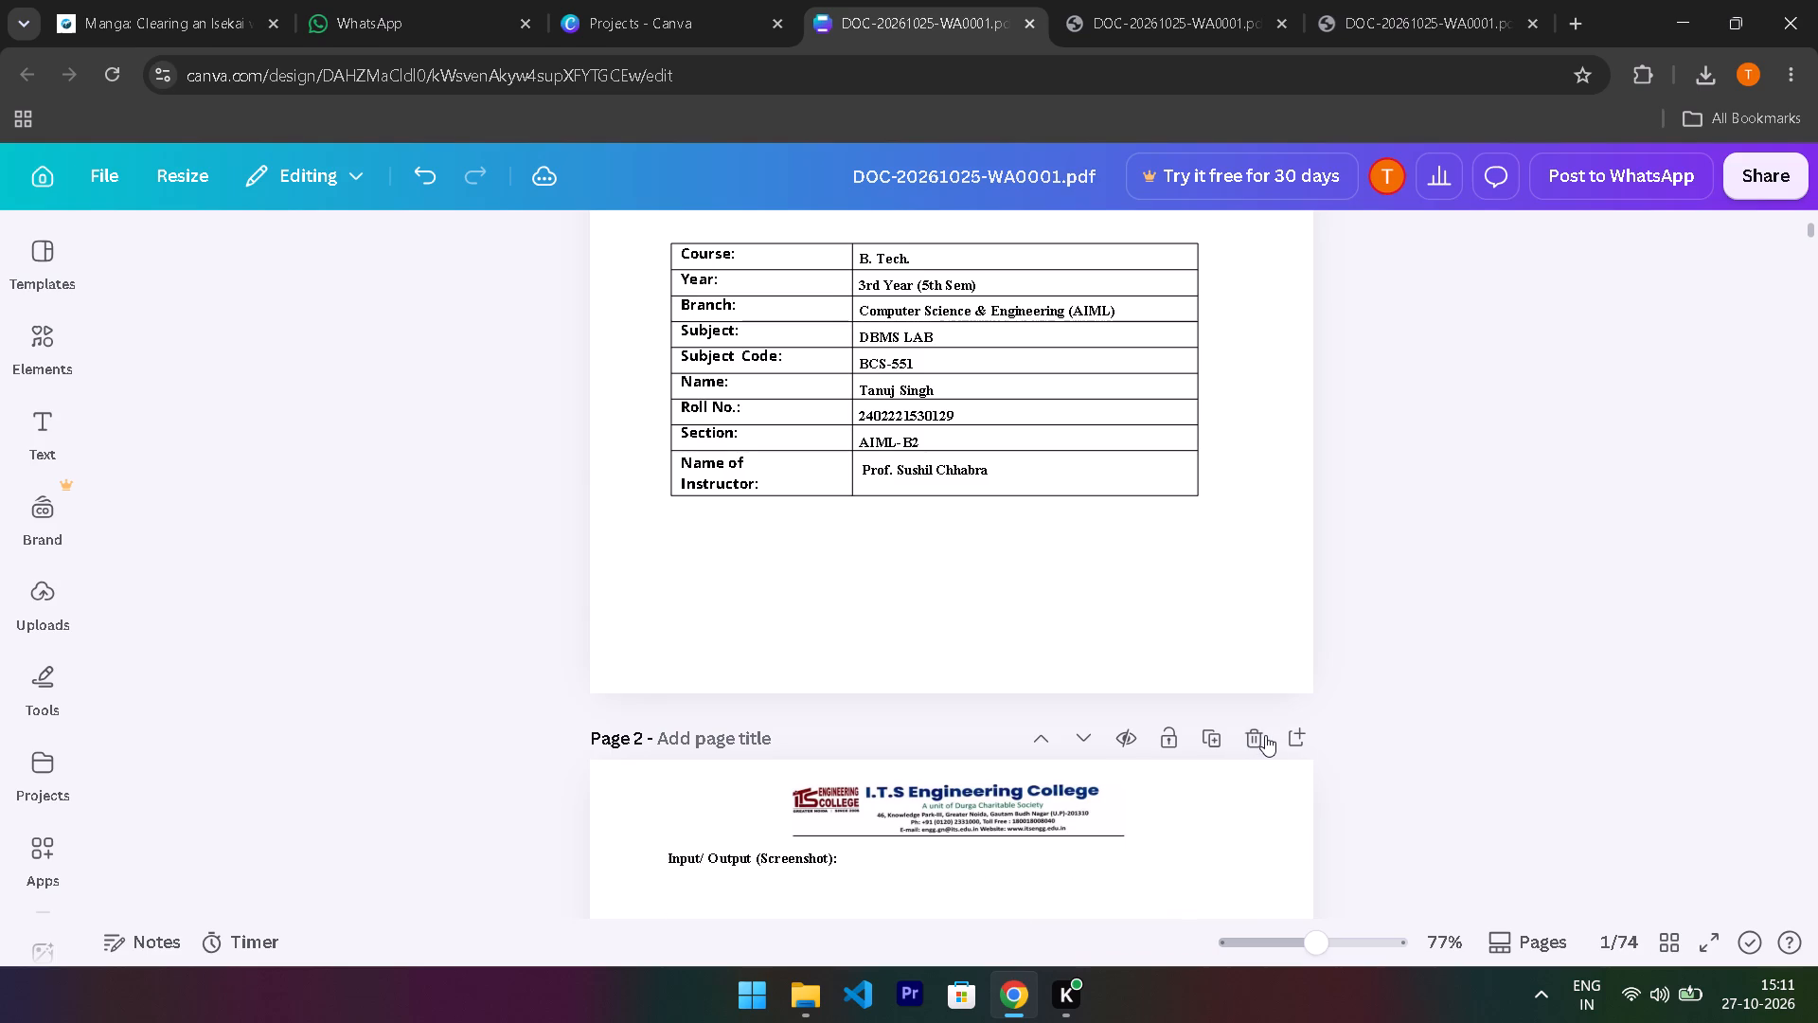
{"action": "triple_click", "coordinate": [1265, 735]}
{"action": "triple_click", "coordinate": [1265, 735]}
{"action": "triple_click", "coordinate": [1265, 735]}
{"action": "triple_click", "coordinate": [1265, 735]}
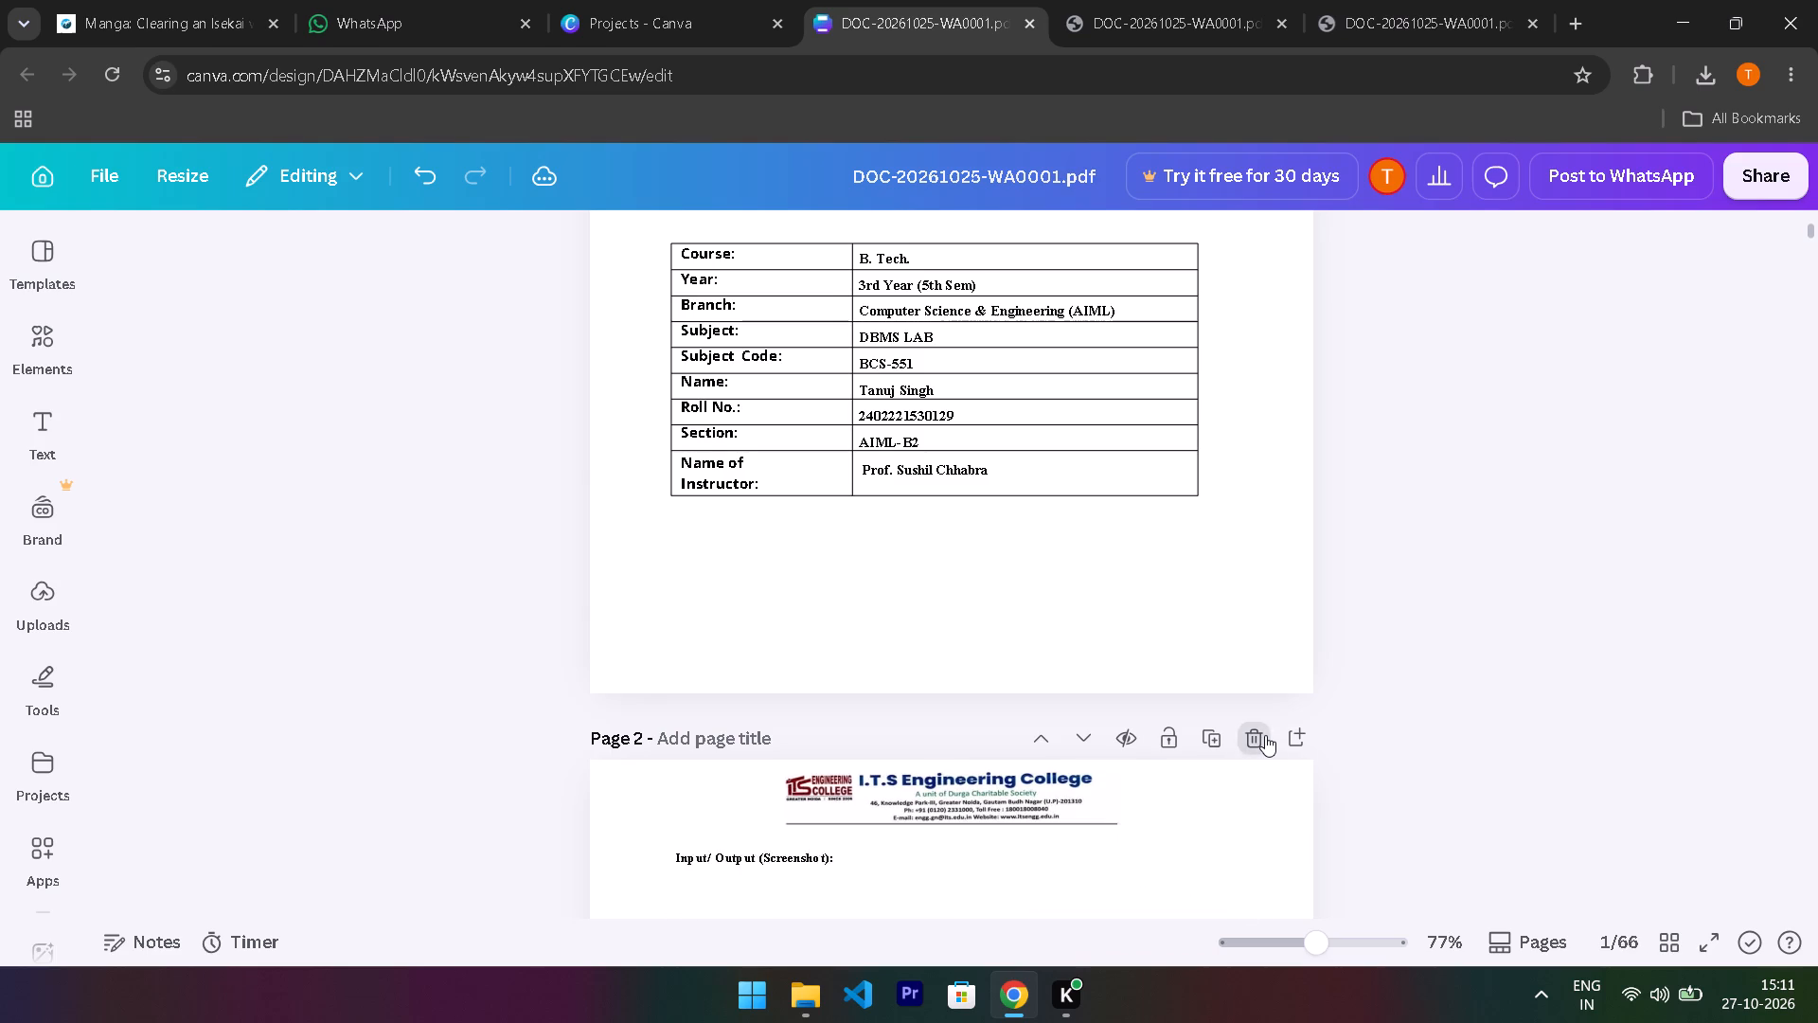
{"action": "triple_click", "coordinate": [1265, 735]}
{"action": "triple_click", "coordinate": [1265, 735]}
{"action": "triple_click", "coordinate": [1265, 735]}
{"action": "triple_click", "coordinate": [1265, 735]}
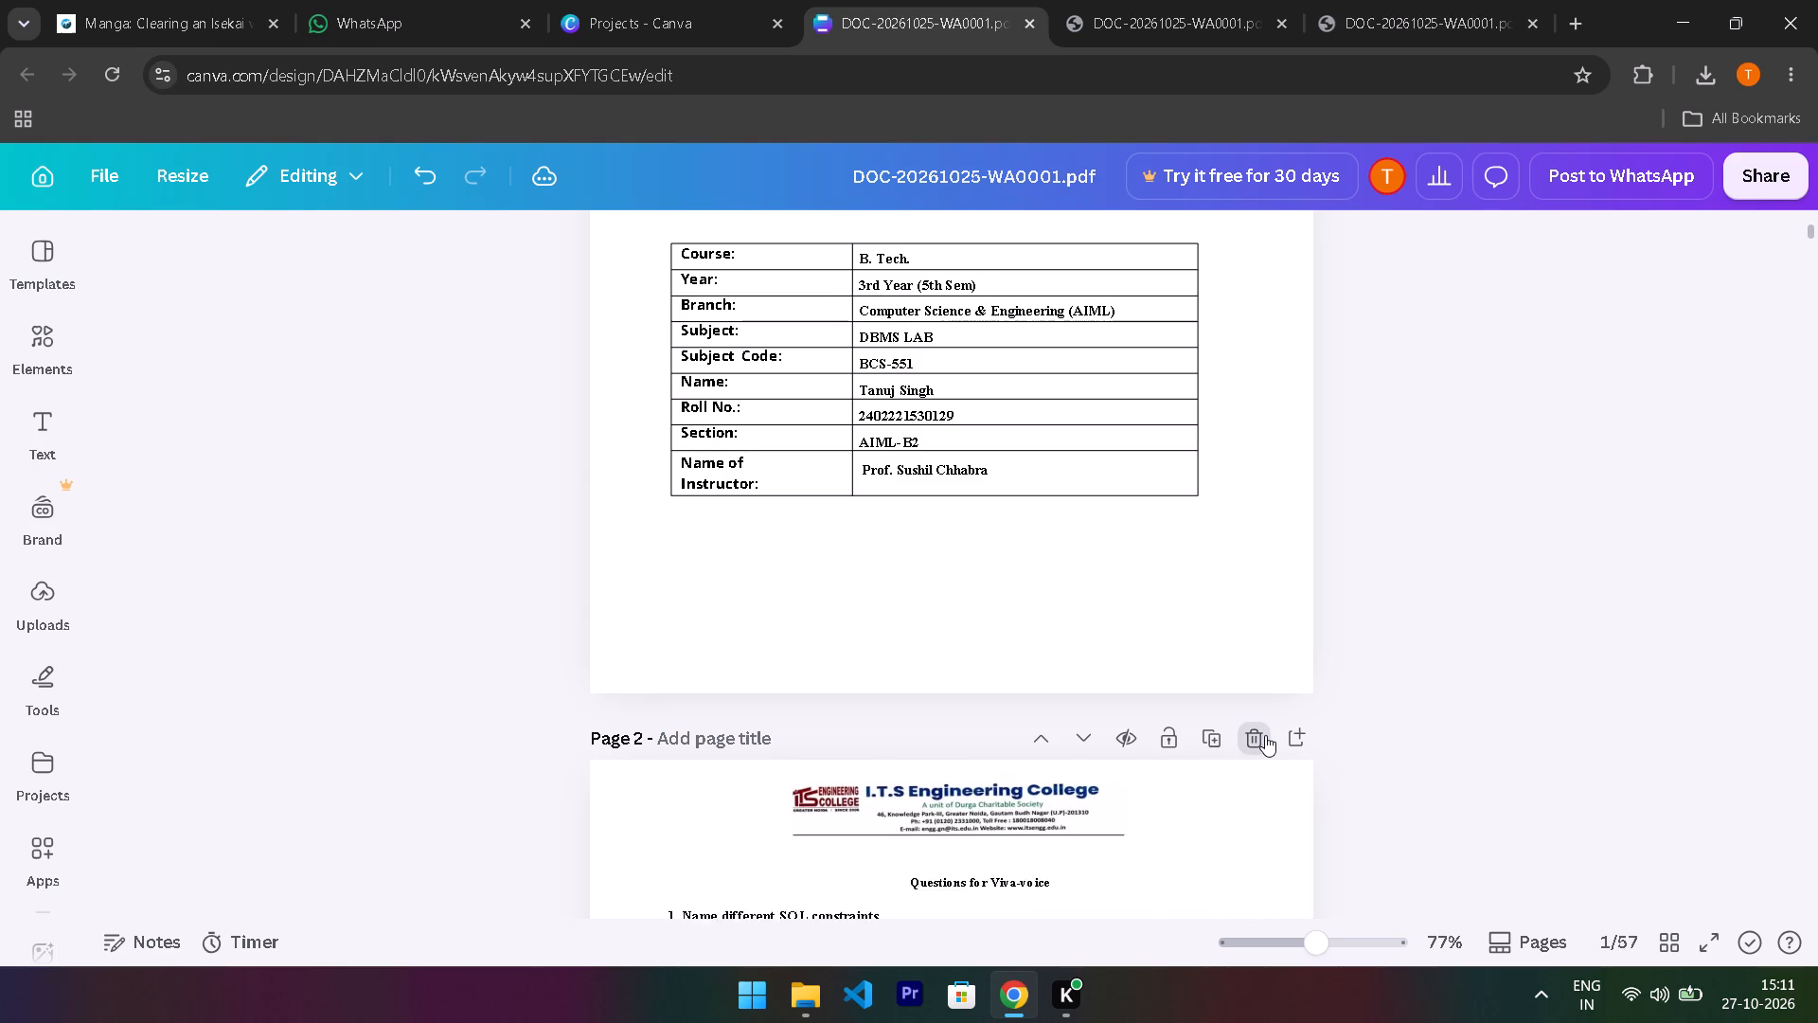
{"action": "triple_click", "coordinate": [1265, 735]}
{"action": "triple_click", "coordinate": [1265, 735]}
{"action": "triple_click", "coordinate": [1265, 735]}
{"action": "triple_click", "coordinate": [1265, 735]}
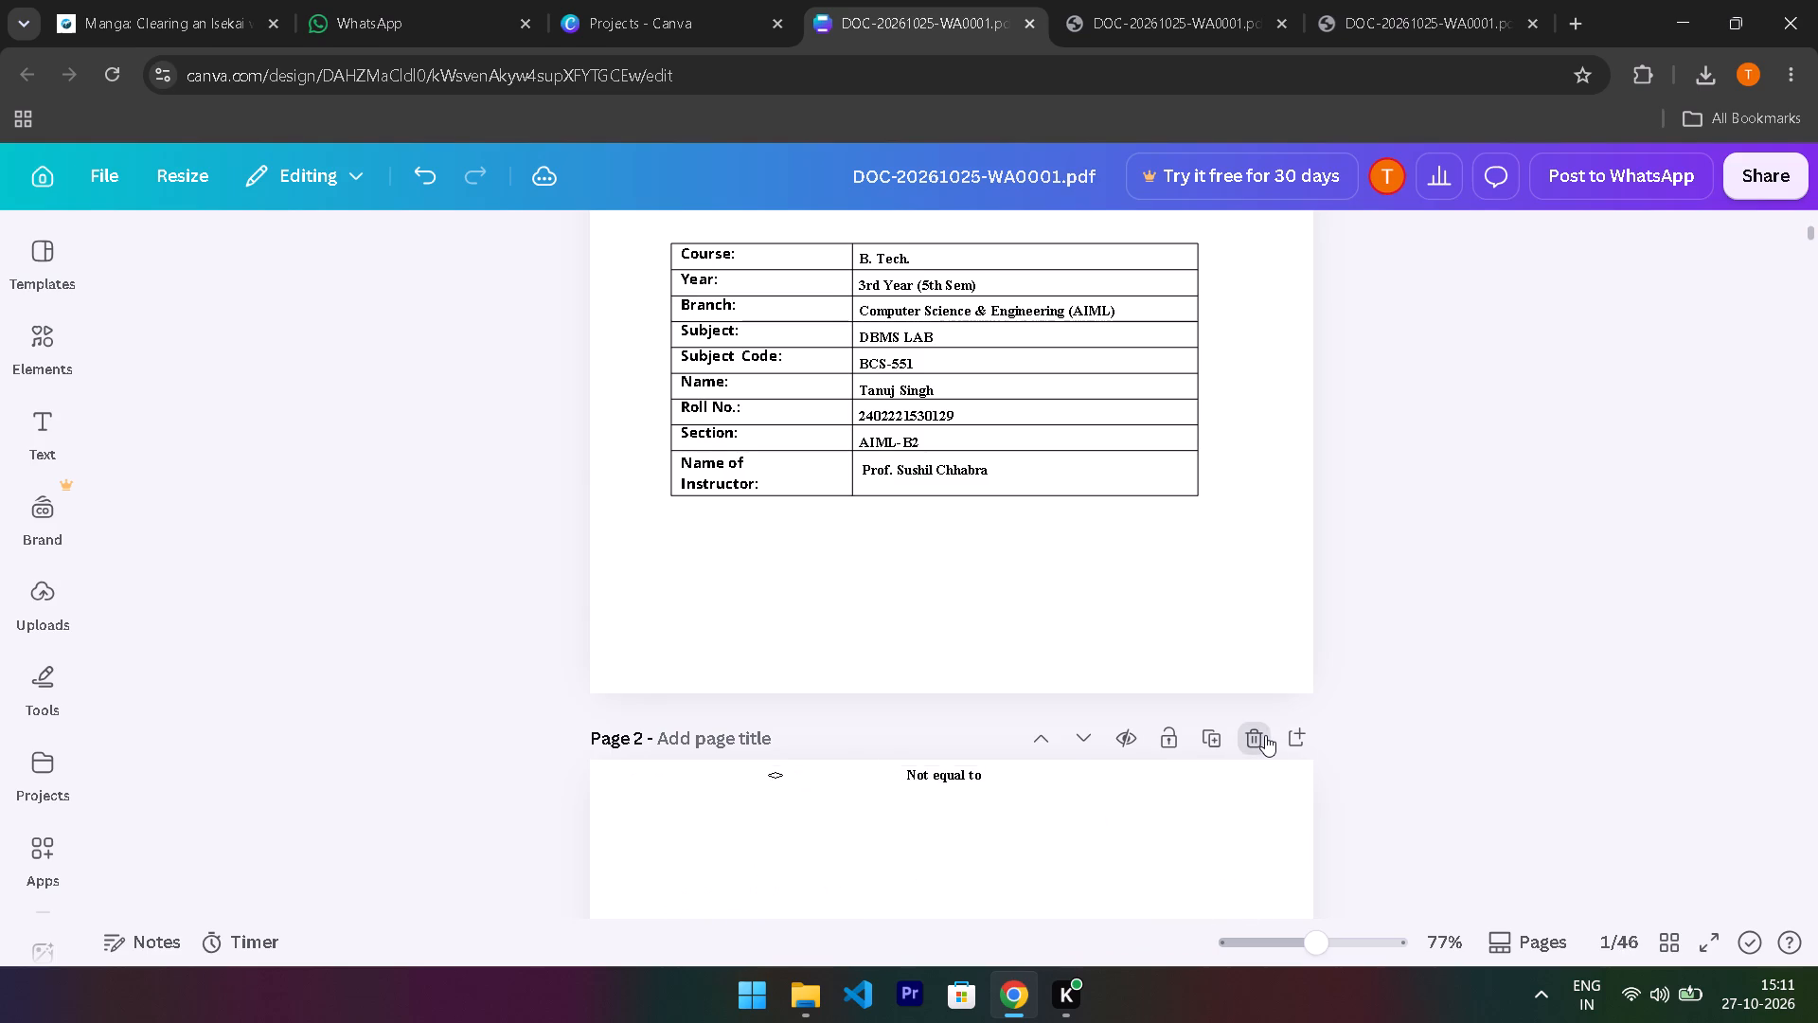
{"action": "triple_click", "coordinate": [1265, 735]}
{"action": "triple_click", "coordinate": [1265, 735]}
{"action": "triple_click", "coordinate": [1265, 735]}
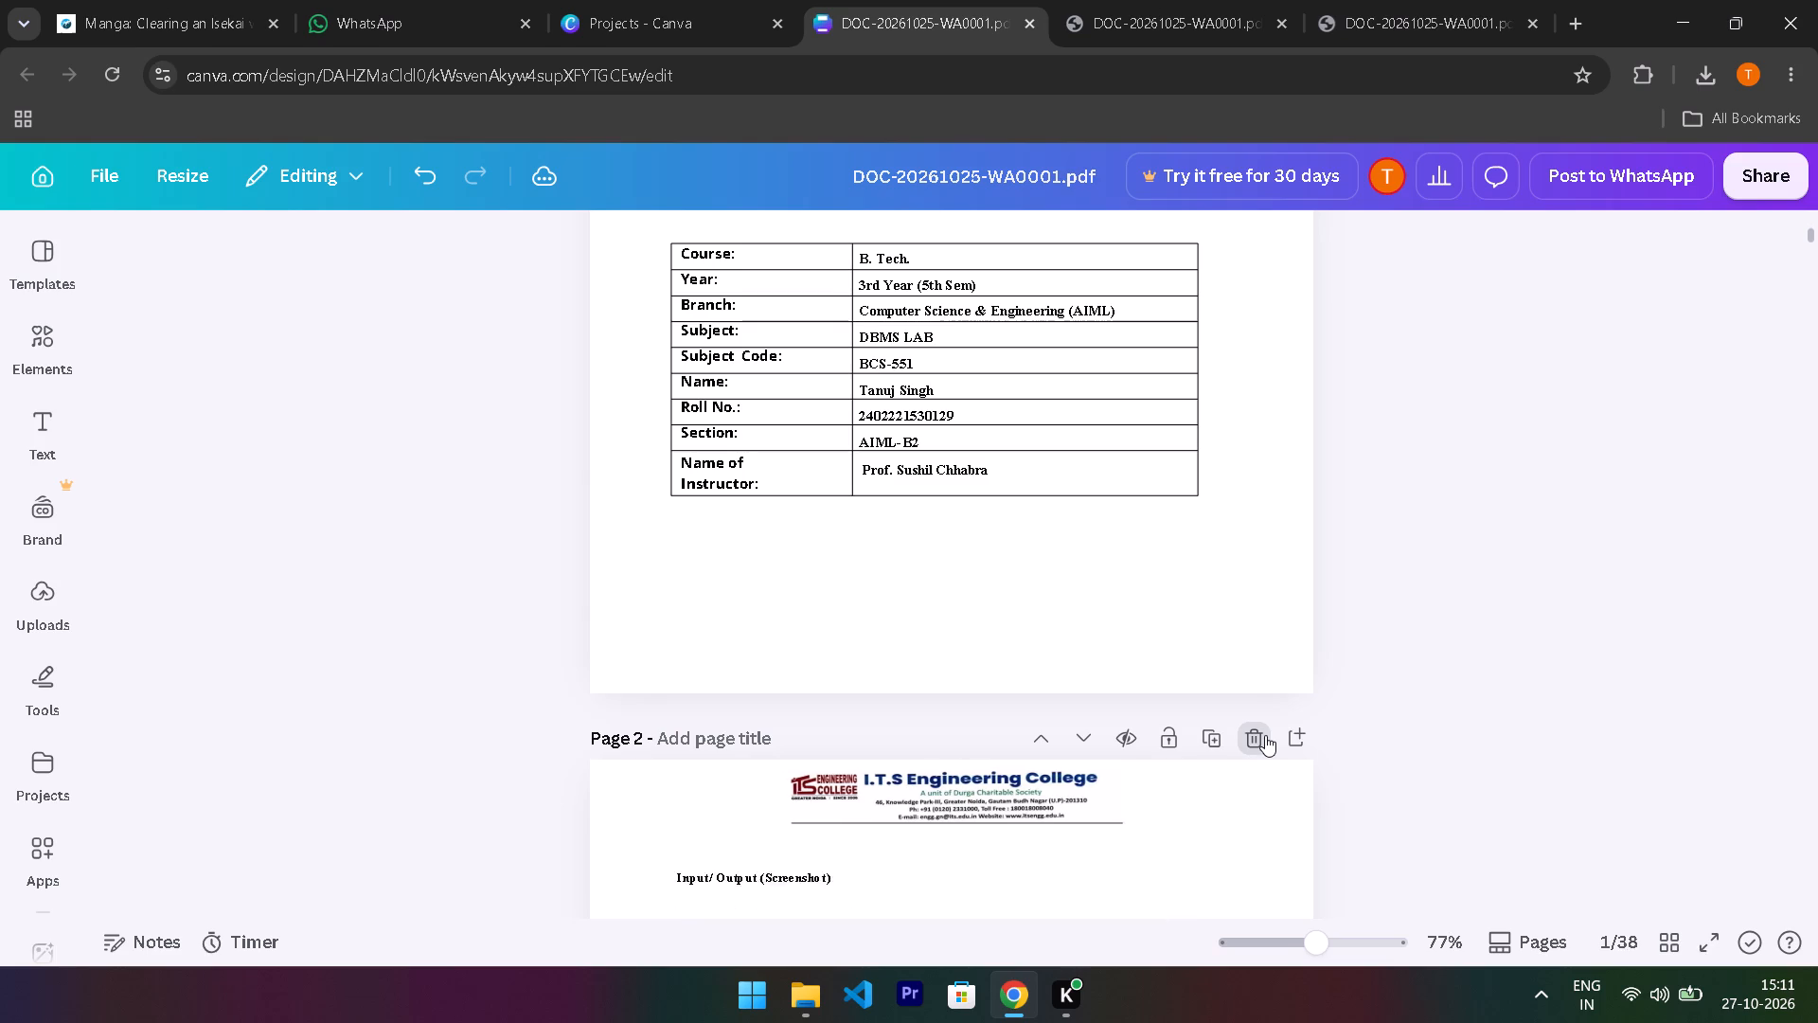
{"action": "triple_click", "coordinate": [1265, 735]}
{"action": "triple_click", "coordinate": [1265, 735]}
{"action": "triple_click", "coordinate": [1265, 735]}
{"action": "triple_click", "coordinate": [1265, 735]}
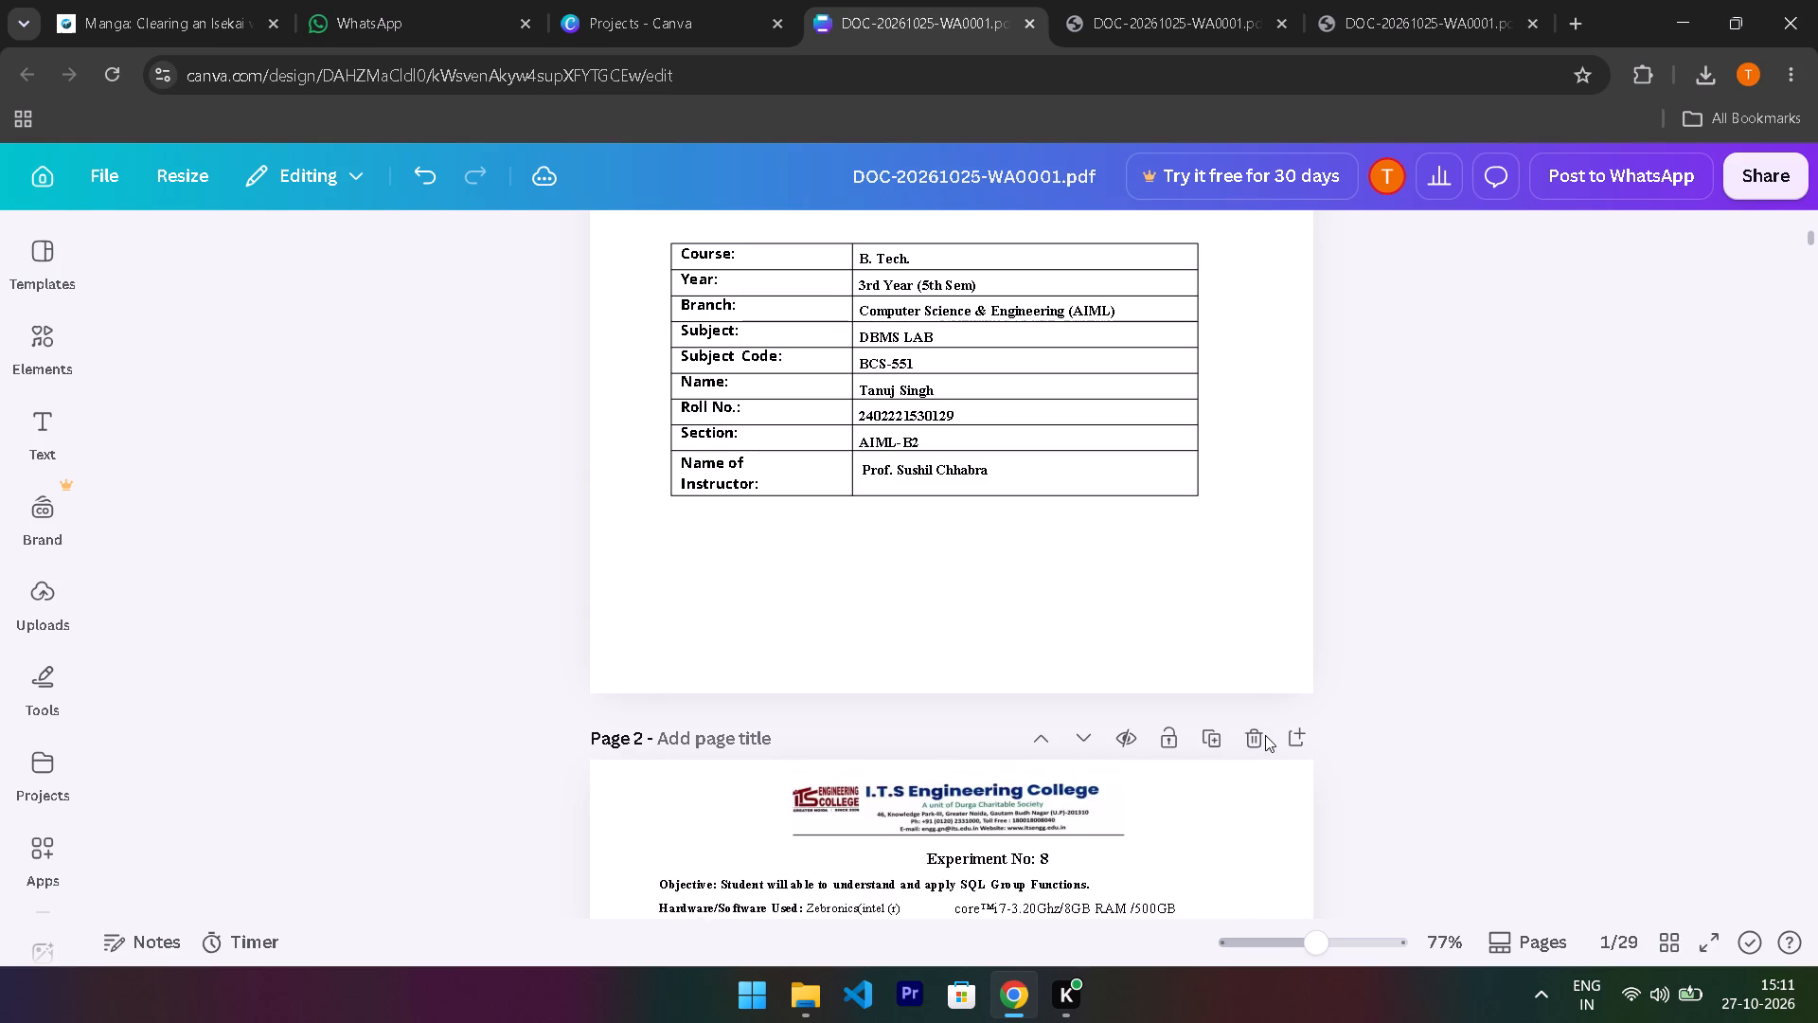
{"action": "triple_click", "coordinate": [1265, 735]}
{"action": "triple_click", "coordinate": [1265, 735]}
{"action": "triple_click", "coordinate": [1265, 735]}
{"action": "triple_click", "coordinate": [1265, 735]}
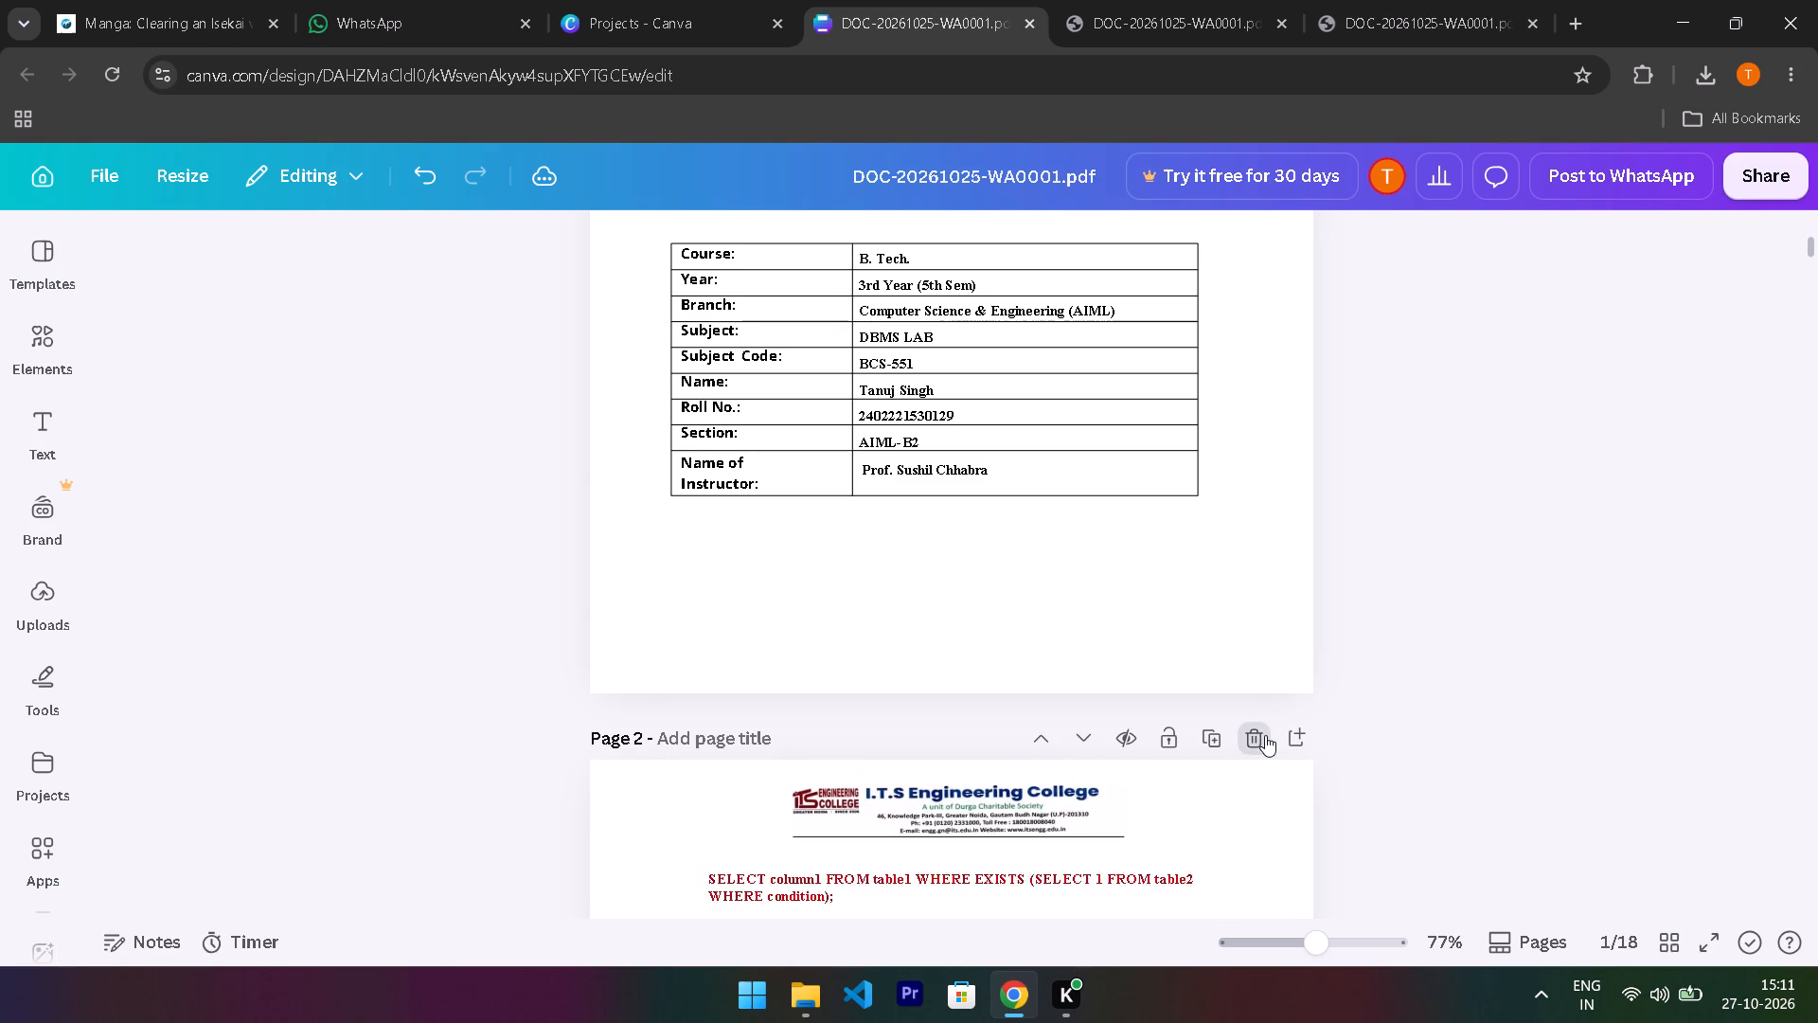
{"action": "triple_click", "coordinate": [1265, 735]}
{"action": "triple_click", "coordinate": [1265, 735]}
{"action": "triple_click", "coordinate": [1265, 735]}
{"action": "triple_click", "coordinate": [1265, 735]}
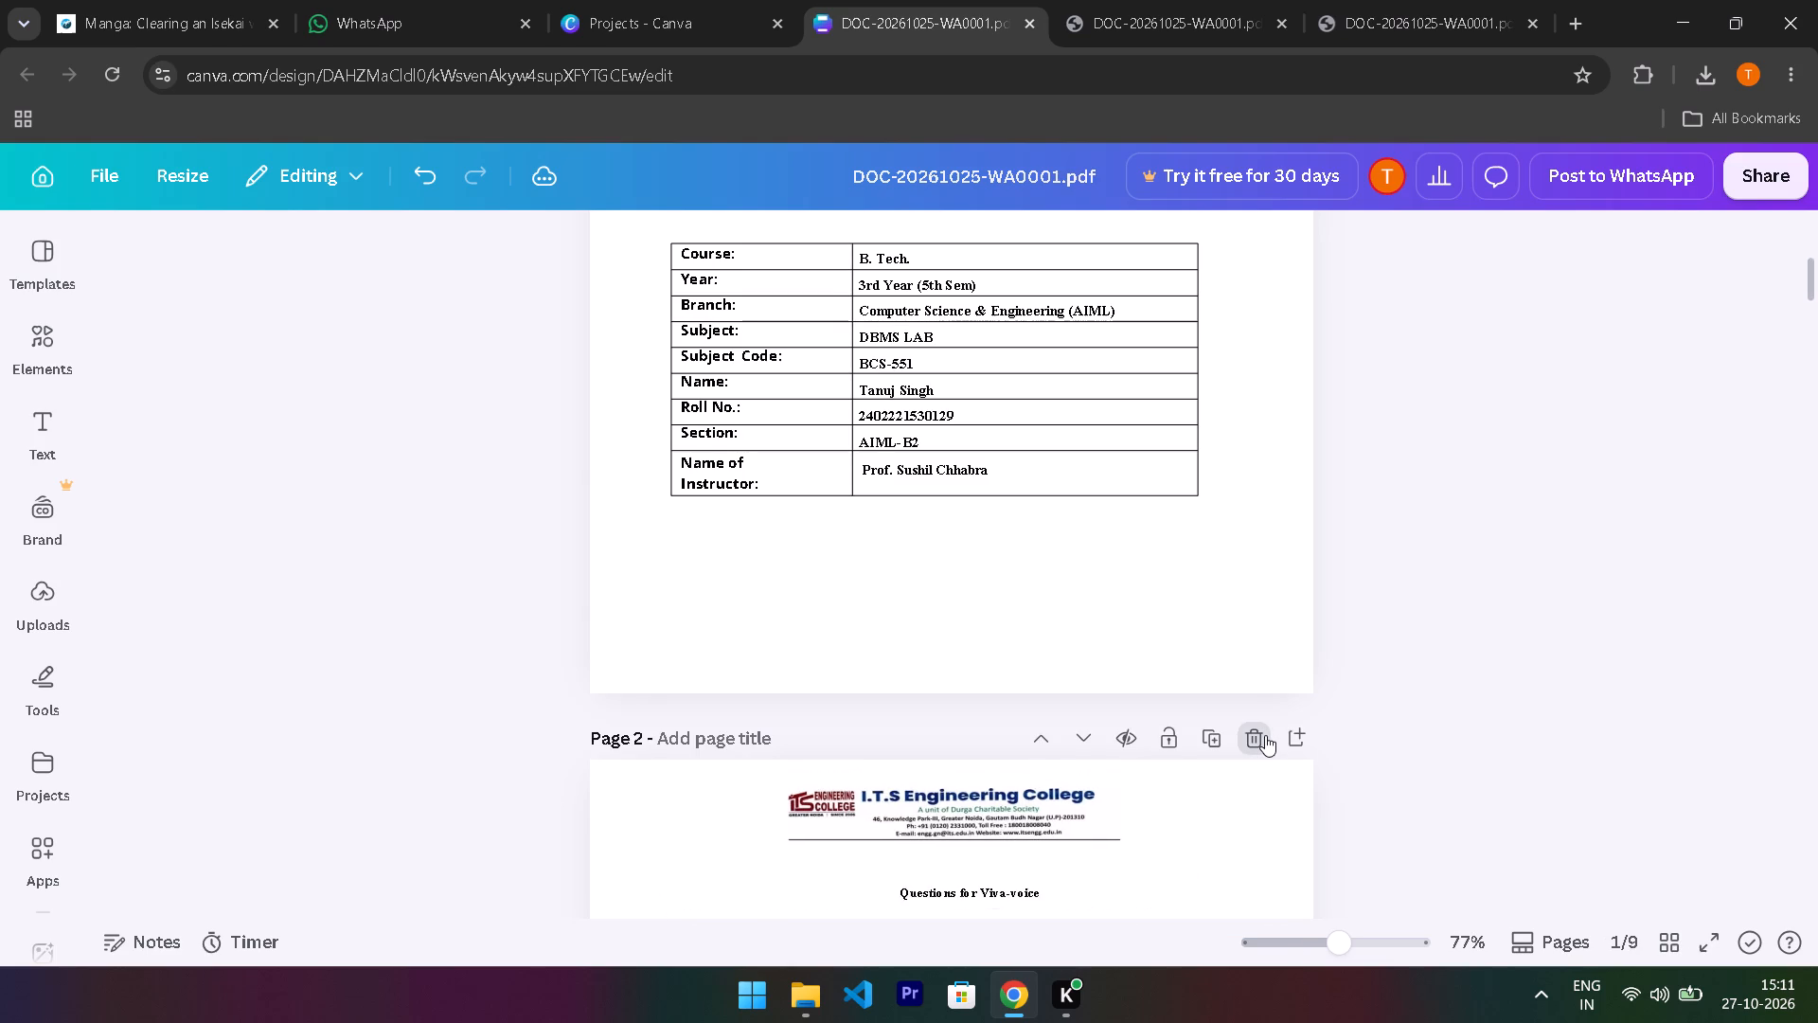
Delete the remaining pages after the cover one after another from the DBMS lab file design.
{"action": "triple_click", "coordinate": [1265, 735]}
{"action": "triple_click", "coordinate": [1265, 735]}
{"action": "triple_click", "coordinate": [1265, 735]}
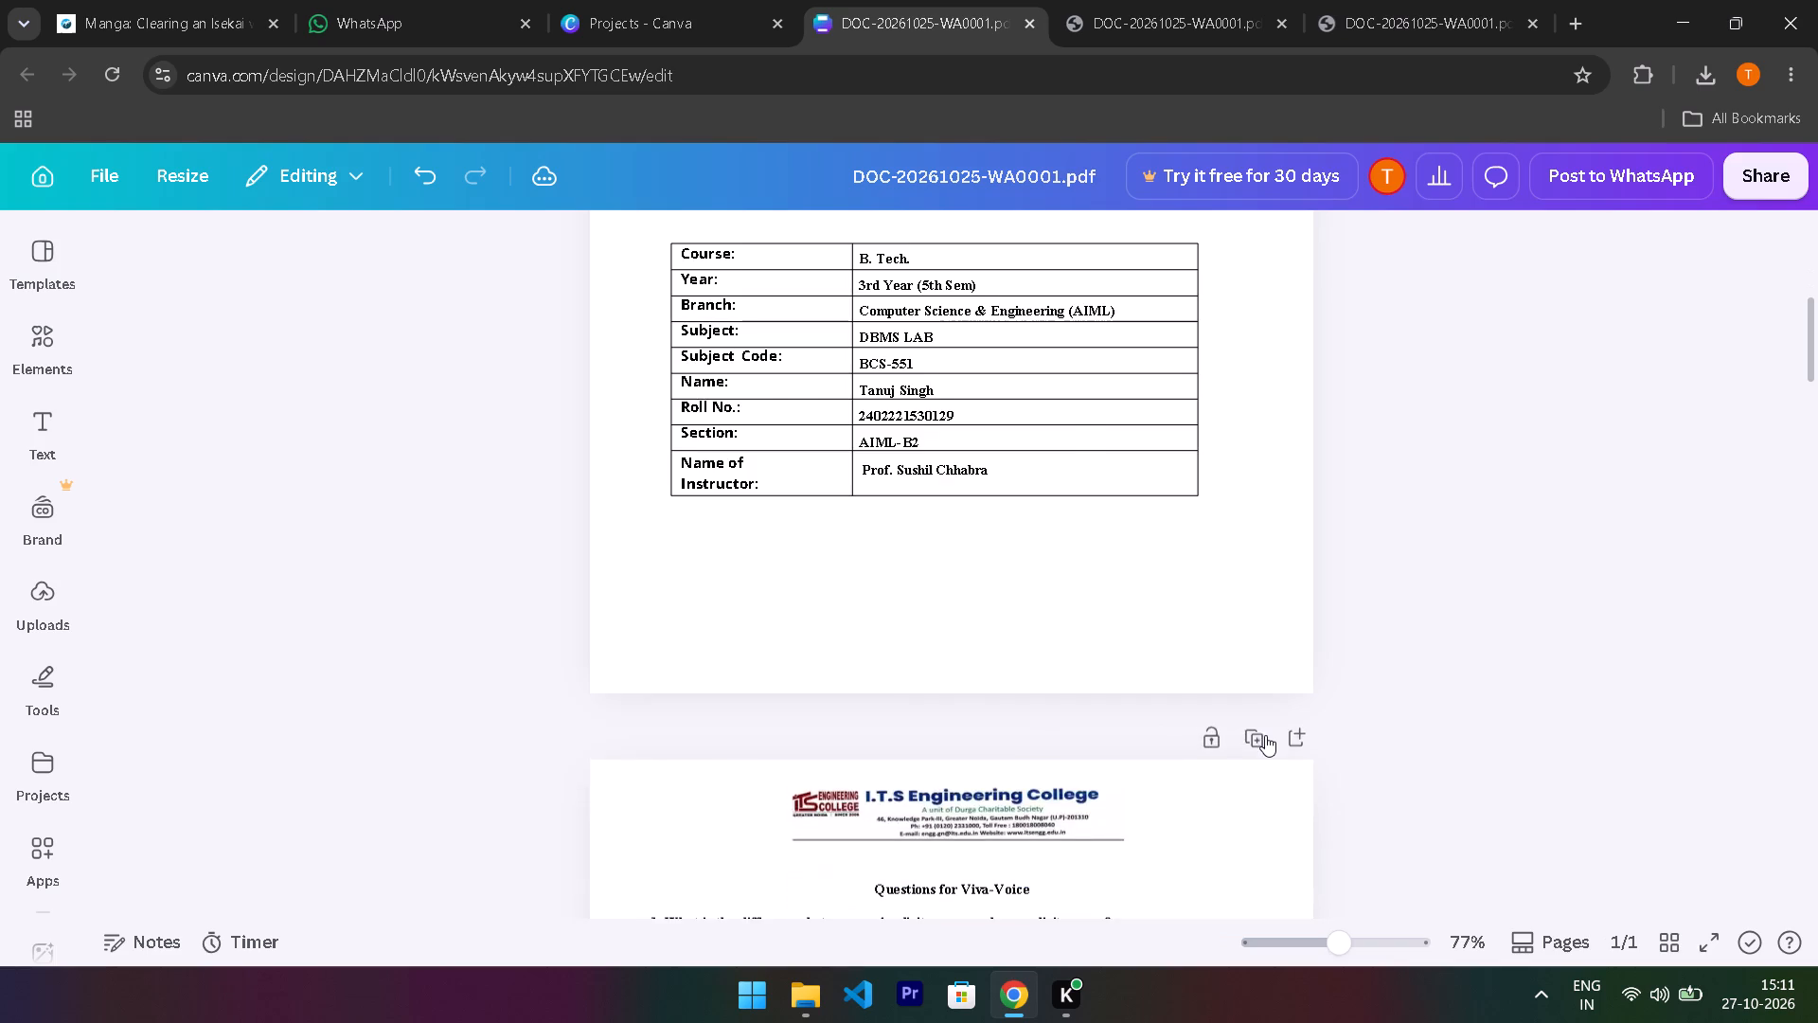
{"action": "left_click", "coordinate": [1265, 735]}
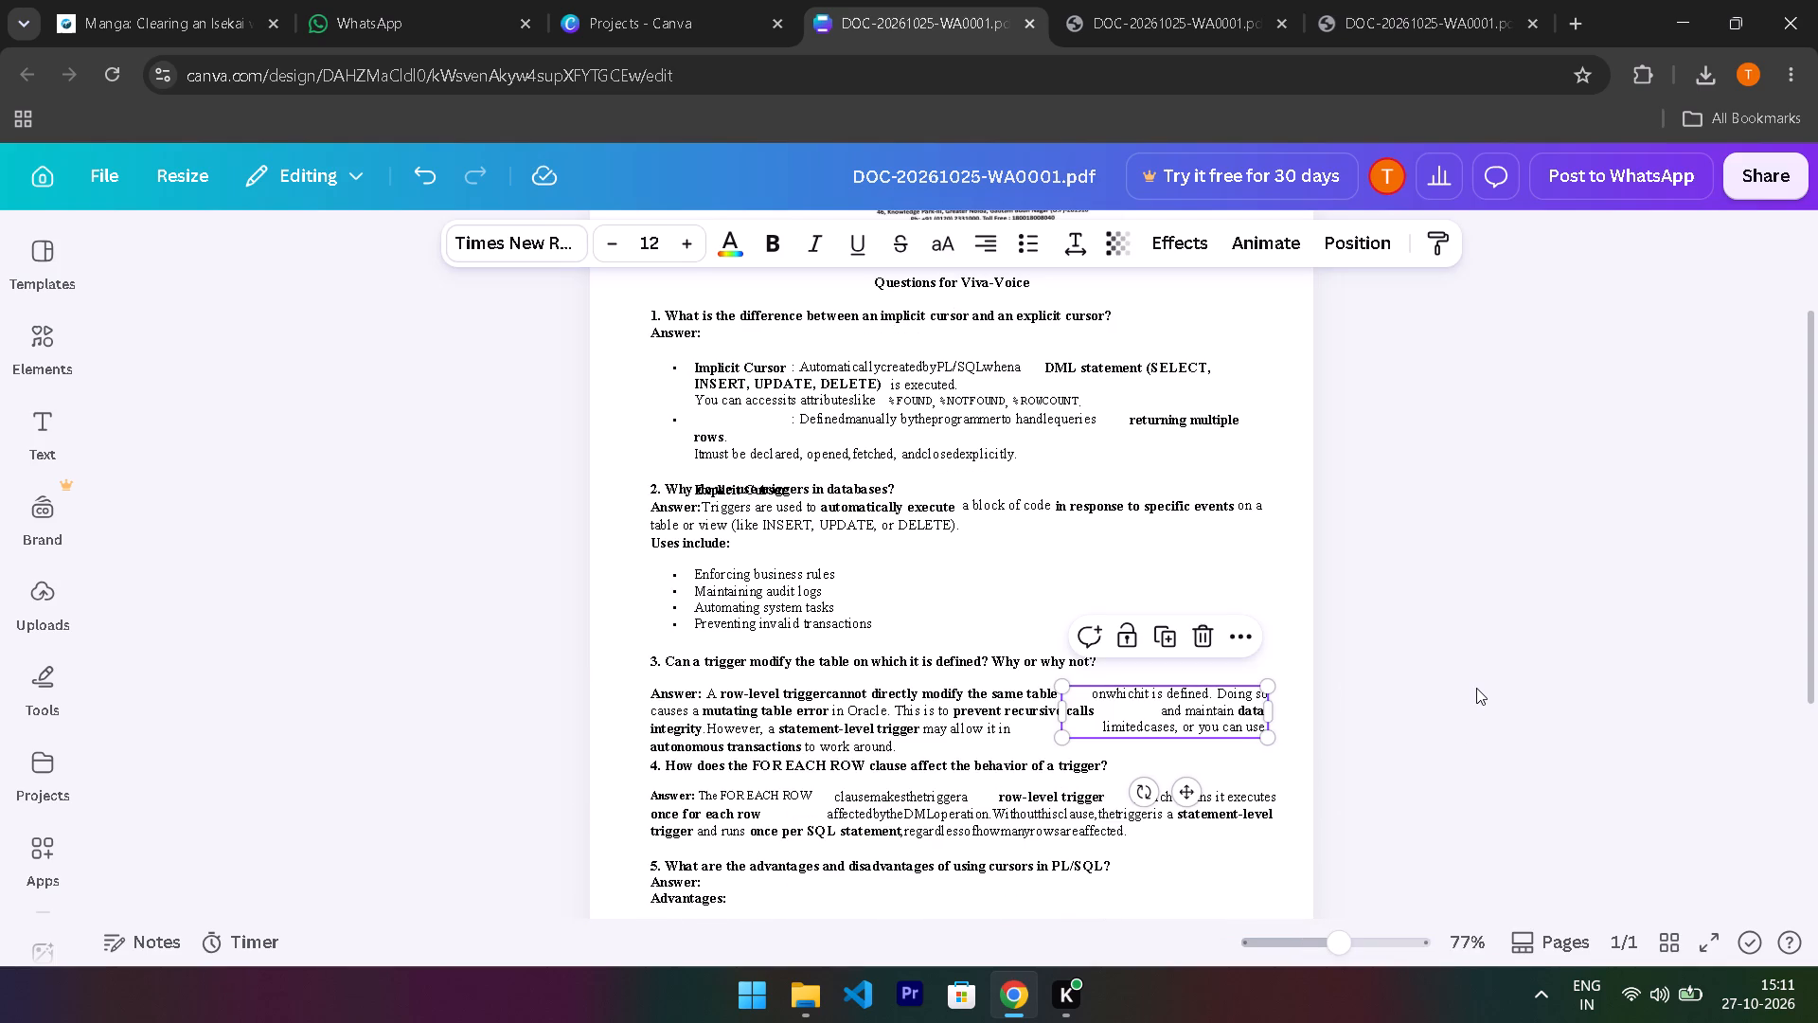
{"action": "left_click", "coordinate": [1476, 688]}
Undo the last page deletion and delete the Questions for Viva-Voice page instead, keeping only the cover page.
{"action": "scroll", "coordinate": [1476, 688], "scroll_direction": "up", "scroll_amount": 5}
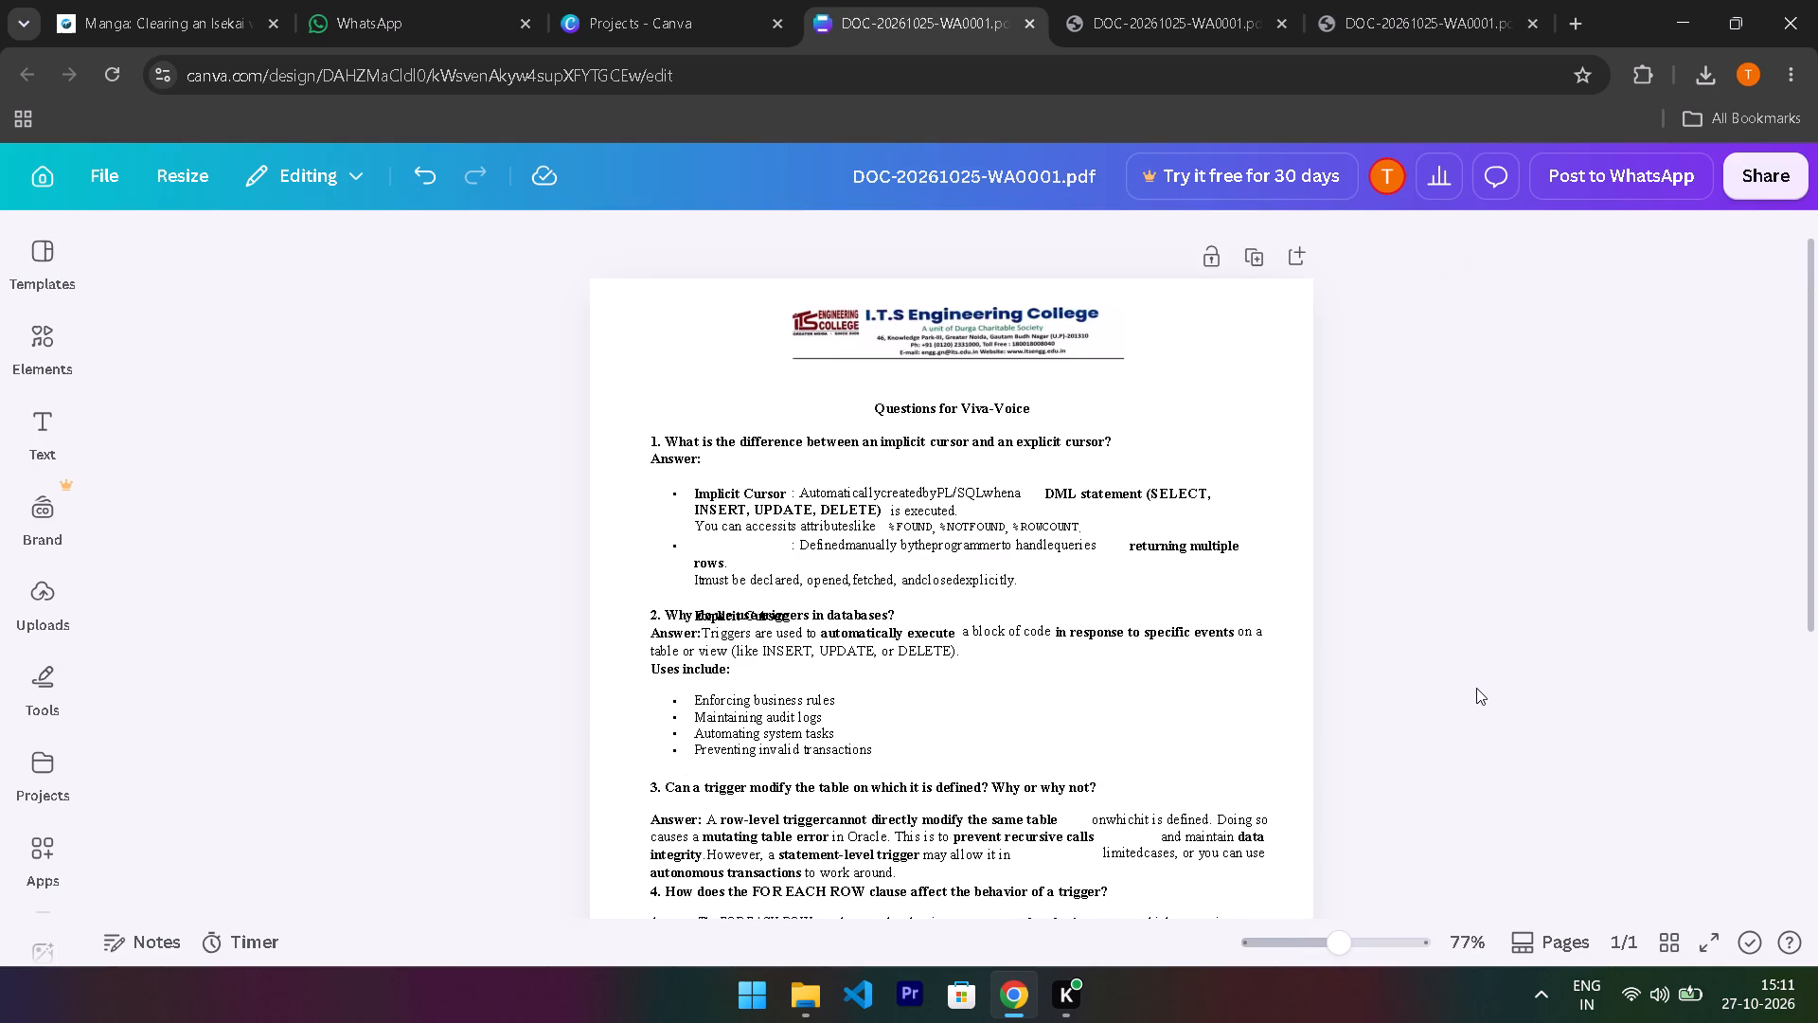
{"action": "key", "text": "ctrl+z"}
{"action": "scroll", "coordinate": [1476, 688], "scroll_direction": "down", "scroll_amount": 6}
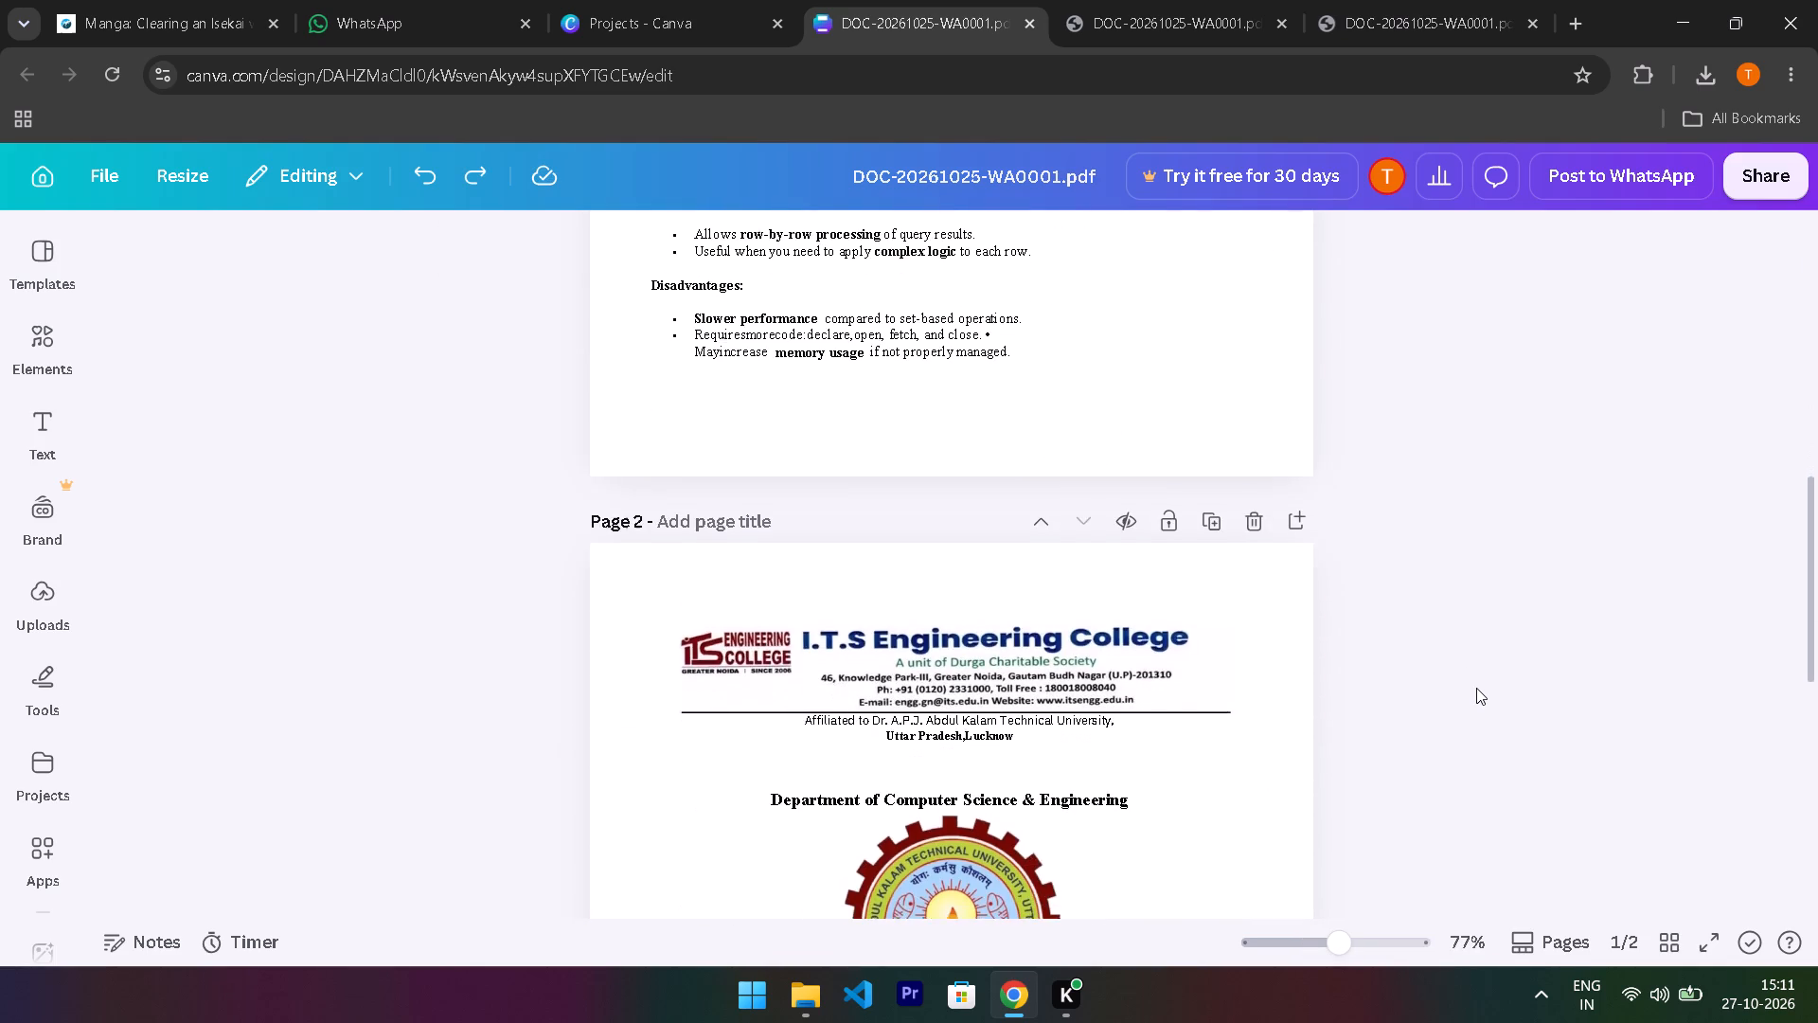
{"action": "scroll", "coordinate": [1476, 688], "scroll_direction": "up", "scroll_amount": 5}
{"action": "left_click", "coordinate": [1241, 285]}
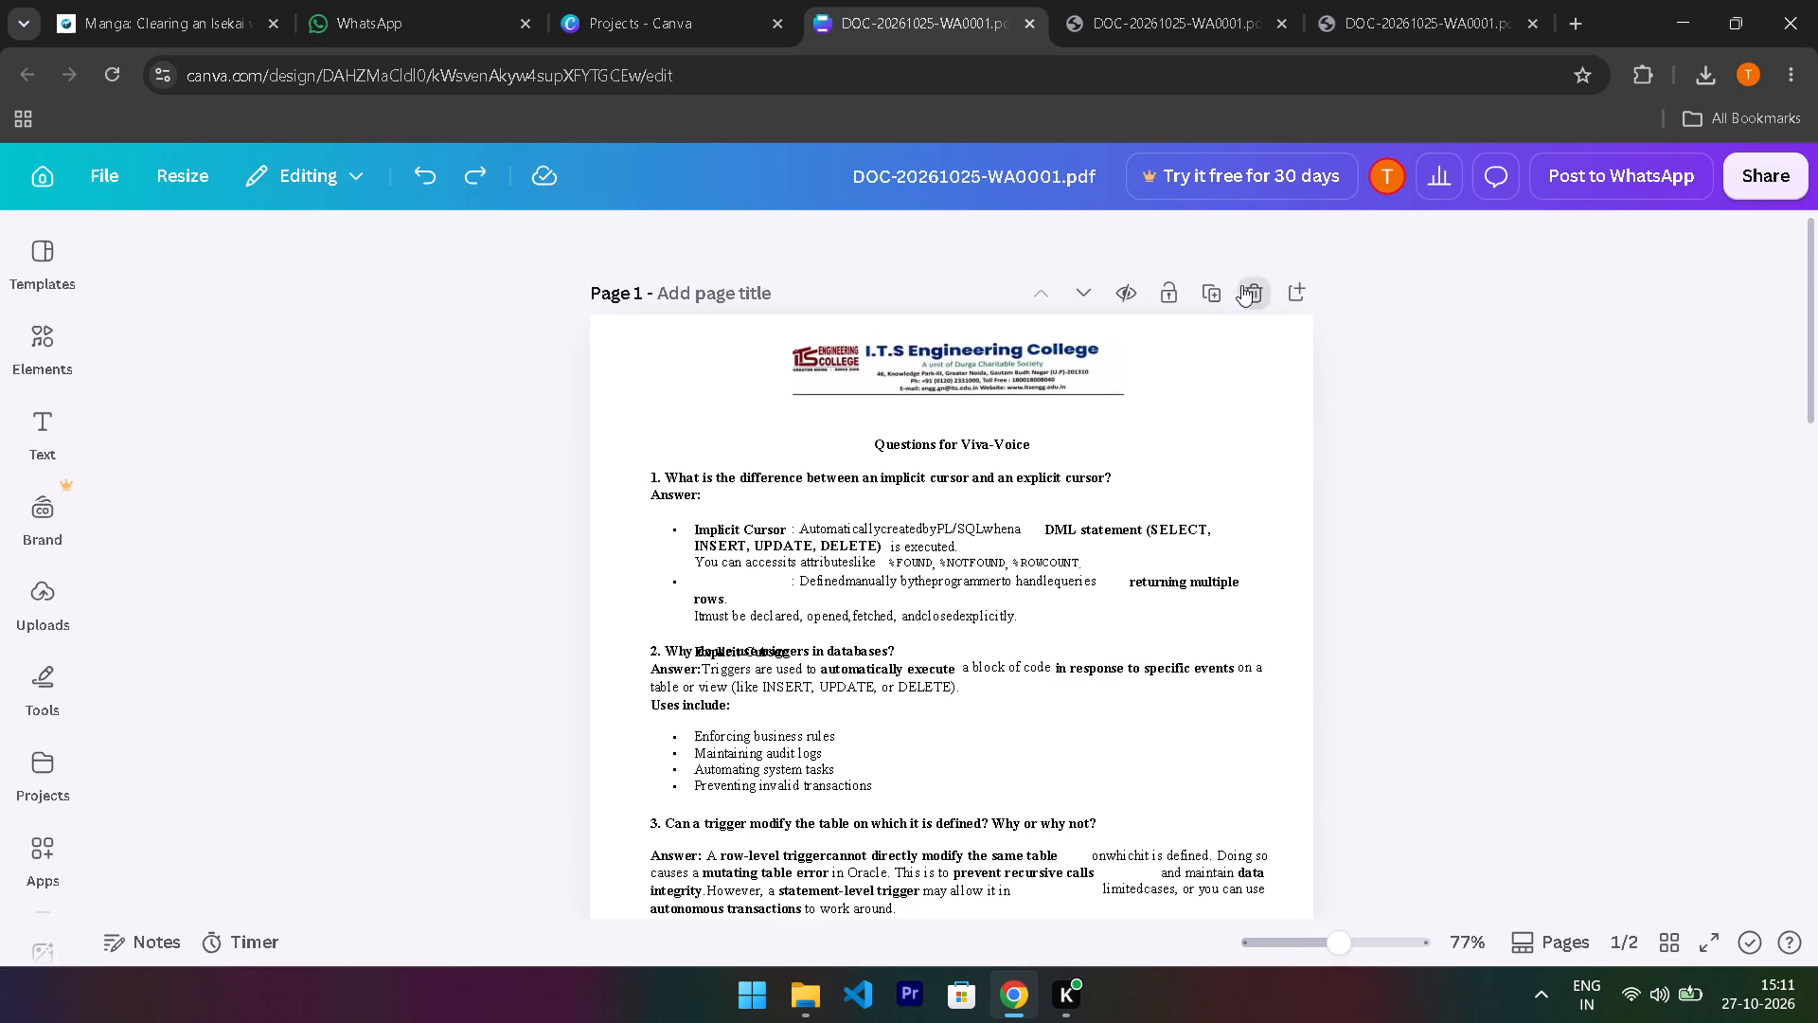
{"action": "scroll", "coordinate": [1432, 618], "scroll_direction": "down", "scroll_amount": 2}
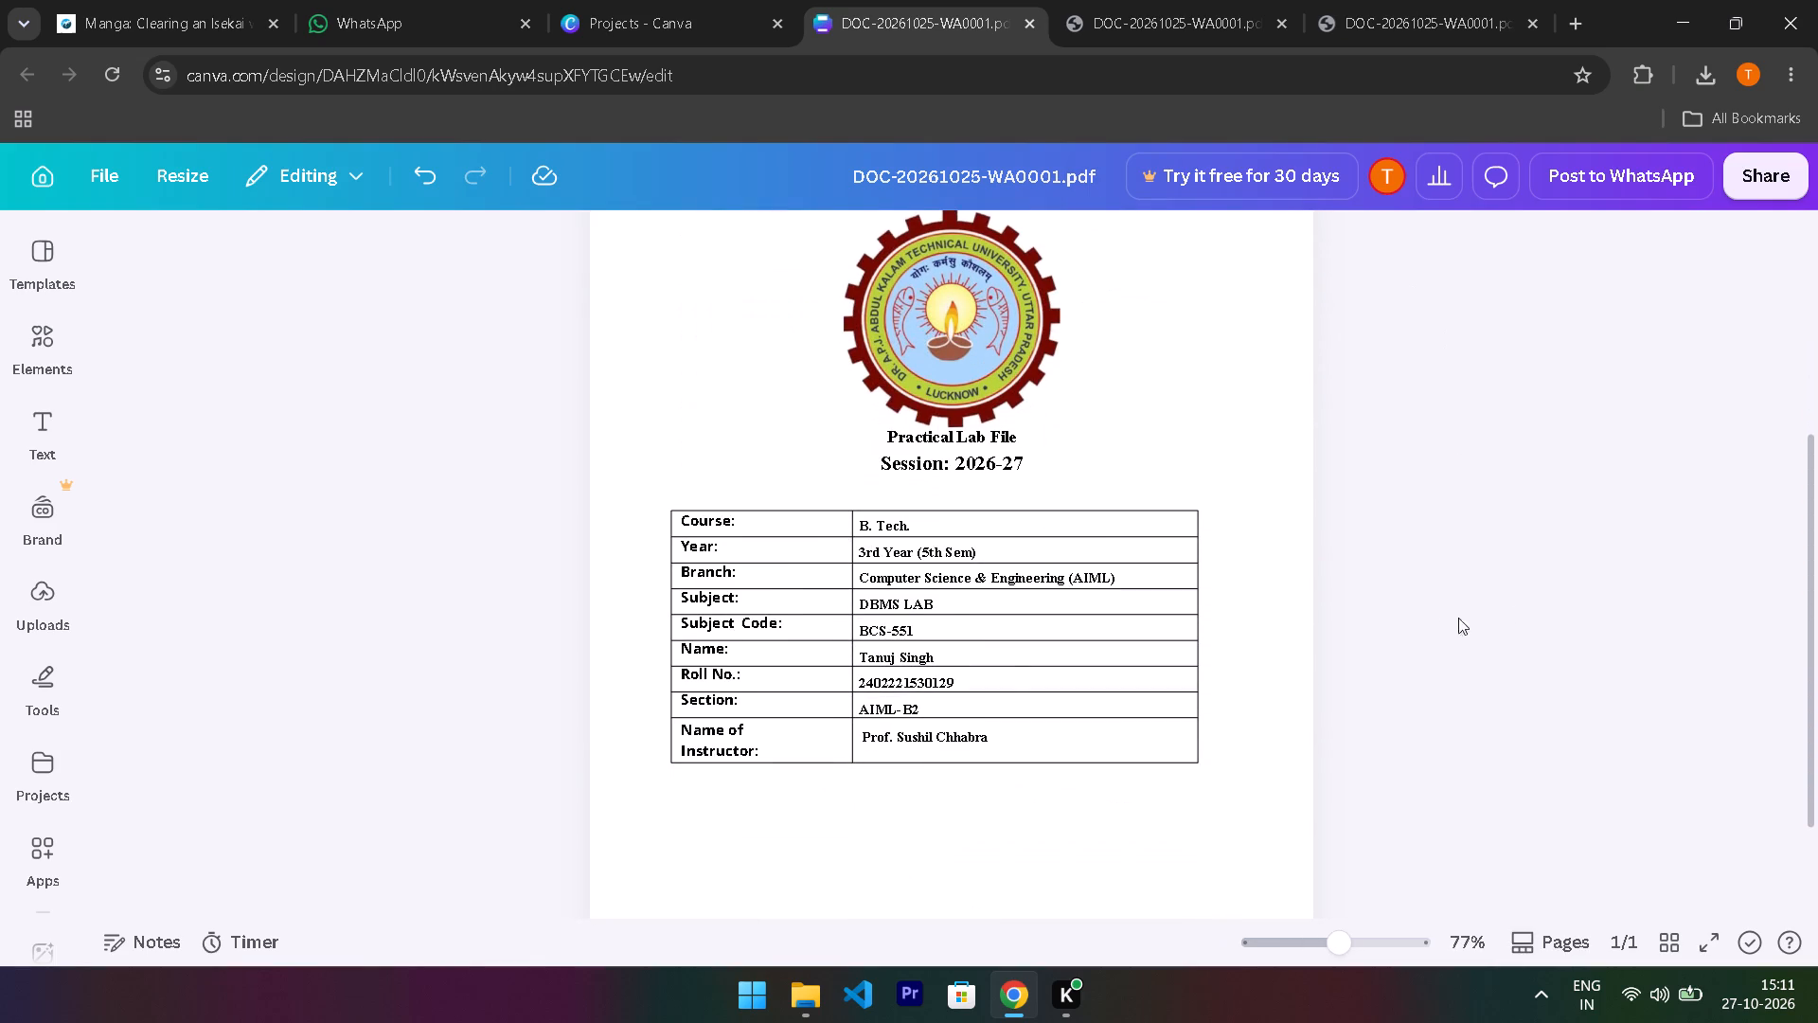
{"action": "left_click", "coordinate": [1243, 421]}
{"action": "scroll", "coordinate": [1243, 421], "scroll_direction": "up", "scroll_amount": 4}
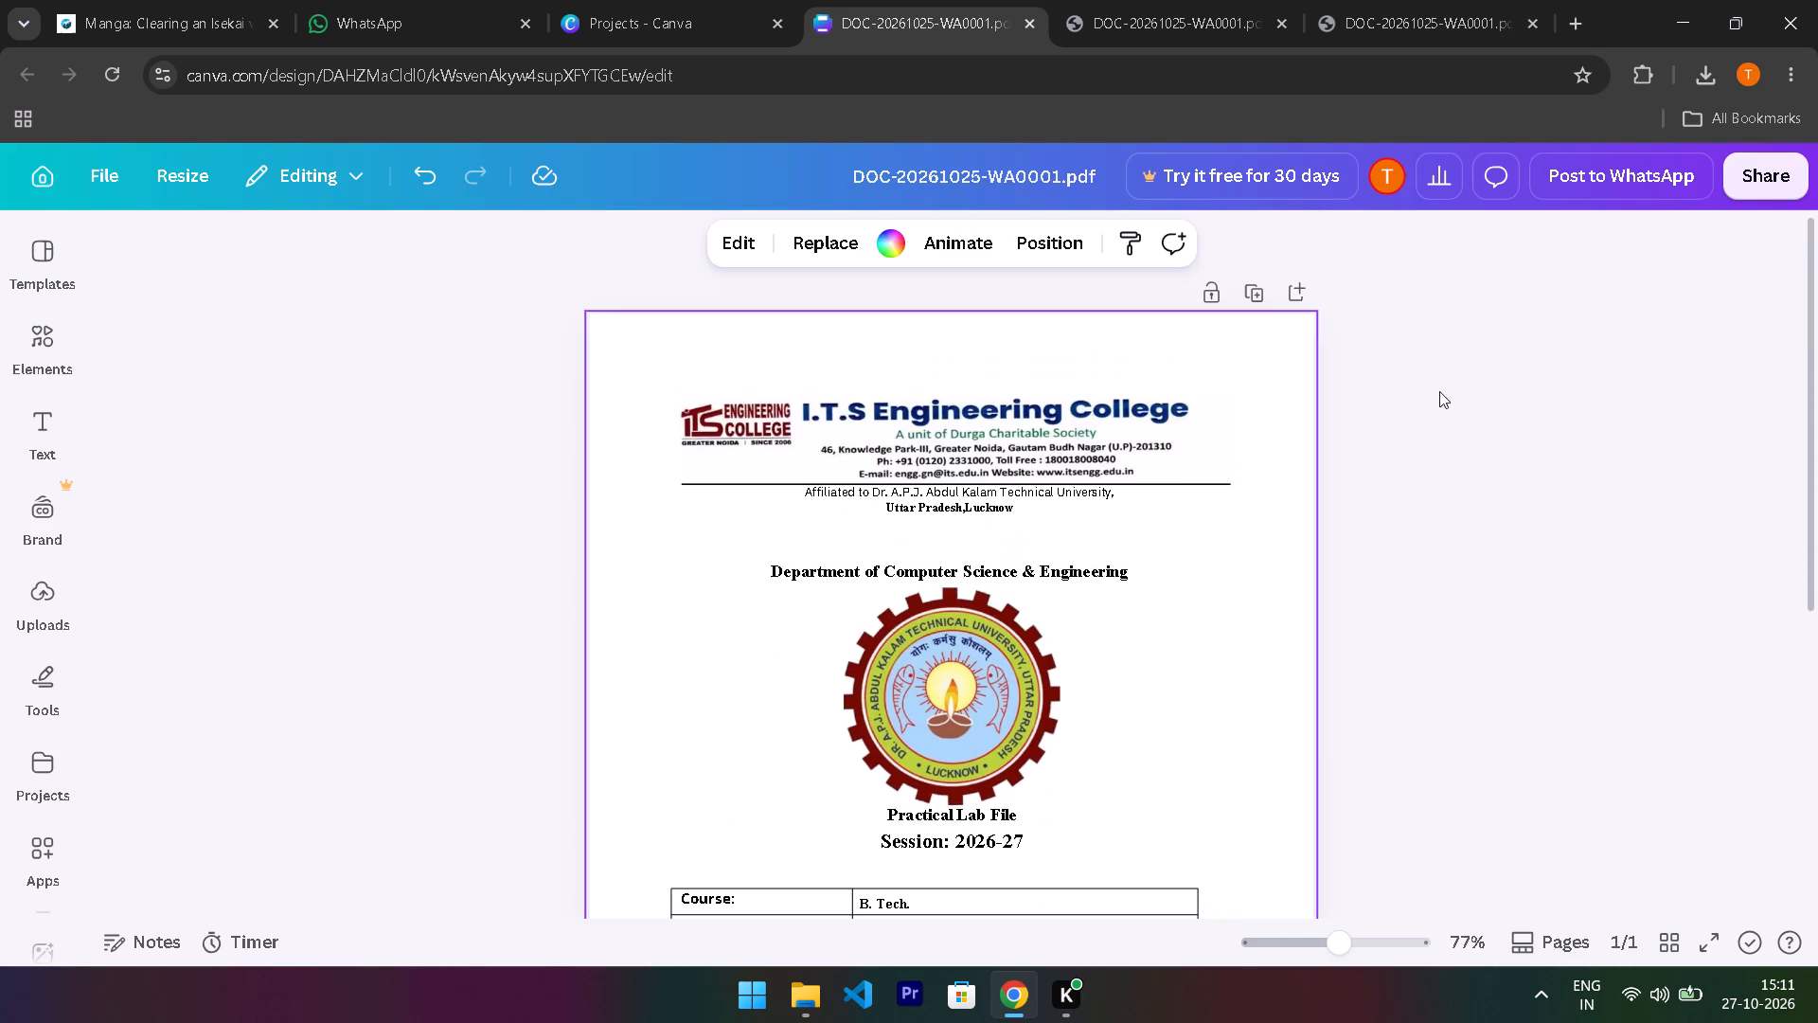
Download the cover-only DBMS lab file design as a PDF with the Digital preset.
{"action": "left_click", "coordinate": [1766, 166]}
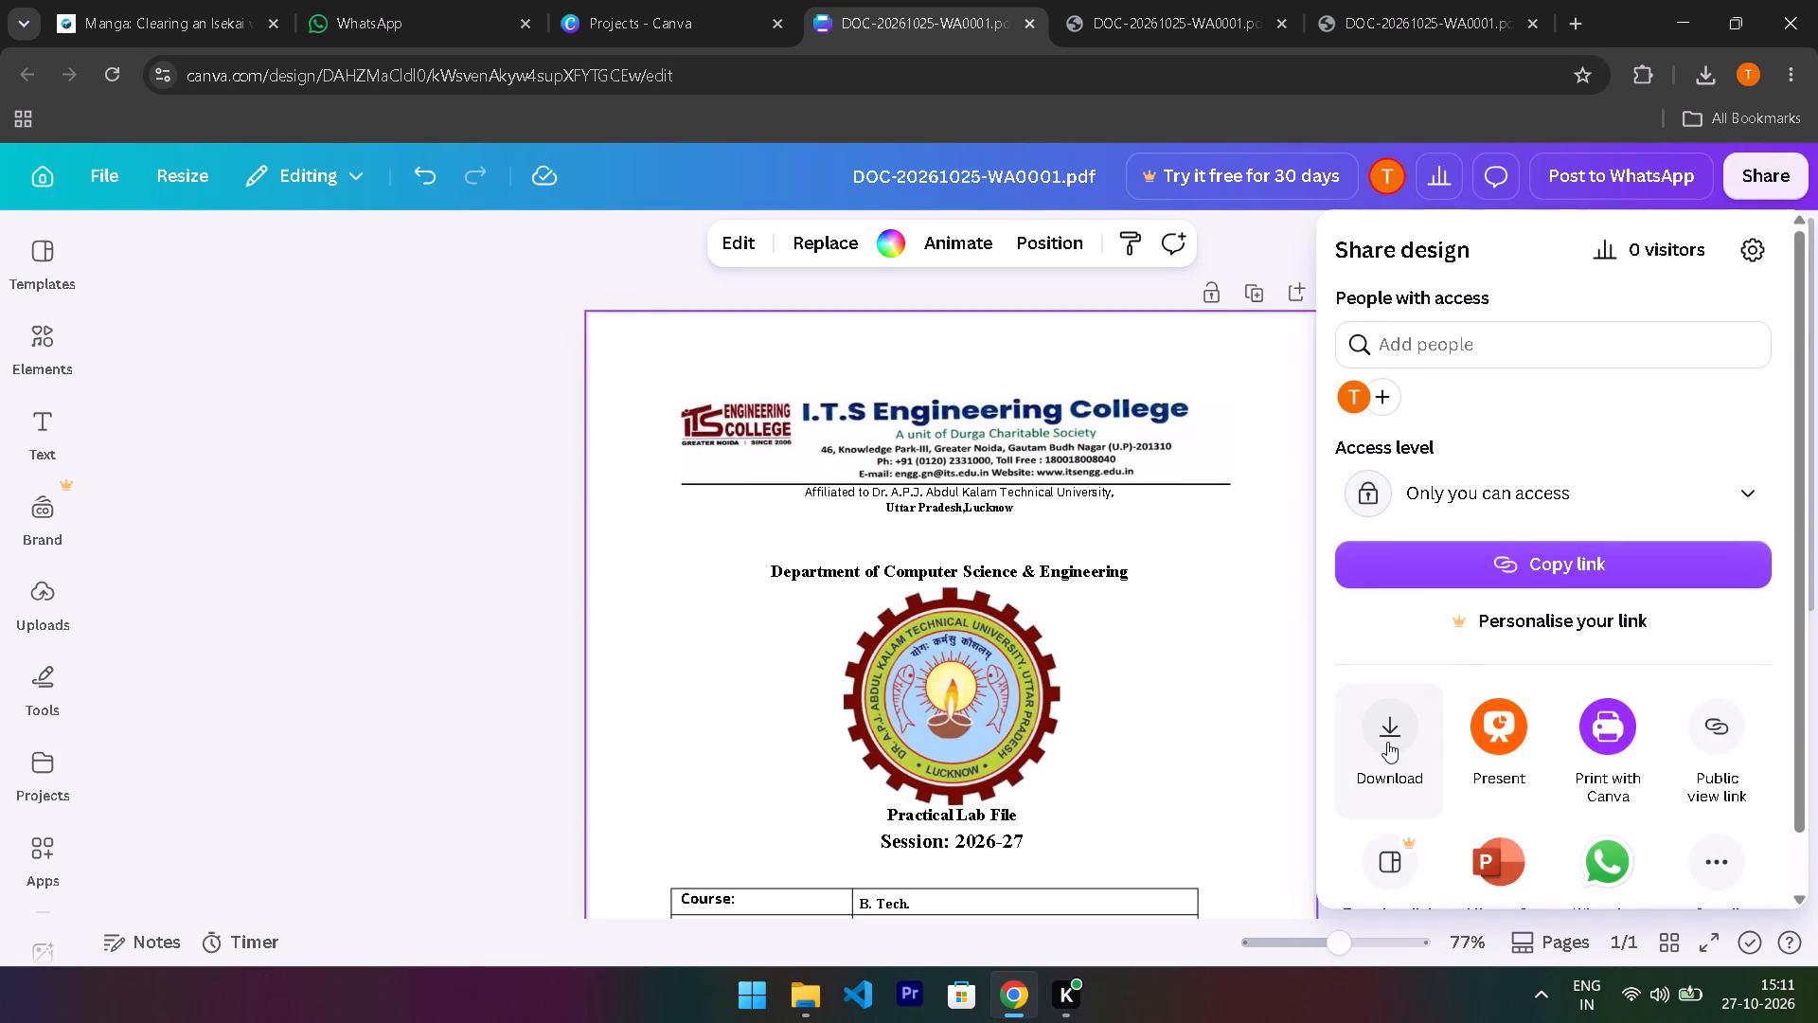
{"action": "left_click", "coordinate": [1387, 742]}
{"action": "left_click", "coordinate": [1563, 647]}
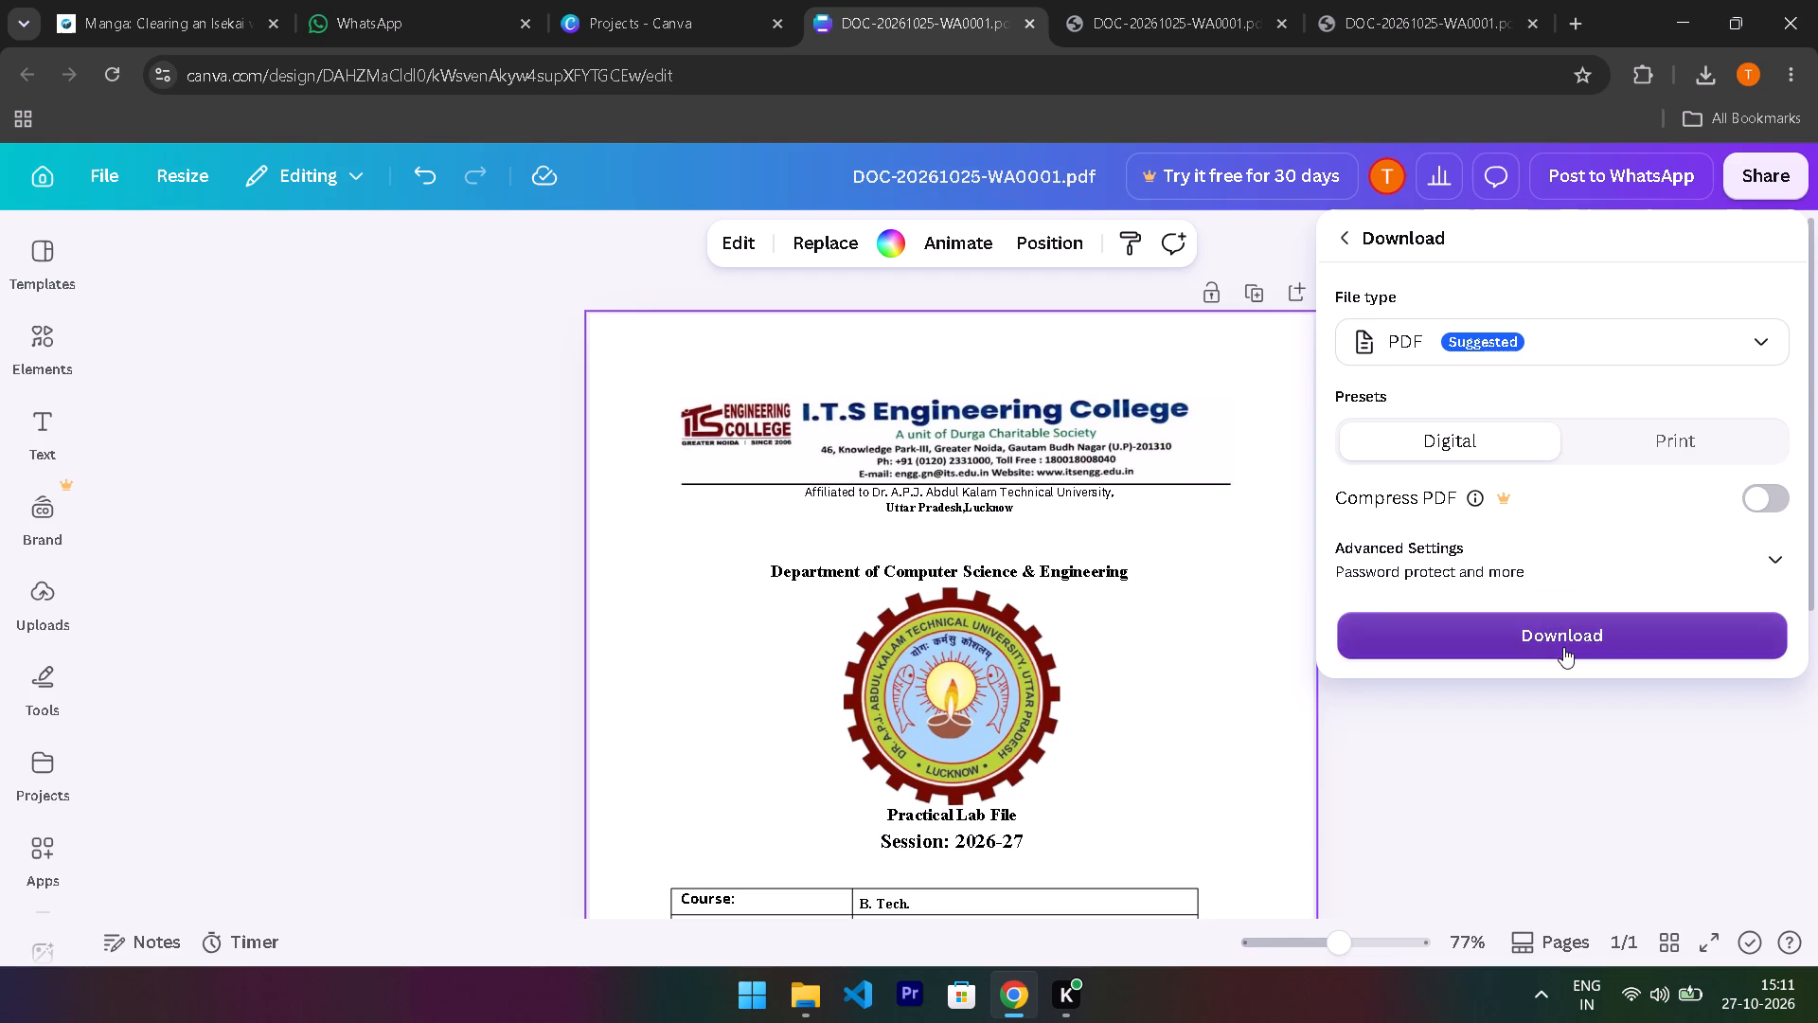
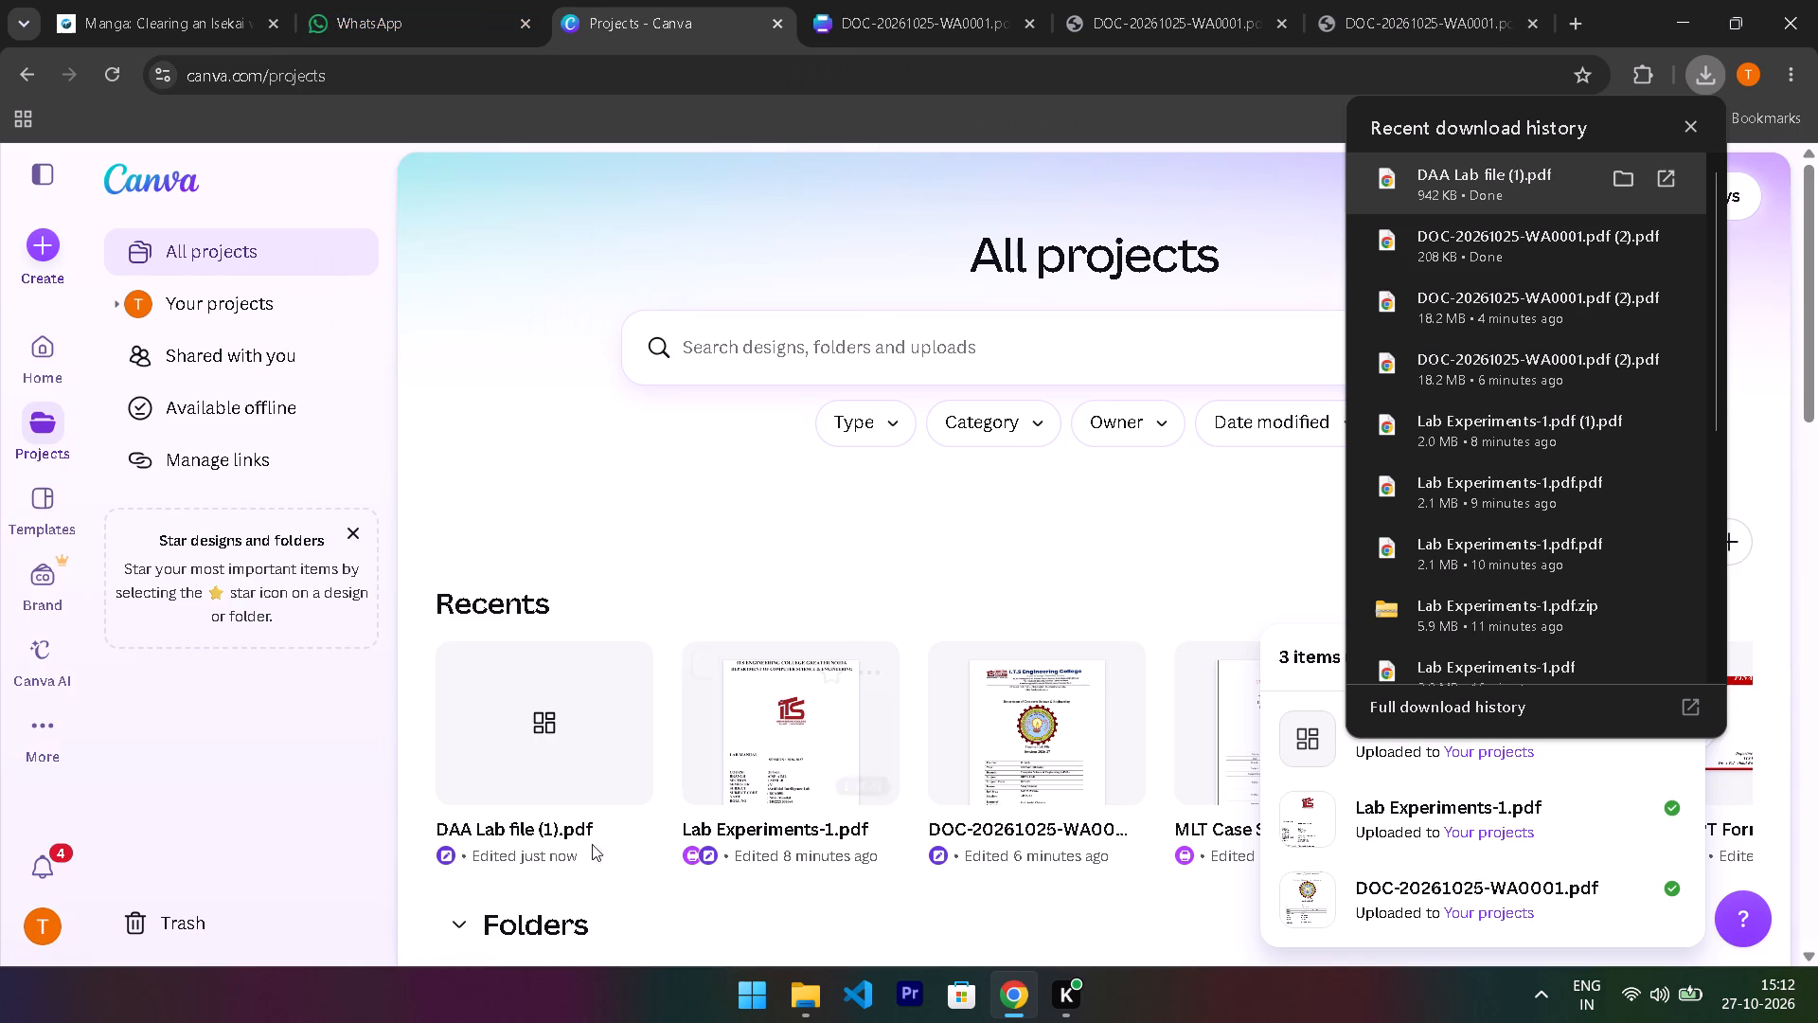
Open the DAA Lab file (1).pdf design from the recent projects.
{"action": "left_click", "coordinate": [568, 778]}
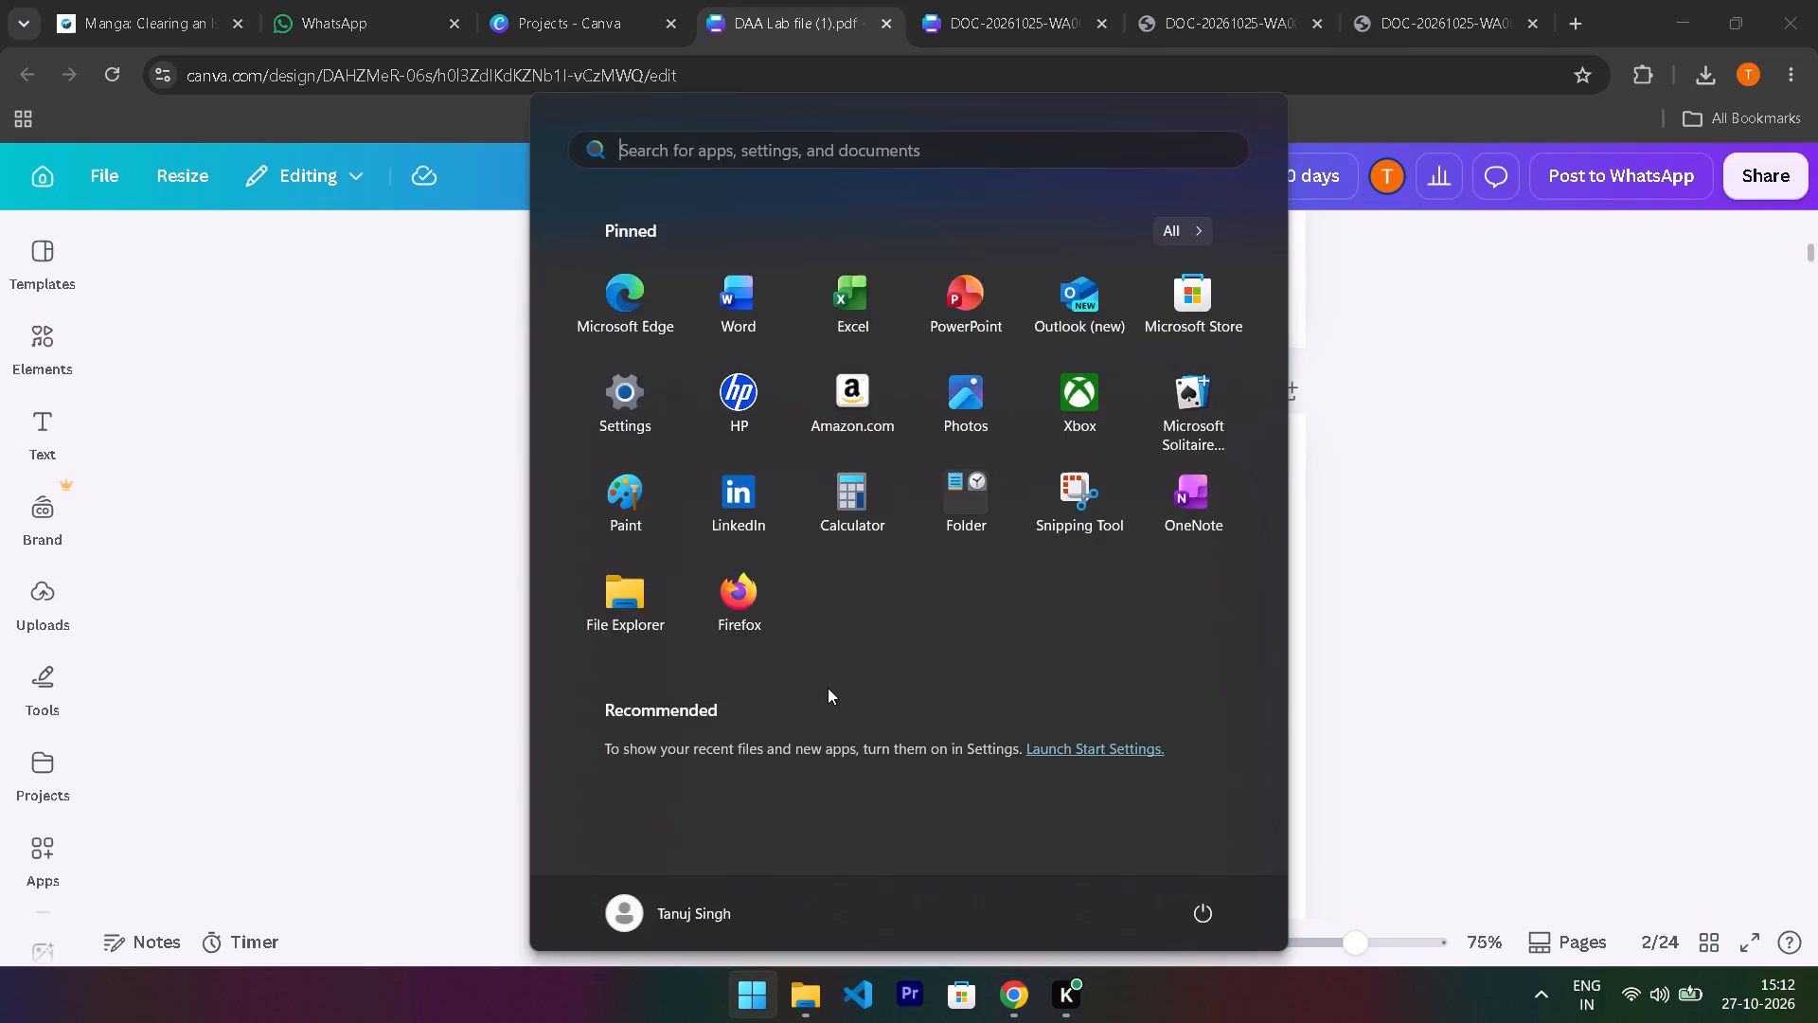
Find the ChatGPT desktop app by searching for "CHA" and launch it.
{"action": "type", "text": "CHA"}
{"action": "key", "text": "Return"}
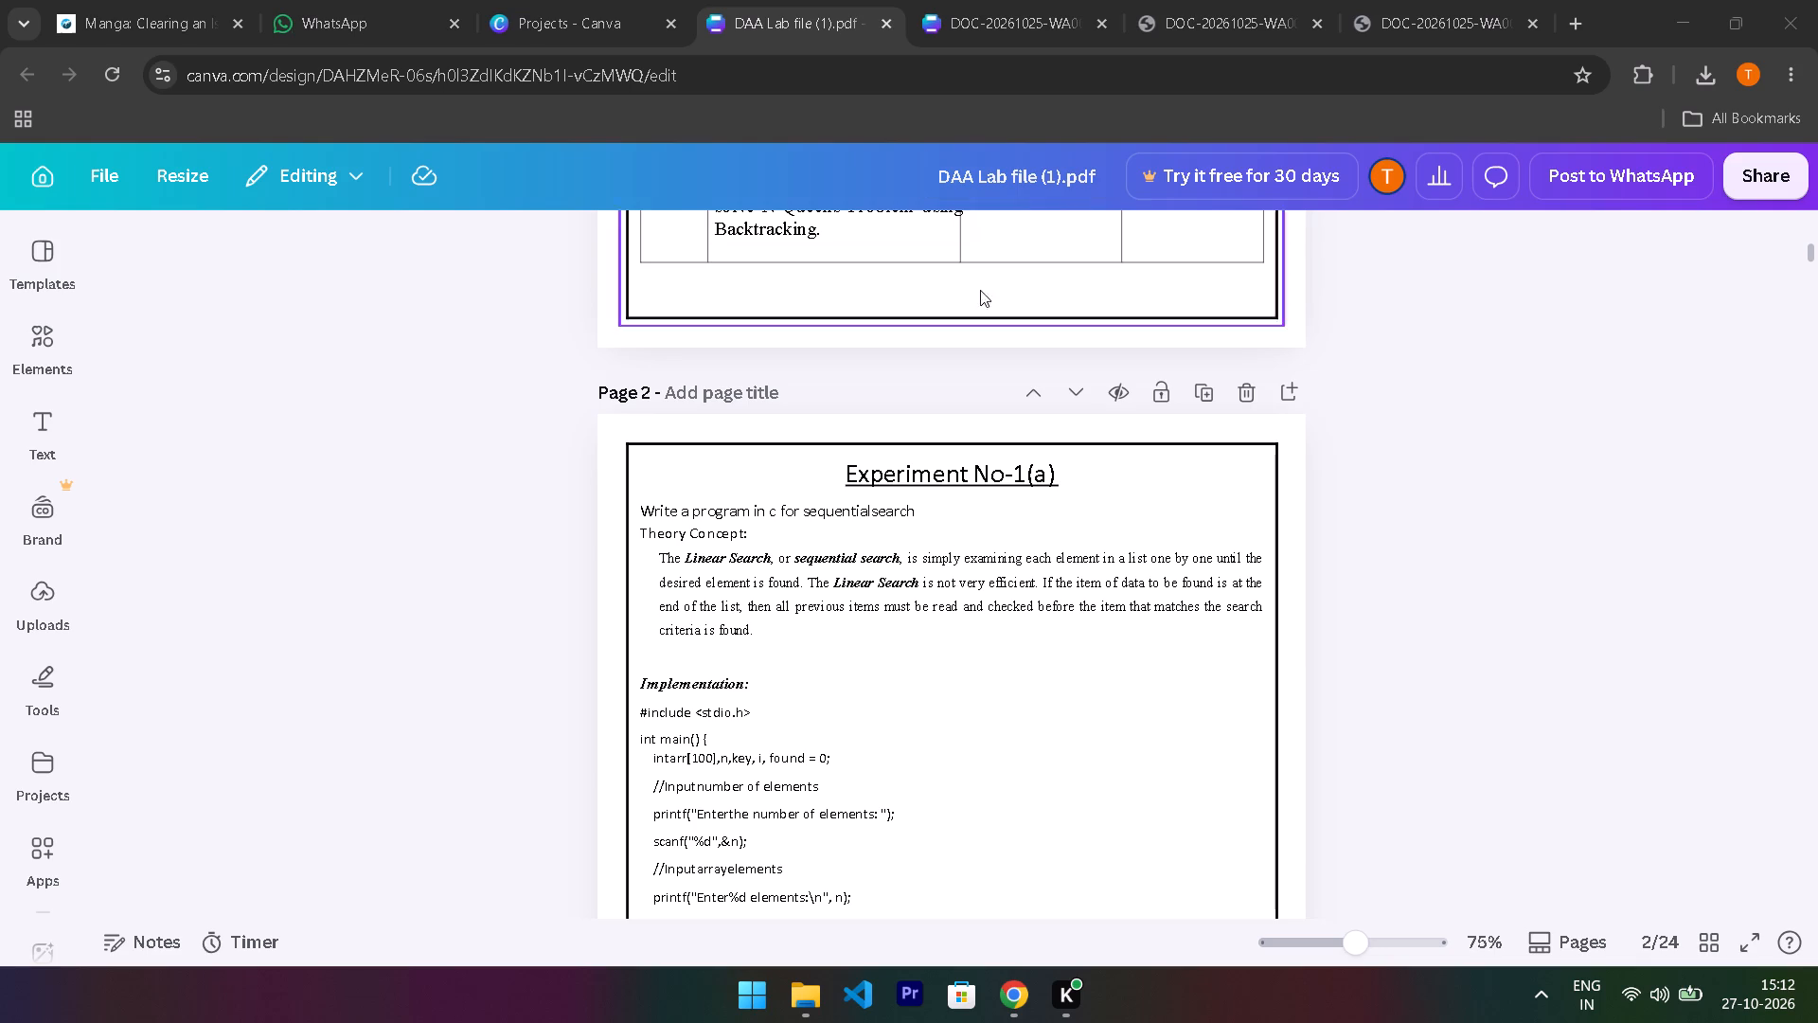
{"action": "scroll", "coordinate": [439, 449], "scroll_direction": "up", "scroll_amount": 7}
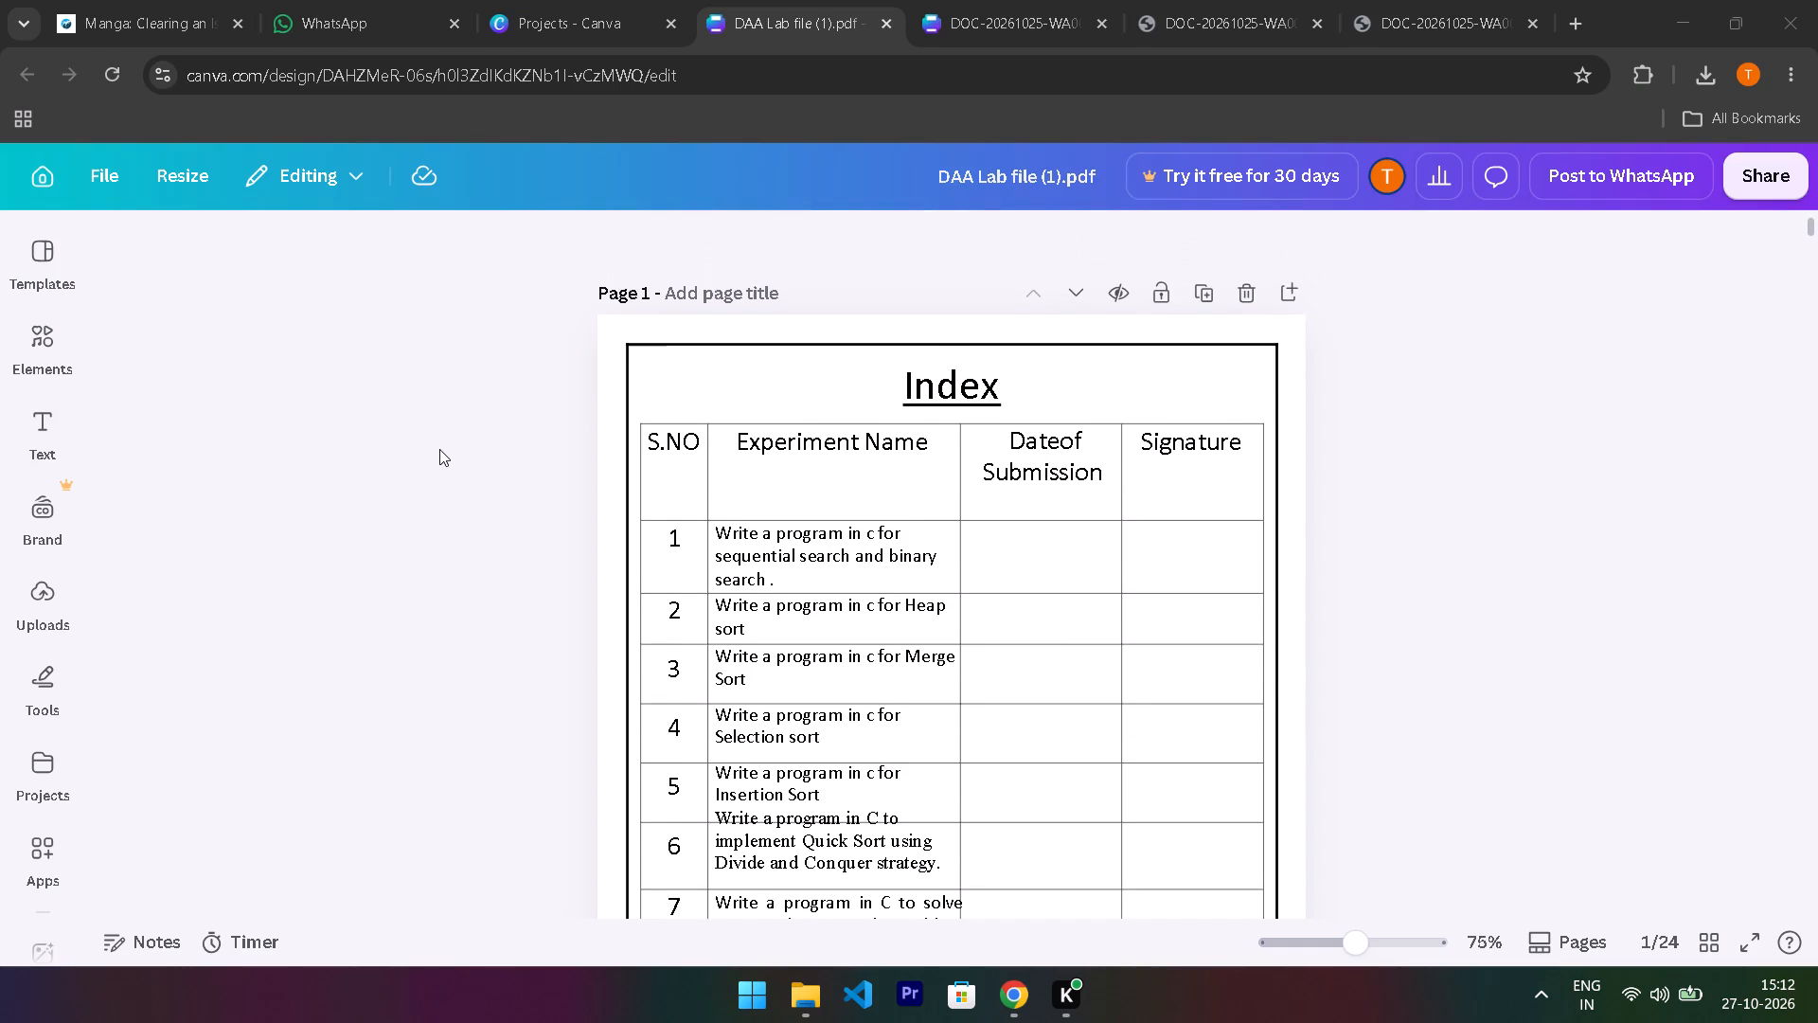